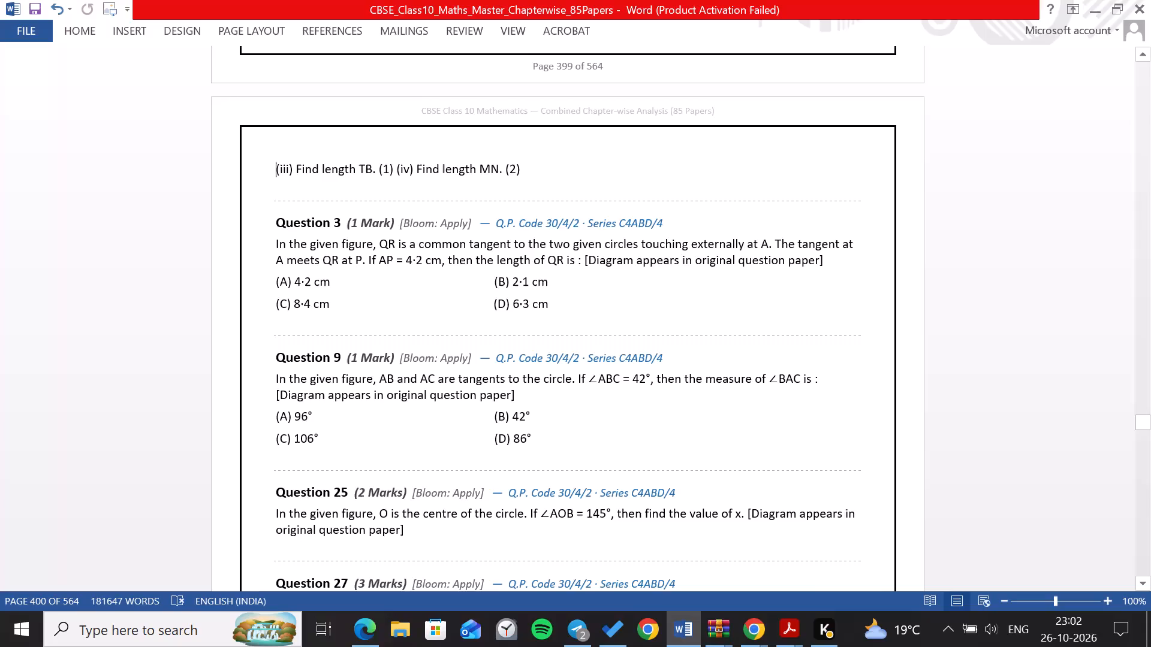
Move part (iv) "Find length MN. (2)" onto its own line below part (iii), without automatic list numbering.
{"action": "scroll", "coordinate": [525, 264], "scroll_direction": "up", "scroll_amount": 7}
{"action": "scroll", "coordinate": [560, 321], "scroll_direction": "up", "scroll_amount": 5}
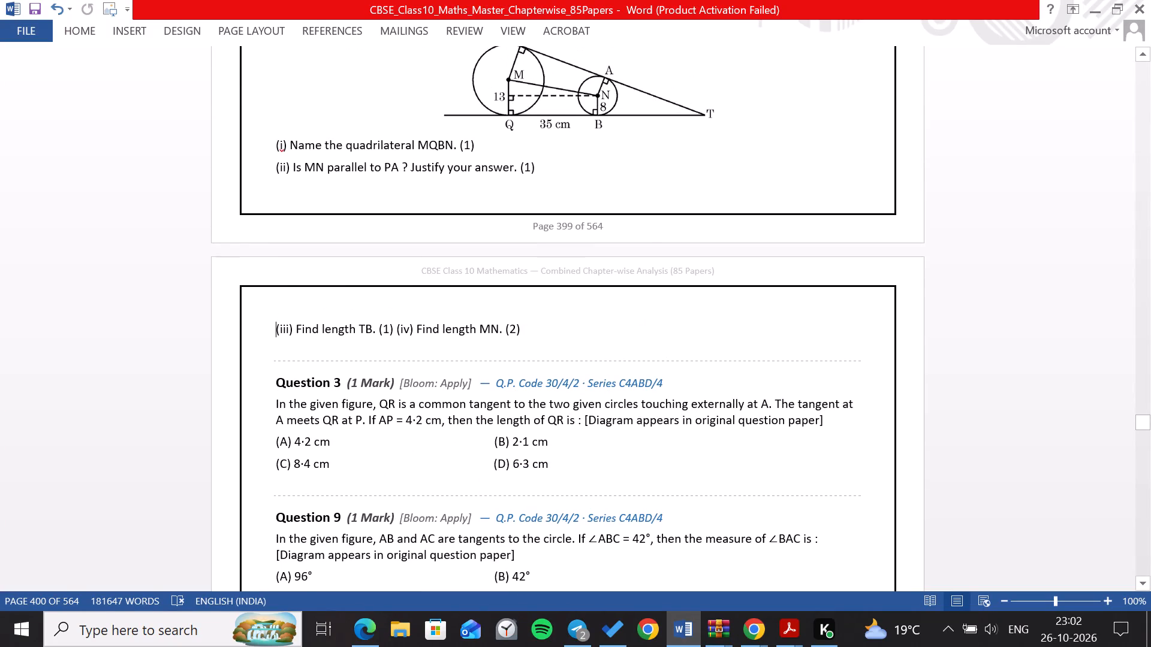
{"action": "left_click", "coordinate": [397, 348]}
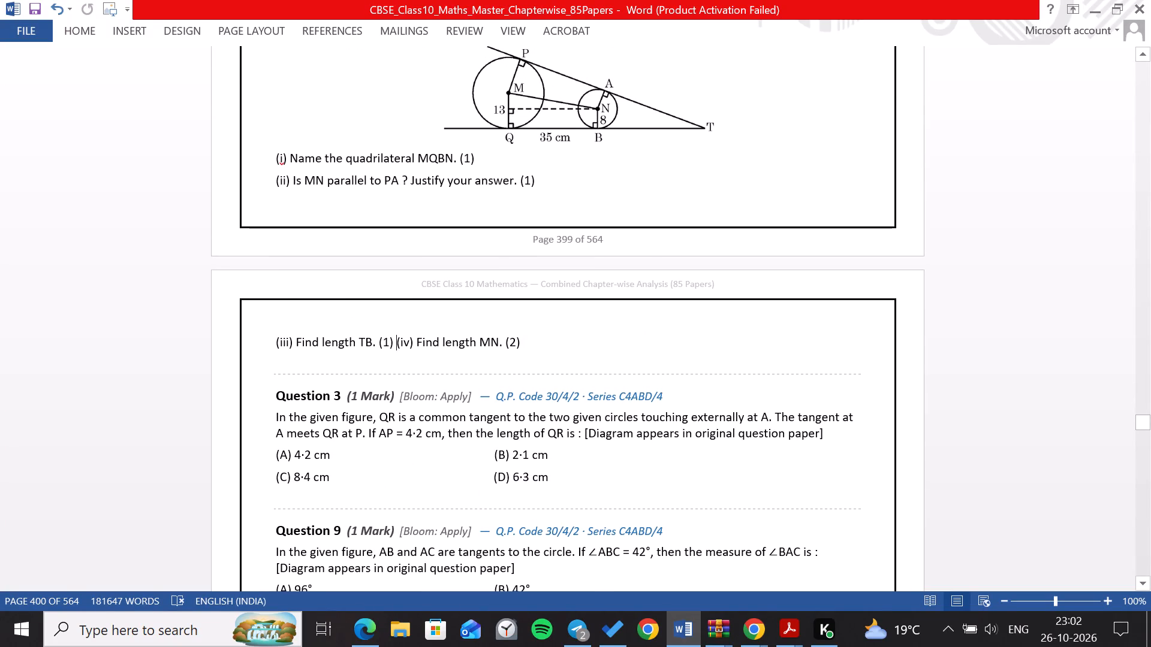
{"action": "key", "text": "Return"}
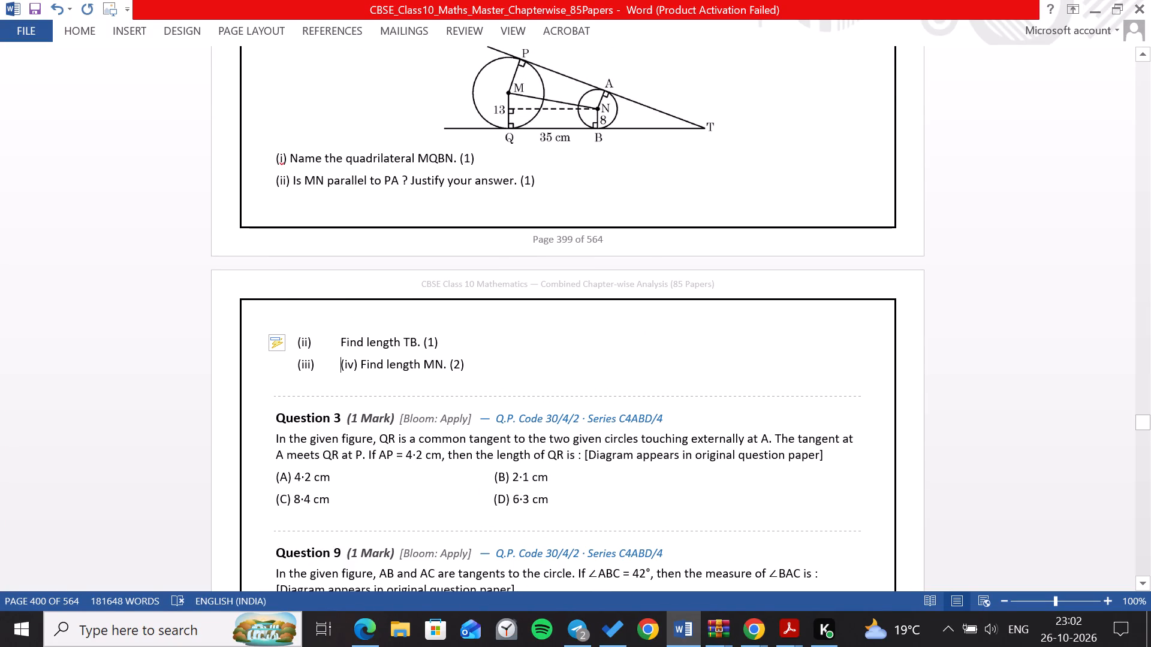
{"action": "key", "text": "ctrl+z"}
Open the 30-4-2 Mathematics question paper PDF from the iLoveZIP_Create CD.zip archive.
{"action": "scroll", "coordinate": [401, 346], "scroll_direction": "down", "scroll_amount": 9}
{"action": "scroll", "coordinate": [398, 397], "scroll_direction": "down", "scroll_amount": 3}
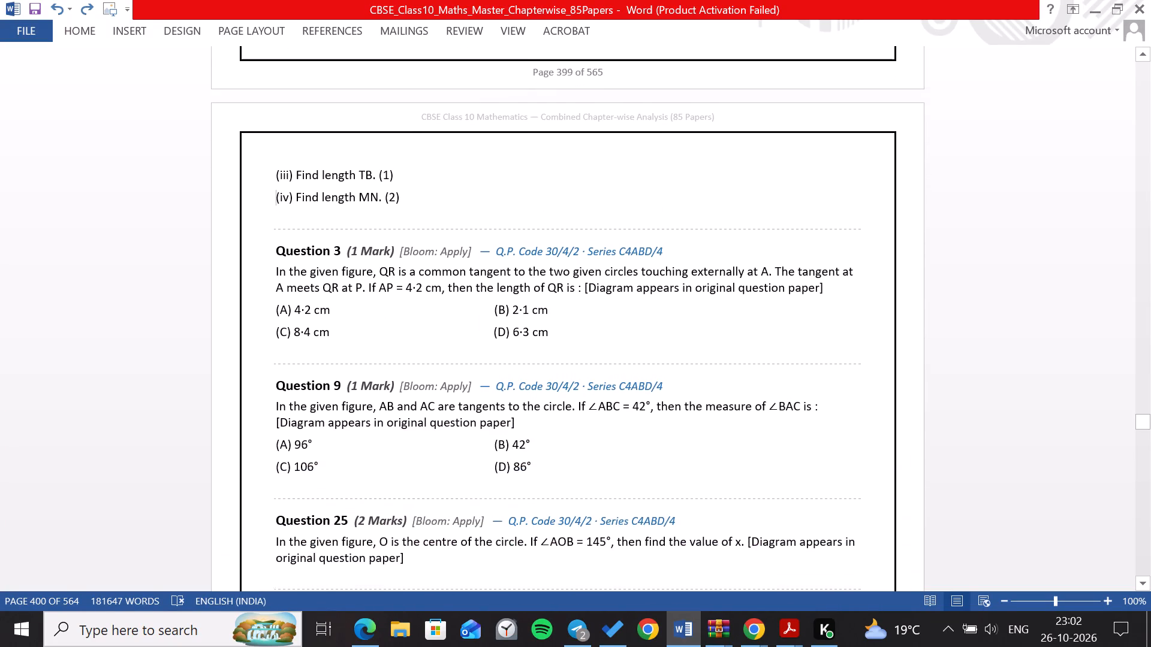
{"action": "scroll", "coordinate": [399, 390], "scroll_direction": "down", "scroll_amount": 4}
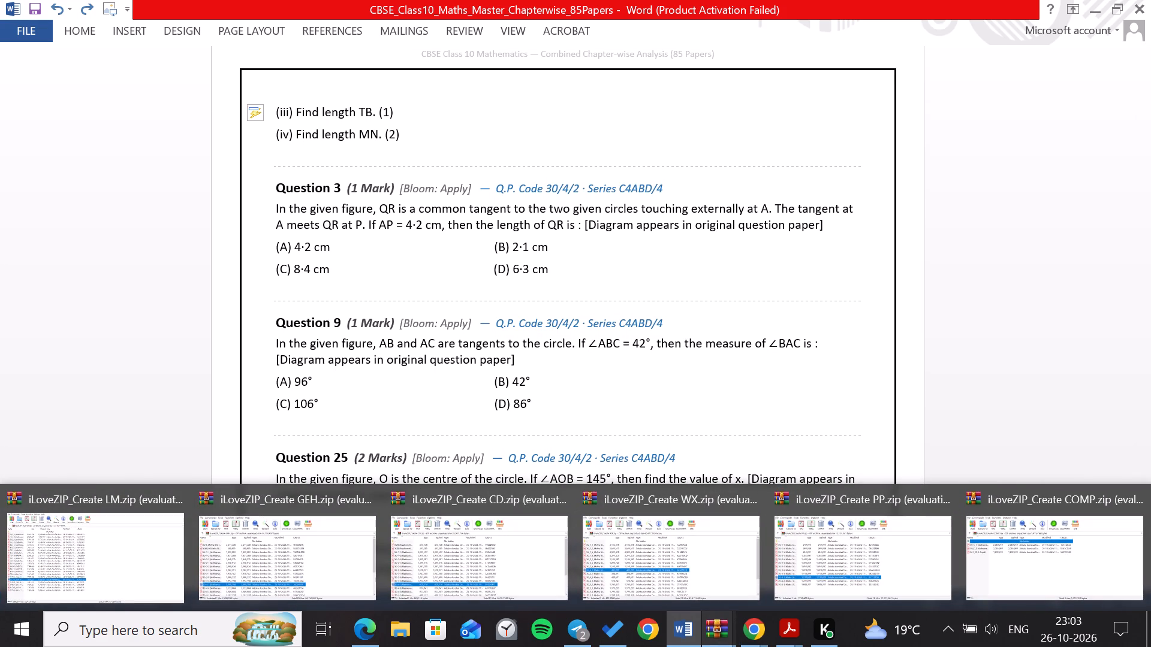
{"action": "scroll", "coordinate": [730, 333], "scroll_direction": "up", "scroll_amount": 18}
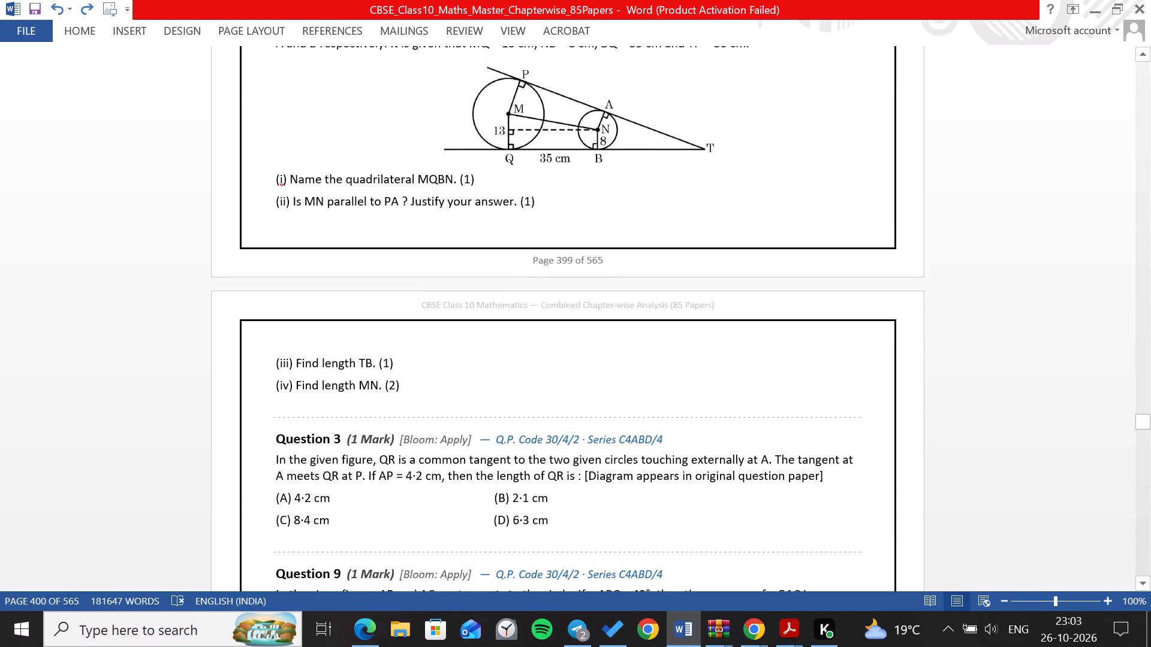
{"action": "scroll", "coordinate": [724, 334], "scroll_direction": "up", "scroll_amount": 10}
{"action": "scroll", "coordinate": [722, 332], "scroll_direction": "down", "scroll_amount": 17}
{"action": "scroll", "coordinate": [721, 331], "scroll_direction": "down", "scroll_amount": 6}
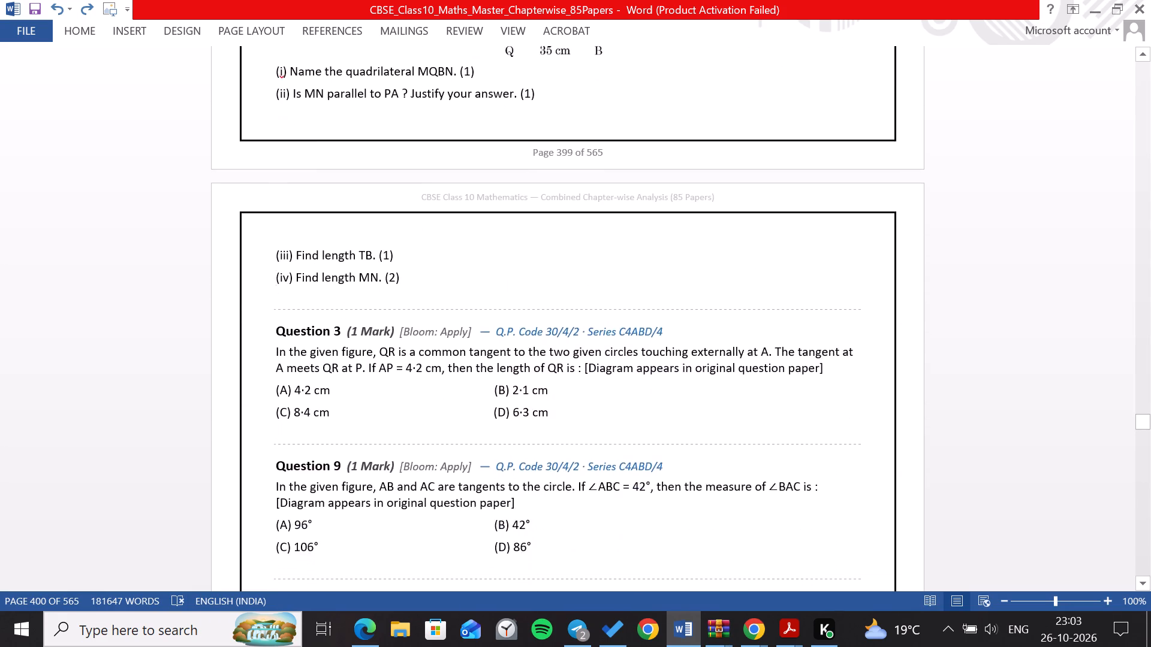
{"action": "scroll", "coordinate": [721, 338], "scroll_direction": "down", "scroll_amount": 12}
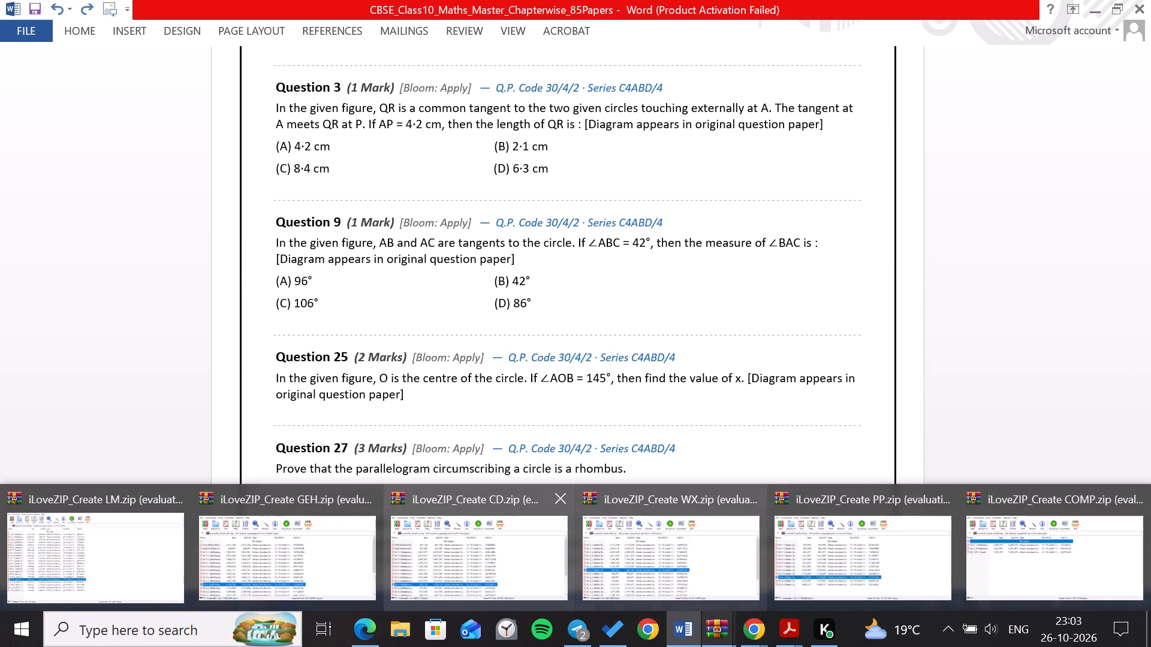
{"action": "left_click", "coordinate": [532, 540]}
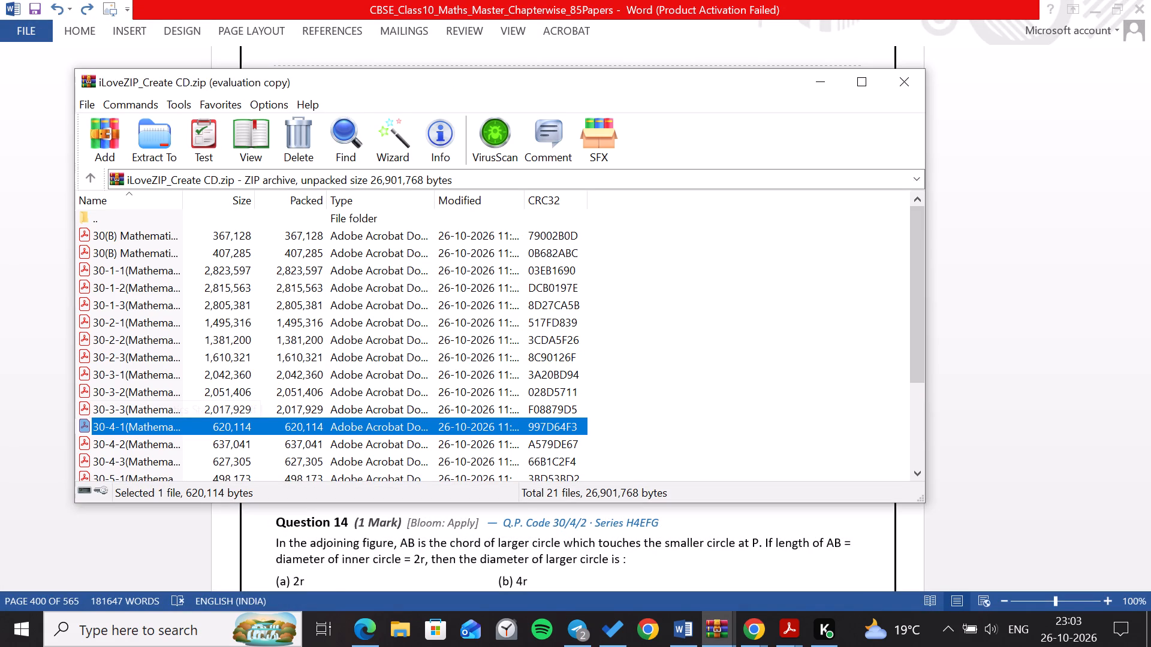
{"action": "triple_click", "coordinate": [165, 437]}
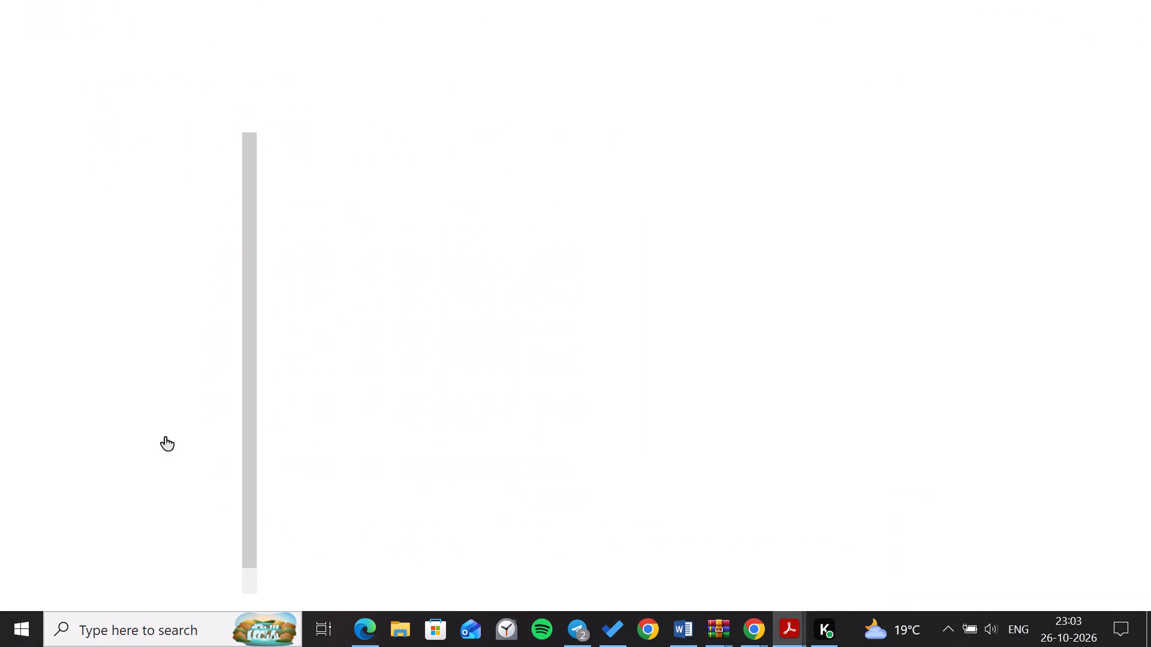
Capture the English Question 3 figure of two touching circles with tangent QR as a screenshot.
{"action": "left_click_drag", "start_coordinate": [1107, 83], "coordinate": [1108, 160]}
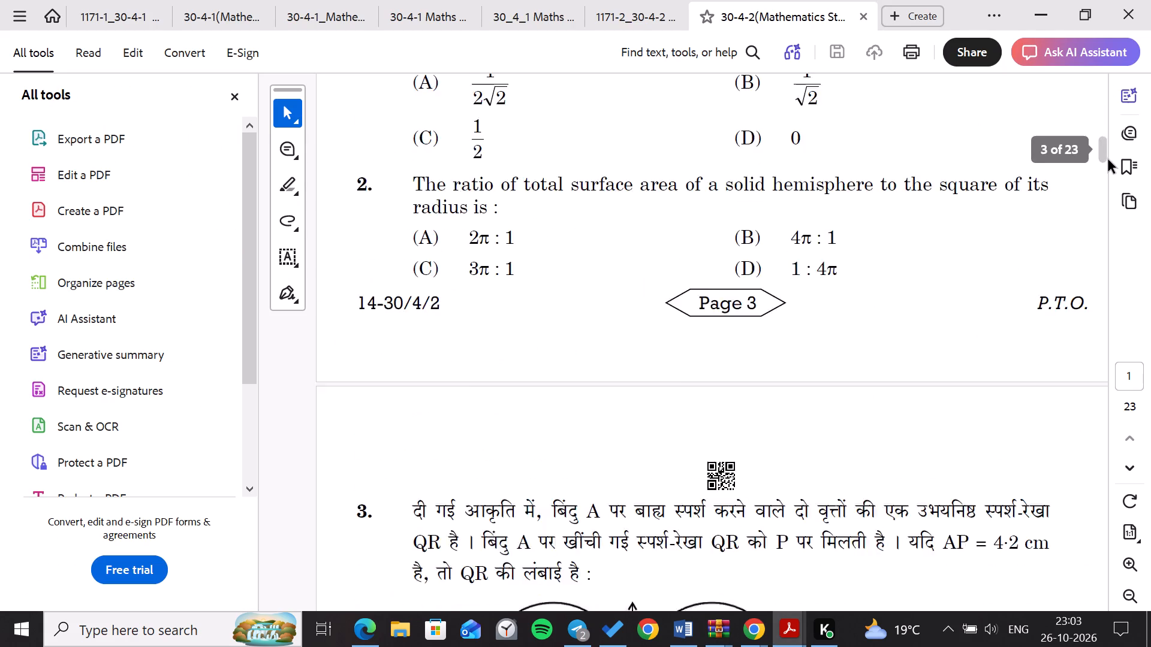
{"action": "left_click_drag", "start_coordinate": [1108, 160], "coordinate": [1110, 171]}
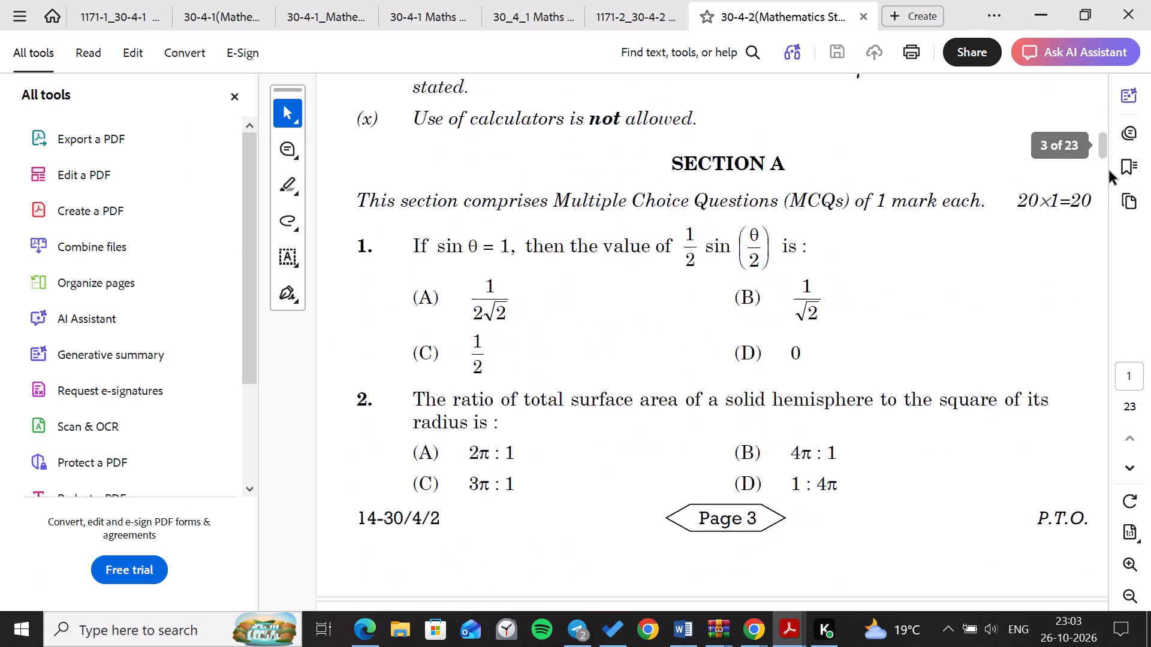
{"action": "left_click_drag", "start_coordinate": [1110, 171], "coordinate": [1110, 176]}
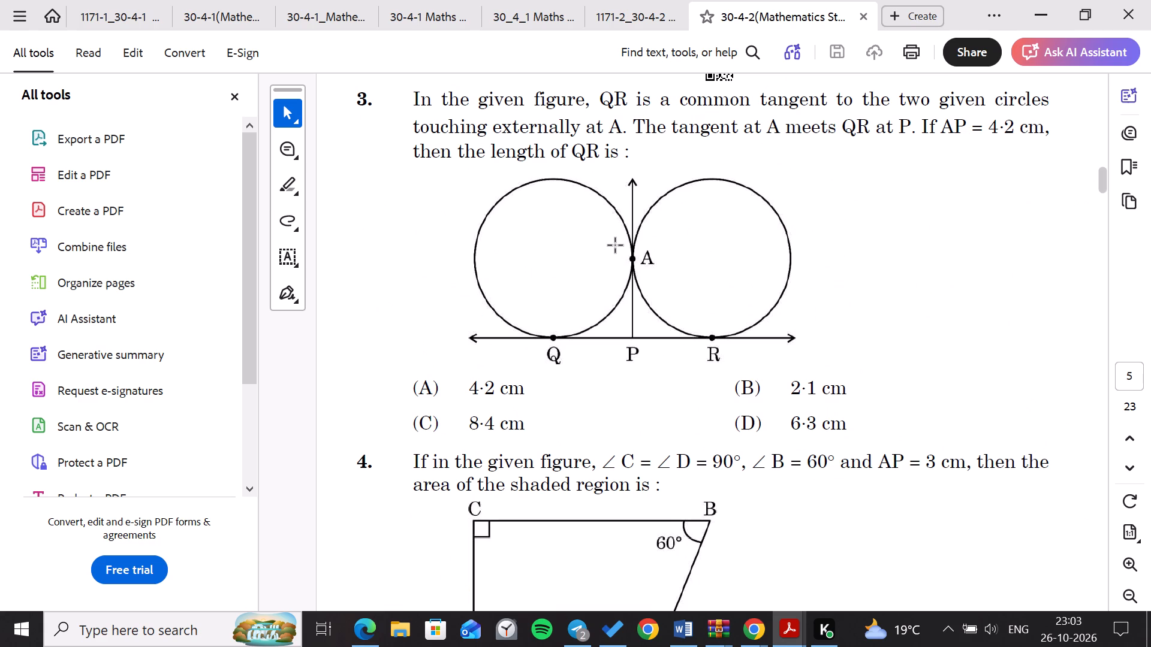
{"action": "key", "text": "shift+super+s"}
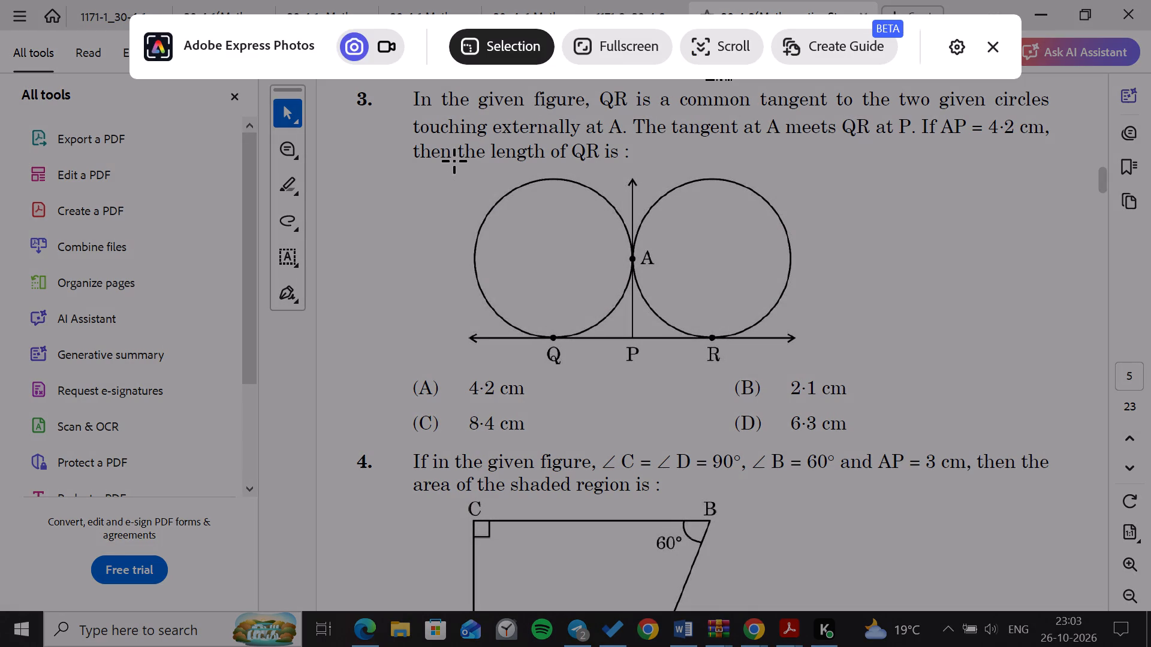
{"action": "left_click_drag", "start_coordinate": [454, 161], "coordinate": [795, 361]}
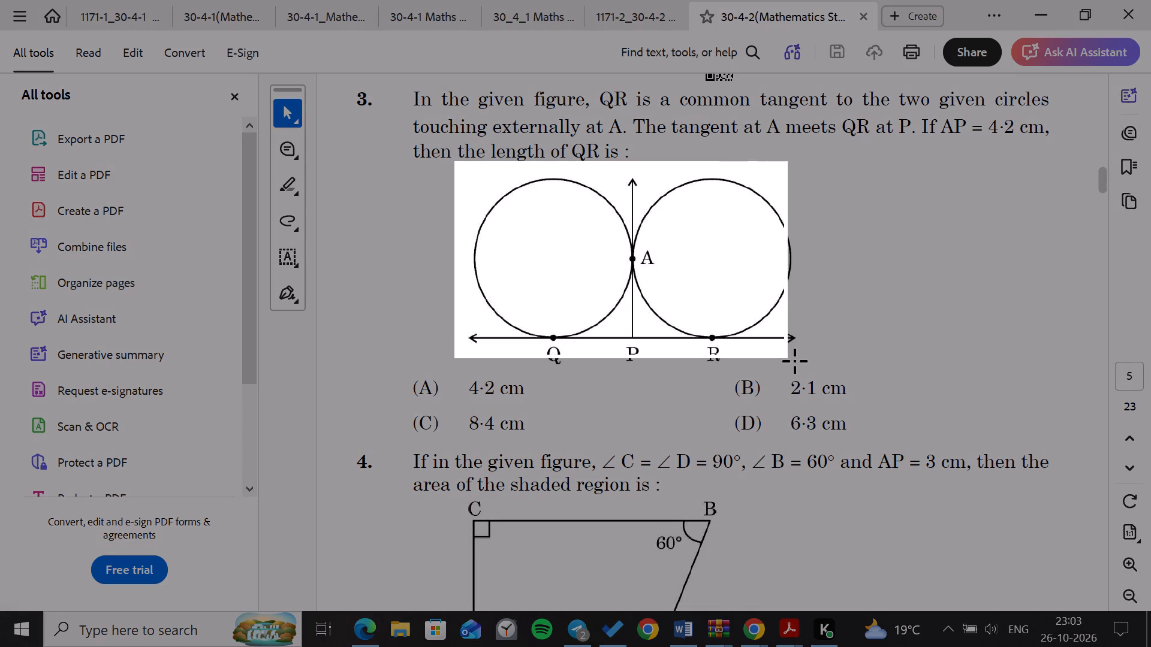
{"action": "left_click_drag", "start_coordinate": [795, 361], "coordinate": [816, 367]}
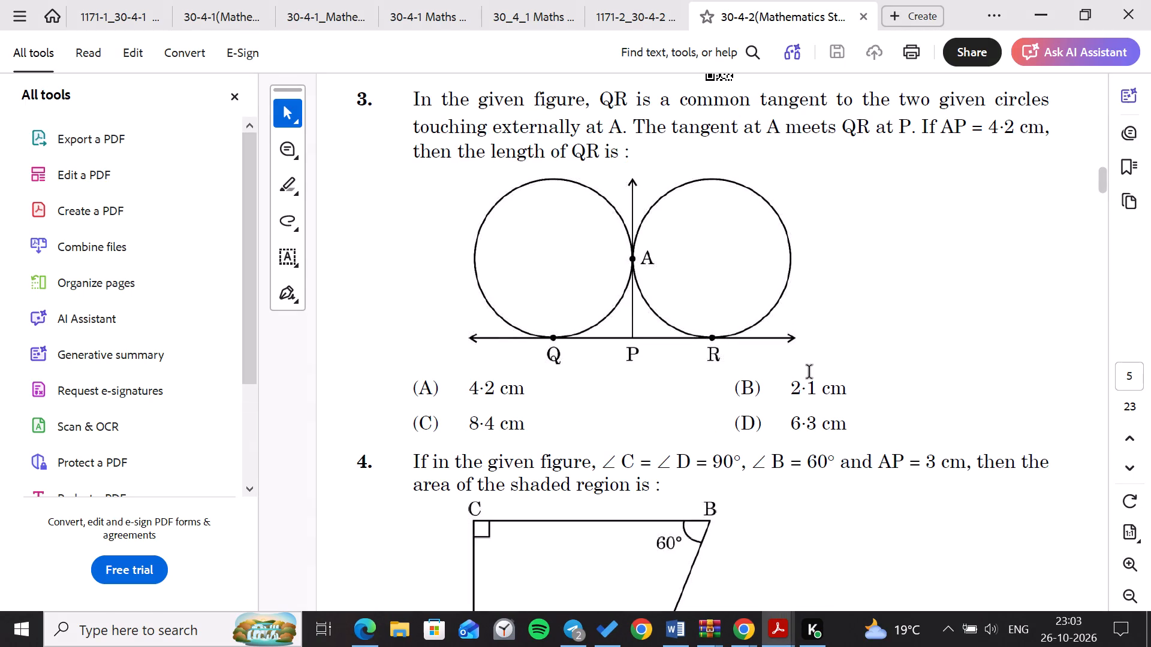
In the Word document, replace Question 3's "[Diagram appears in original question paper]" placeholder with the captured figure on a new line.
{"action": "left_click", "coordinate": [664, 646]}
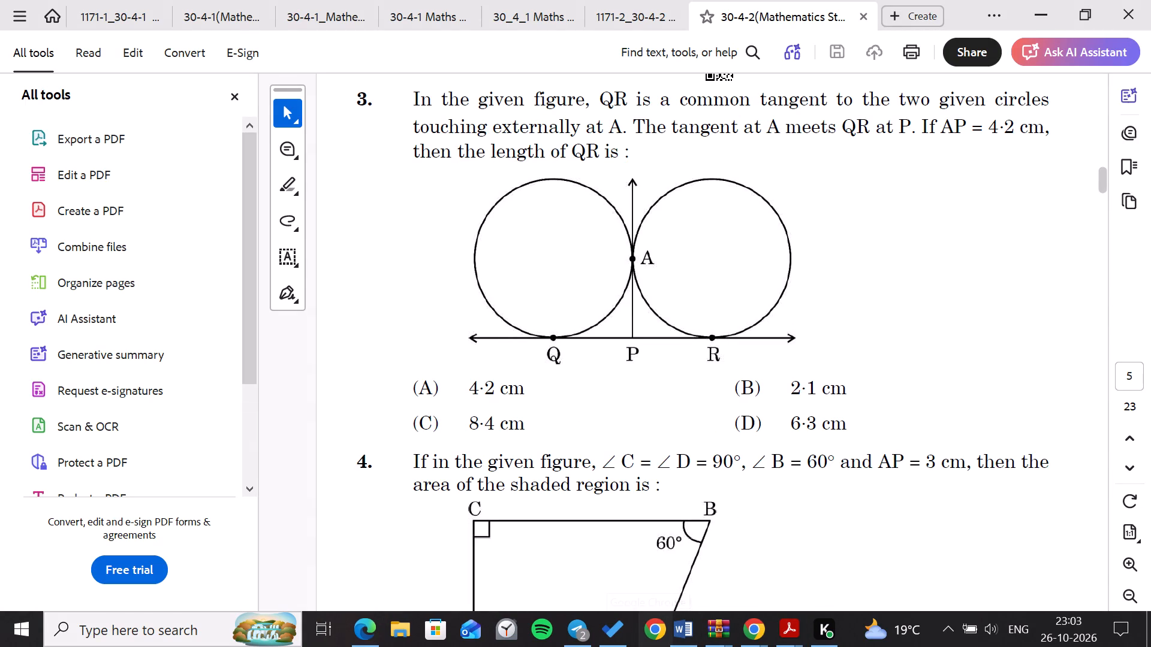
{"action": "left_click", "coordinate": [680, 636]}
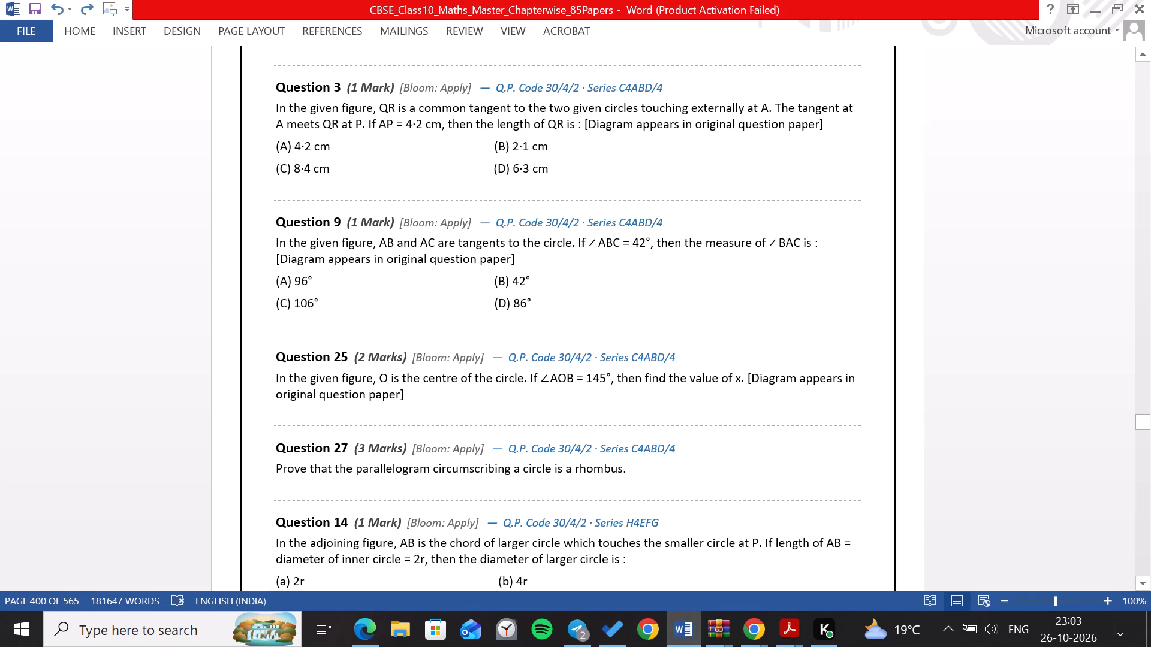
{"action": "left_click_drag", "start_coordinate": [584, 124], "coordinate": [808, 134]}
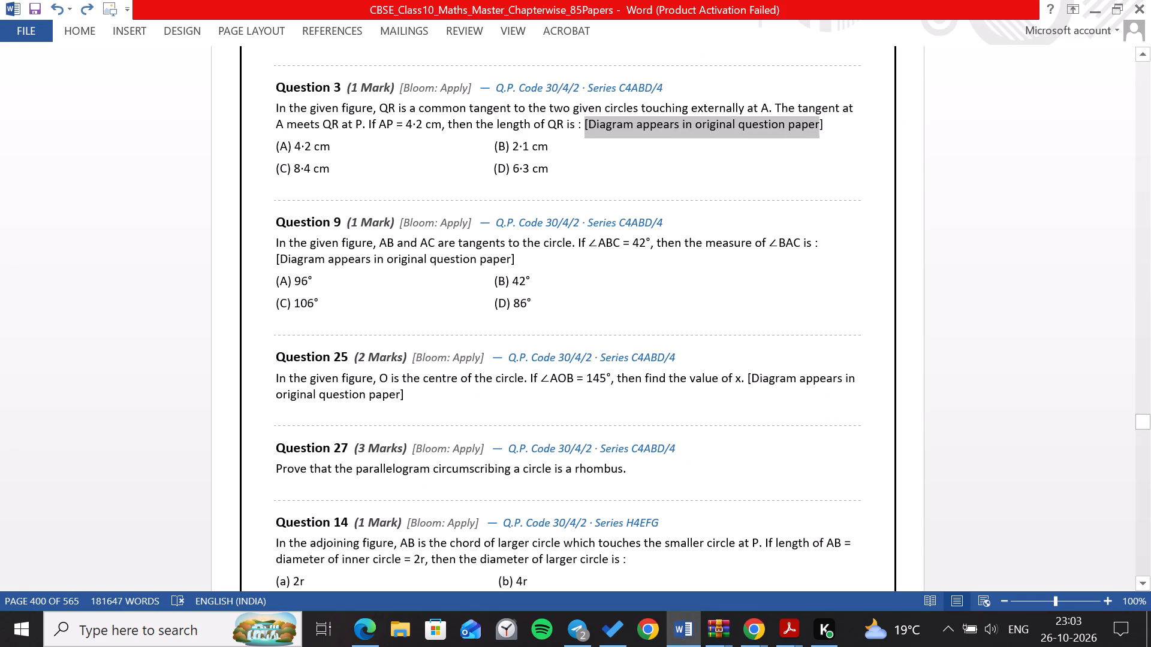
{"action": "left_click_drag", "start_coordinate": [808, 134], "coordinate": [825, 130]}
{"action": "key", "text": "BackSpace"}
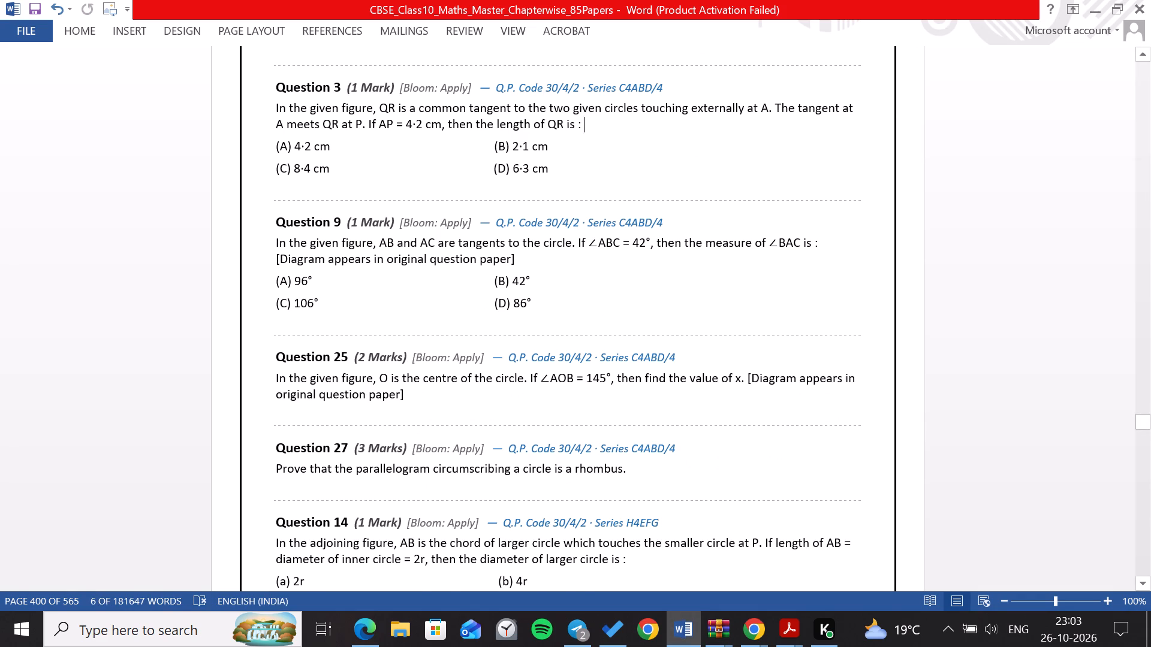
{"action": "key", "text": "Return"}
{"action": "key", "text": "ctrl+v"}
Shrink the pasted Question 3 figure proportionally and centre it between the question text and the options.
{"action": "left_click", "coordinate": [565, 229]}
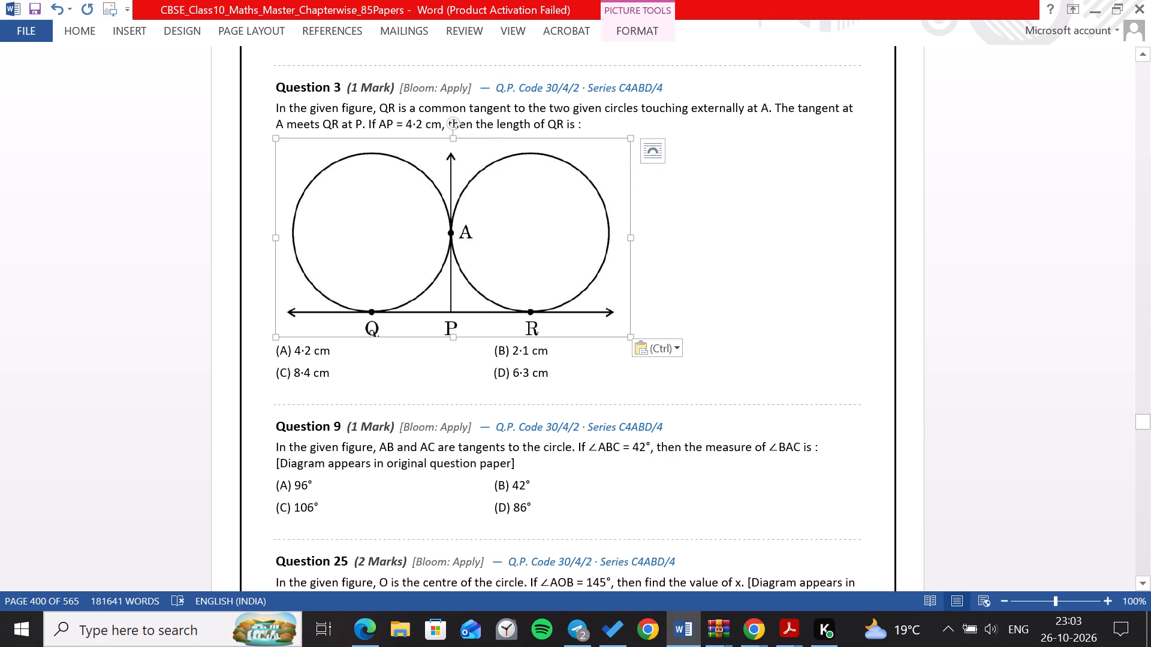
{"action": "scroll", "coordinate": [575, 193], "scroll_direction": "down", "scroll_amount": 4}
{"action": "left_click_drag", "start_coordinate": [629, 278], "coordinate": [528, 148]}
{"action": "left_click", "coordinate": [85, 23]}
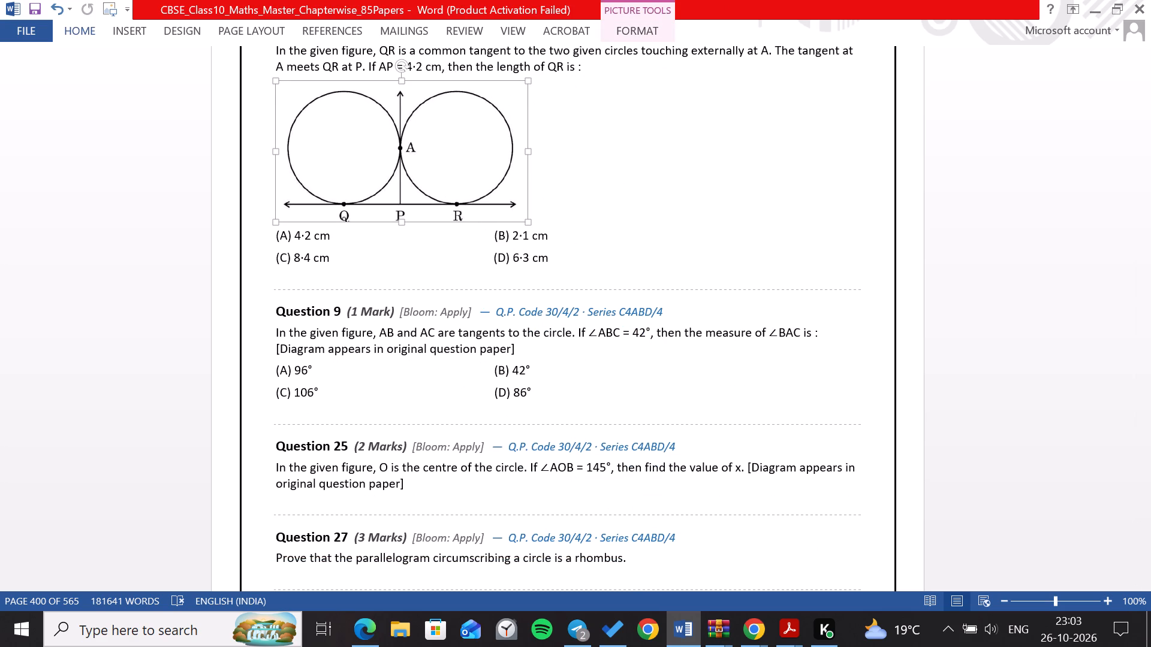
{"action": "left_click", "coordinate": [369, 85]}
Capture the English Question 9 figure of tangents AB and AC from the 30-4-2 paper PDF as a screenshot.
{"action": "scroll", "coordinate": [701, 322], "scroll_direction": "down", "scroll_amount": 7}
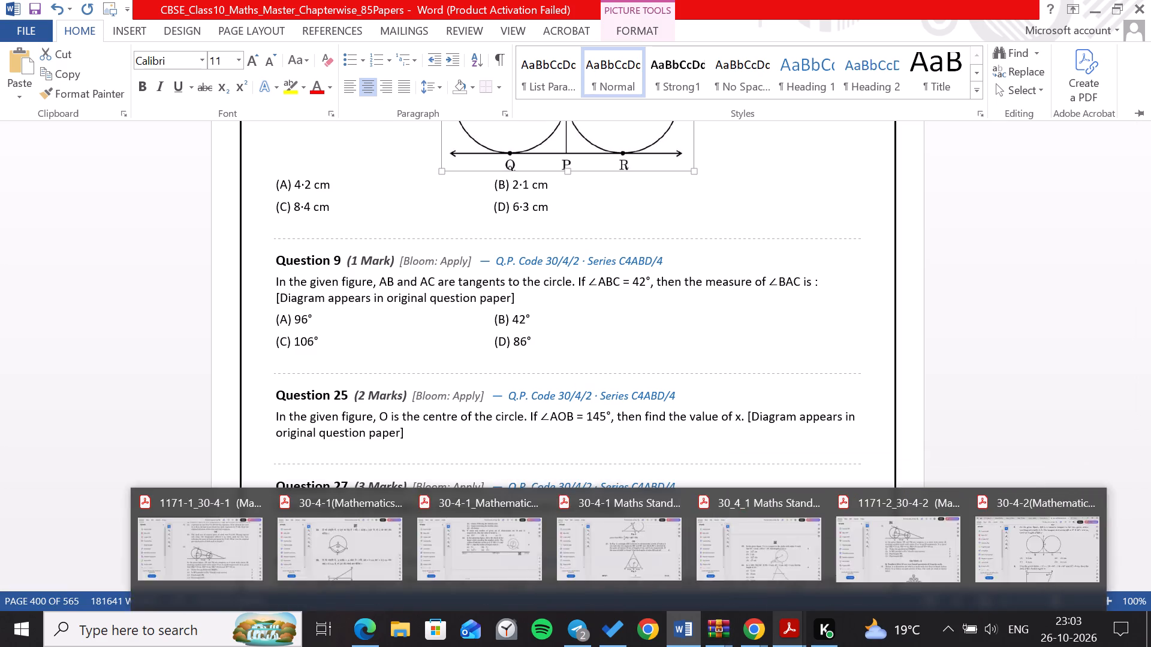
{"action": "left_click", "coordinate": [1041, 574]}
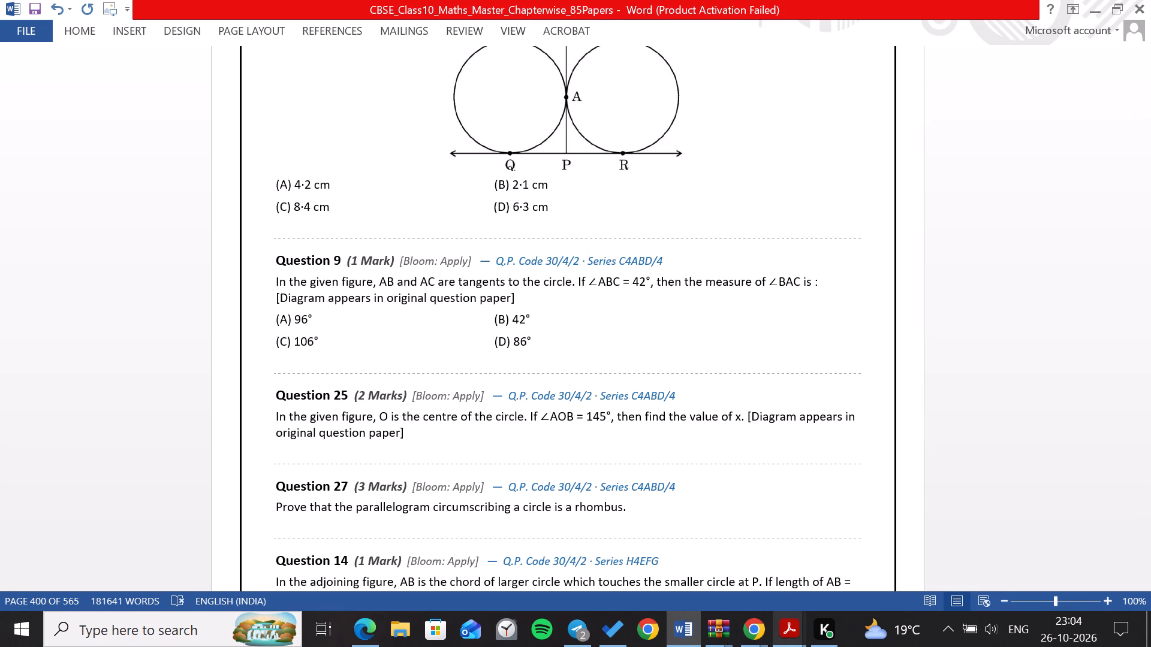
{"action": "left_click", "coordinate": [1044, 588]}
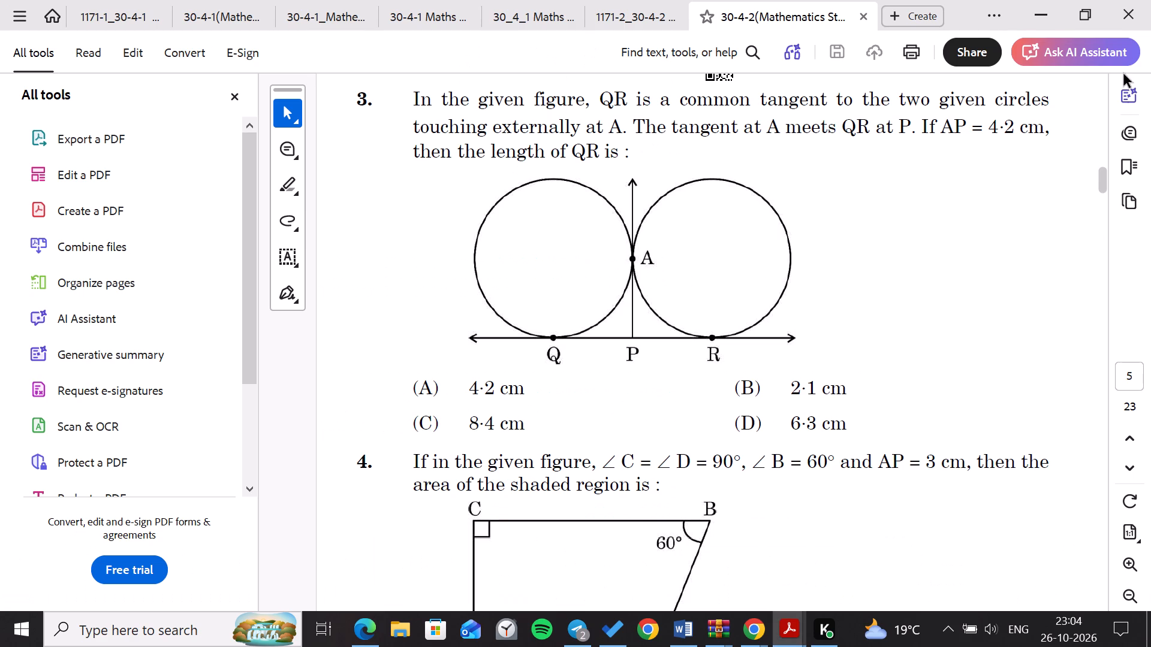
{"action": "left_click_drag", "start_coordinate": [1101, 177], "coordinate": [1101, 215]}
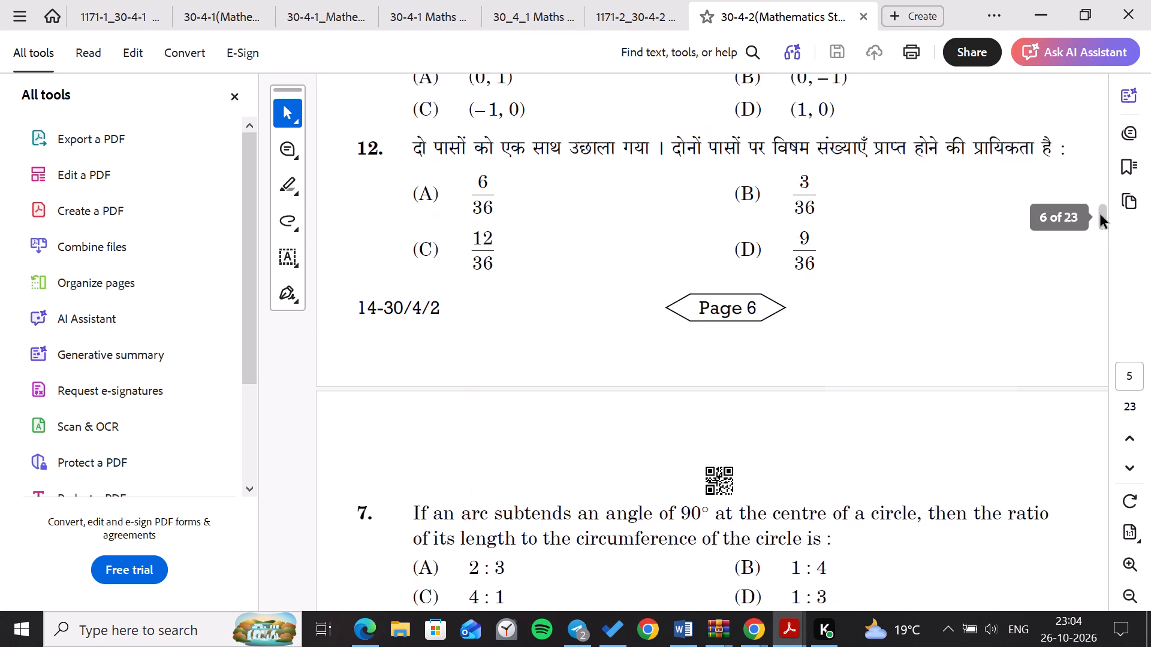
{"action": "left_click_drag", "start_coordinate": [1101, 215], "coordinate": [1101, 223]}
{"action": "key", "text": "shift+super+s"}
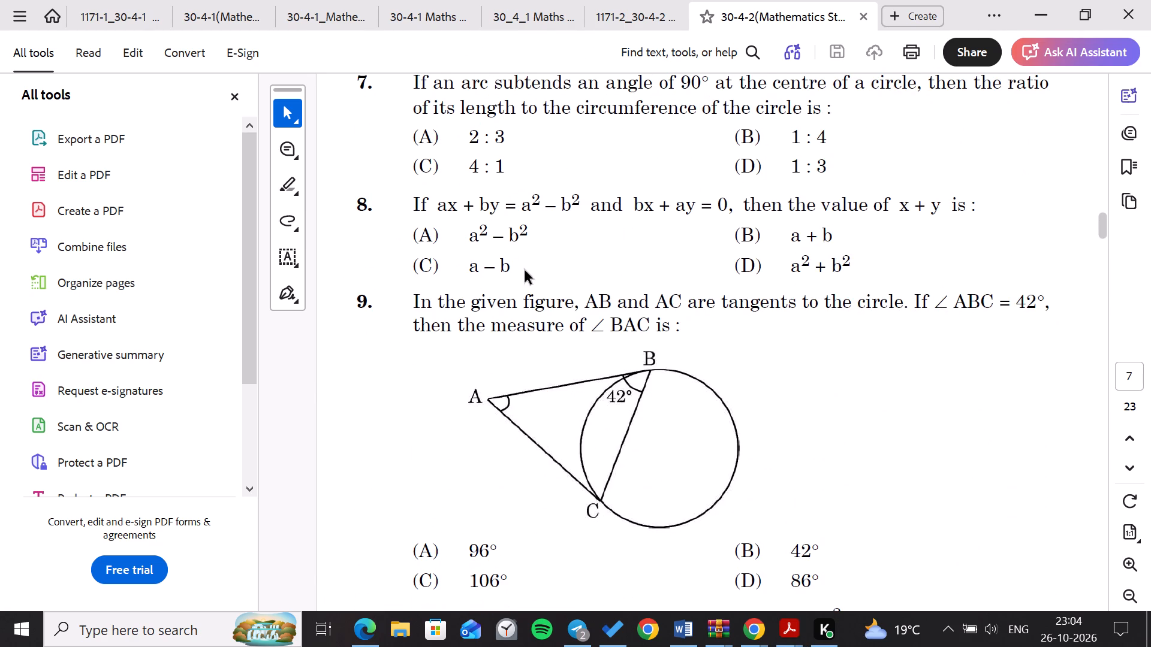
{"action": "left_click_drag", "start_coordinate": [456, 343], "coordinate": [467, 352]}
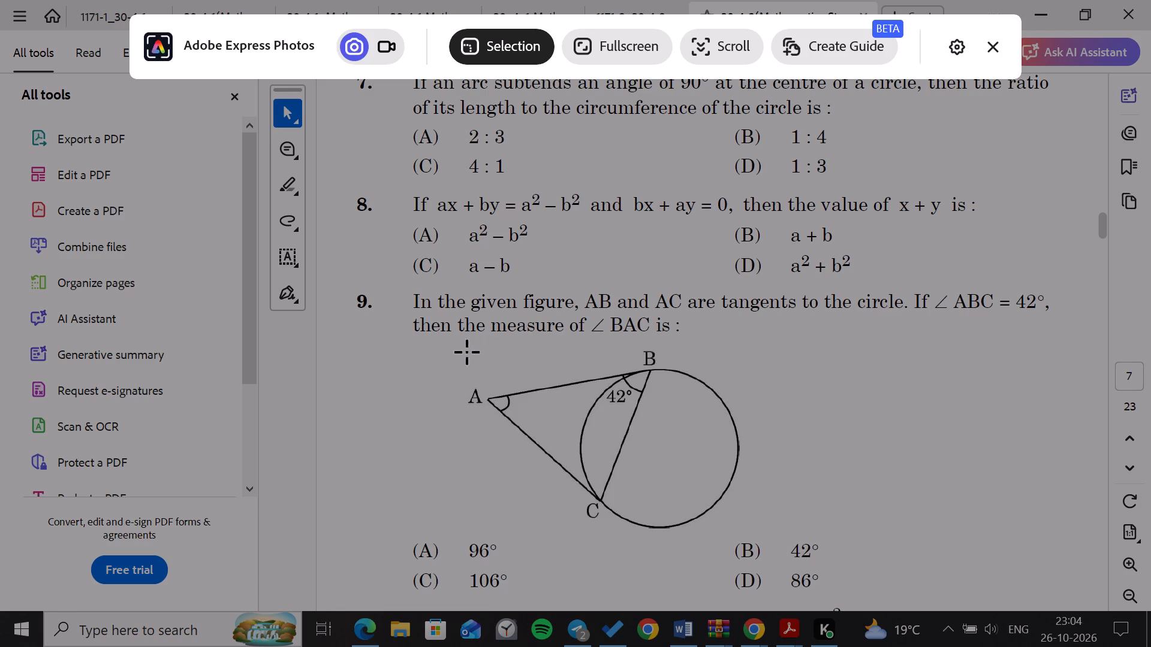
{"action": "left_click_drag", "start_coordinate": [467, 352], "coordinate": [745, 536]}
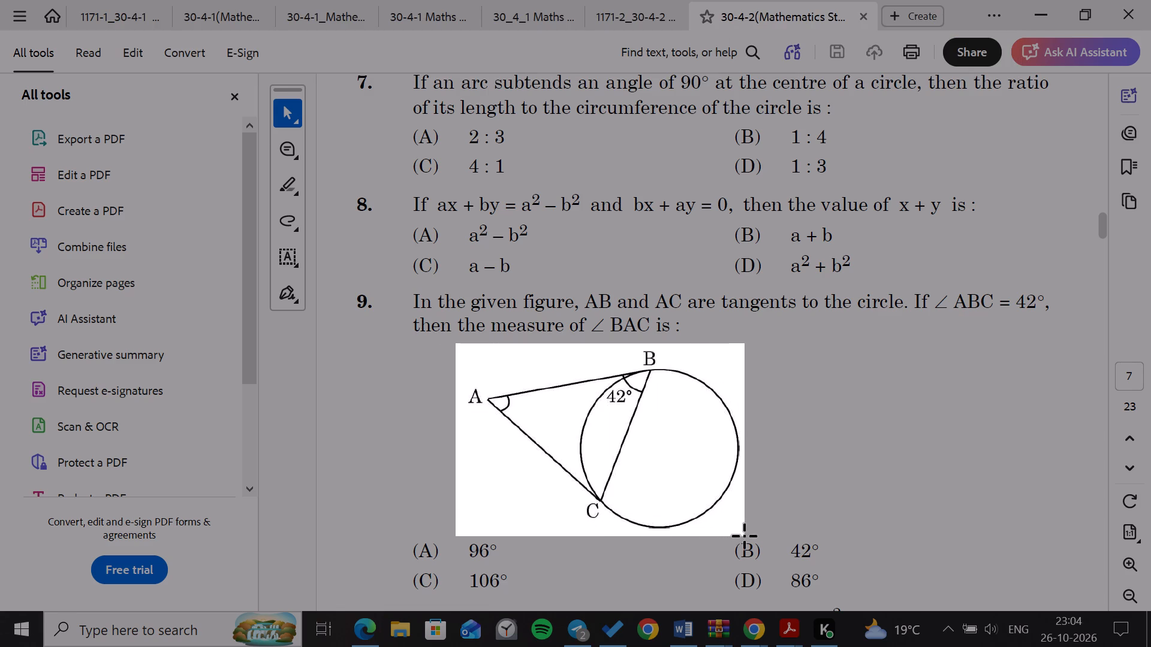
{"action": "left_click_drag", "start_coordinate": [745, 536], "coordinate": [747, 535]}
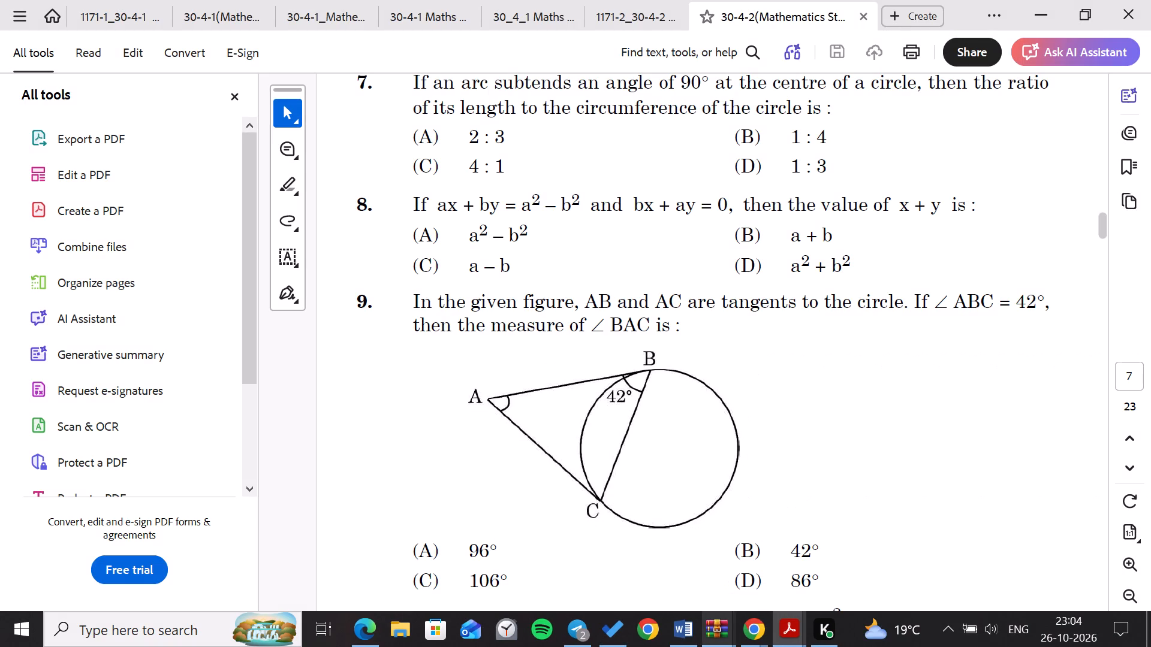
In the Word document, replace Question 9's "[Diagram appears in original question paper]" placeholder with the captured figure on a new line.
{"action": "left_click", "coordinate": [697, 638]}
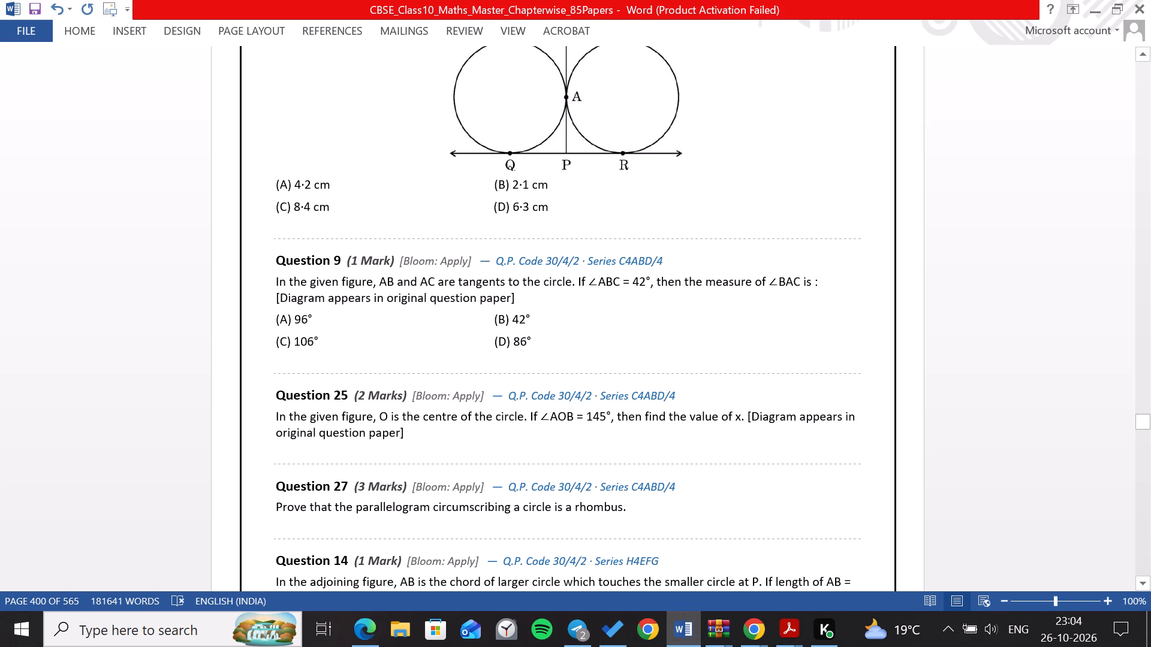
{"action": "left_click_drag", "start_coordinate": [271, 299], "coordinate": [469, 311]}
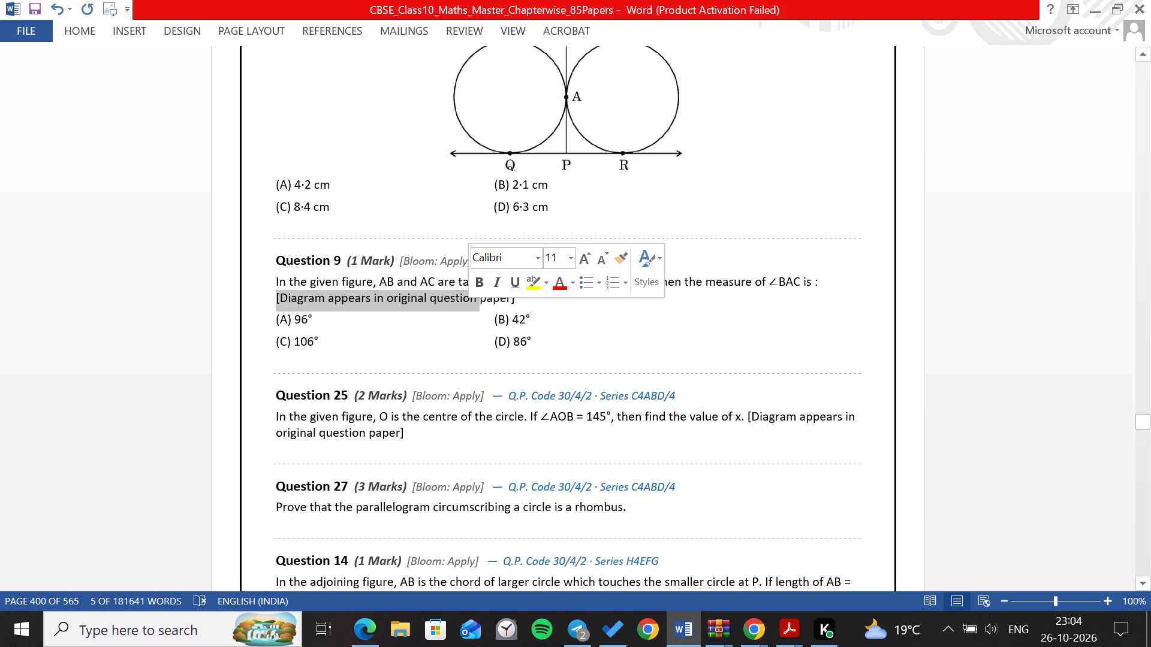
{"action": "left_click", "coordinate": [473, 307]}
{"action": "left_click_drag", "start_coordinate": [272, 299], "coordinate": [455, 300]}
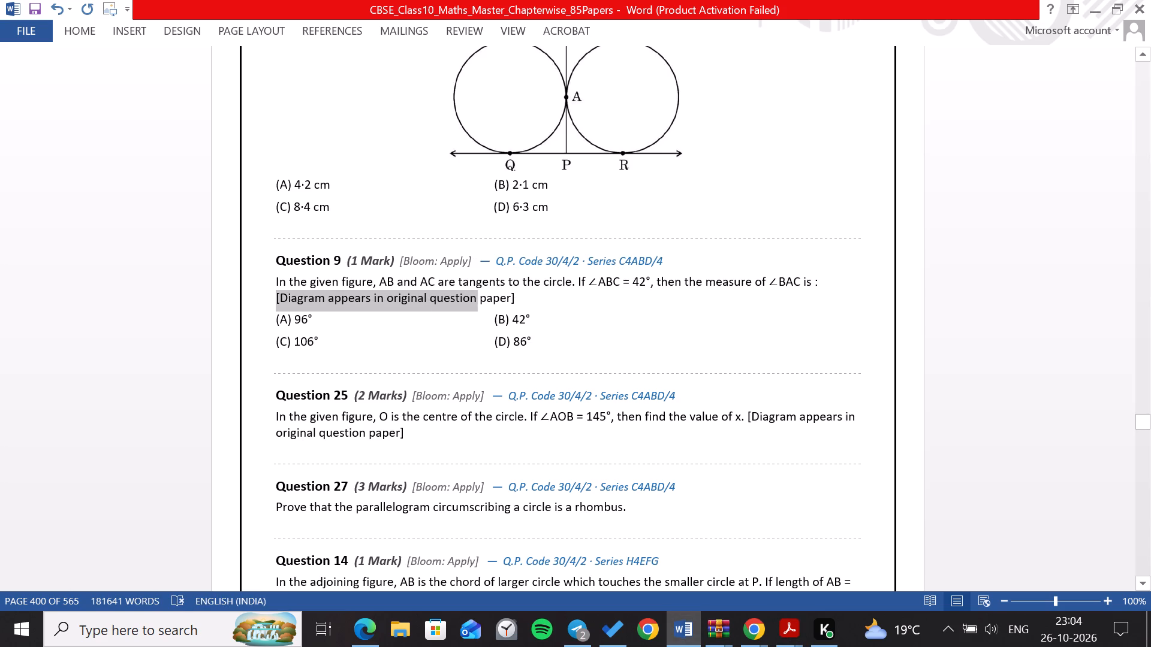
{"action": "left_click_drag", "start_coordinate": [455, 300], "coordinate": [513, 301]}
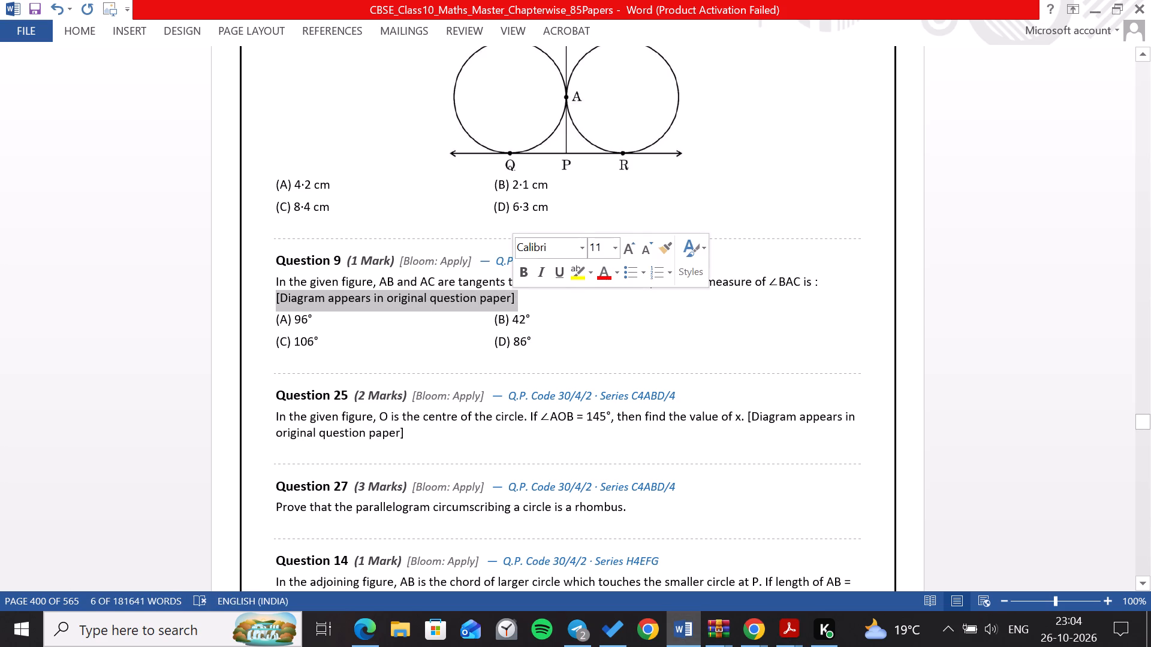
{"action": "key", "text": "BackSpace"}
{"action": "key", "text": "Return"}
{"action": "key", "text": "ctrl+v"}
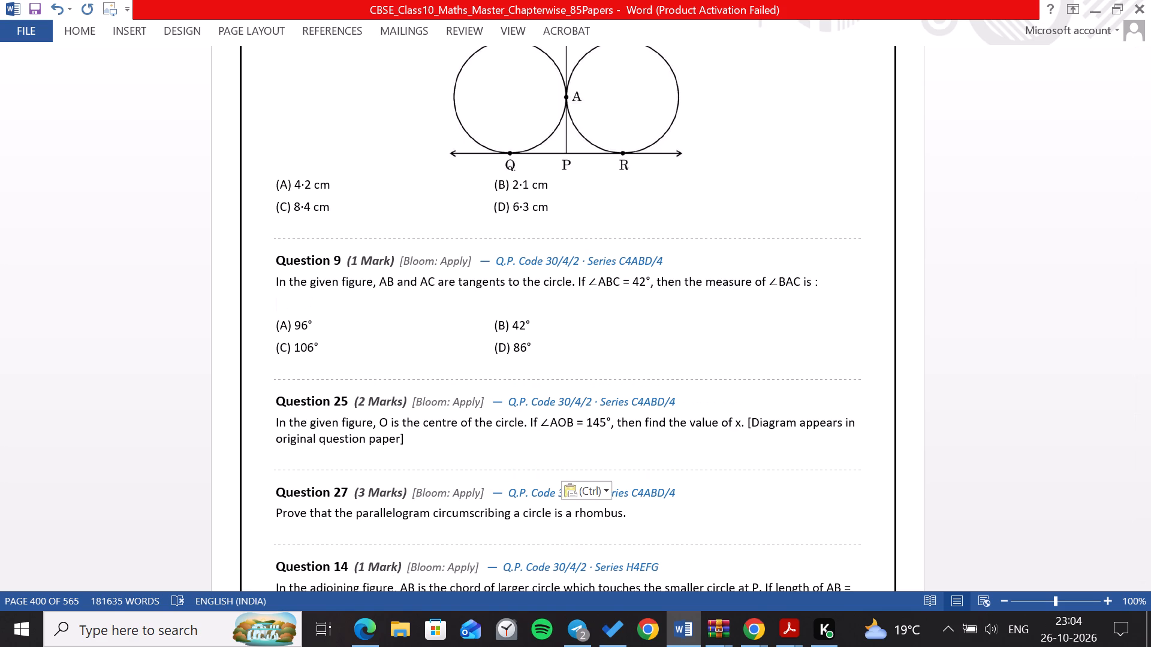
Shrink the pasted Question 9 figure proportionally and centre it between the question text and the options.
{"action": "left_click", "coordinate": [454, 339]}
{"action": "scroll", "coordinate": [479, 316], "scroll_direction": "down", "scroll_amount": 4}
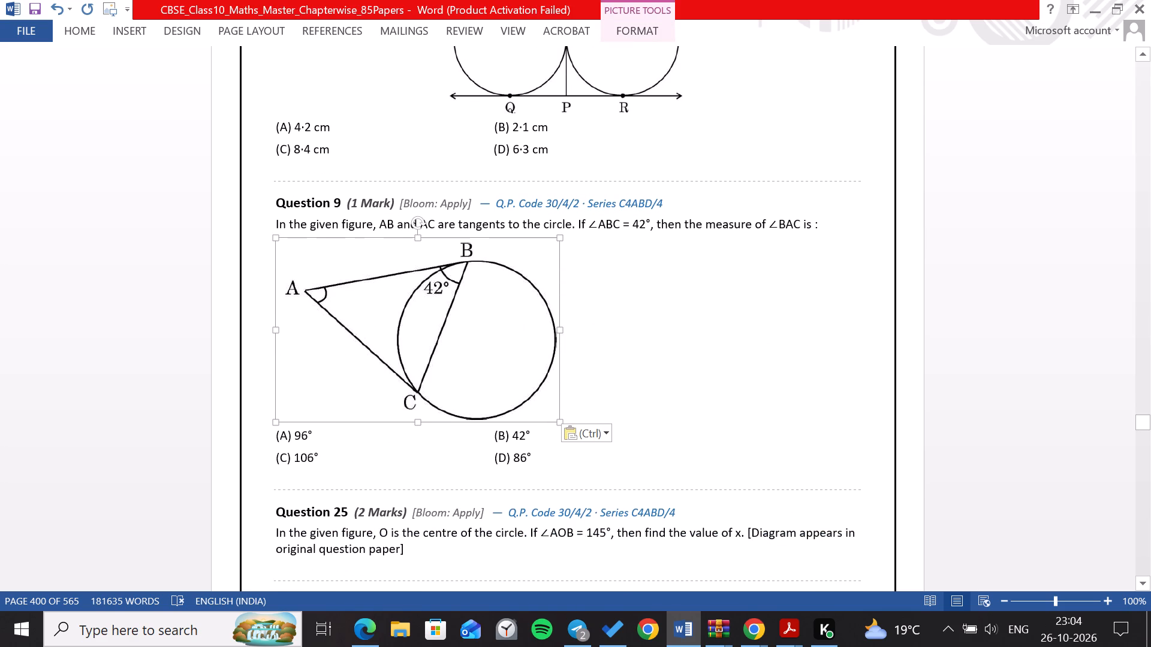
{"action": "left_click_drag", "start_coordinate": [558, 421], "coordinate": [517, 368]}
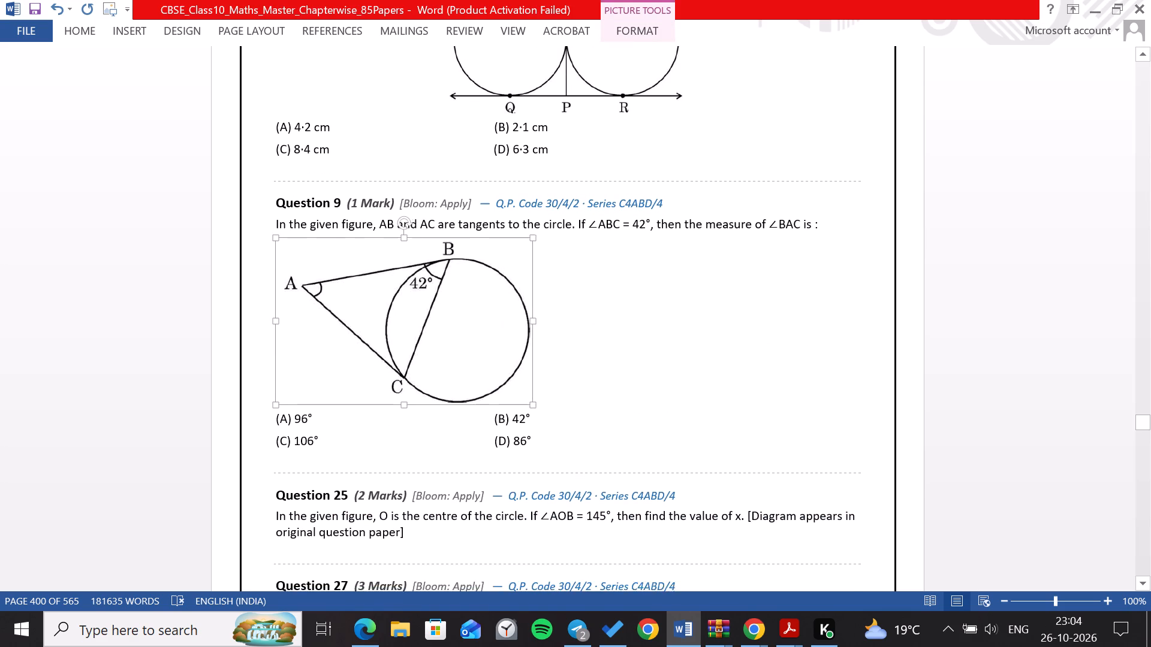
{"action": "left_click_drag", "start_coordinate": [517, 368], "coordinate": [474, 319]}
{"action": "left_click", "coordinate": [83, 31]}
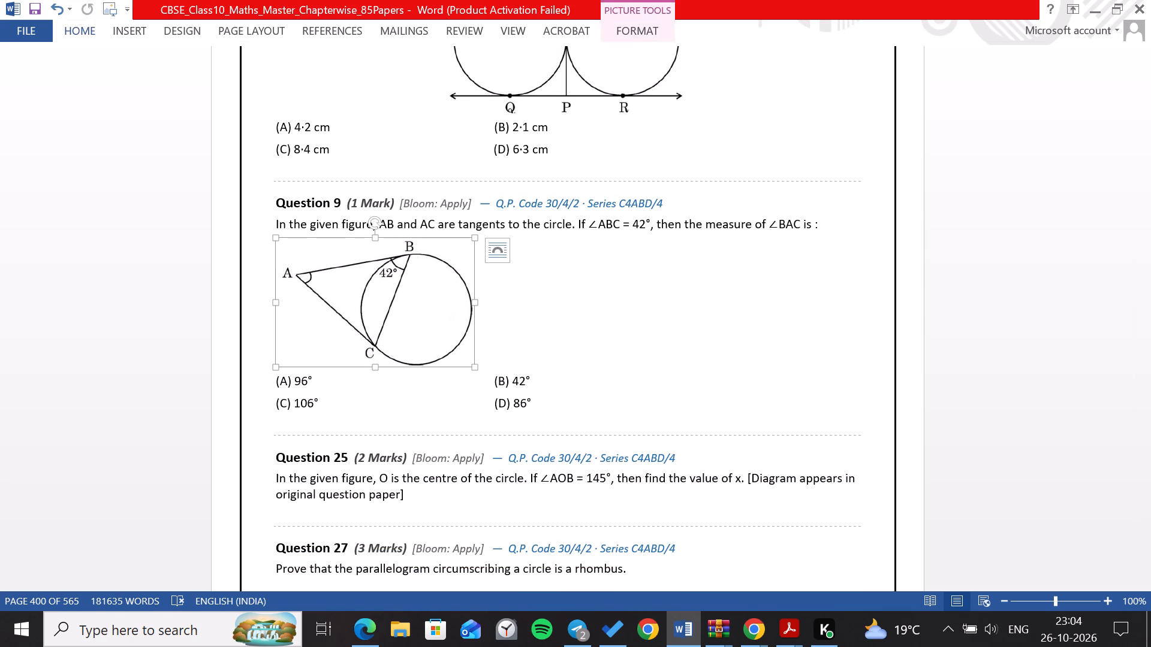
{"action": "left_click_drag", "start_coordinate": [374, 88], "coordinate": [385, 110]}
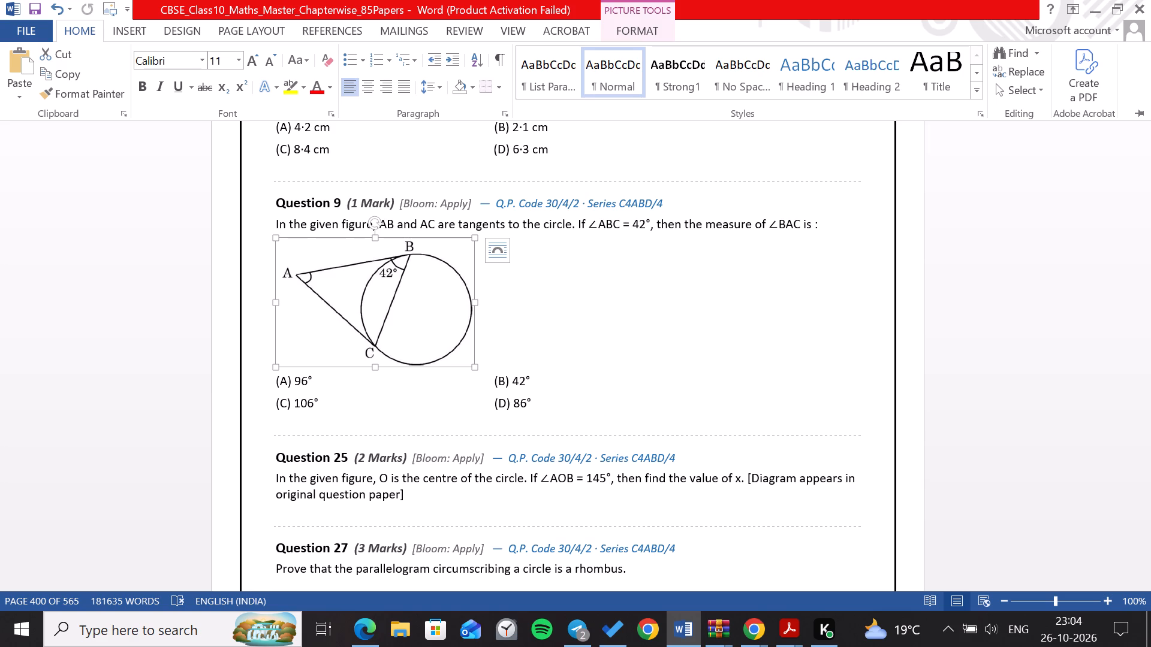
{"action": "left_click", "coordinate": [372, 87]}
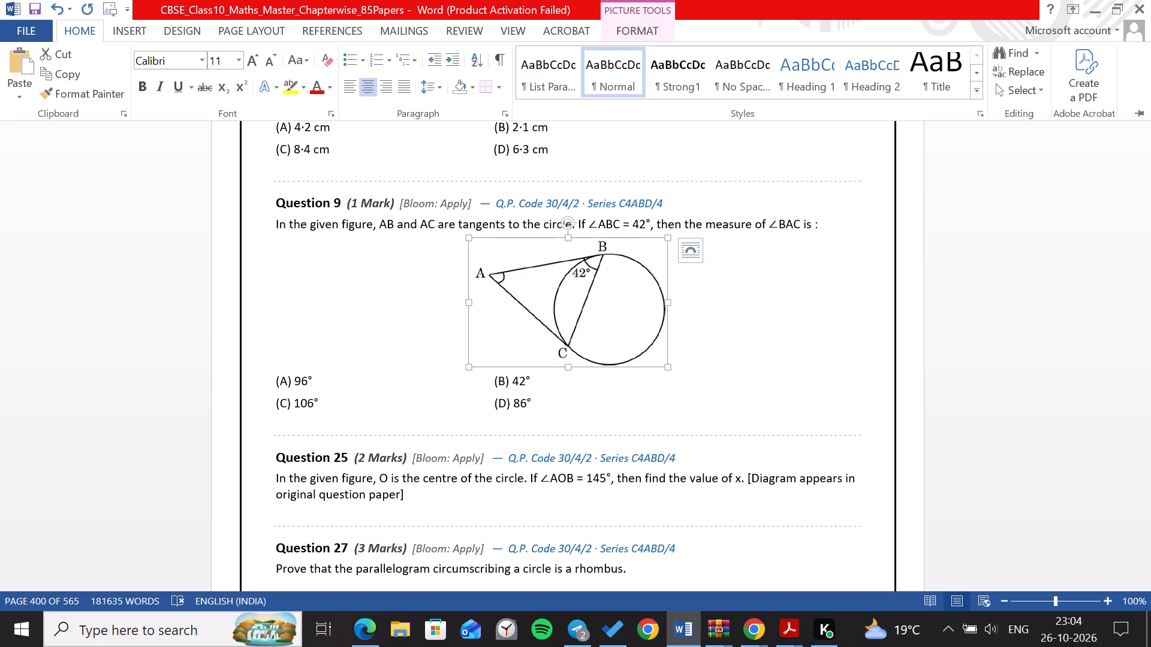
Capture the Question 25 figure of the circle with centre O and the 145° angle from the 30-4-2 paper PDF as a screenshot.
{"action": "scroll", "coordinate": [511, 301], "scroll_direction": "down", "scroll_amount": 16}
{"action": "scroll", "coordinate": [528, 339], "scroll_direction": "down", "scroll_amount": 5}
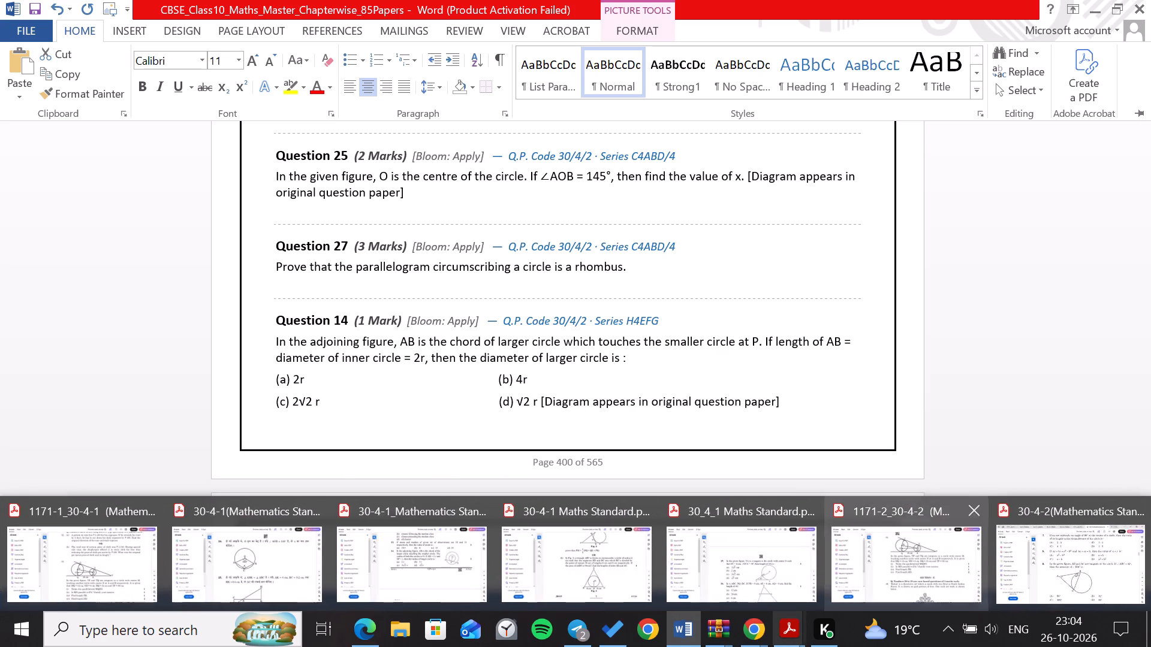
{"action": "left_click", "coordinate": [1125, 531]}
{"action": "left_click_drag", "start_coordinate": [1106, 221], "coordinate": [1106, 241]}
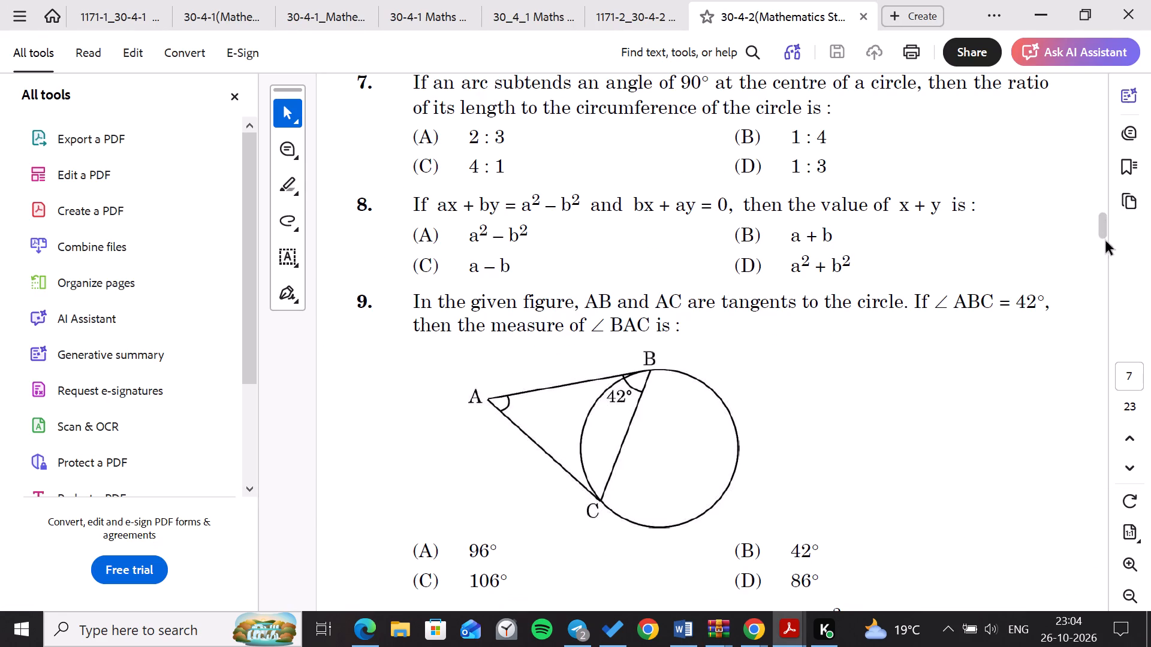
{"action": "left_click_drag", "start_coordinate": [1106, 241], "coordinate": [1104, 332]}
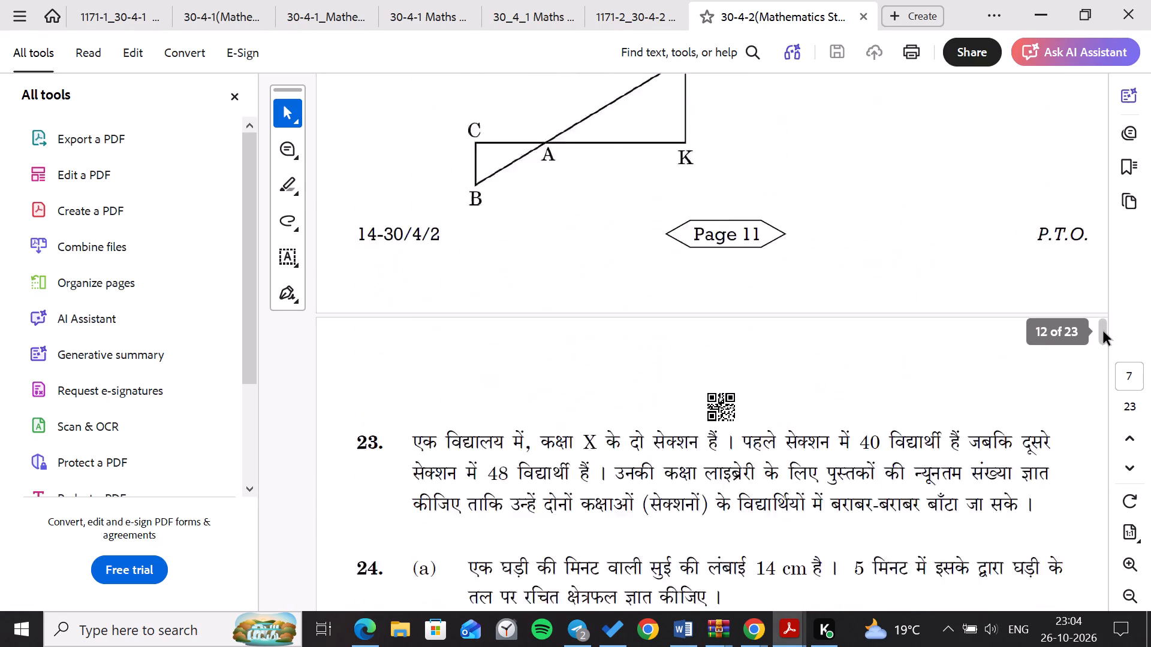
{"action": "left_click_drag", "start_coordinate": [1104, 332], "coordinate": [1104, 338]}
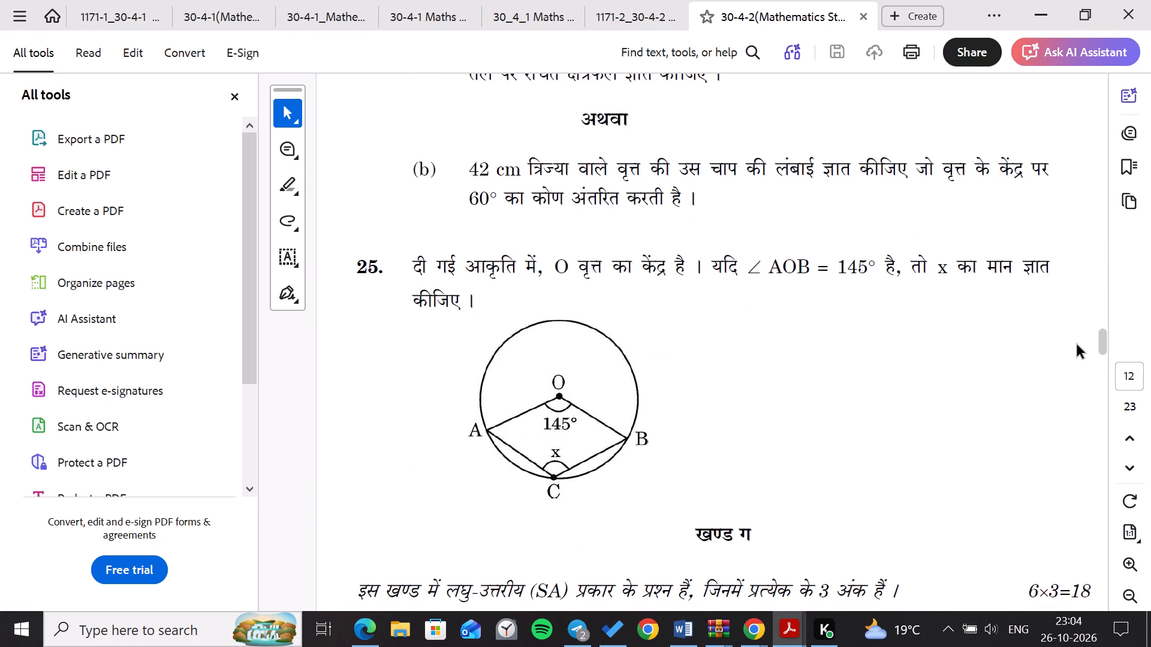
{"action": "key", "text": "shift+super+s"}
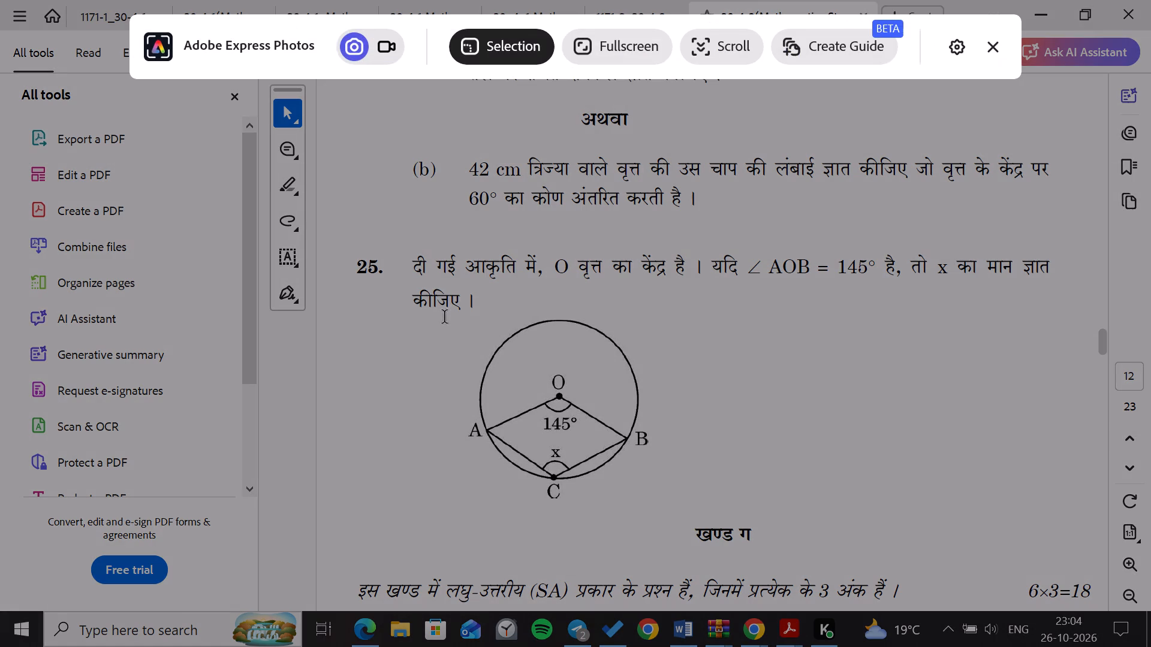
{"action": "left_click_drag", "start_coordinate": [456, 320], "coordinate": [688, 475]}
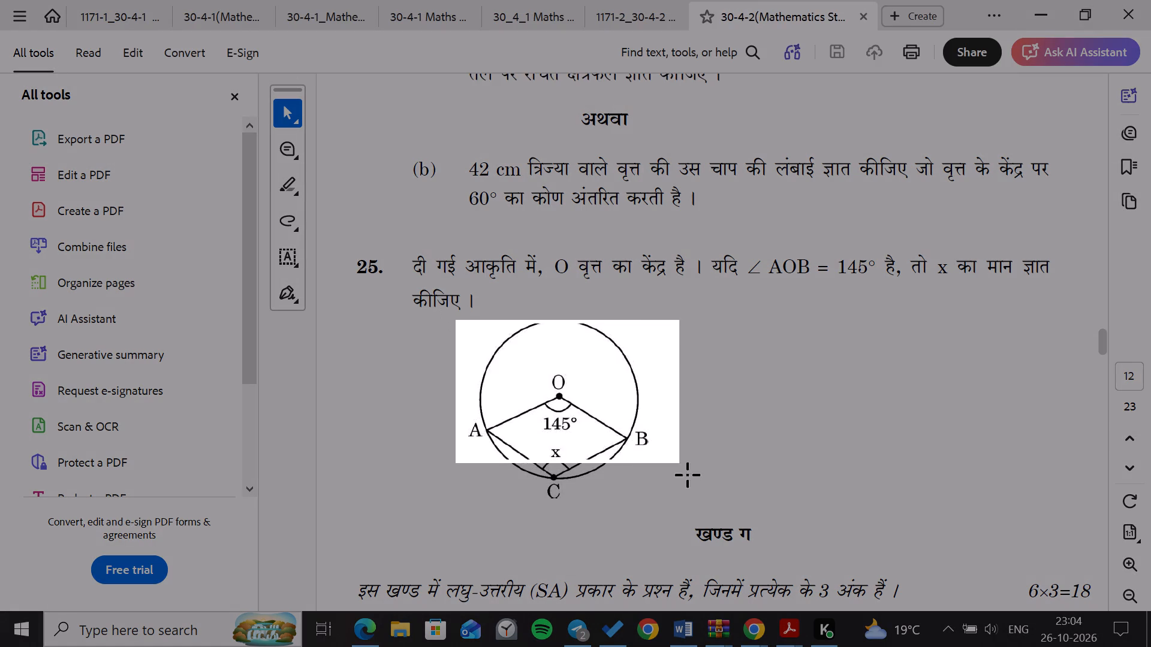
{"action": "left_click_drag", "start_coordinate": [688, 475], "coordinate": [462, 323]}
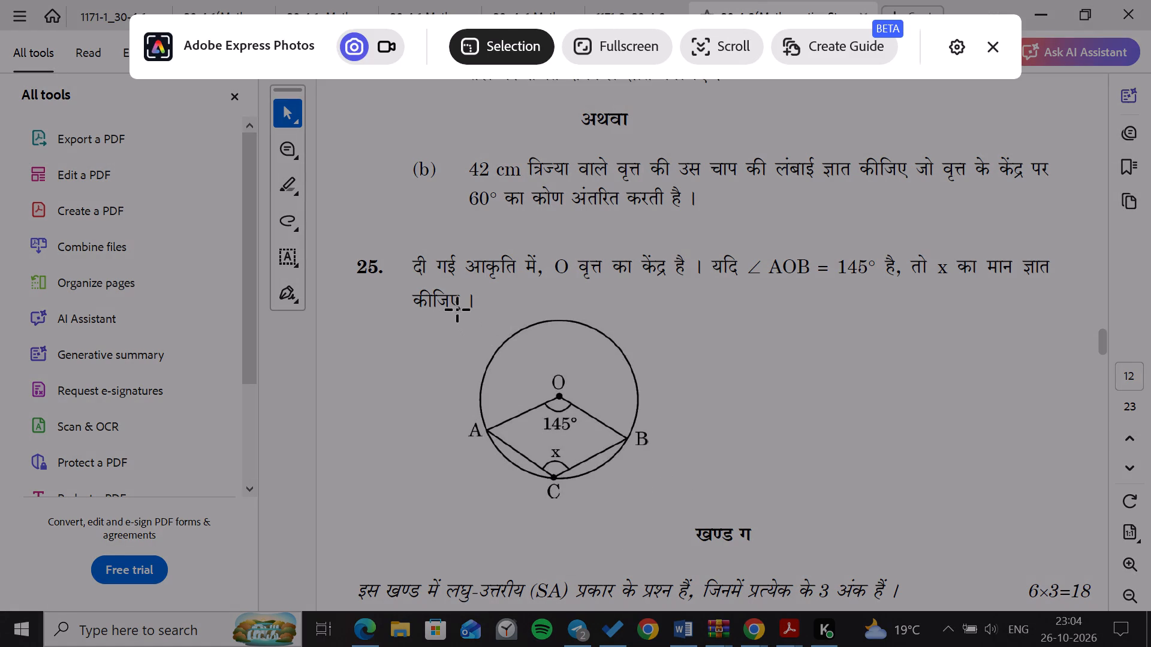
{"action": "left_click_drag", "start_coordinate": [457, 310], "coordinate": [665, 500]}
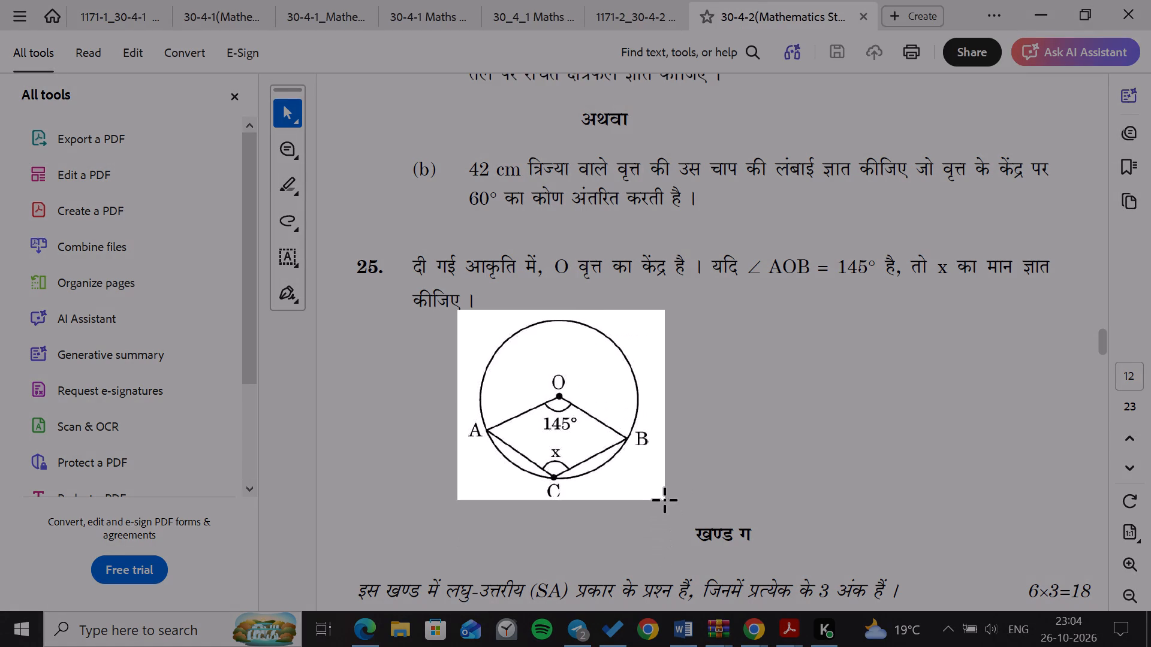
{"action": "left_click_drag", "start_coordinate": [665, 500], "coordinate": [658, 506]}
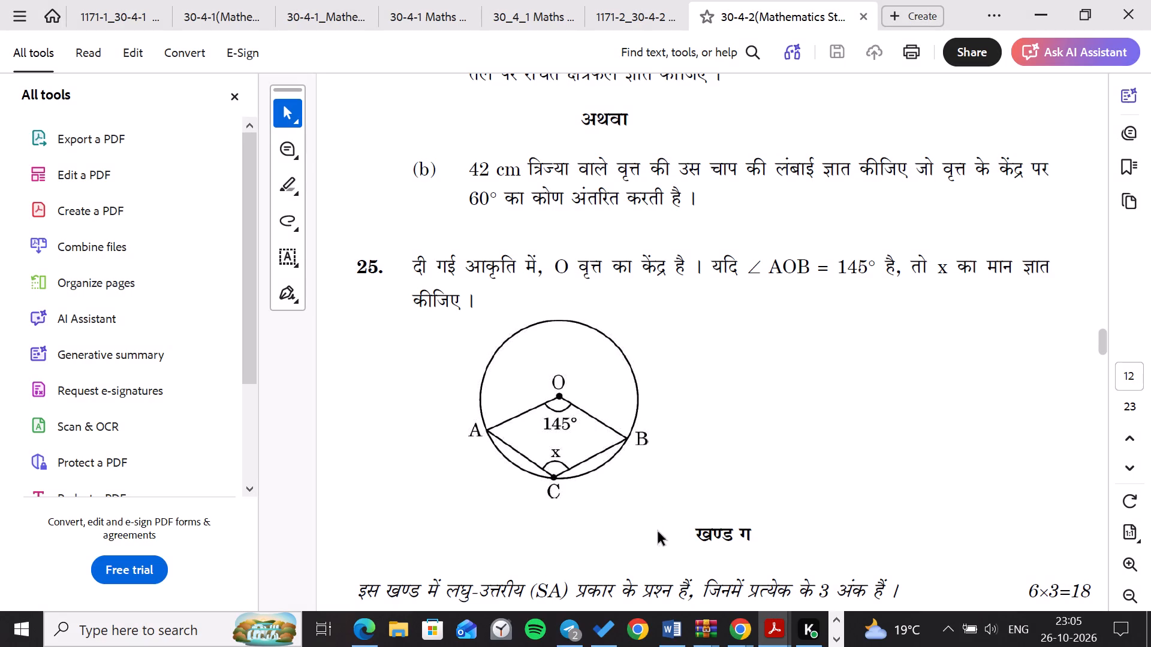
In the Word document, replace Question 25's "[Diagram appears in original question paper]" placeholder with the captured figure on a new line.
{"action": "left_click", "coordinate": [667, 639]}
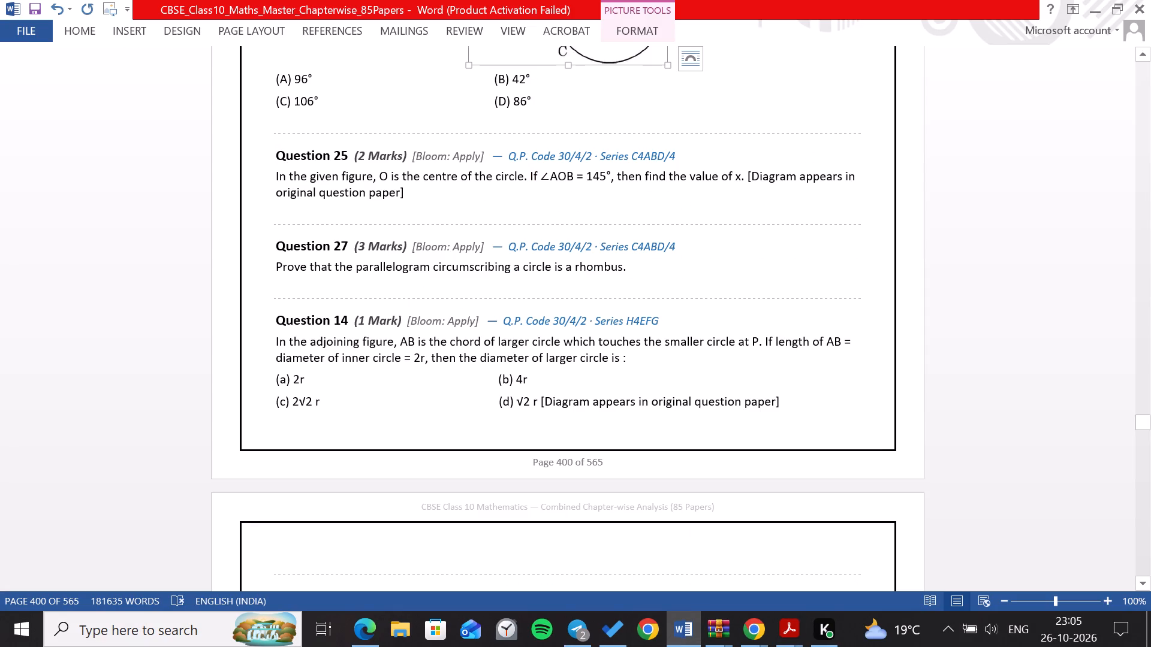
{"action": "left_click_drag", "start_coordinate": [748, 176], "coordinate": [749, 188]}
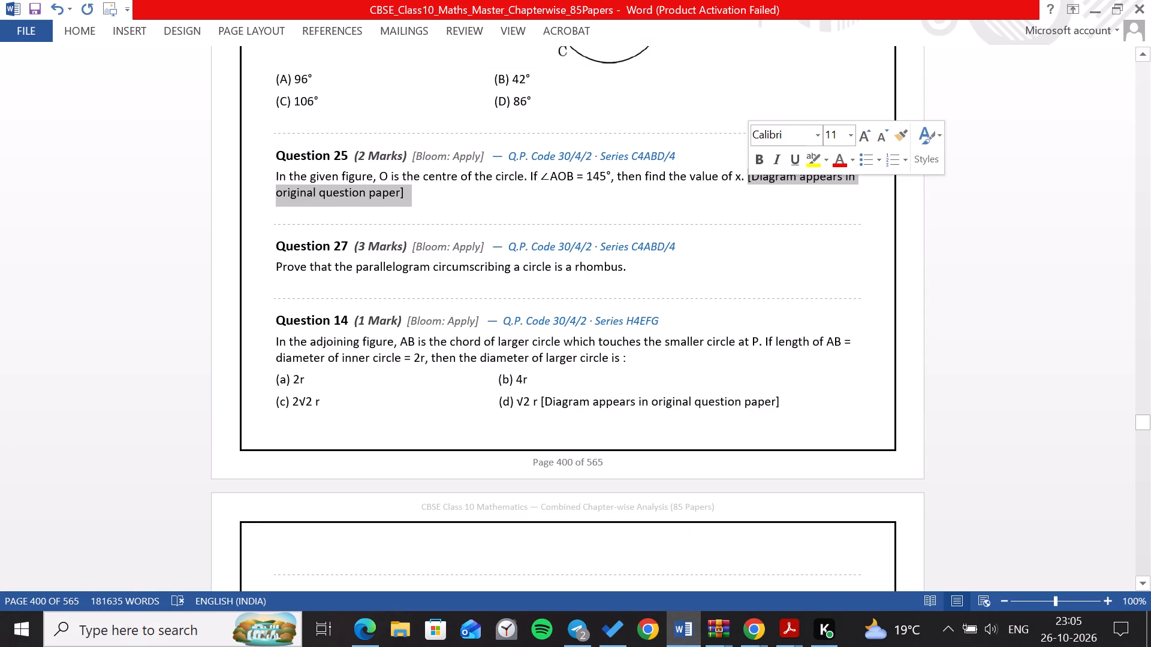
{"action": "key", "text": "BackSpace"}
{"action": "key", "text": "Return"}
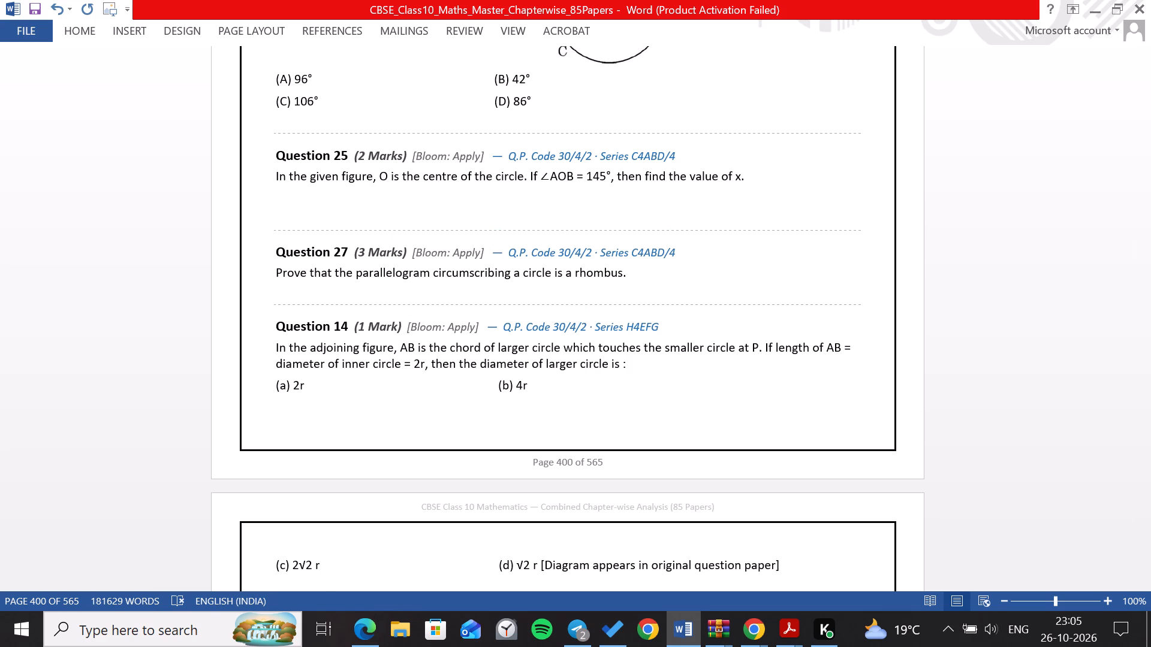
{"action": "key", "text": "ctrl+v"}
Centre the pasted Question 25 figure below the question text and shrink it proportionally.
{"action": "left_click", "coordinate": [418, 294]}
{"action": "left_click", "coordinate": [79, 29]}
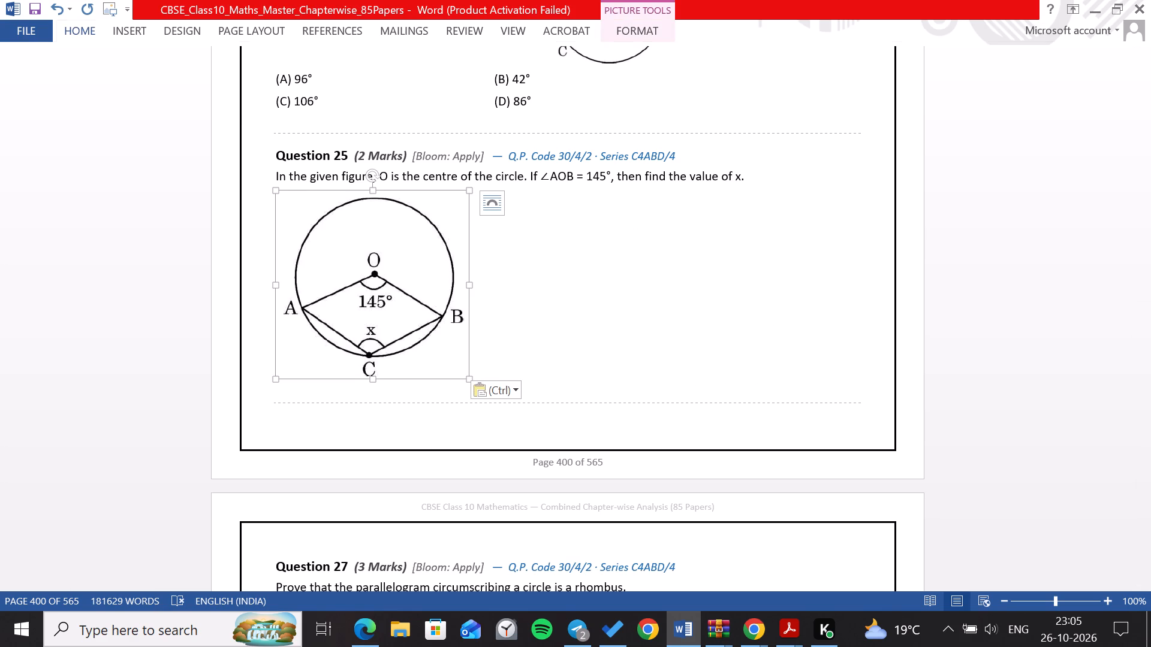
{"action": "left_click", "coordinate": [373, 84]}
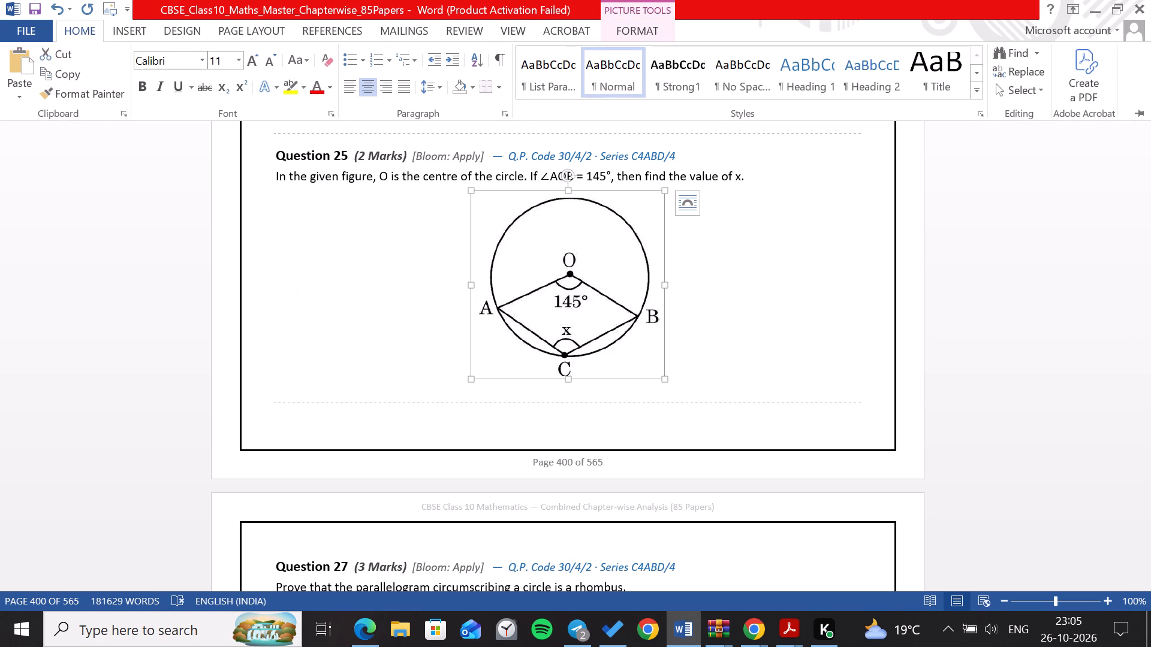
{"action": "left_click", "coordinate": [667, 382]}
{"action": "left_click_drag", "start_coordinate": [667, 382], "coordinate": [614, 298]}
For Question 14, open the Series H4EFG 30-4-2 paper PDF from the iLoveZIP_Create GEH.zip archive.
{"action": "scroll", "coordinate": [614, 285], "scroll_direction": "down", "scroll_amount": 10}
{"action": "scroll", "coordinate": [477, 256], "scroll_direction": "down", "scroll_amount": 8}
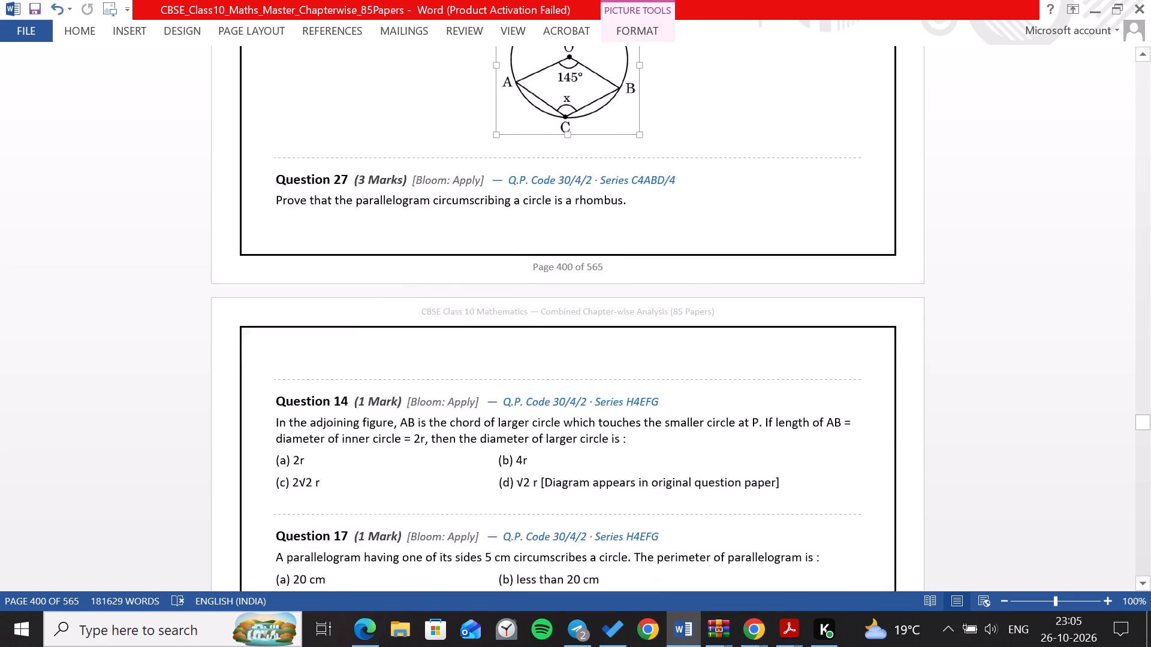
{"action": "scroll", "coordinate": [440, 286], "scroll_direction": "down", "scroll_amount": 6}
{"action": "scroll", "coordinate": [454, 351], "scroll_direction": "down", "scroll_amount": 3}
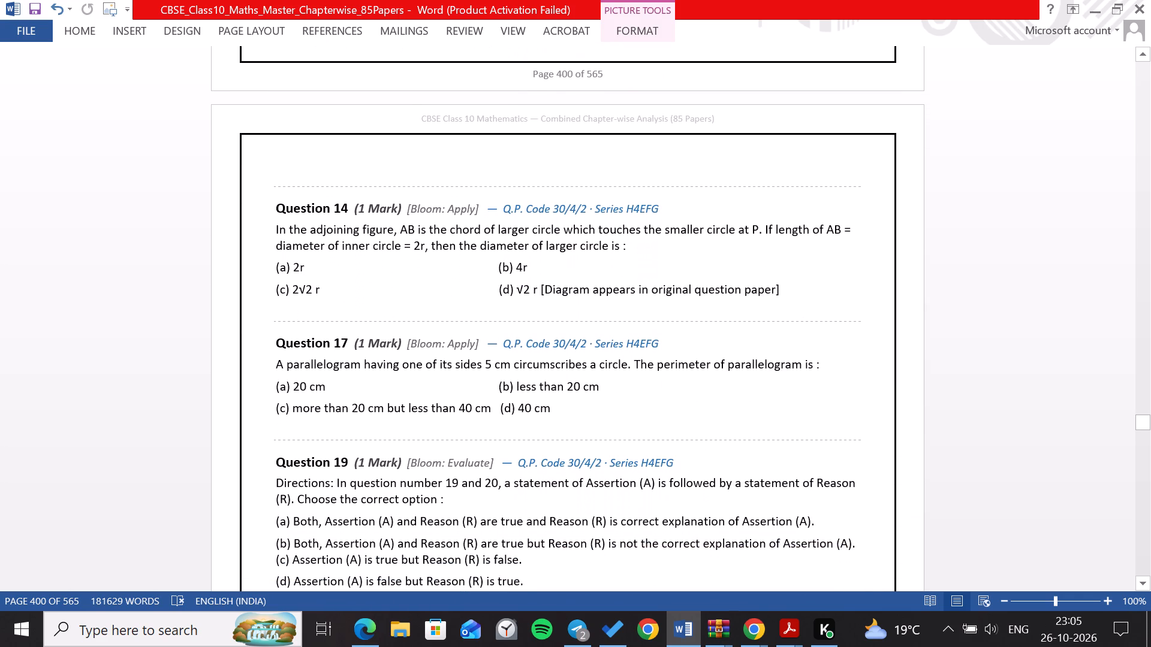
{"action": "scroll", "coordinate": [454, 352], "scroll_direction": "down", "scroll_amount": 4}
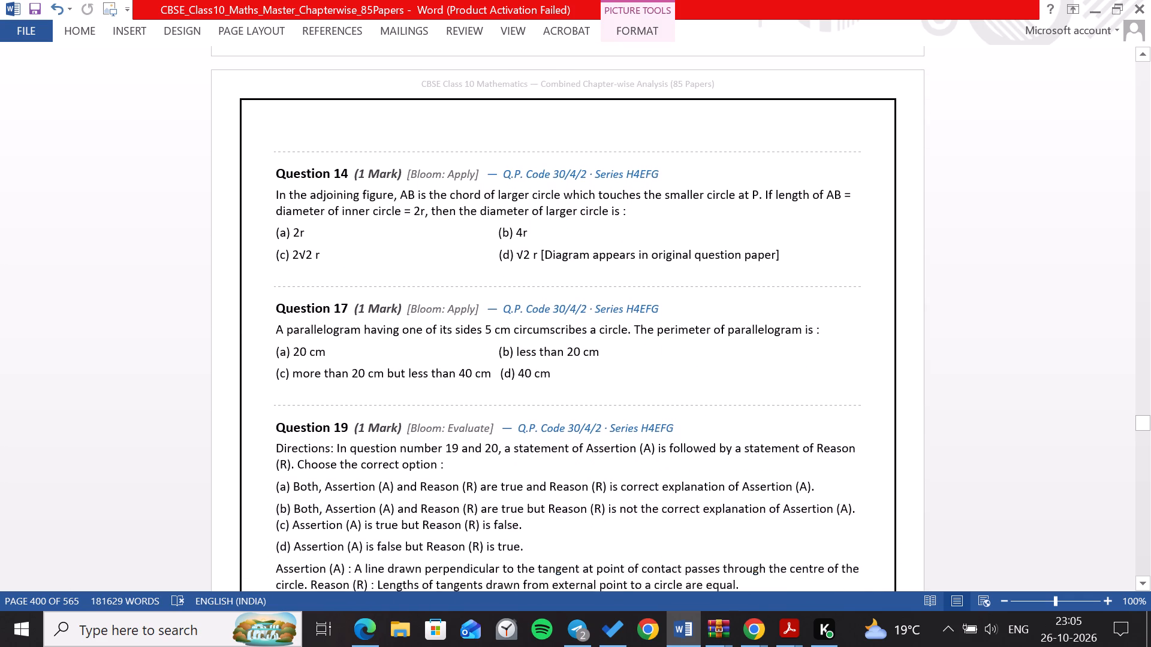
{"action": "scroll", "coordinate": [458, 361], "scroll_direction": "down", "scroll_amount": 1}
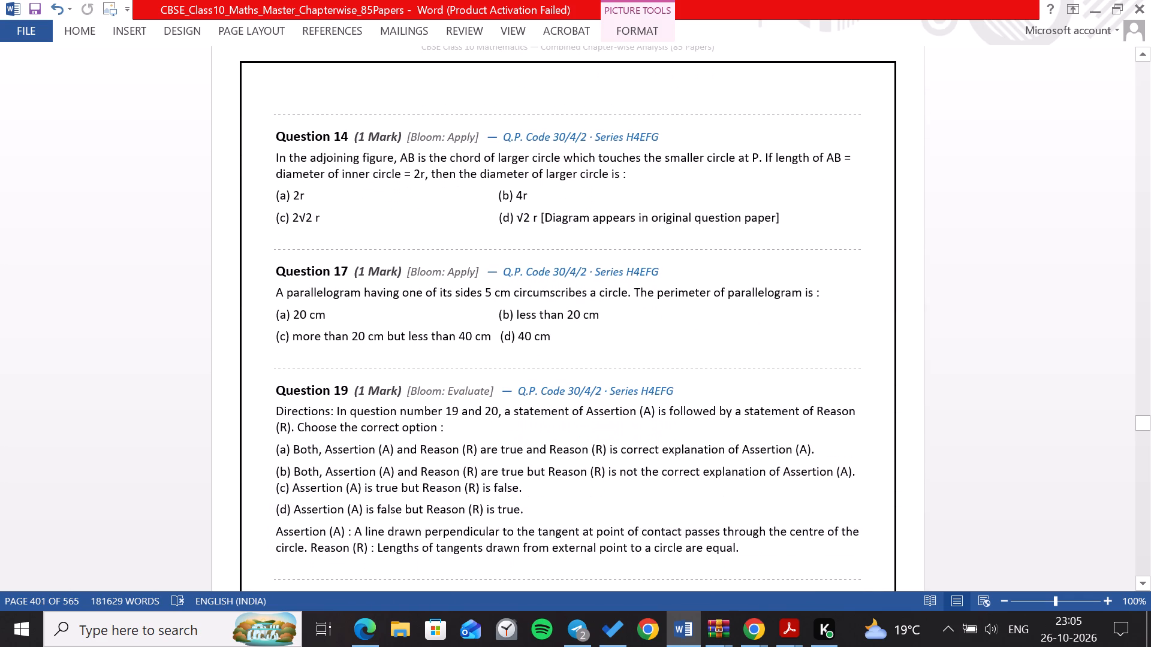
{"action": "scroll", "coordinate": [457, 330], "scroll_direction": "up", "scroll_amount": 2}
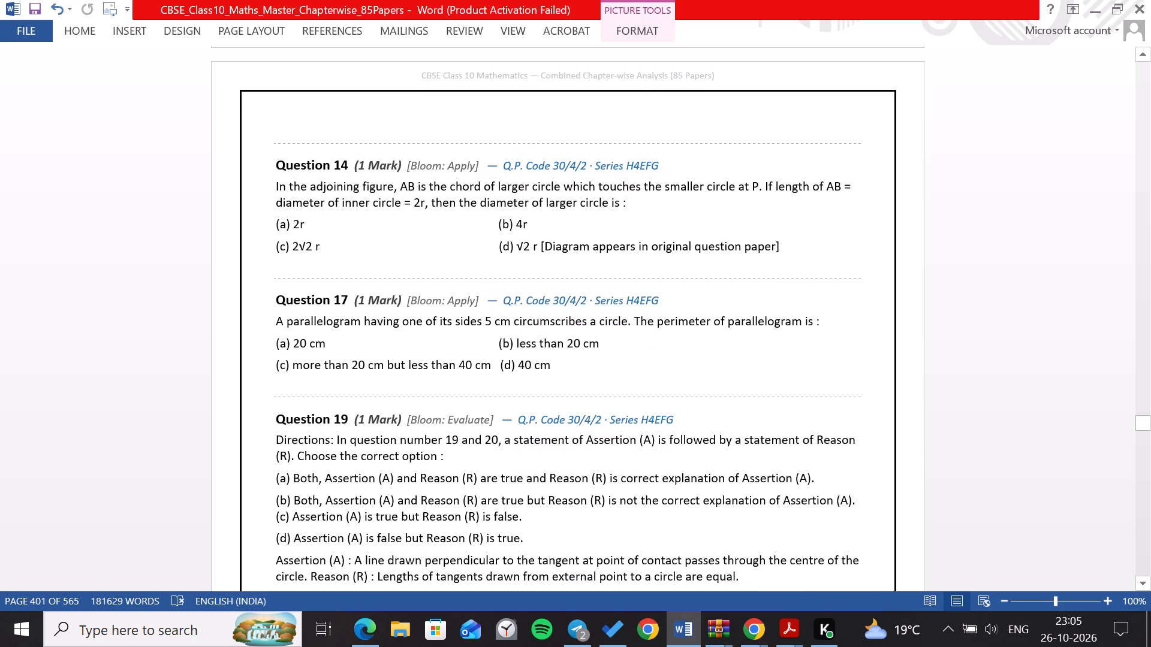
{"action": "scroll", "coordinate": [457, 330], "scroll_direction": "down", "scroll_amount": 3}
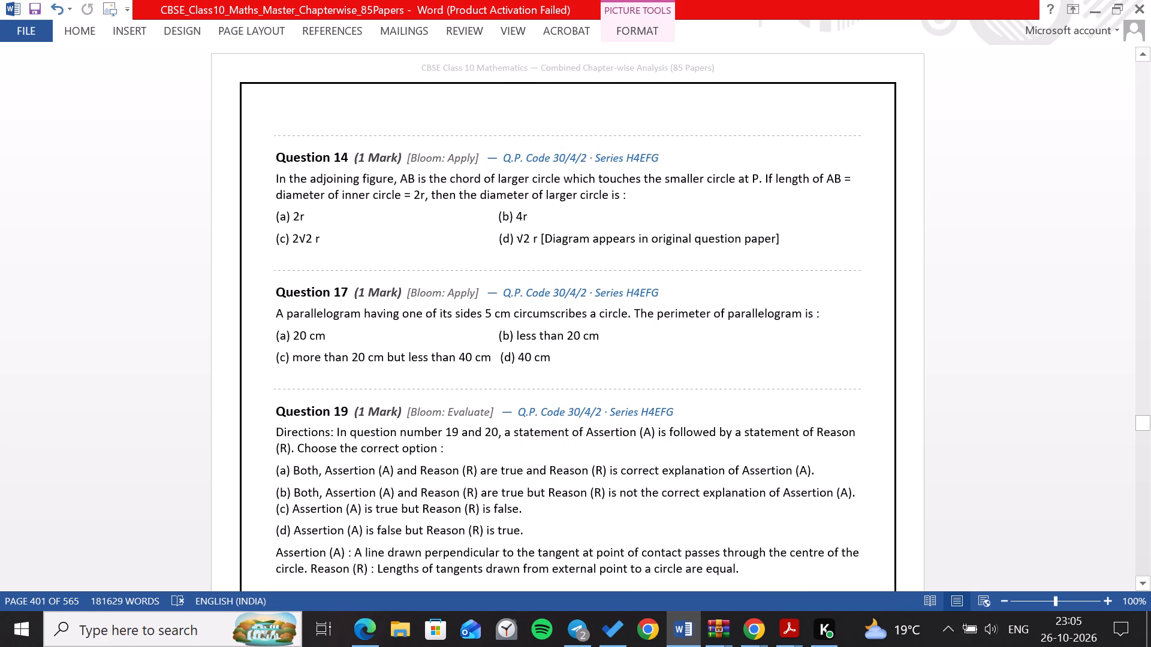
{"action": "scroll", "coordinate": [462, 346], "scroll_direction": "down", "scroll_amount": 3}
{"action": "scroll", "coordinate": [463, 349], "scroll_direction": "up", "scroll_amount": 4}
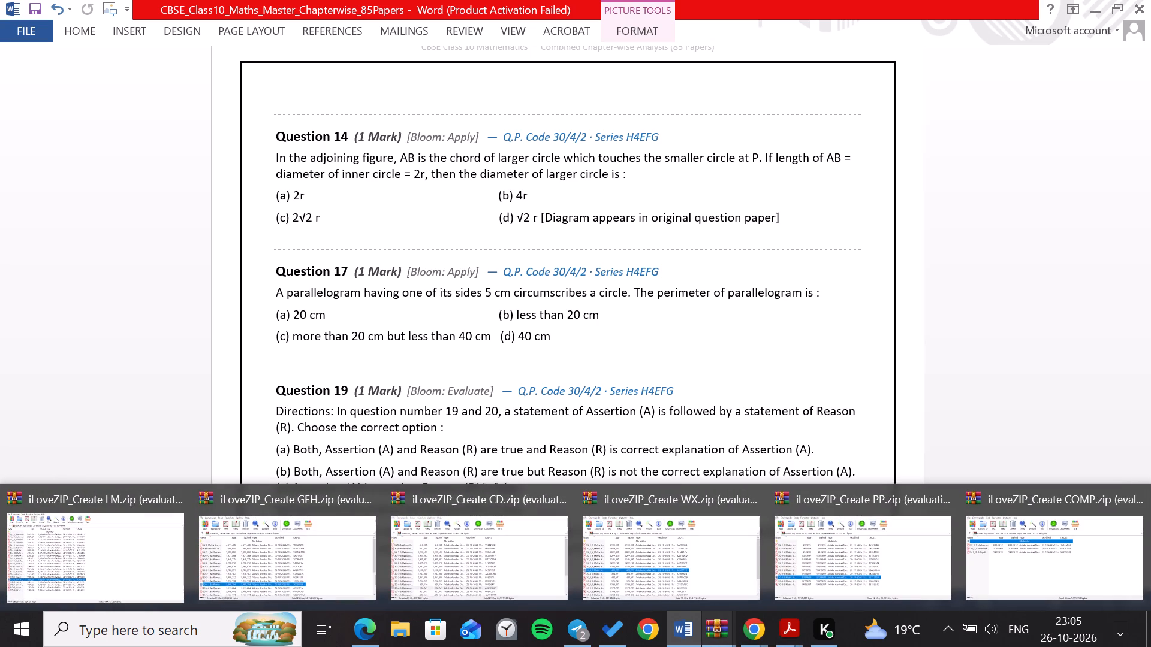
{"action": "left_click", "coordinate": [318, 530]}
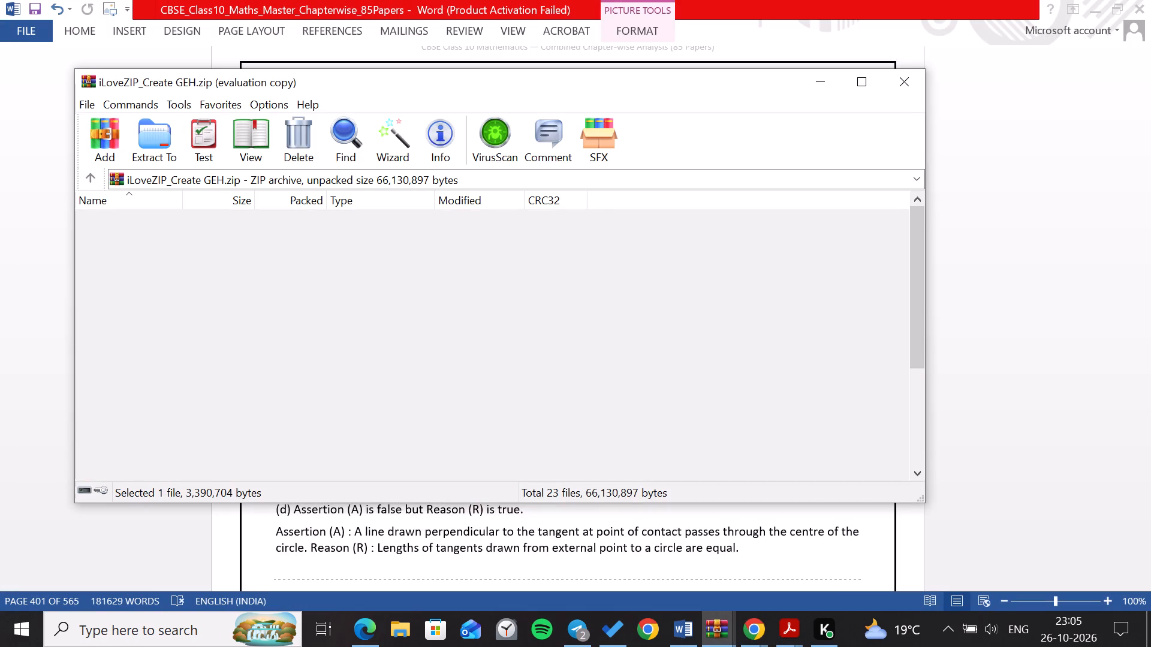
{"action": "double_click", "coordinate": [232, 444]}
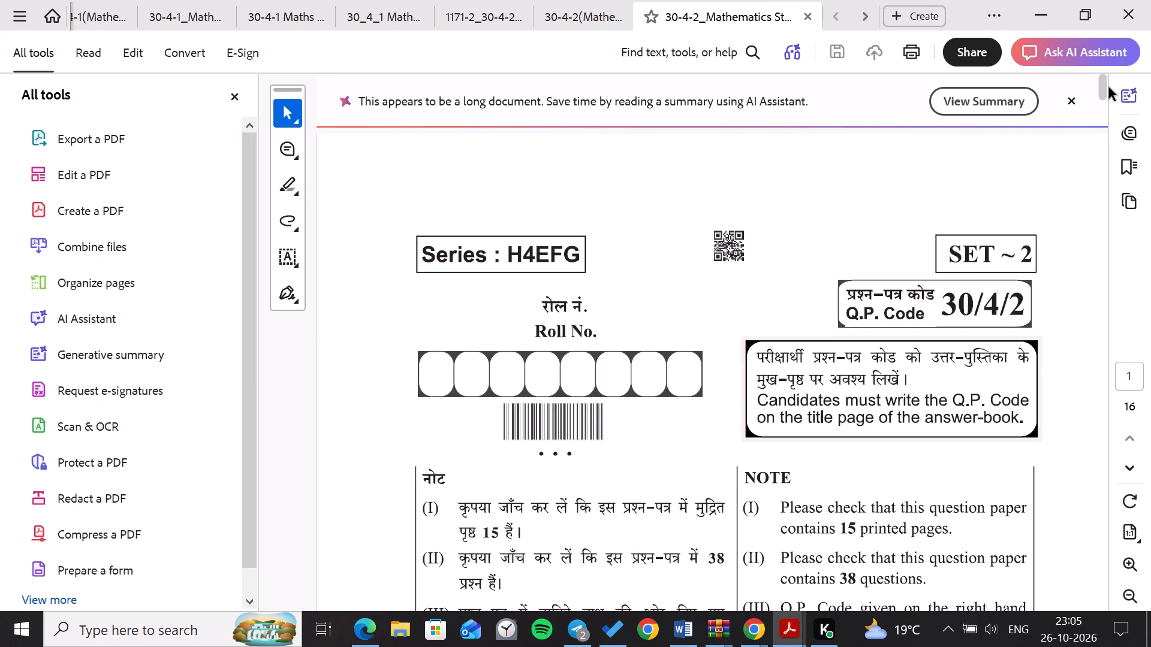
Capture the Question 14 figure of two concentric circles with chord AB touching at P from the Series H4EFG paper as a screenshot.
{"action": "left_click_drag", "start_coordinate": [1102, 85], "coordinate": [1099, 149]}
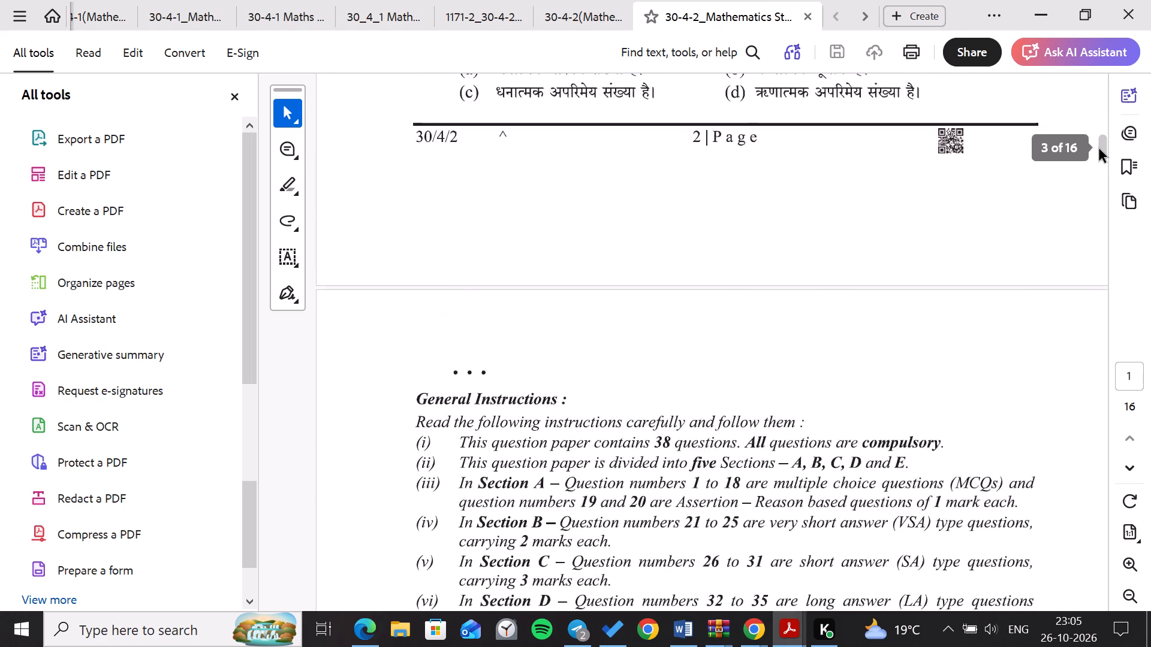
{"action": "left_click_drag", "start_coordinate": [1099, 149], "coordinate": [1099, 207]}
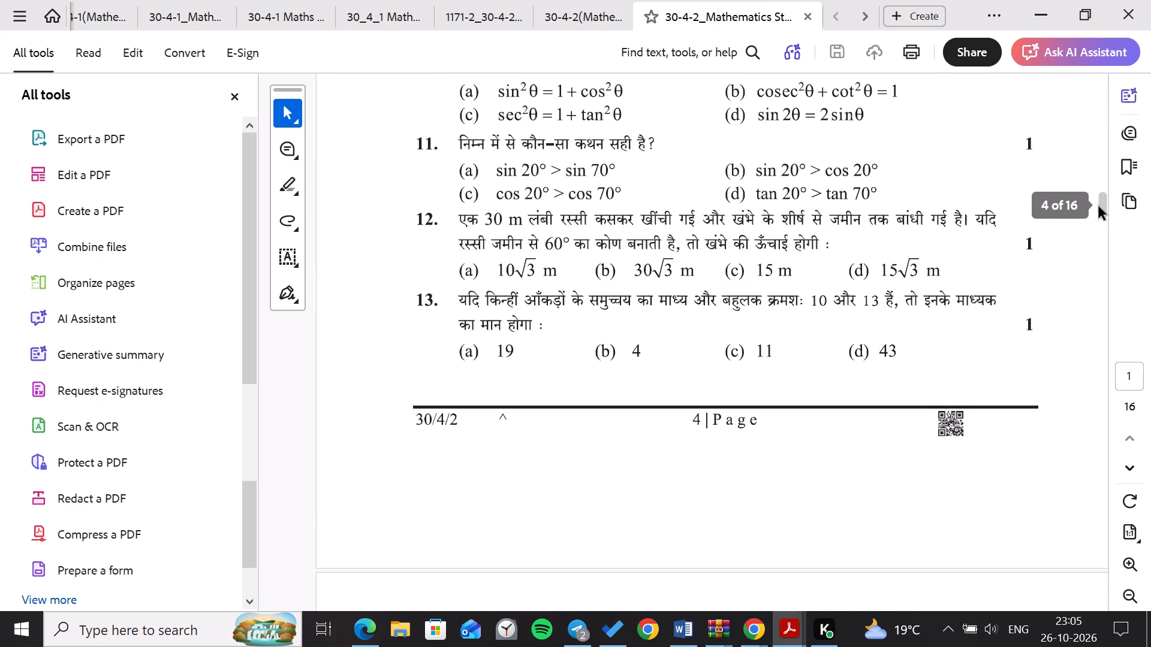
{"action": "left_click_drag", "start_coordinate": [1099, 207], "coordinate": [1097, 244]}
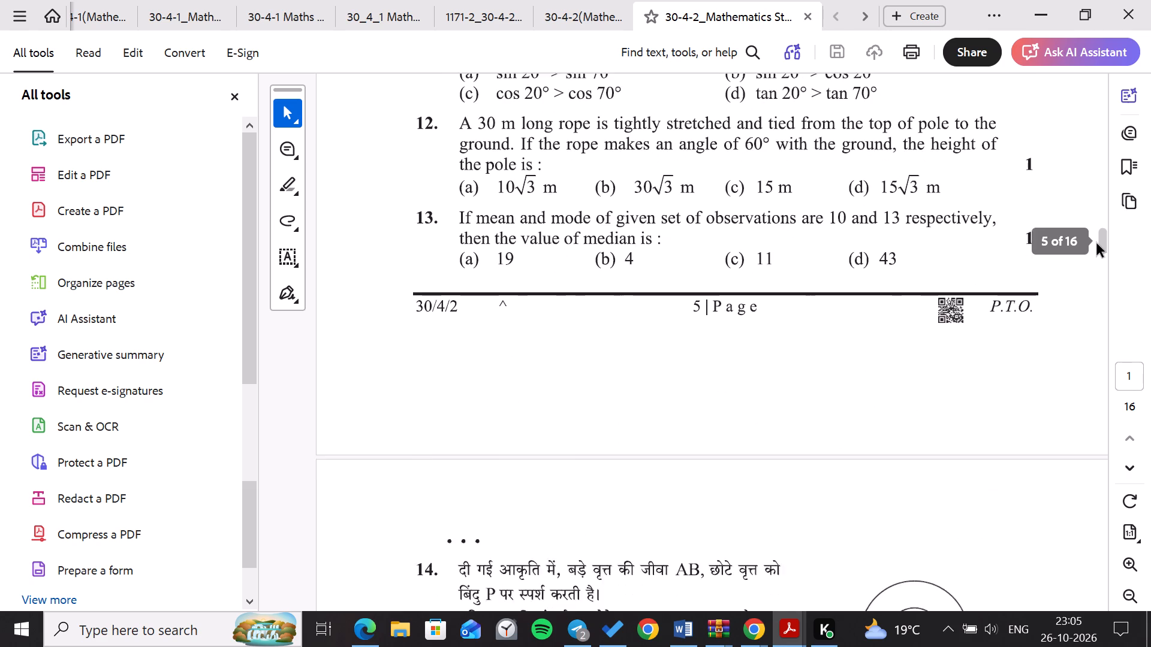
{"action": "left_click_drag", "start_coordinate": [1097, 244], "coordinate": [1097, 252]}
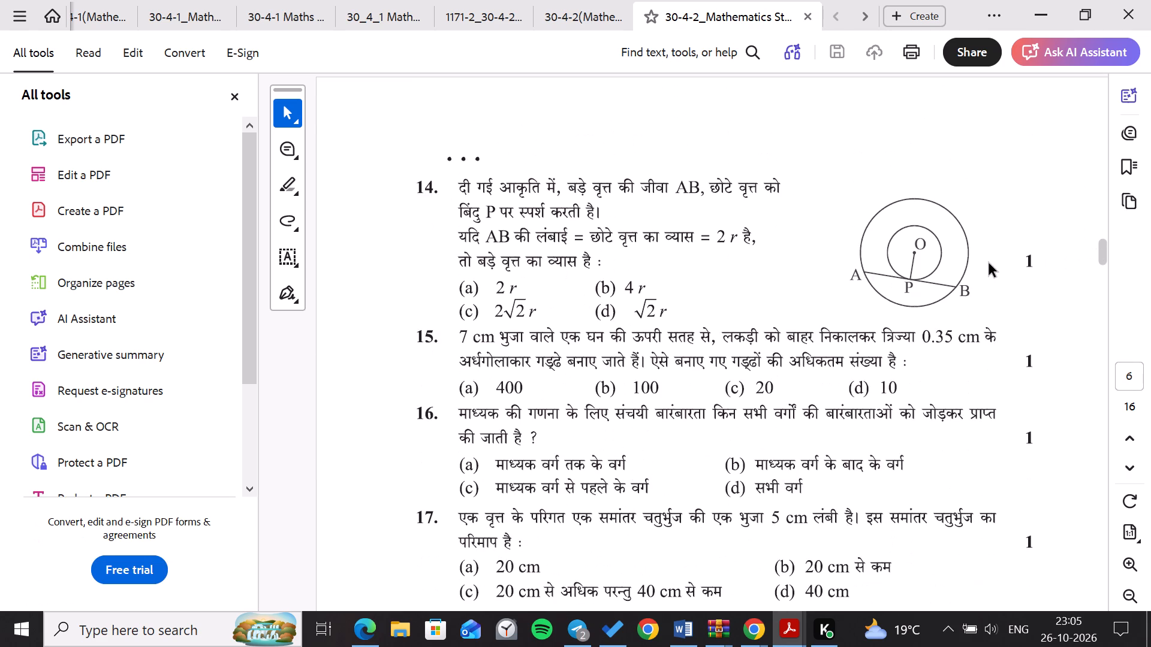
{"action": "key", "text": "shift+super+s"}
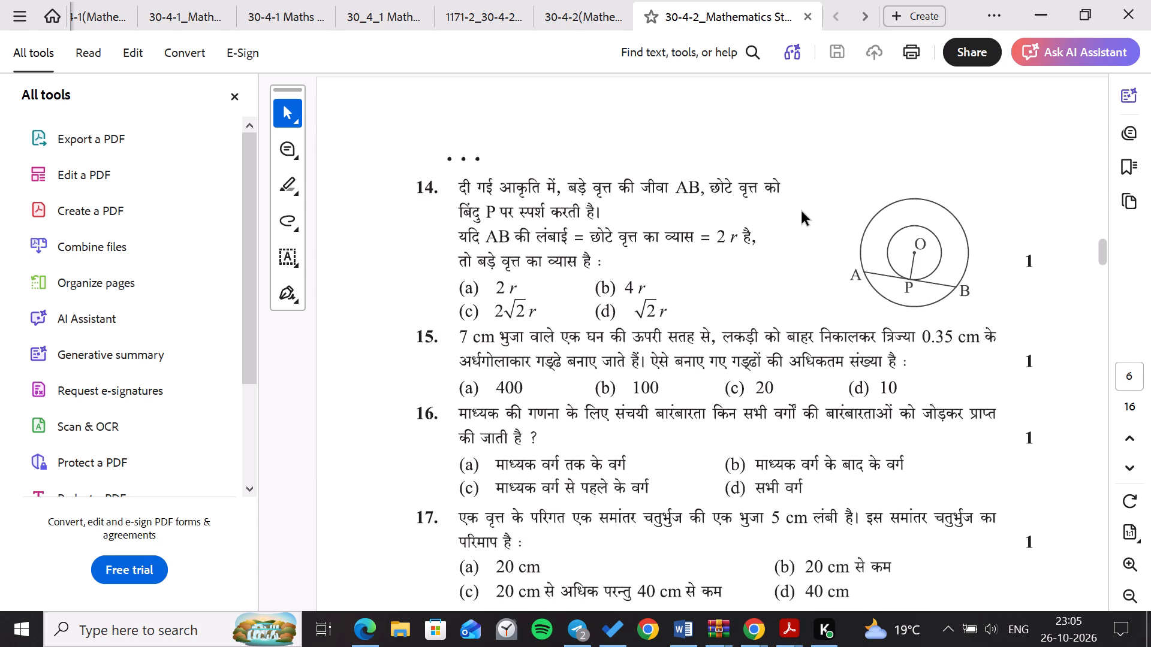
{"action": "left_click_drag", "start_coordinate": [836, 180], "coordinate": [937, 331]}
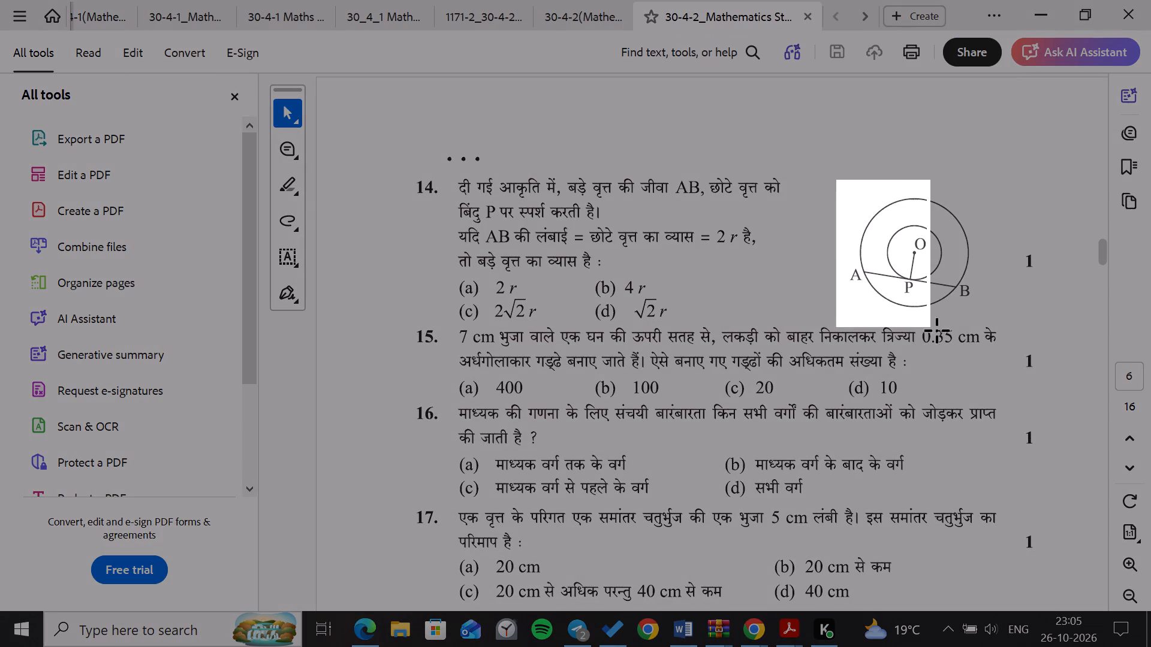
{"action": "left_click_drag", "start_coordinate": [937, 331], "coordinate": [979, 319]}
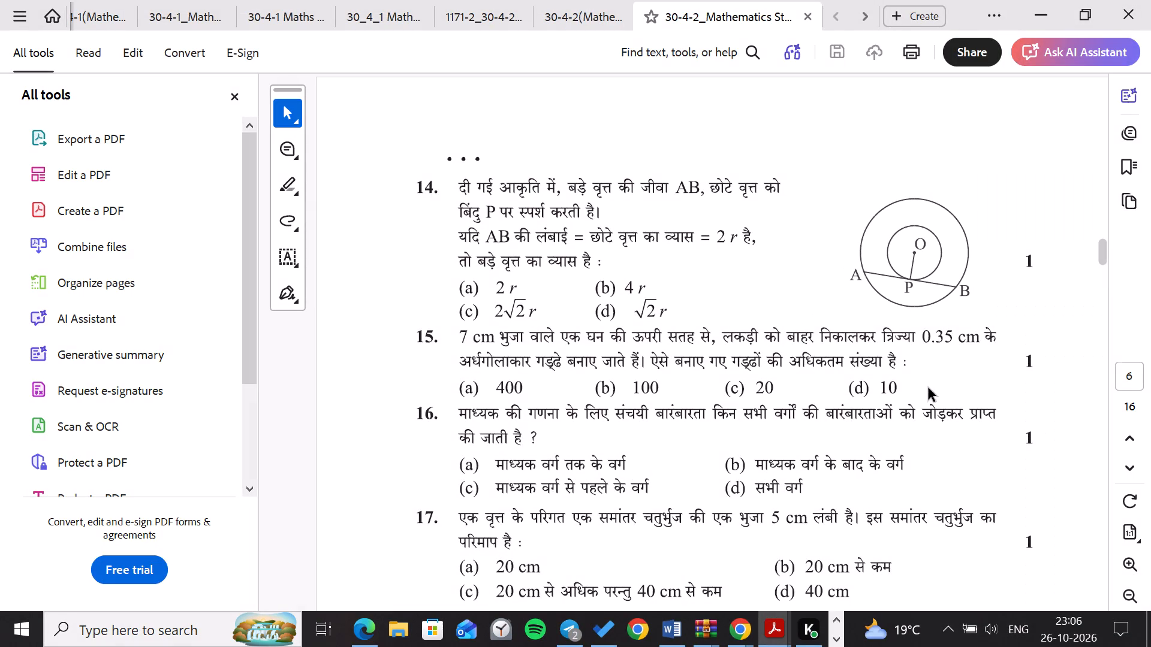
In the Word document, delete Question 14's "[Diagram appears in original question paper]" placeholder and paste the captured figure on a new line below the question text.
{"action": "left_click", "coordinate": [675, 634]}
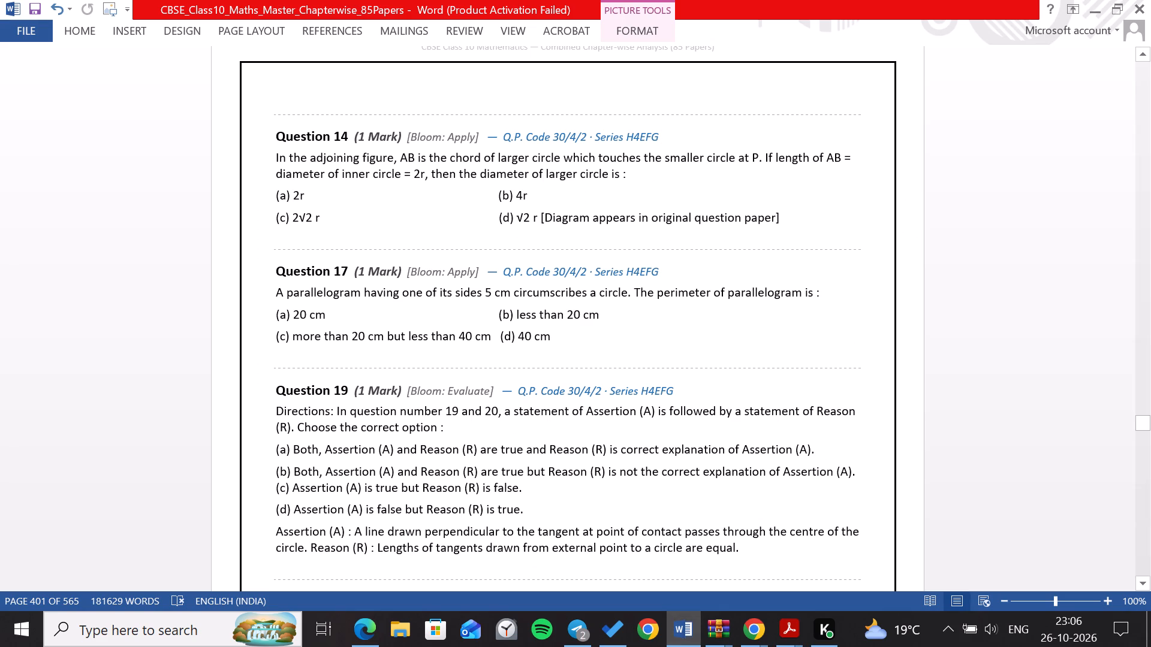
{"action": "left_click_drag", "start_coordinate": [540, 214], "coordinate": [773, 212]}
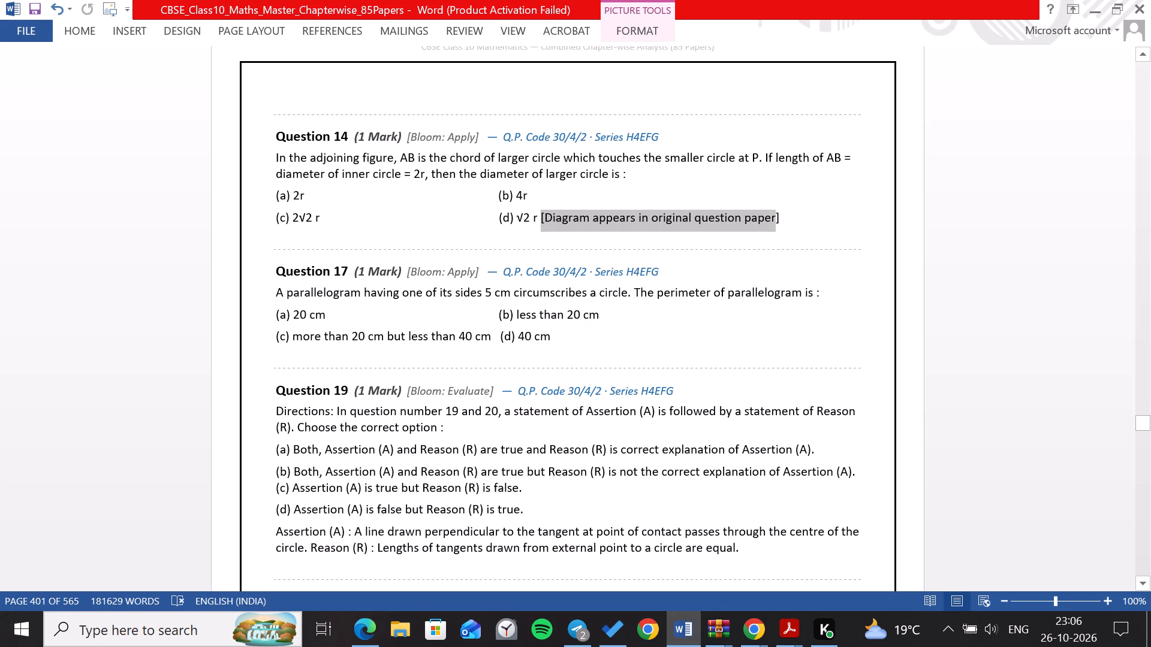
{"action": "left_click_drag", "start_coordinate": [773, 212], "coordinate": [779, 213]}
{"action": "key", "text": "BackSpace"}
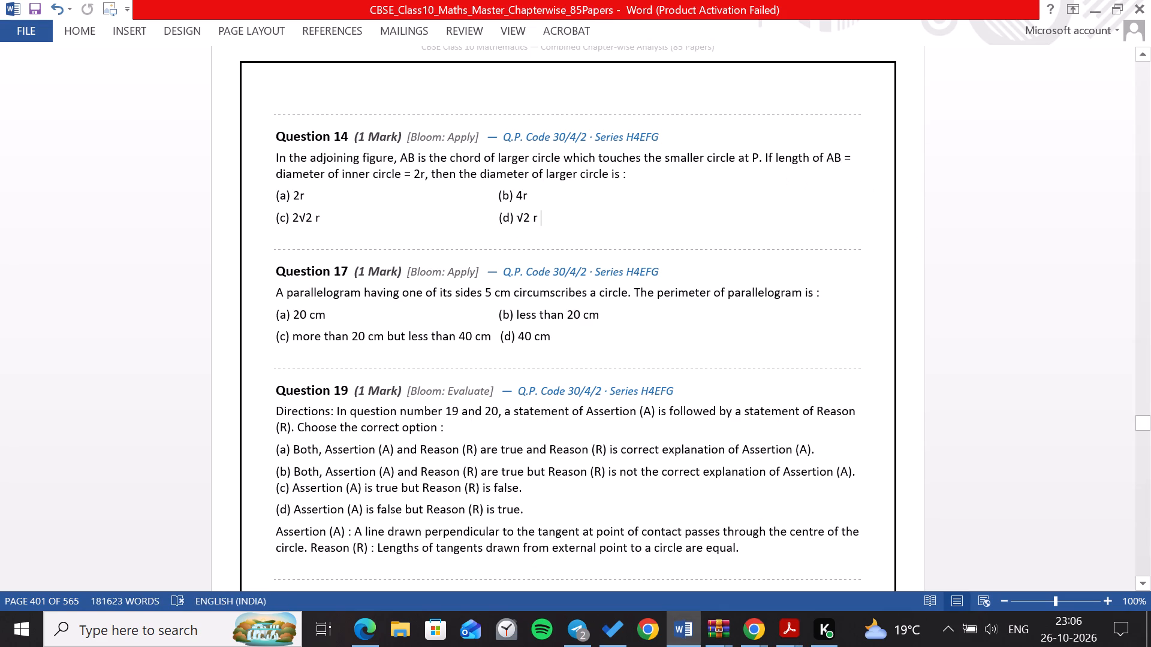
{"action": "left_click", "coordinate": [722, 167]}
{"action": "key", "text": "Return"}
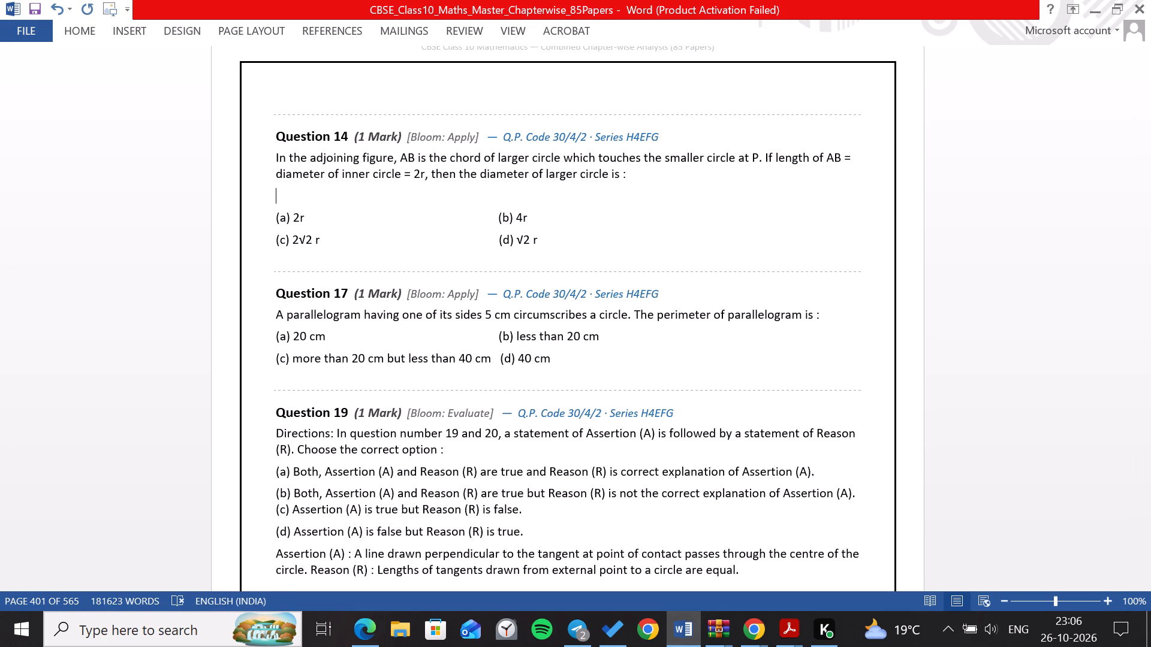
{"action": "key", "text": "ctrl+v"}
Centre the pasted Question 14 figure between the question text and the answer options.
{"action": "left_click", "coordinate": [411, 193]}
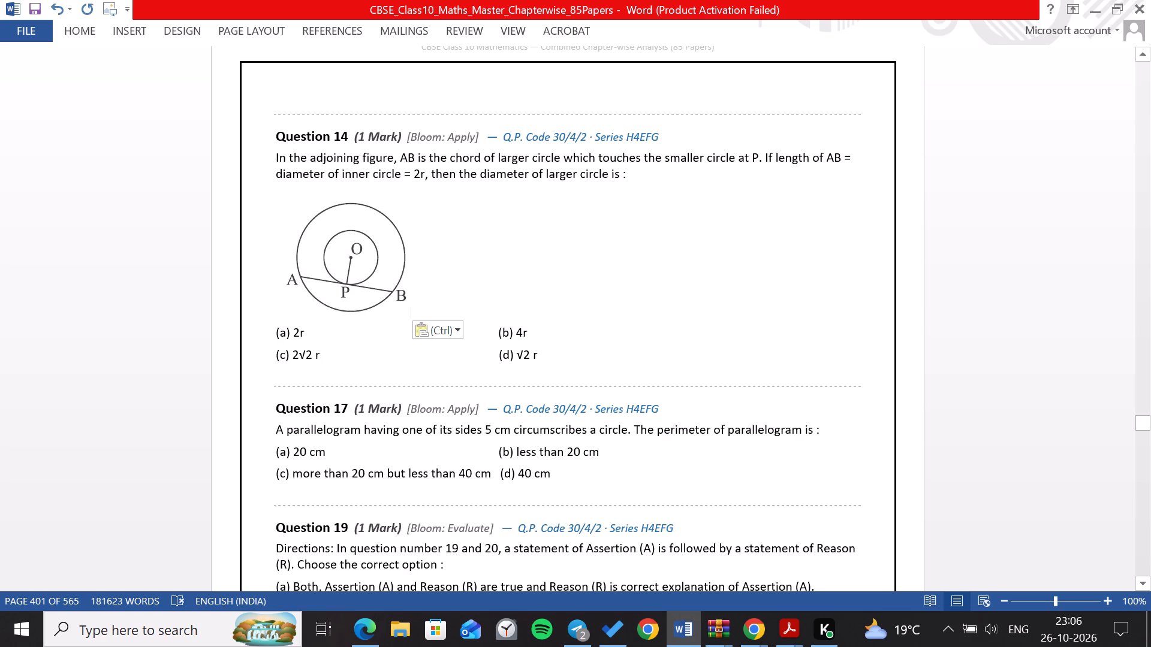
{"action": "left_click", "coordinate": [386, 240]}
{"action": "left_click", "coordinate": [67, 26]}
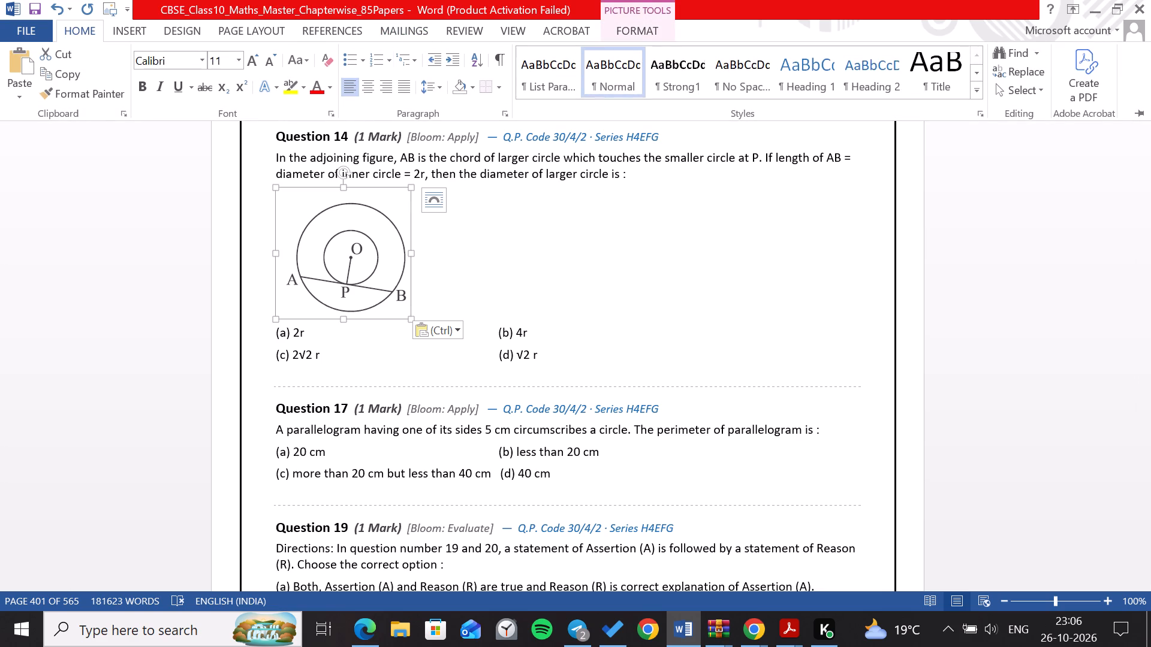
{"action": "left_click", "coordinate": [366, 77]}
{"action": "left_click", "coordinate": [369, 87]}
In Question 19 of Series H4EFG, move the "Reason (R)" statement onto its own line below Assertion (A).
{"action": "scroll", "coordinate": [676, 206], "scroll_direction": "down", "scroll_amount": 8}
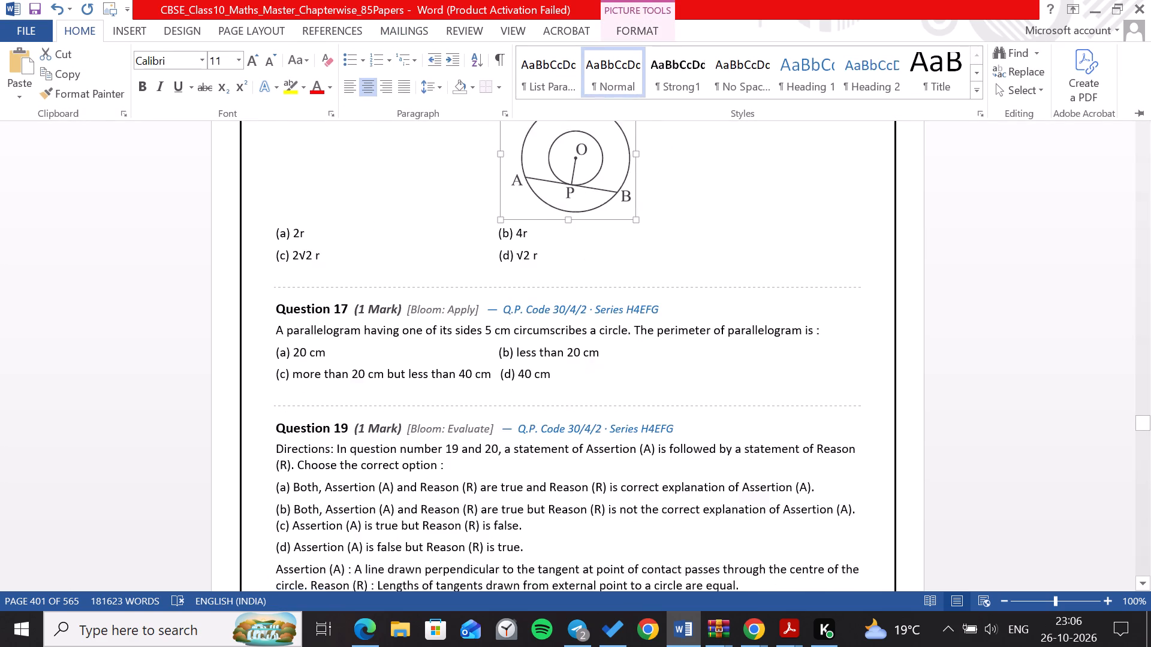
{"action": "scroll", "coordinate": [653, 213], "scroll_direction": "down", "scroll_amount": 18}
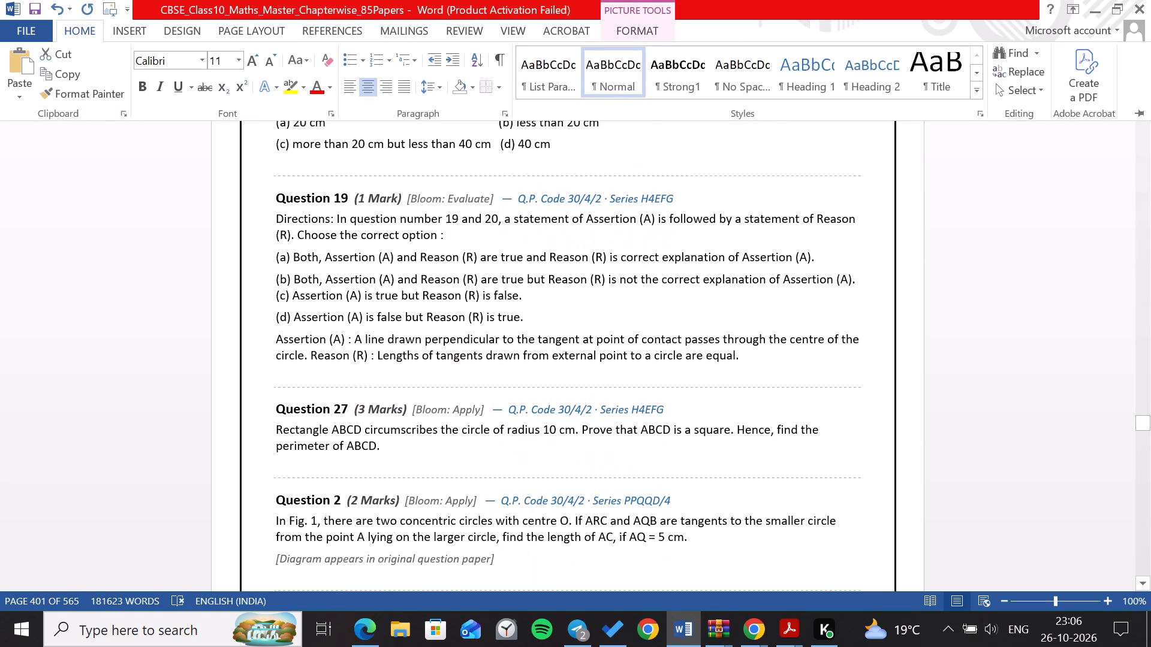
{"action": "scroll", "coordinate": [641, 239], "scroll_direction": "down", "scroll_amount": 12}
{"action": "scroll", "coordinate": [634, 248], "scroll_direction": "up", "scroll_amount": 6}
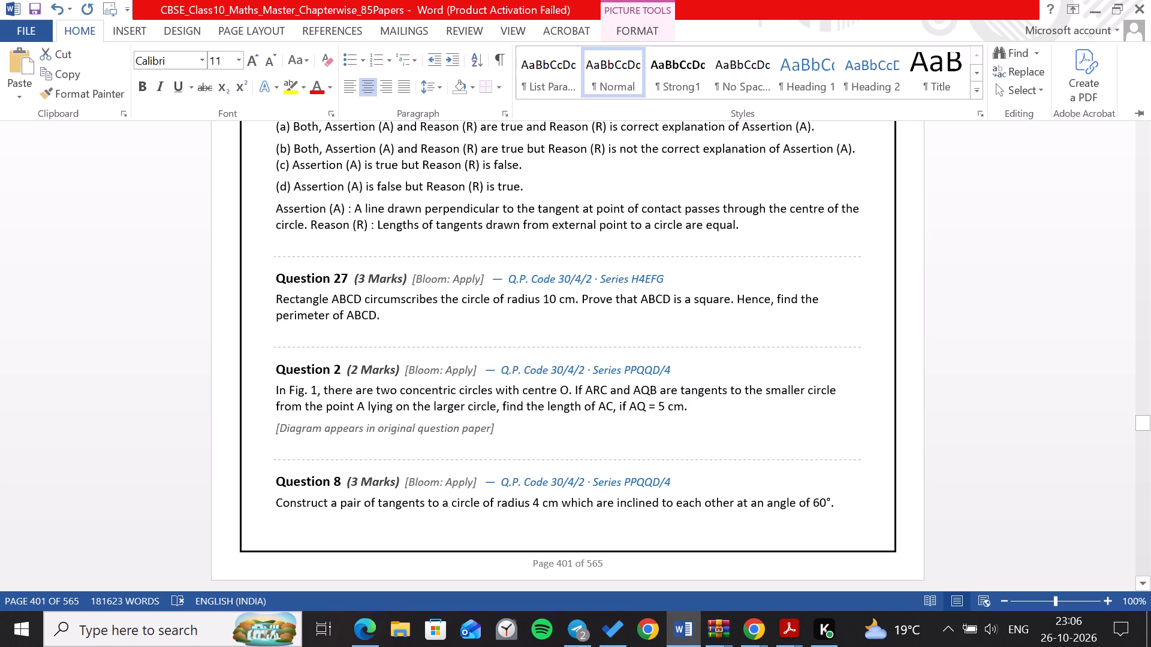
{"action": "left_click", "coordinate": [311, 222]}
{"action": "left_click", "coordinate": [311, 222]}
{"action": "key", "text": "Return"}
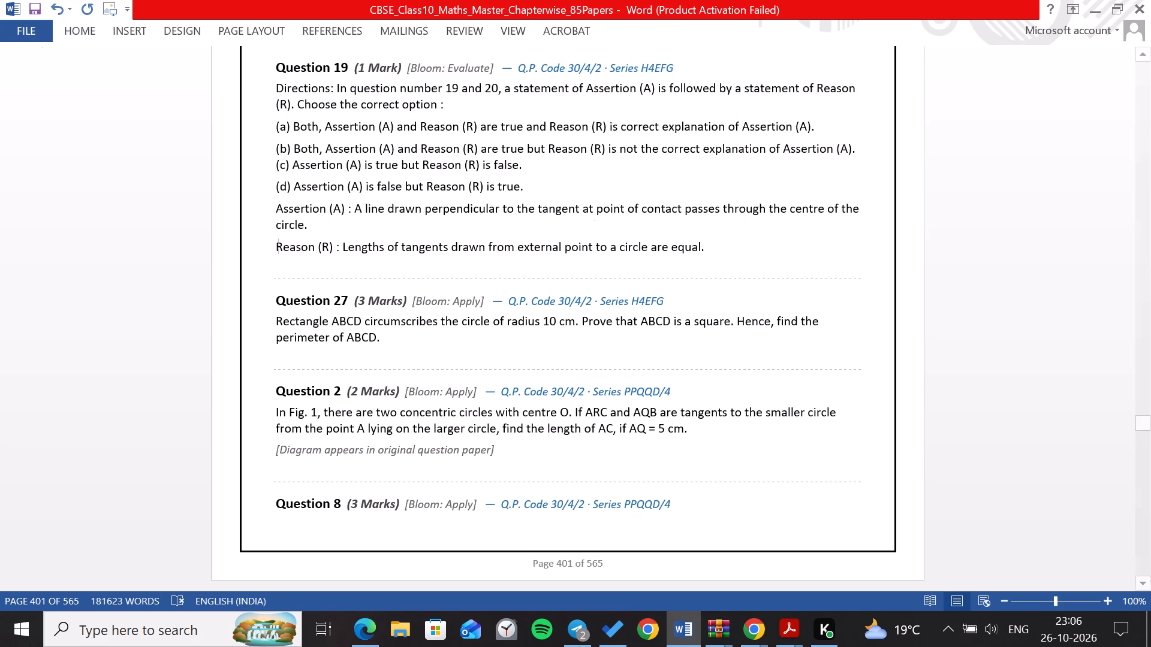
For Question 2 of Series PPQQD/4, open the 30-4-2 paper PDF from the iLoveZIP_Create PP.zip archive.
{"action": "scroll", "coordinate": [481, 214], "scroll_direction": "down", "scroll_amount": 13}
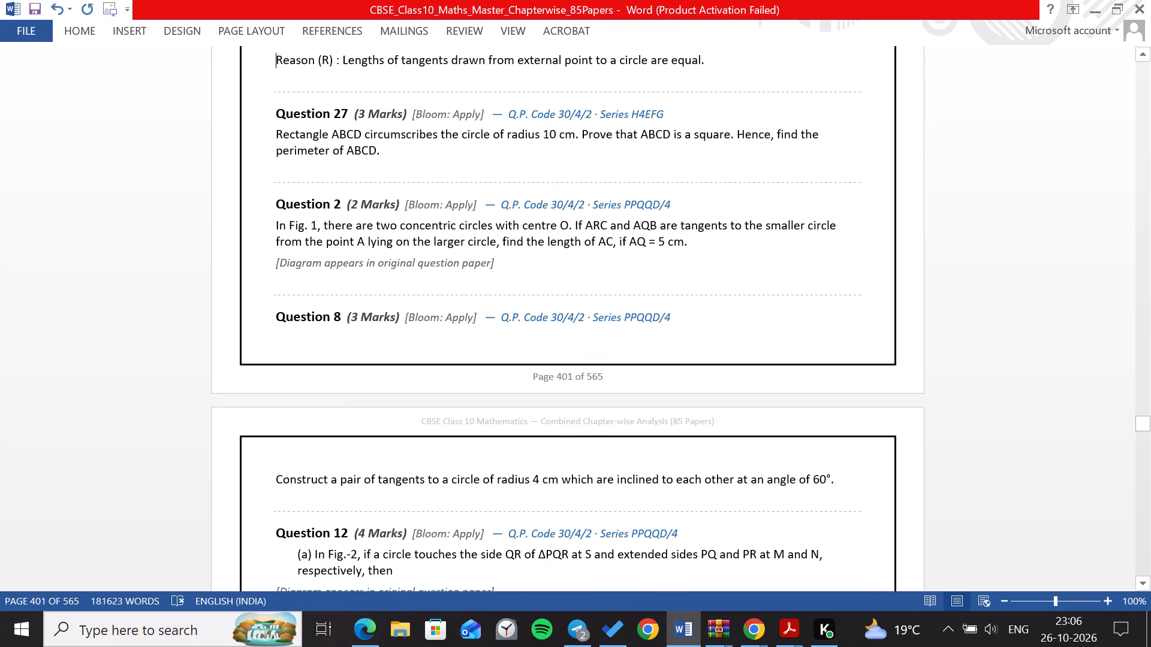
{"action": "scroll", "coordinate": [476, 220], "scroll_direction": "down", "scroll_amount": 8}
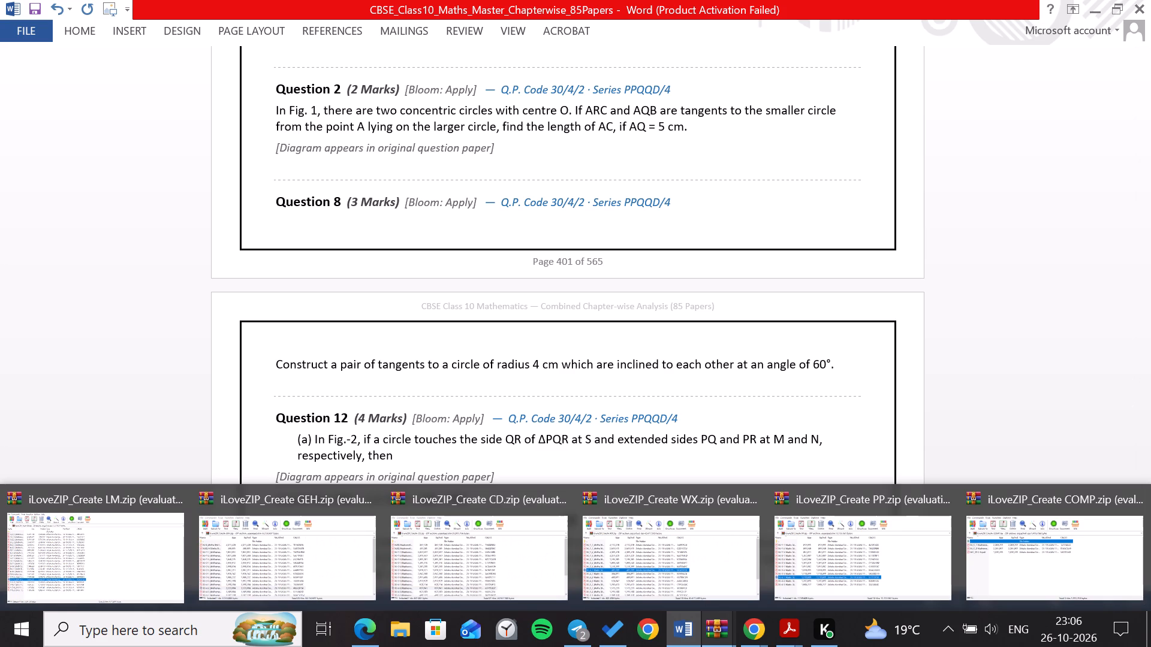
{"action": "left_click_drag", "start_coordinate": [1020, 560], "coordinate": [910, 560]}
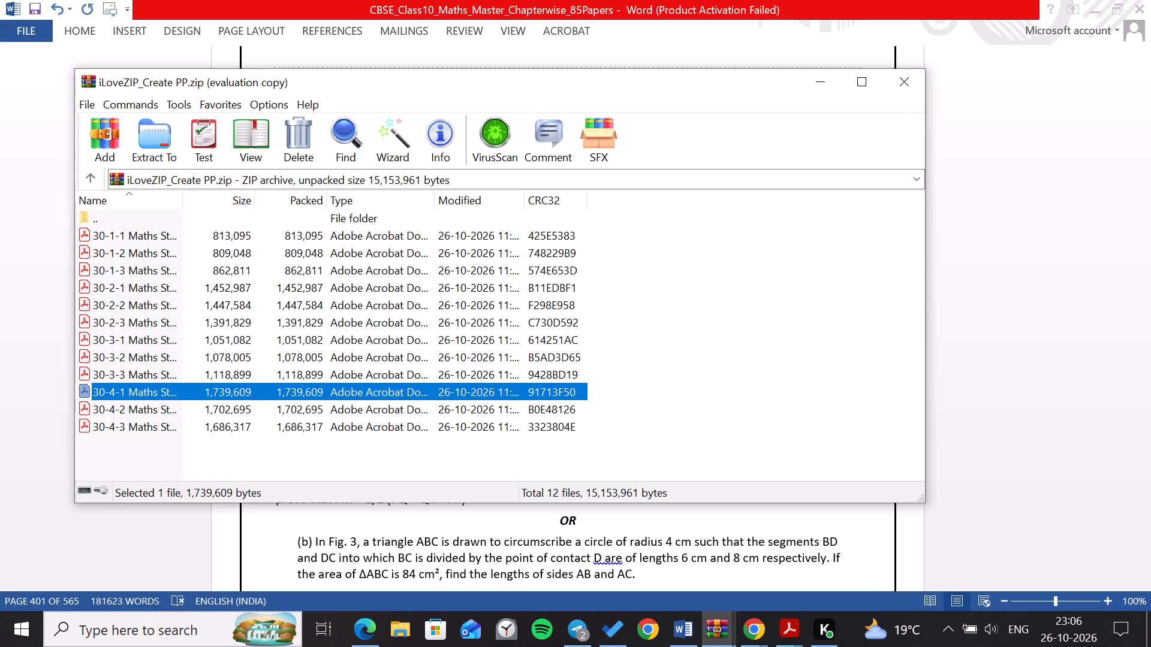
{"action": "double_click", "coordinate": [376, 412]}
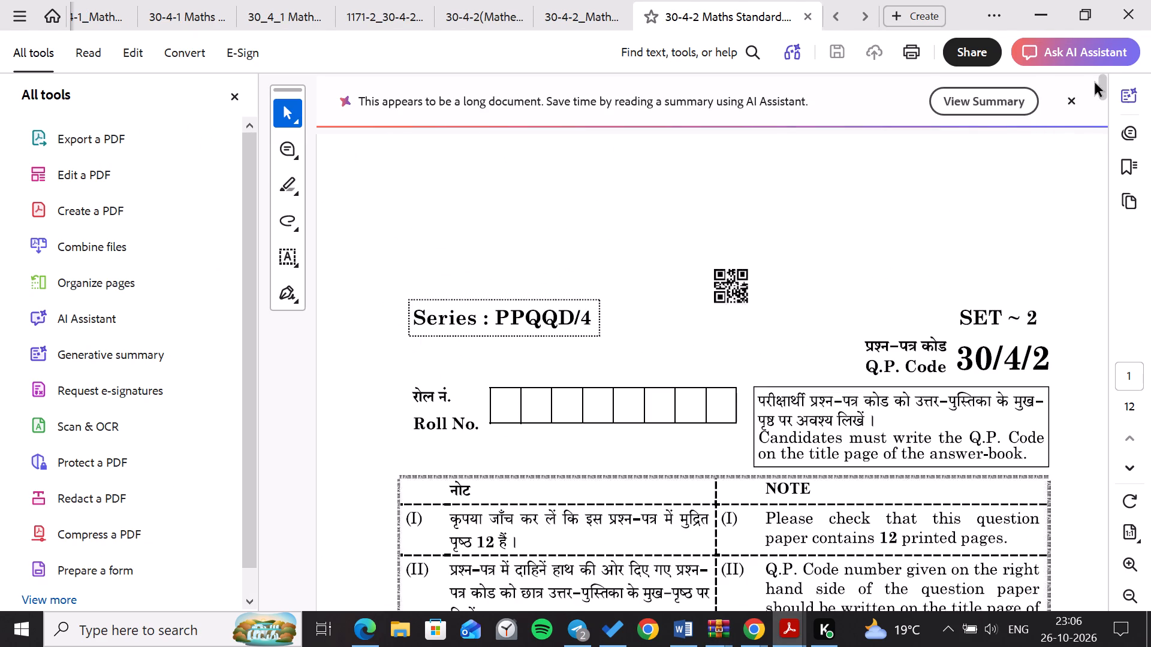
Capture Question 2's concentric-circles figure with tangents ARC and AQB, including its "Fig. – 1" caption, from the Series PPQQD/4 paper.
{"action": "left_click_drag", "start_coordinate": [1099, 89], "coordinate": [1096, 169]}
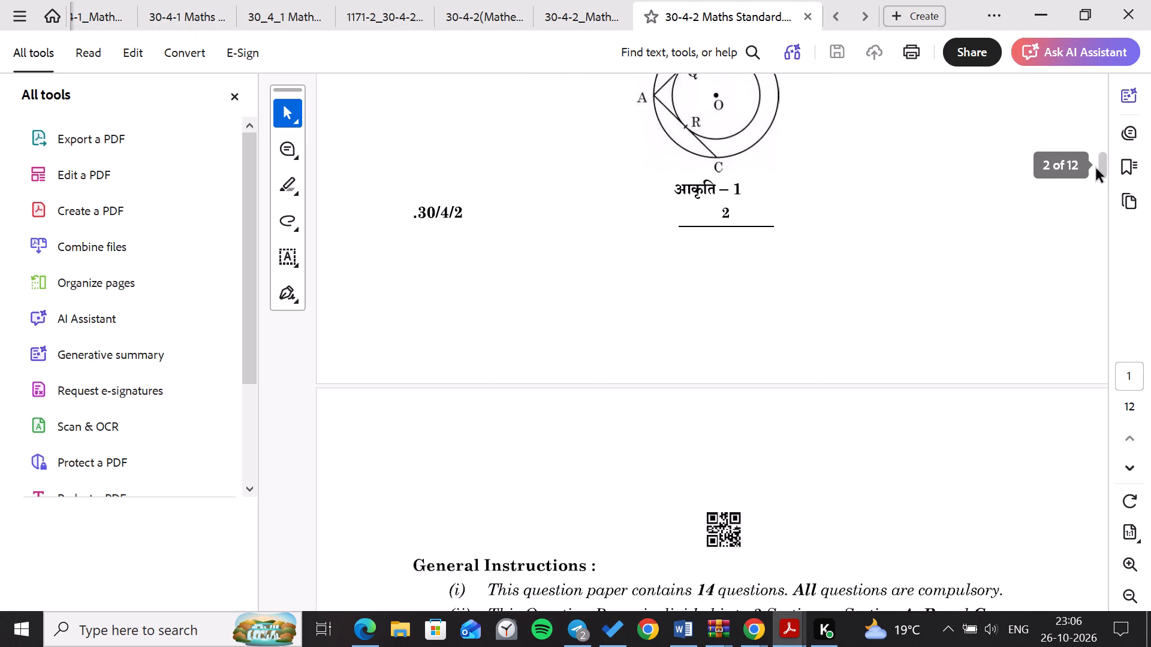
{"action": "left_click_drag", "start_coordinate": [1096, 169], "coordinate": [1095, 207]}
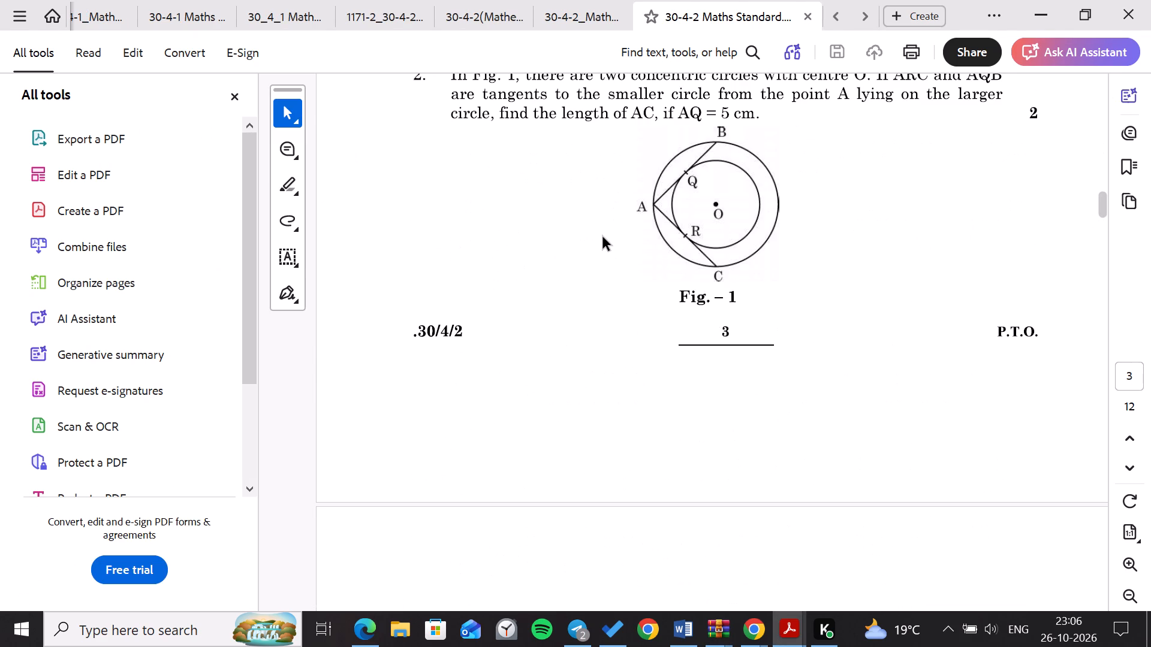
{"action": "key", "text": "shift+super+s"}
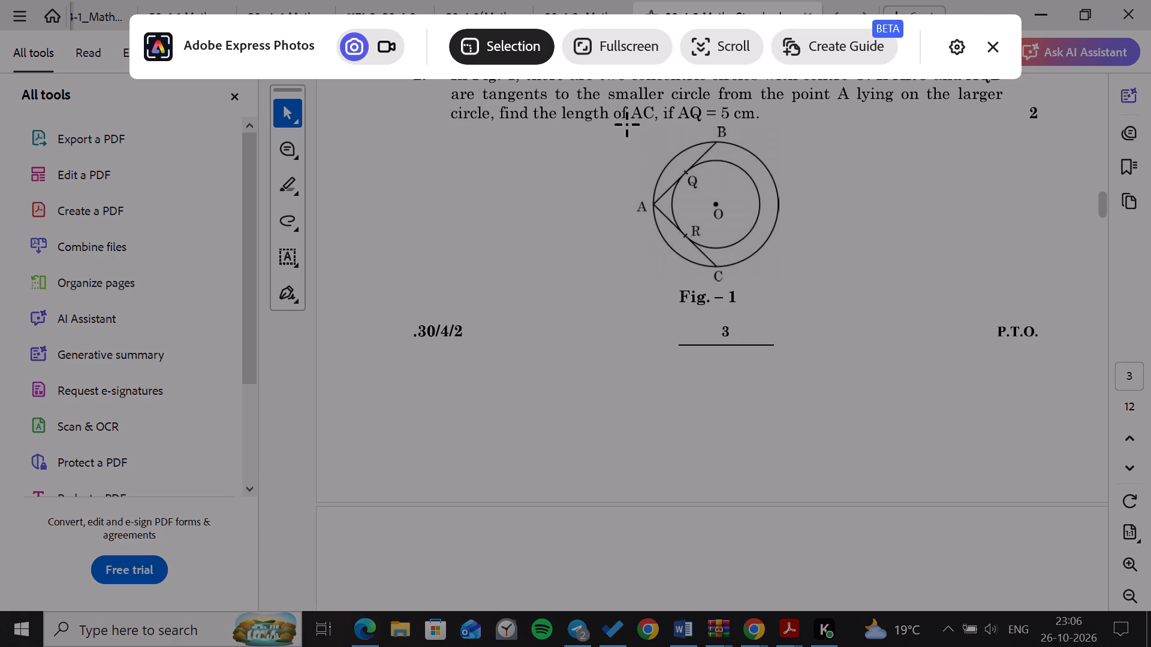
{"action": "left_click_drag", "start_coordinate": [627, 125], "coordinate": [773, 303]}
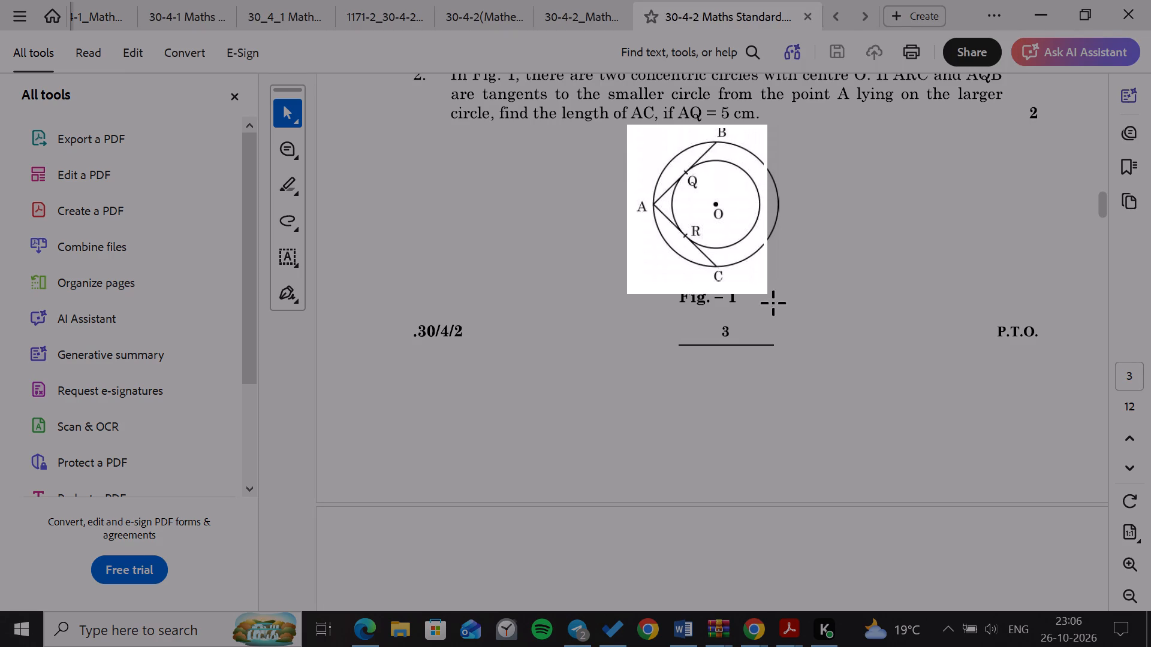
{"action": "left_click_drag", "start_coordinate": [773, 303], "coordinate": [792, 311]}
In the Word document, replace Question 2's "[Diagram appears in original question paper]" placeholder with the captured Fig. 1.
{"action": "left_click", "coordinate": [671, 646]}
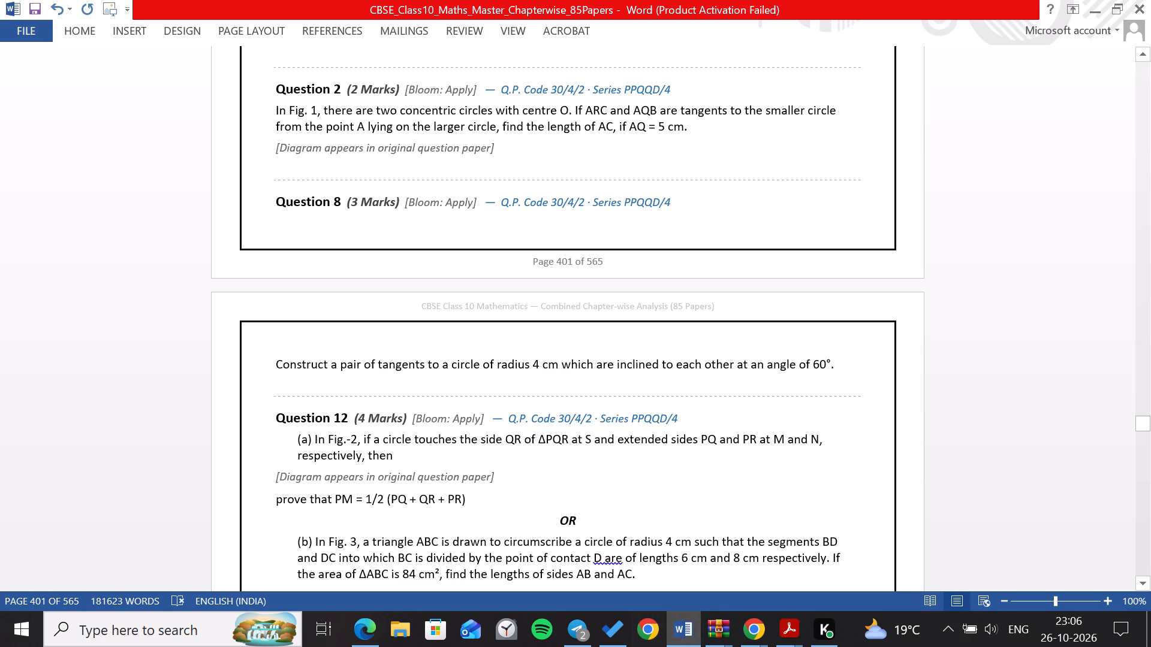
{"action": "left_click_drag", "start_coordinate": [276, 147], "coordinate": [495, 161]}
{"action": "key", "text": "BackSpace"}
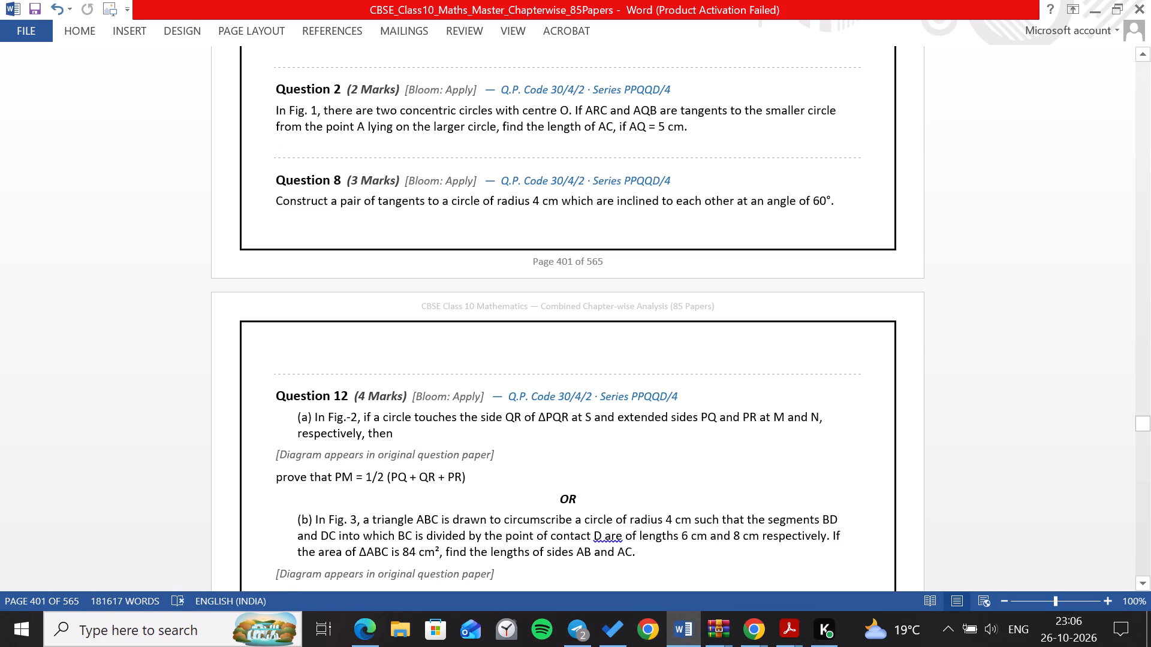
{"action": "key", "text": "ctrl+v"}
Shrink the pasted Question 2 figure proportionally and centre it on the page.
{"action": "left_click", "coordinate": [312, 407]}
{"action": "scroll", "coordinate": [415, 407], "scroll_direction": "down", "scroll_amount": 7}
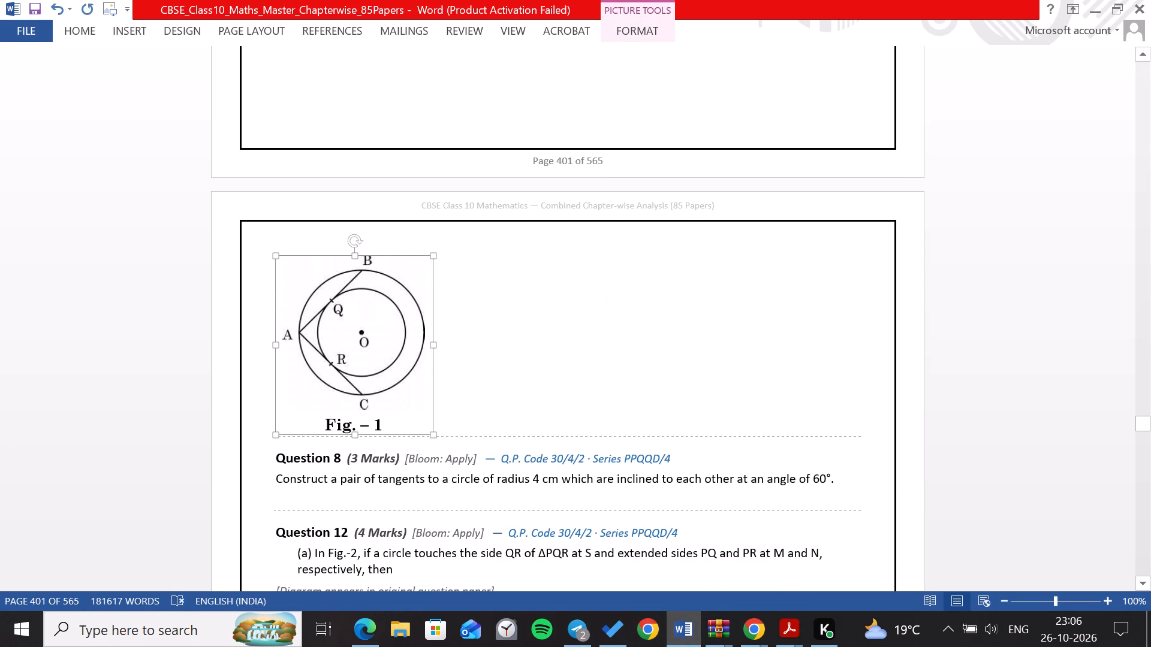
{"action": "left_click_drag", "start_coordinate": [433, 435], "coordinate": [401, 407]}
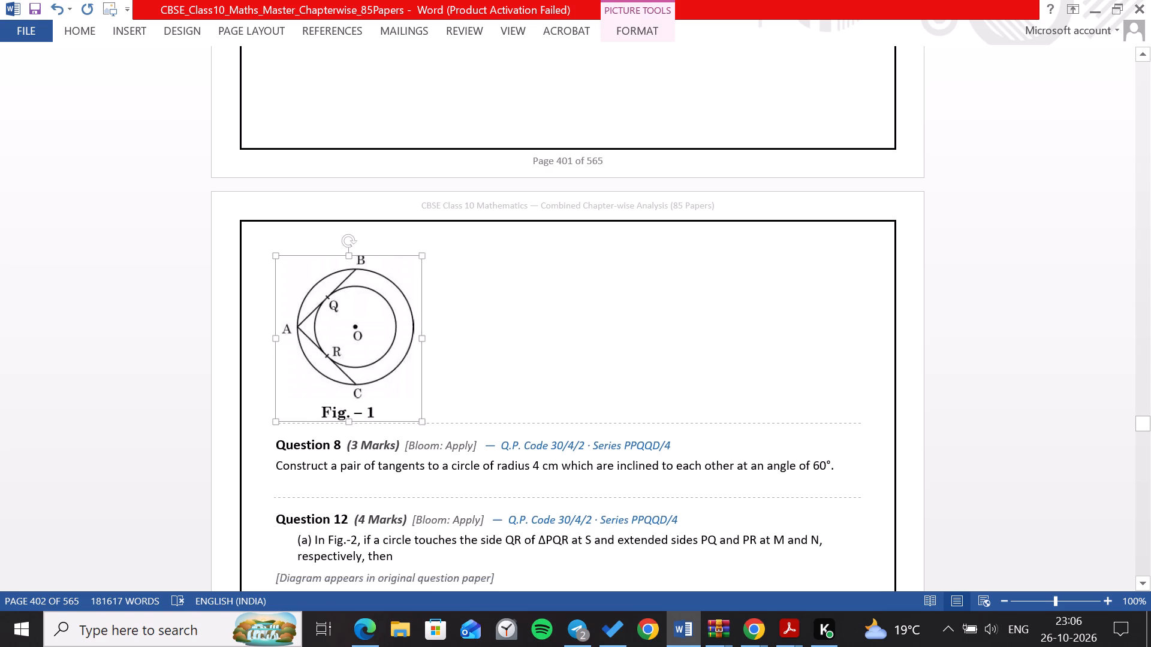
{"action": "left_click_drag", "start_coordinate": [401, 407], "coordinate": [384, 380]}
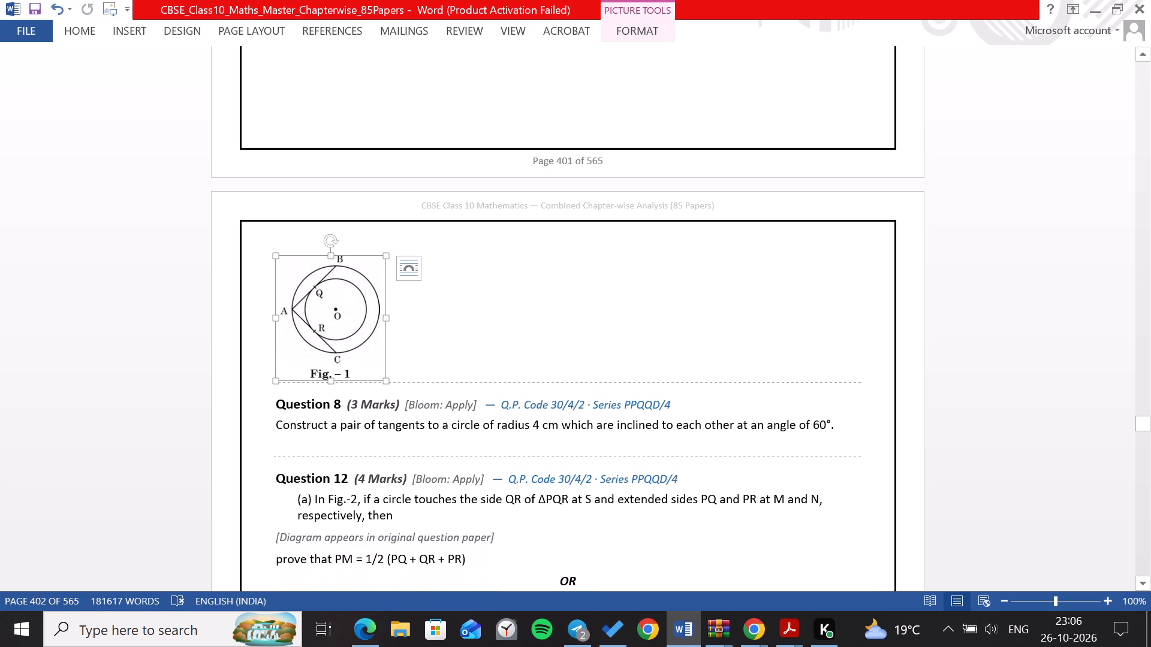
{"action": "left_click_drag", "start_coordinate": [384, 380], "coordinate": [387, 397]}
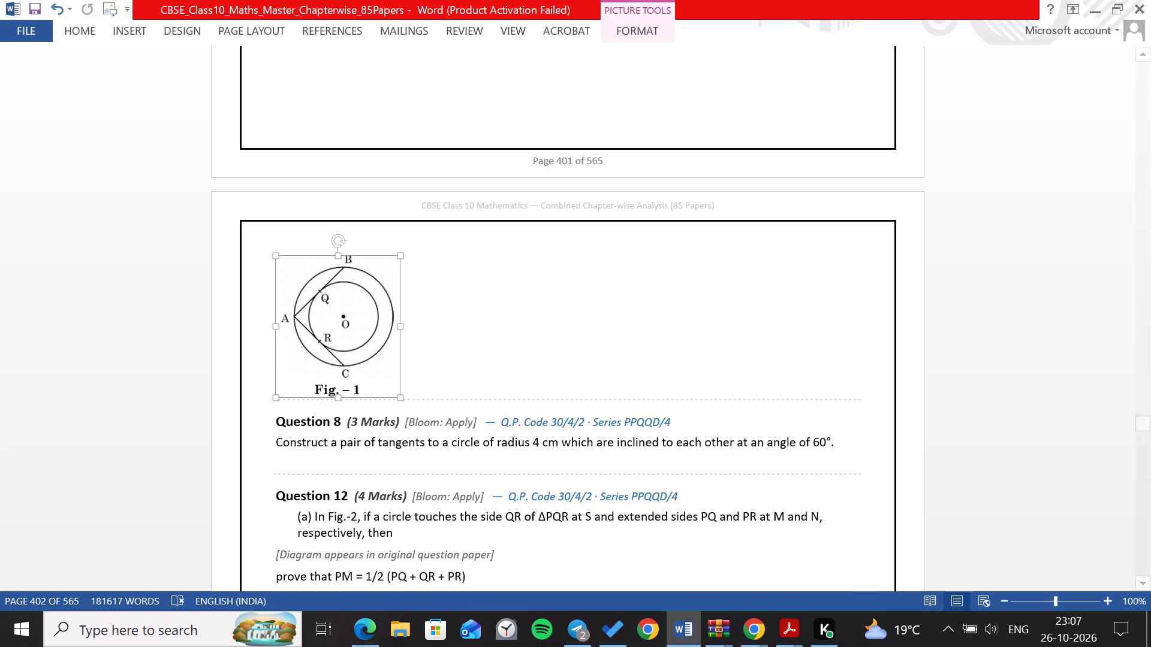
{"action": "left_click", "coordinate": [94, 36]}
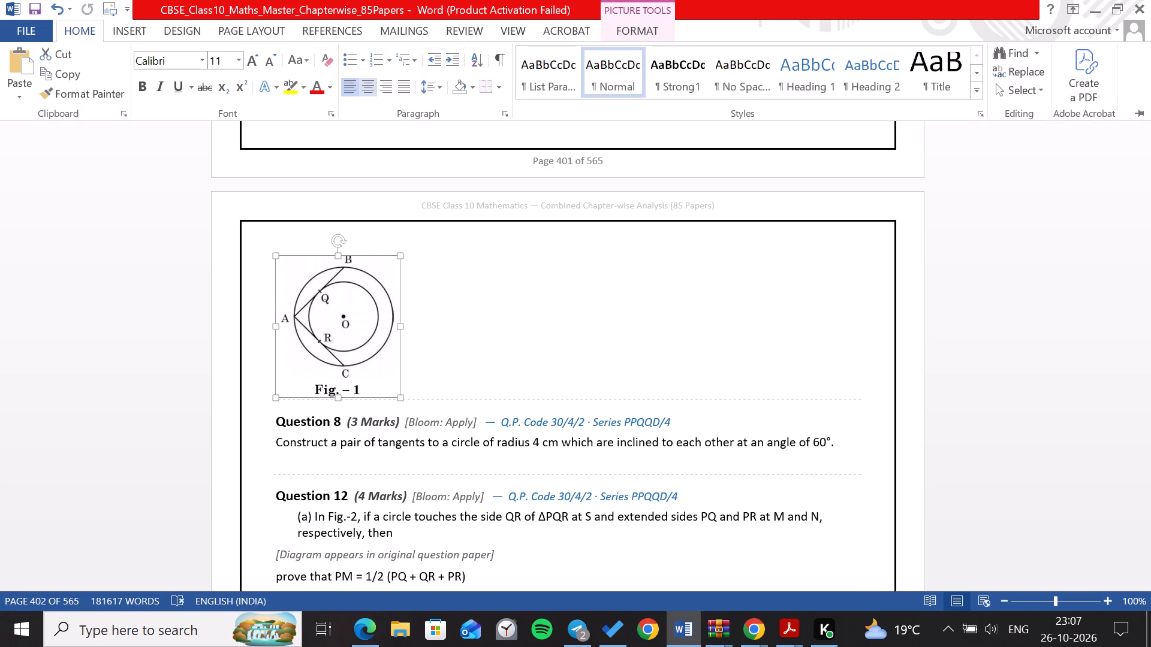
{"action": "left_click", "coordinate": [375, 94]}
For Question 12(a), capture the figure of the circle touching QR at S from the Series PPQQD/4 paper PDF, leaving out its caption.
{"action": "scroll", "coordinate": [602, 295], "scroll_direction": "down", "scroll_amount": 16}
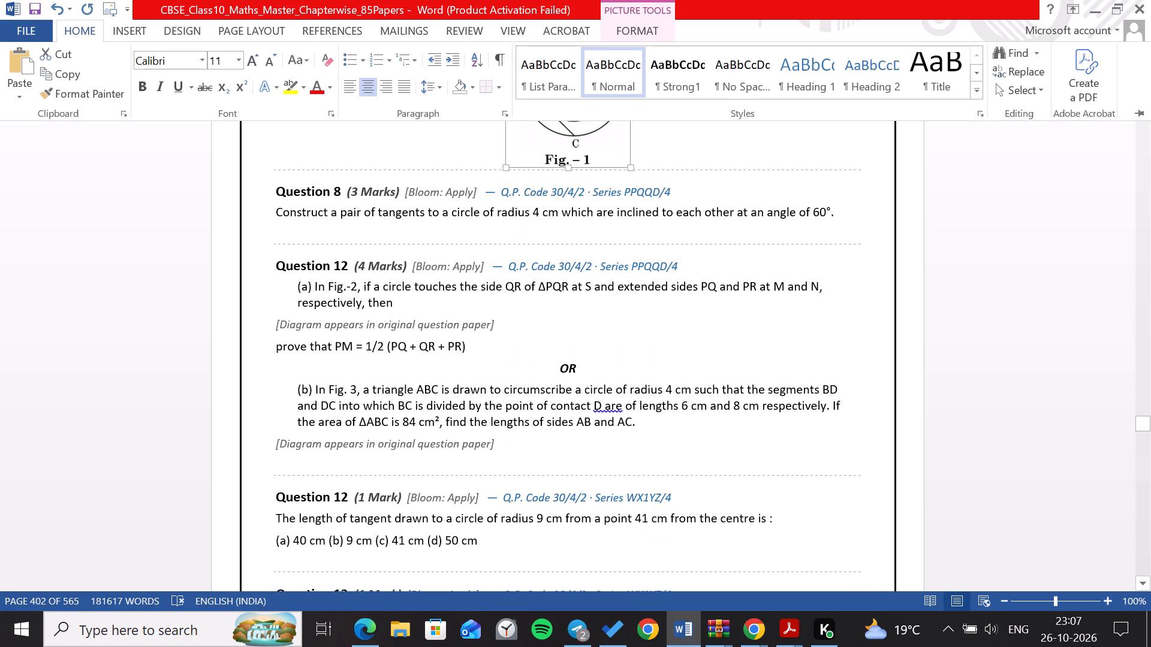
{"action": "scroll", "coordinate": [587, 276], "scroll_direction": "down", "scroll_amount": 2}
{"action": "scroll", "coordinate": [366, 305], "scroll_direction": "down", "scroll_amount": 4}
{"action": "scroll", "coordinate": [367, 314], "scroll_direction": "up", "scroll_amount": 2}
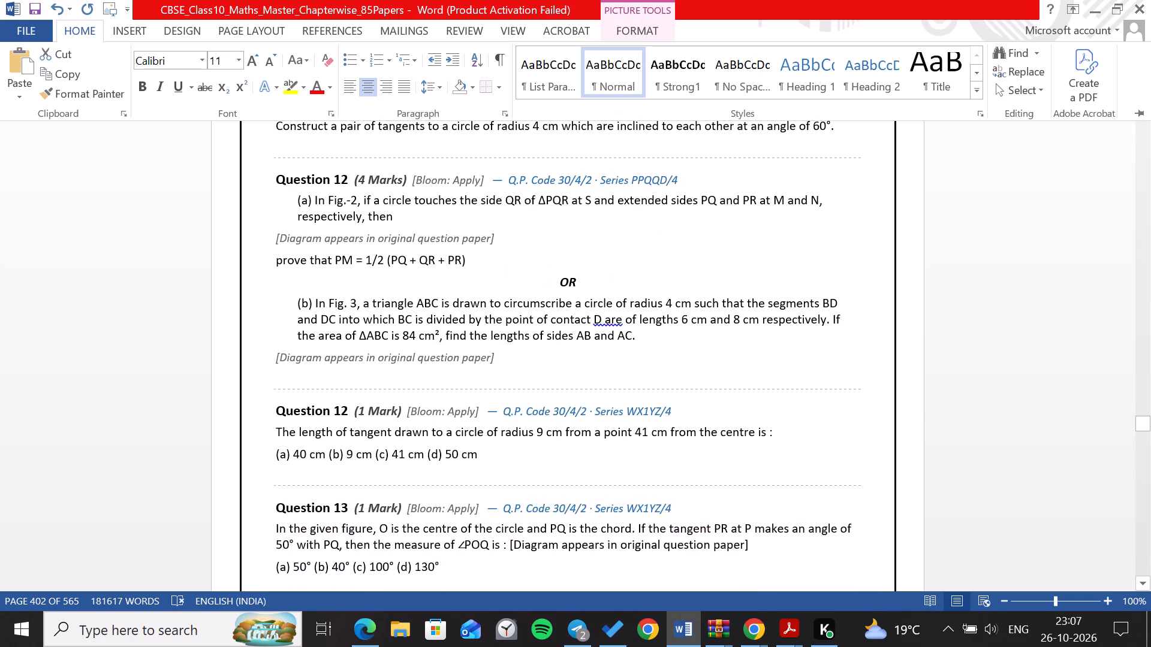
{"action": "scroll", "coordinate": [367, 314], "scroll_direction": "up", "scroll_amount": 6}
{"action": "scroll", "coordinate": [378, 337], "scroll_direction": "down", "scroll_amount": 6}
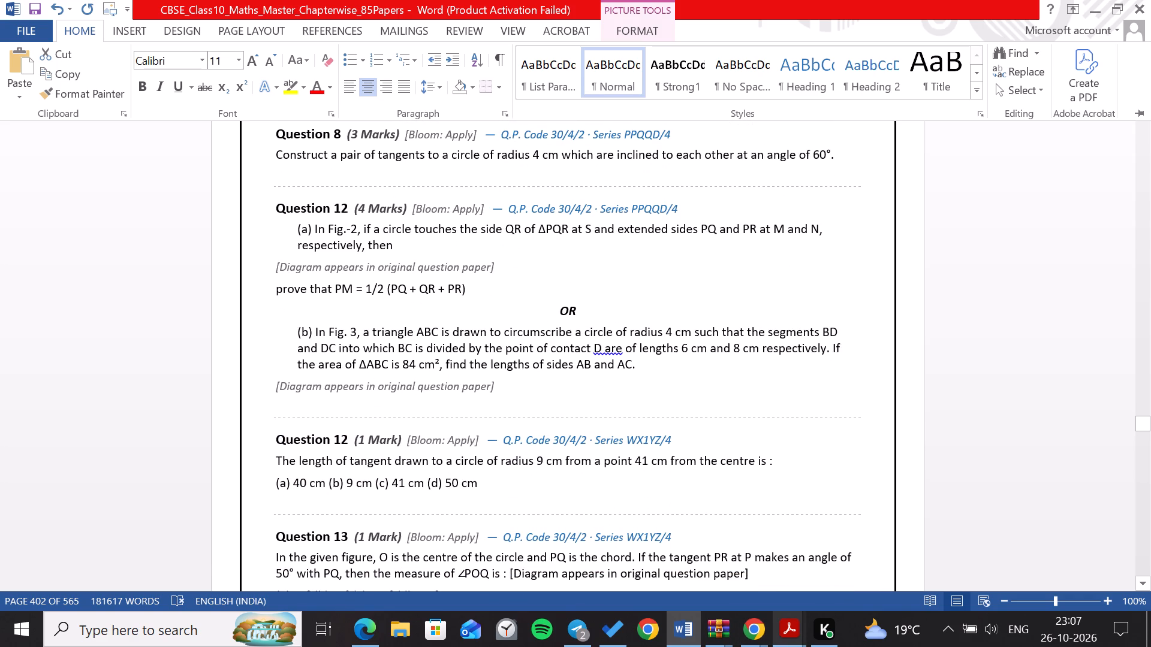
{"action": "left_click", "coordinate": [1094, 586]}
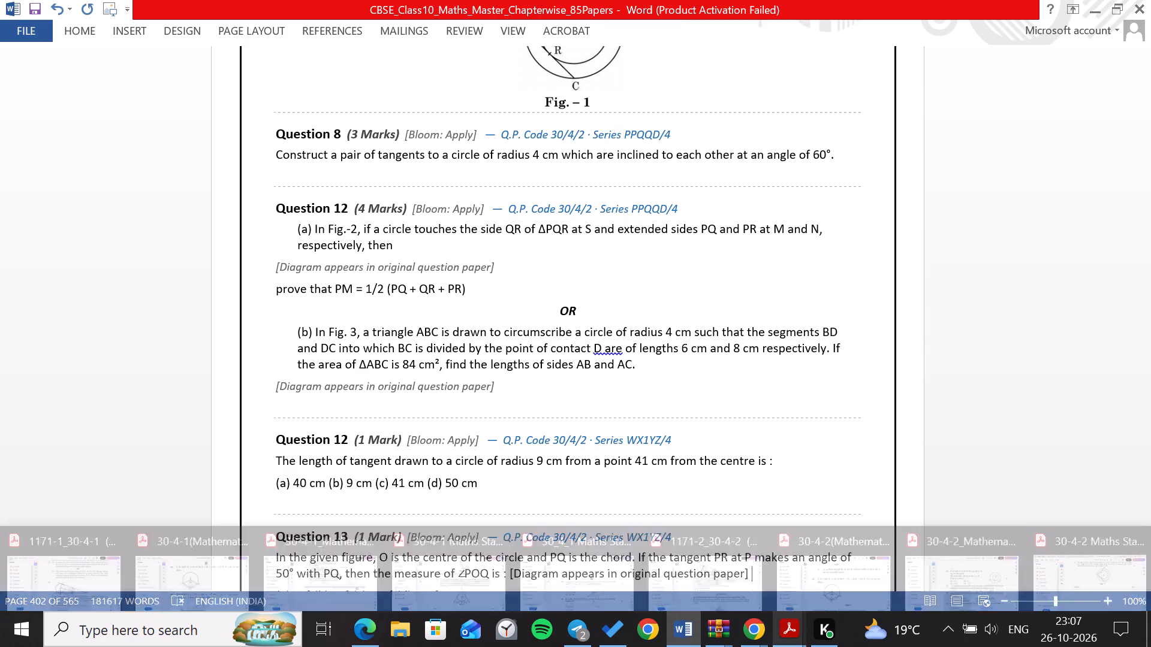
{"action": "left_click", "coordinate": [1040, 572]}
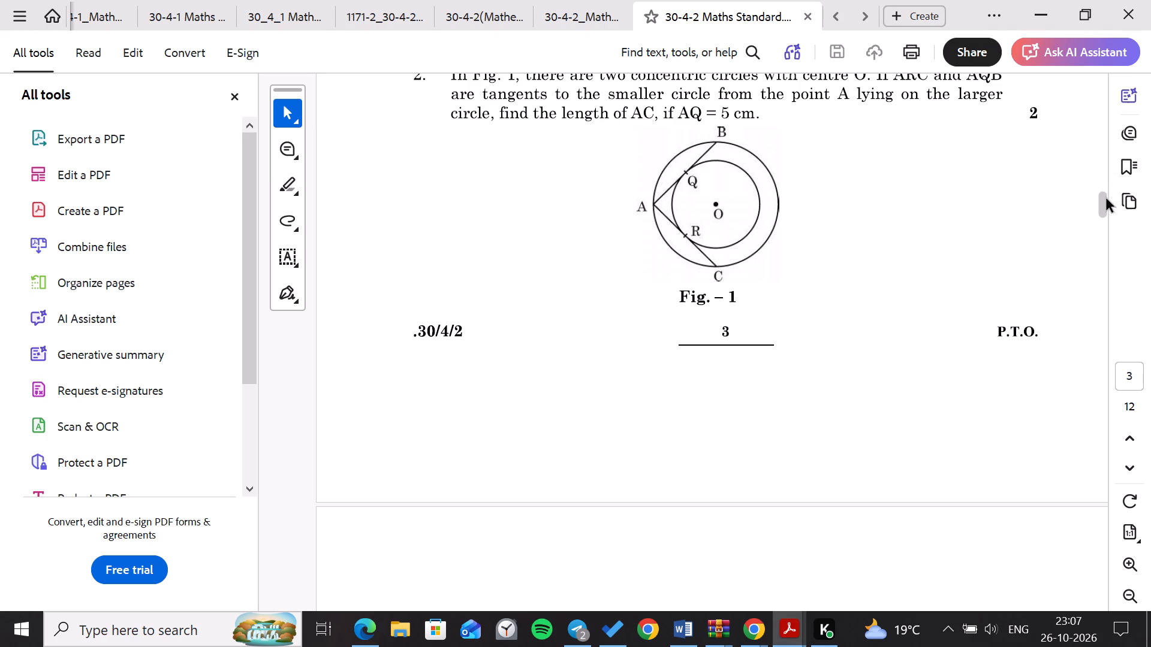
{"action": "left_click_drag", "start_coordinate": [1107, 199], "coordinate": [1105, 310]}
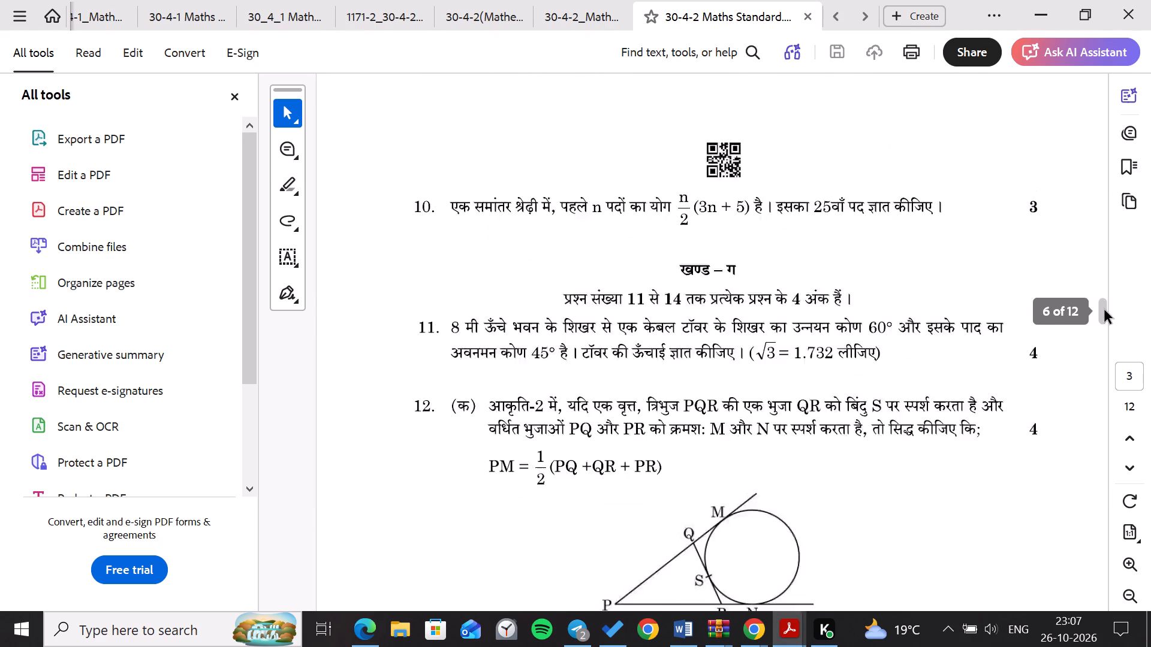
{"action": "left_click_drag", "start_coordinate": [1105, 310], "coordinate": [1105, 316]}
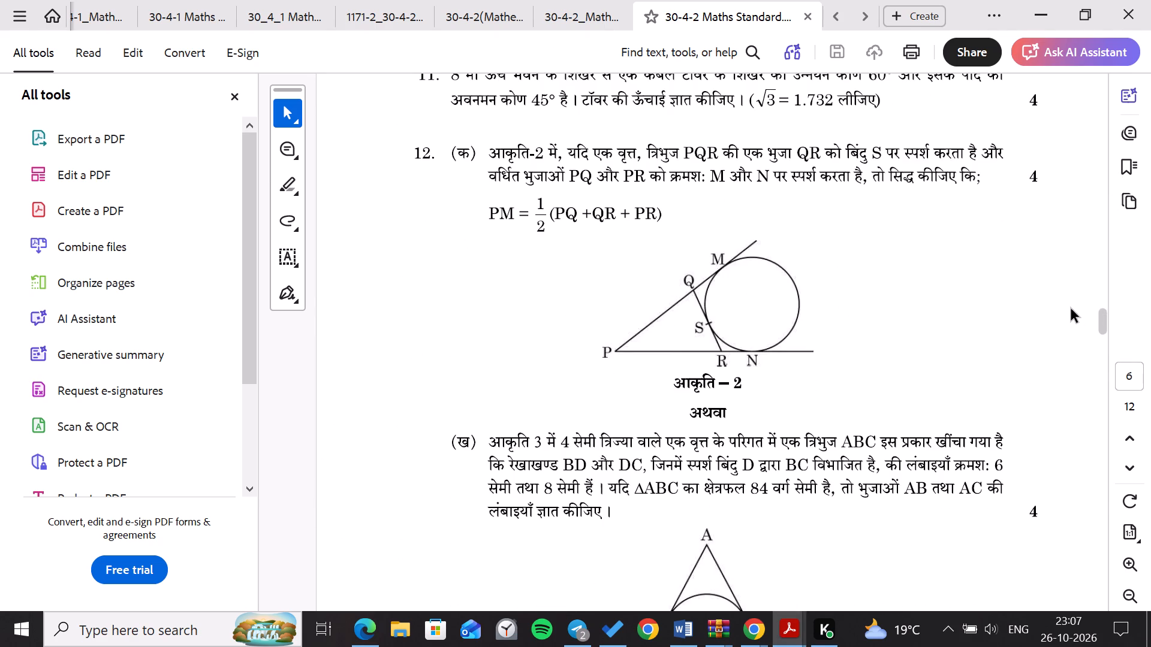
{"action": "key", "text": "shift+super+s"}
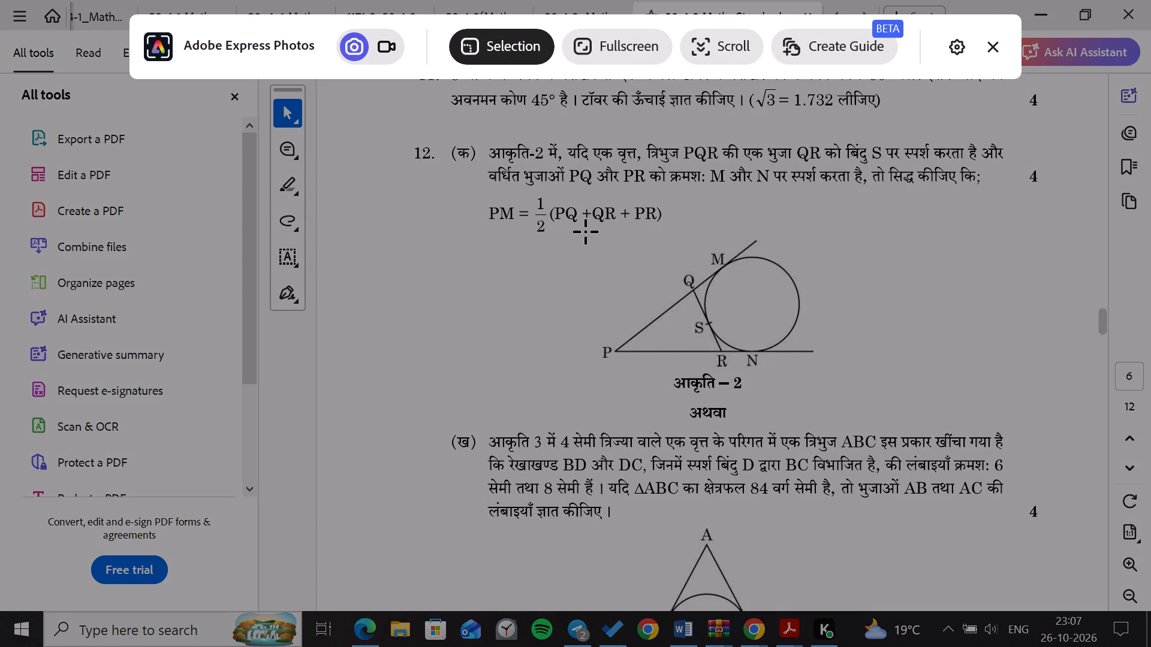
{"action": "left_click_drag", "start_coordinate": [586, 232], "coordinate": [827, 367]}
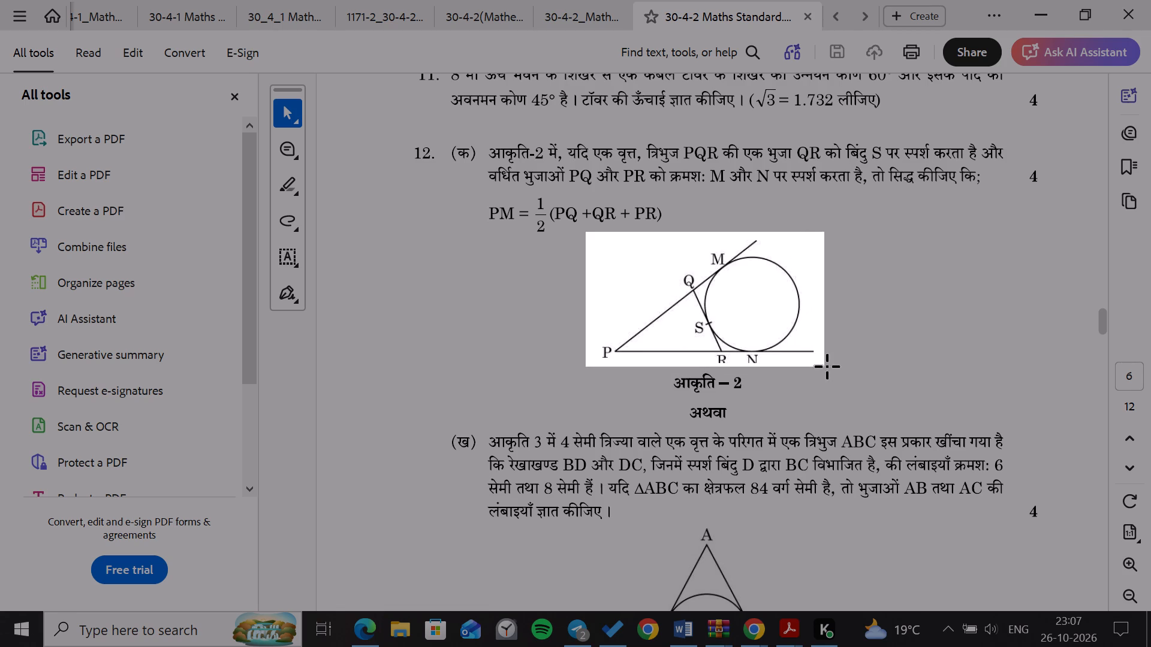
{"action": "left_click_drag", "start_coordinate": [827, 367], "coordinate": [826, 373]}
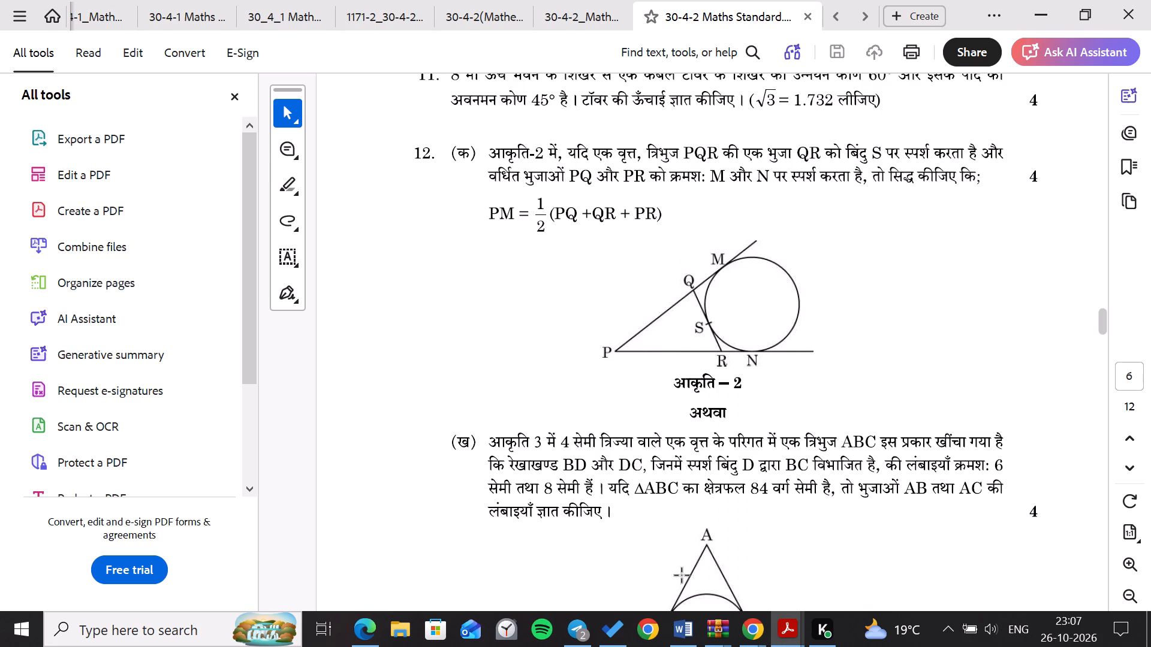
In the Word document, replace Question 12(a)'s "[Diagram appears in original question paper]" placeholder with the captured circle-and-triangle PQR figure.
{"action": "left_click", "coordinate": [698, 646]}
{"action": "left_click_drag", "start_coordinate": [277, 261], "coordinate": [509, 271]}
{"action": "key", "text": "BackSpace"}
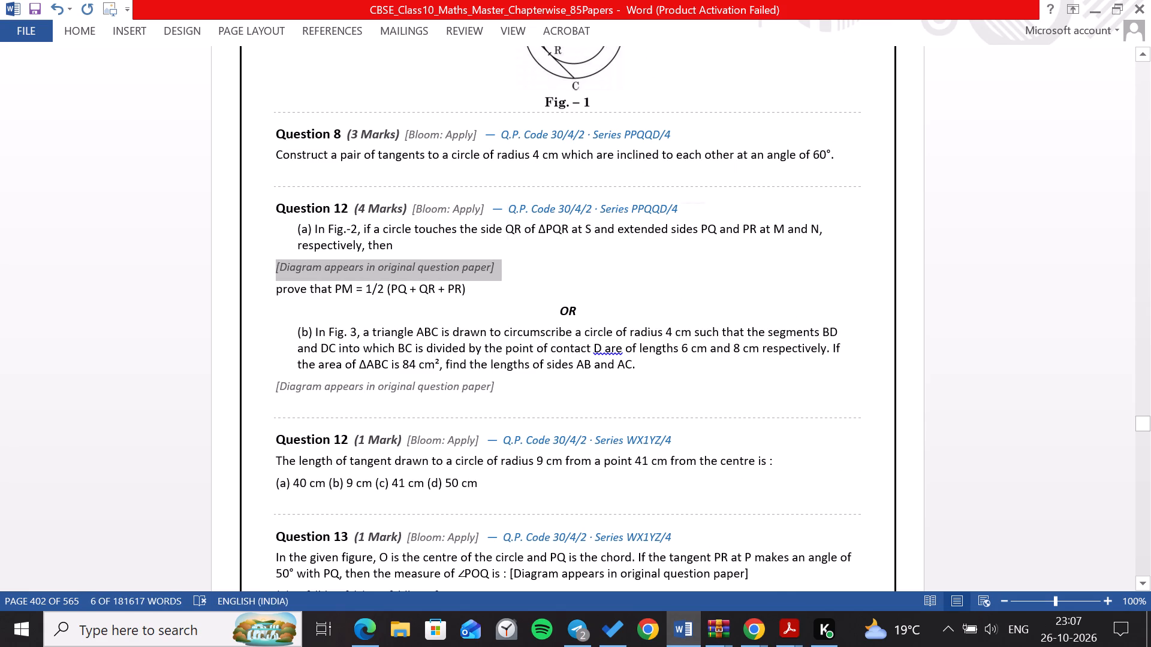
{"action": "key", "text": "Return"}
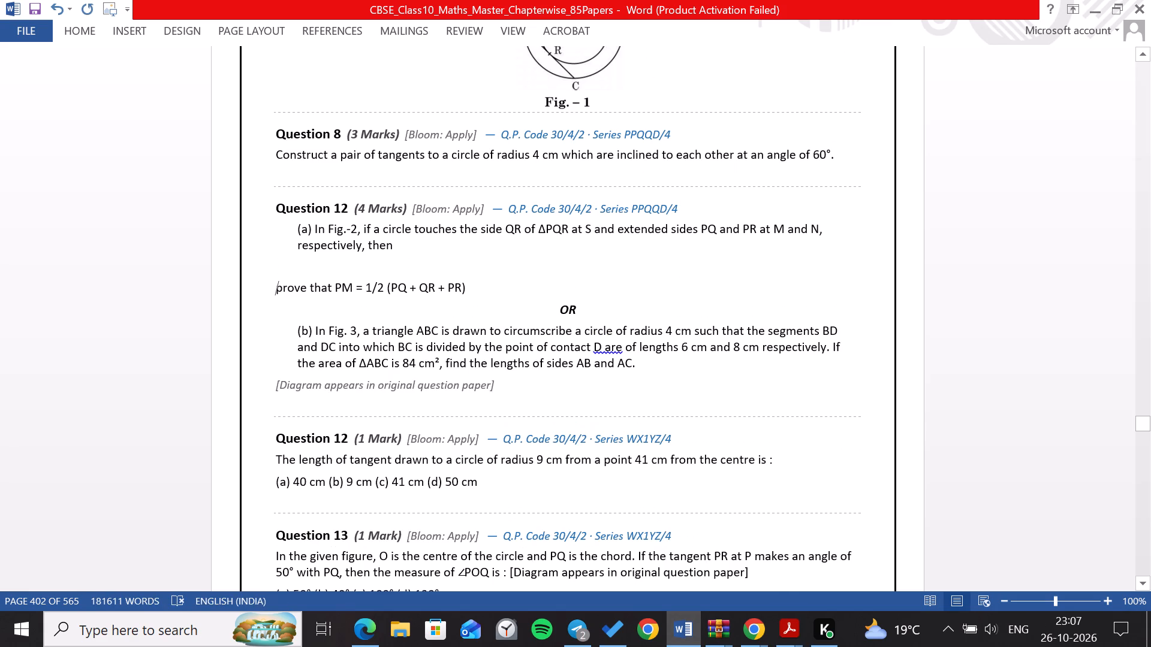
{"action": "left_click", "coordinate": [427, 265]}
{"action": "key", "text": "ctrl+v"}
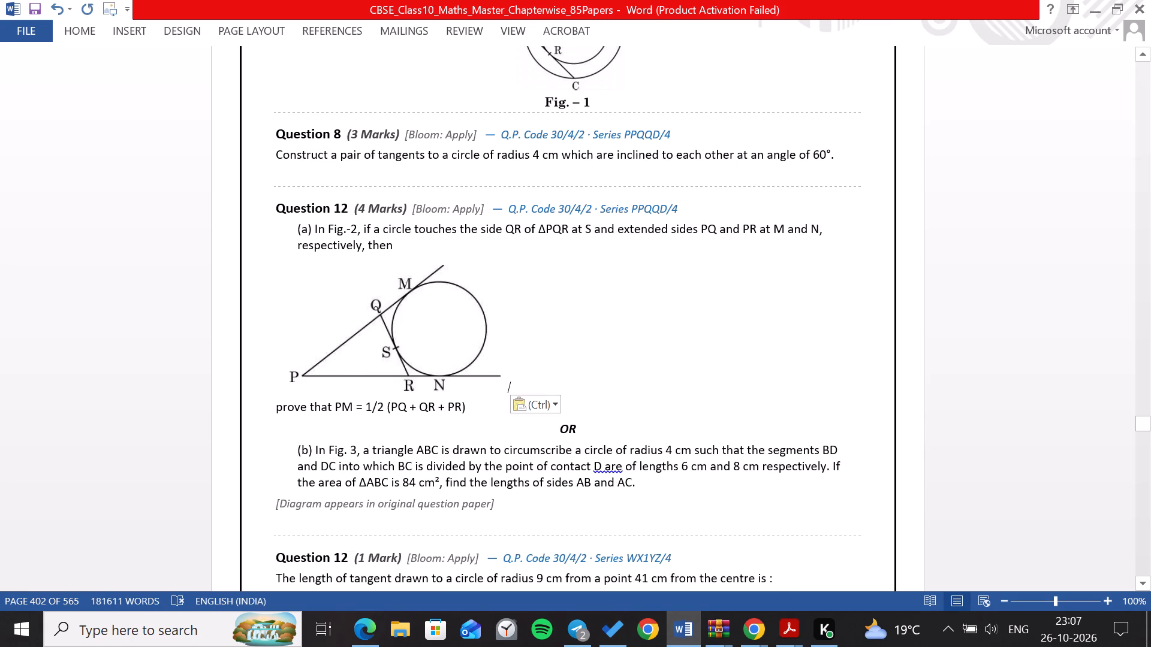
Indent the line "prove that PM = 1/2 (PQ + QR + PR)" with spaces to line up with part (a)'s text.
{"action": "left_click", "coordinate": [257, 404]}
{"action": "left_click", "coordinate": [257, 404]}
{"action": "left_click", "coordinate": [270, 404]}
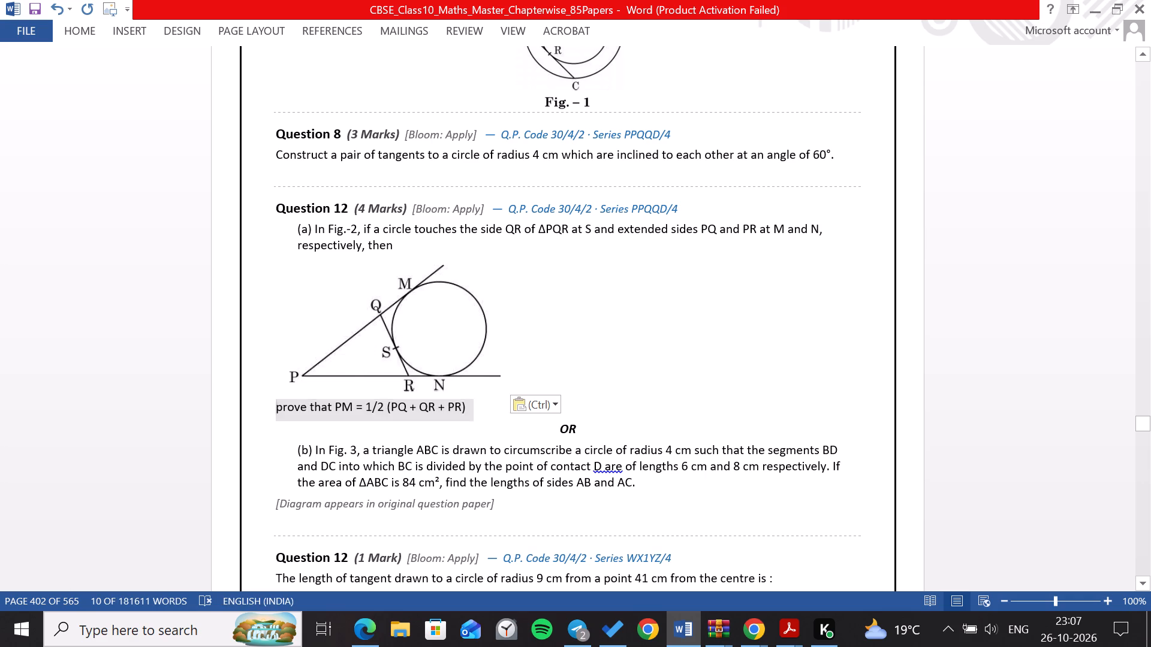
{"action": "key", "text": "space"}
{"action": "key", "text": "space"}
{"action": "key", "text": "space"}
{"action": "key", "text": "space"}
{"action": "key", "text": "space"}
{"action": "key", "text": "space"}
{"action": "key", "text": "space"}
{"action": "key", "text": "space"}
{"action": "key", "text": "space"}
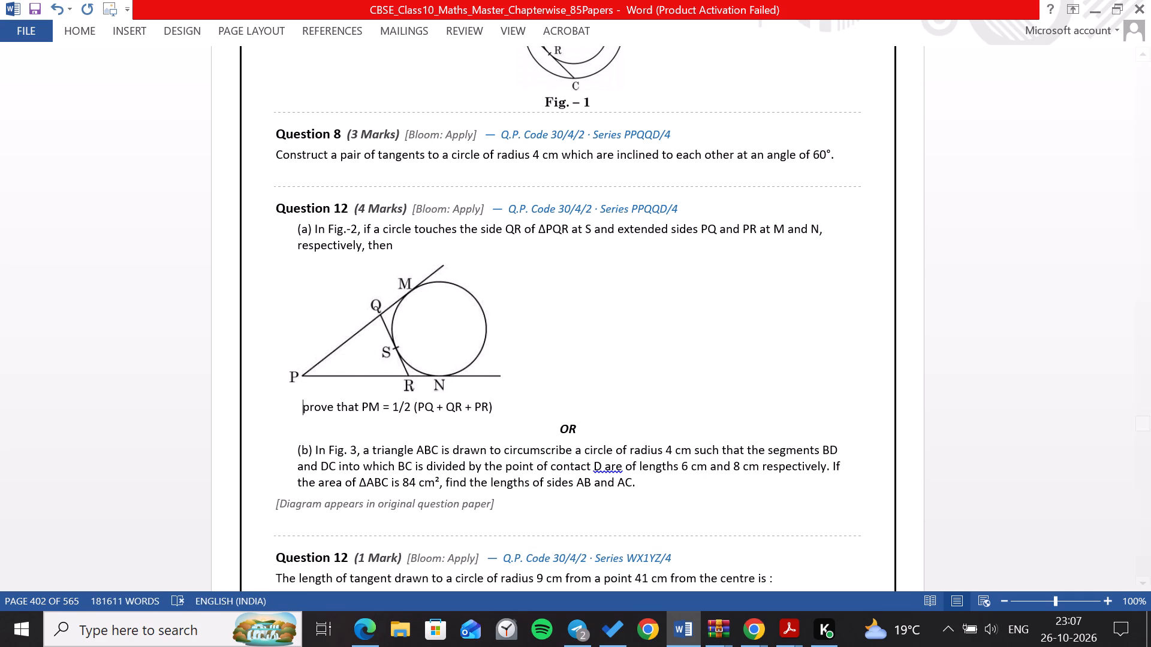
From the English page of the 30-4-2 Maths Standard PDF, capture Question 12(b)'s triangle ABC figure with its "Fig. 3" caption.
{"action": "scroll", "coordinate": [768, 420], "scroll_direction": "down", "scroll_amount": 9}
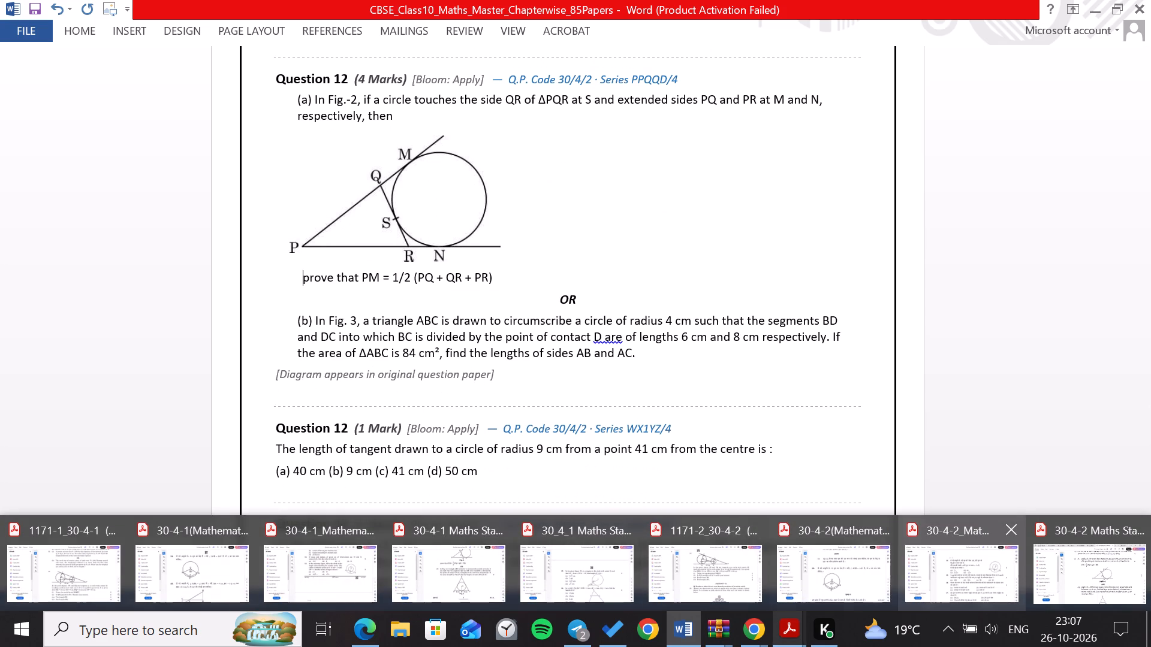
{"action": "left_click", "coordinate": [1042, 566]}
{"action": "scroll", "coordinate": [848, 511], "scroll_direction": "down", "scroll_amount": 4}
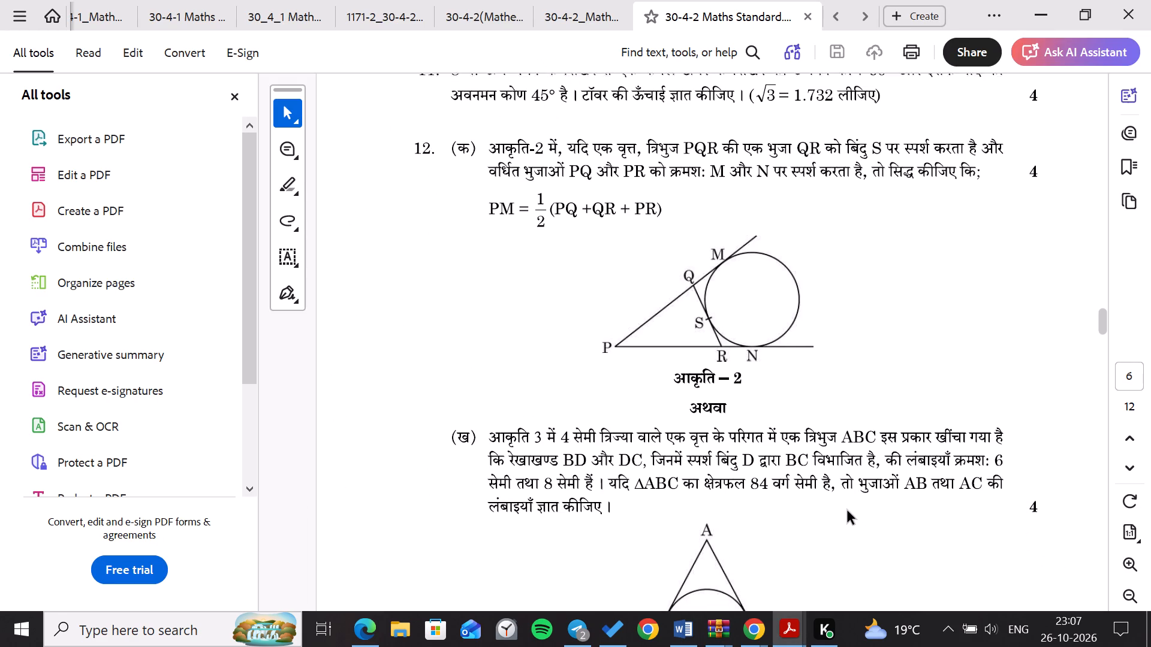
{"action": "scroll", "coordinate": [848, 511], "scroll_direction": "down", "scroll_amount": 15}
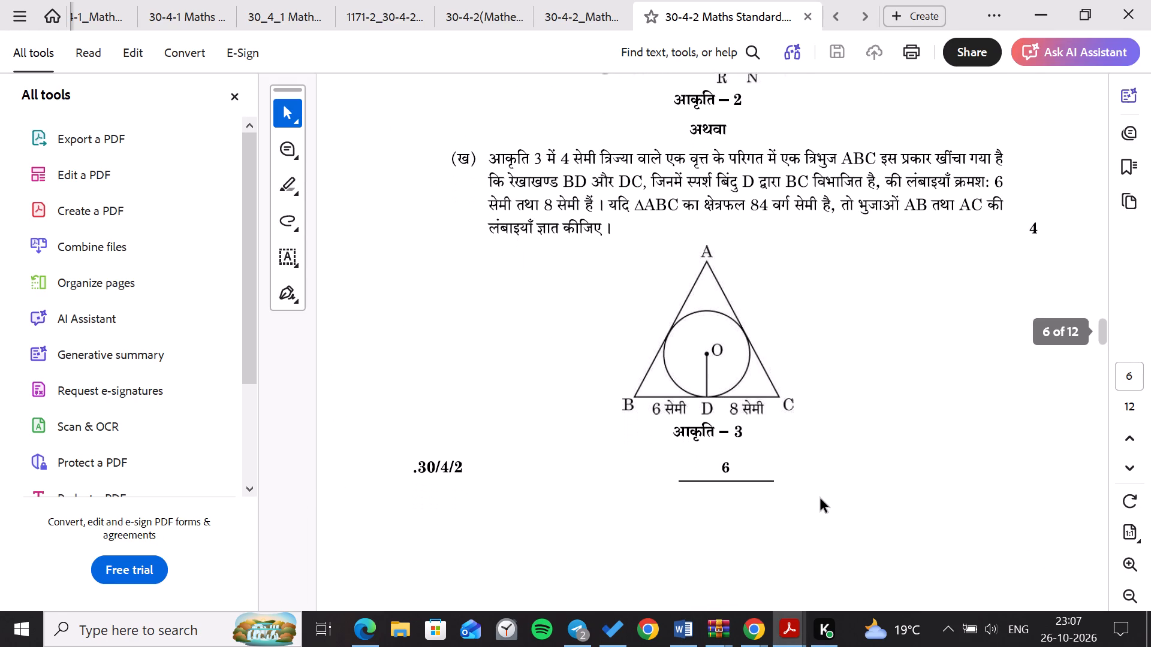
{"action": "scroll", "coordinate": [821, 499], "scroll_direction": "down", "scroll_amount": 20}
{"action": "scroll", "coordinate": [821, 499], "scroll_direction": "down", "scroll_amount": 20}
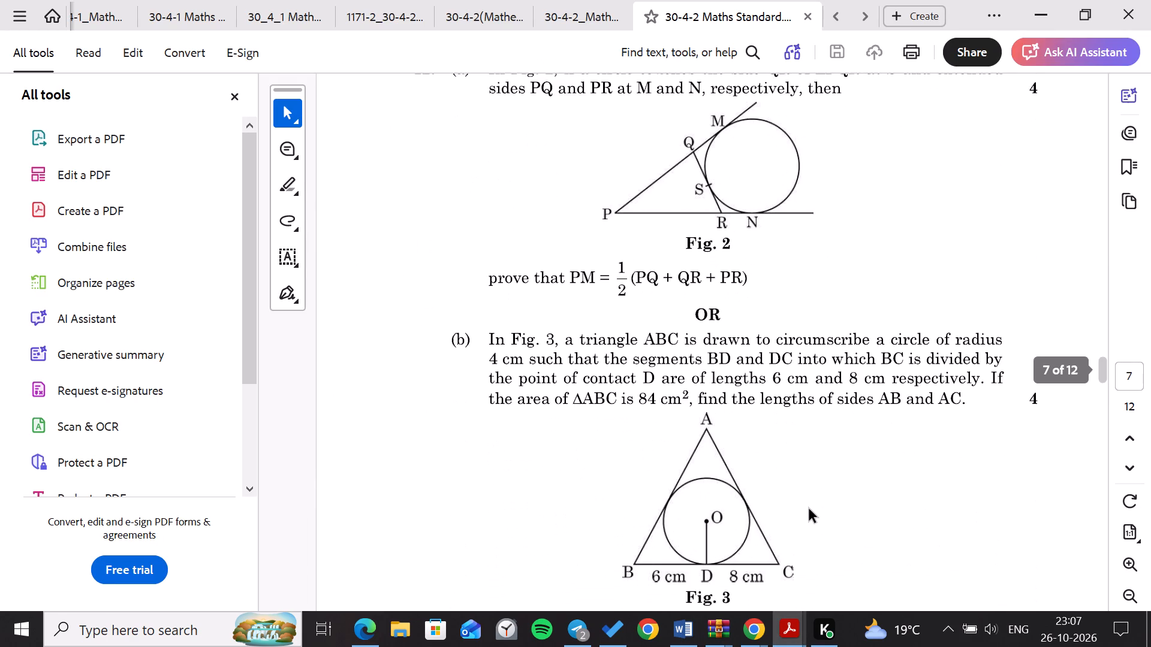
{"action": "scroll", "coordinate": [808, 509], "scroll_direction": "down", "scroll_amount": 5}
{"action": "key", "text": "shift+super+s"}
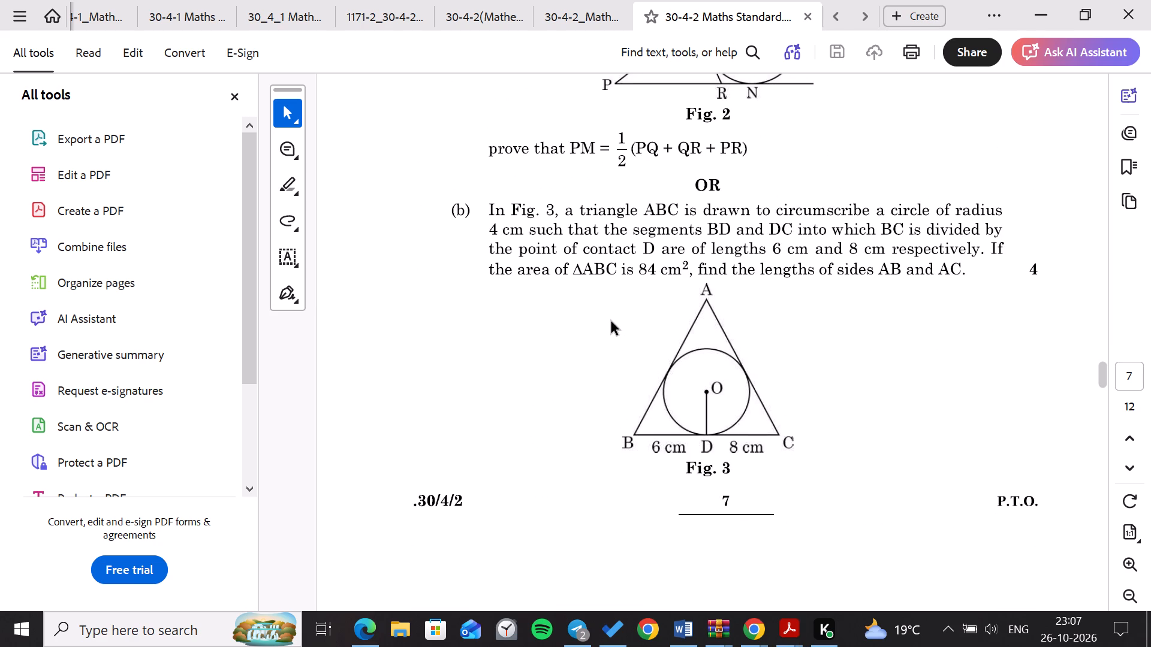
{"action": "left_click_drag", "start_coordinate": [608, 281], "coordinate": [807, 489]}
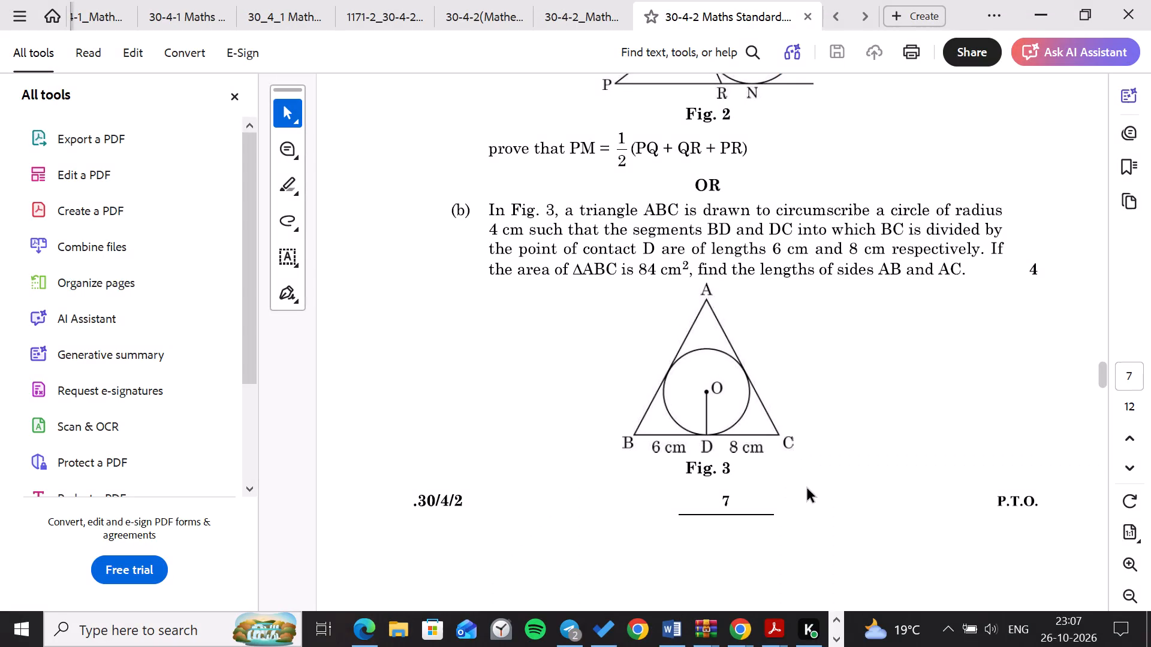
In the Word document, replace Question 12(b)'s diagram placeholder with the captured Fig. 3, deleting any wrongly pasted figure.
{"action": "left_click", "coordinate": [687, 621]}
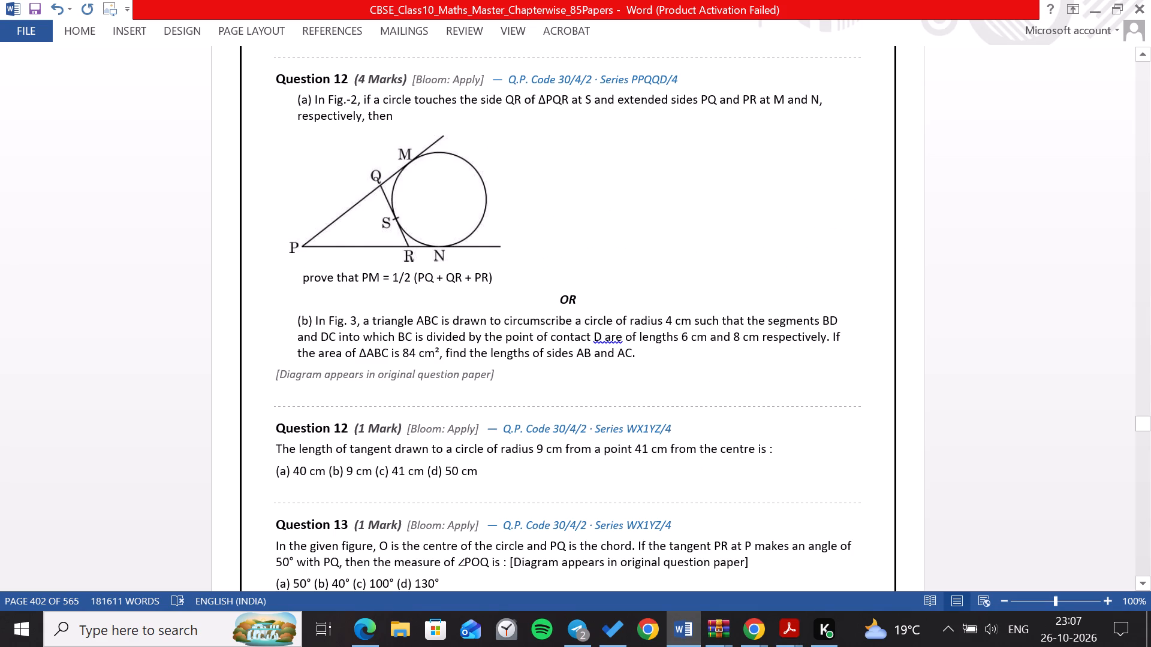
{"action": "left_click_drag", "start_coordinate": [269, 369], "coordinate": [504, 380]}
{"action": "key", "text": "BackSpace"}
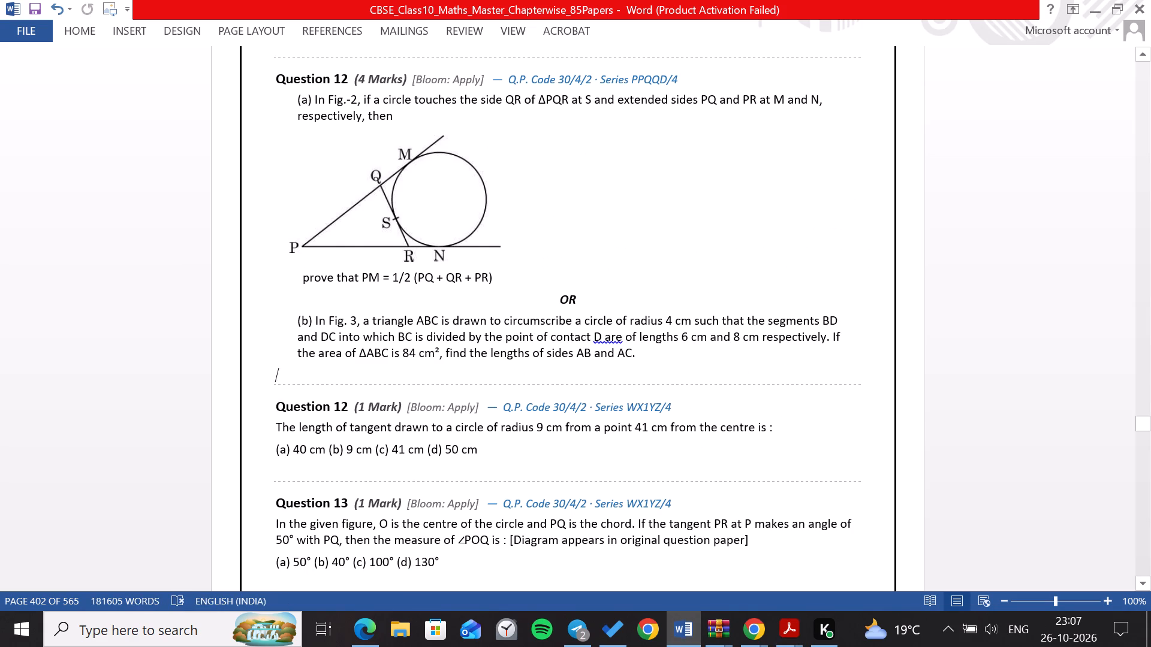
{"action": "key", "text": "ctrl+v"}
{"action": "left_click", "coordinate": [330, 449]}
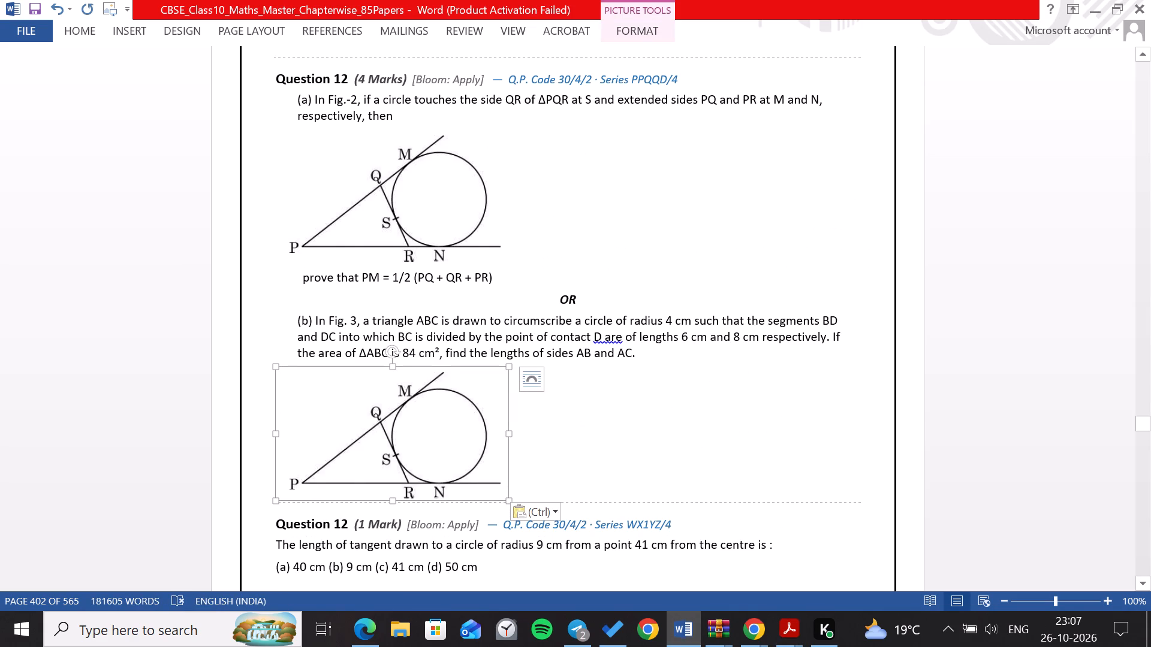
{"action": "key", "text": "BackSpace"}
{"action": "key", "text": "ctrl+v"}
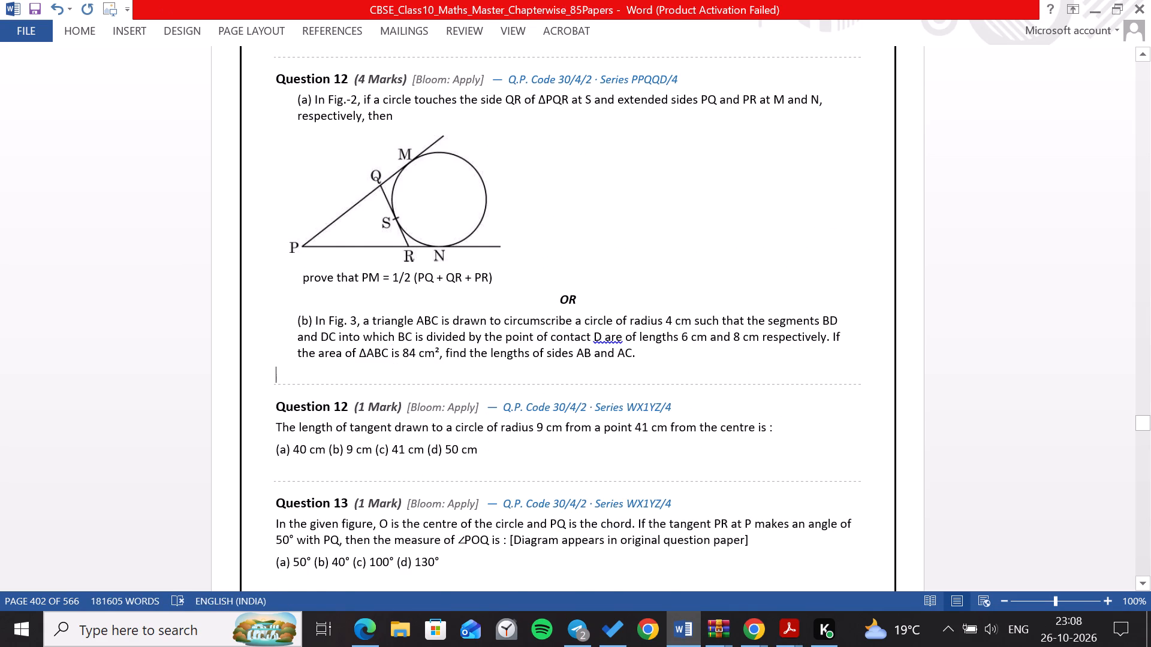
Centre both Question 12 figures on the page: Fig. 3 in part (b) and the triangle PQR figure in part (a).
{"action": "left_click", "coordinate": [387, 495]}
{"action": "left_click", "coordinate": [79, 23]}
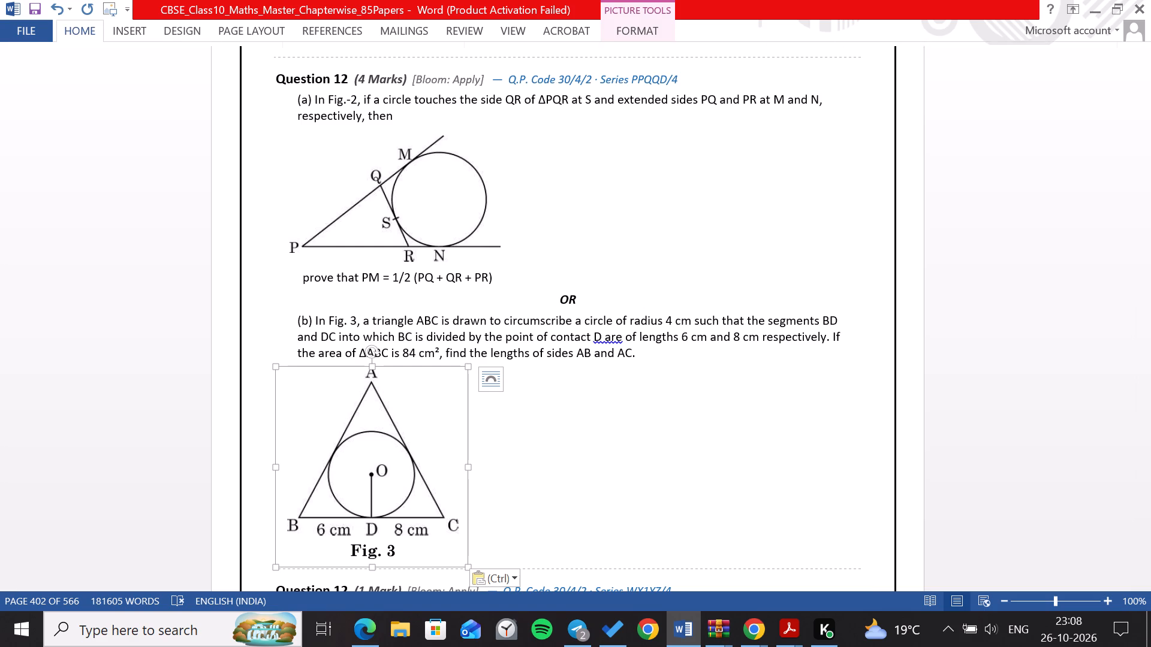
{"action": "left_click", "coordinate": [361, 86]}
{"action": "left_click", "coordinate": [423, 194]}
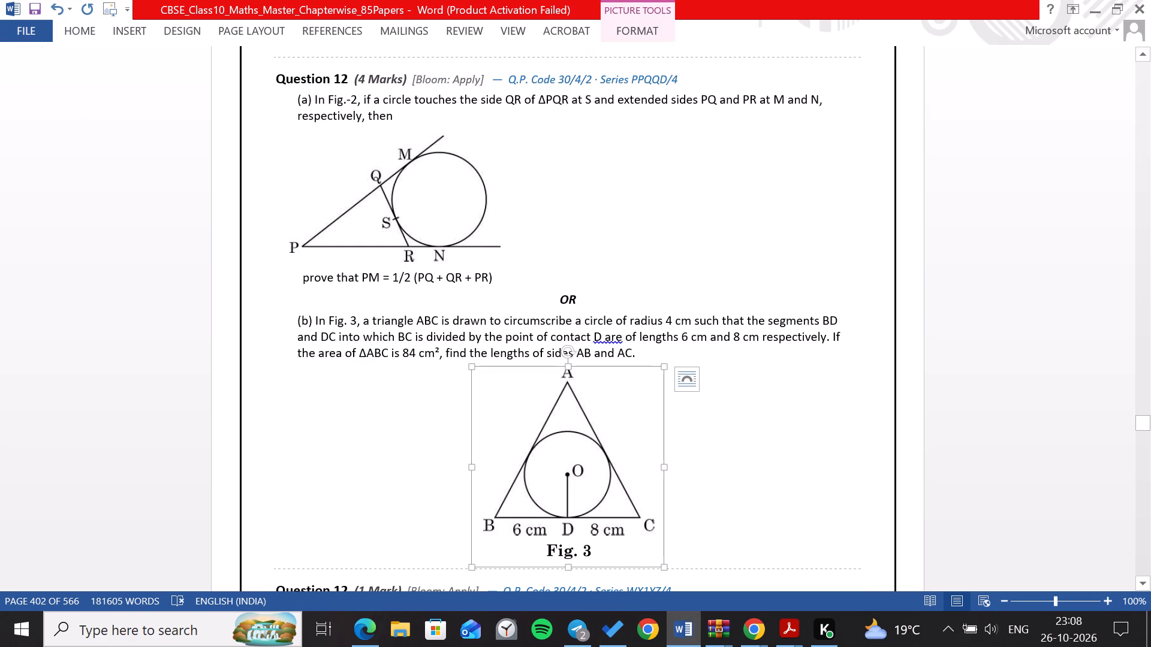
{"action": "left_click", "coordinate": [508, 285]}
{"action": "left_click", "coordinate": [467, 216]}
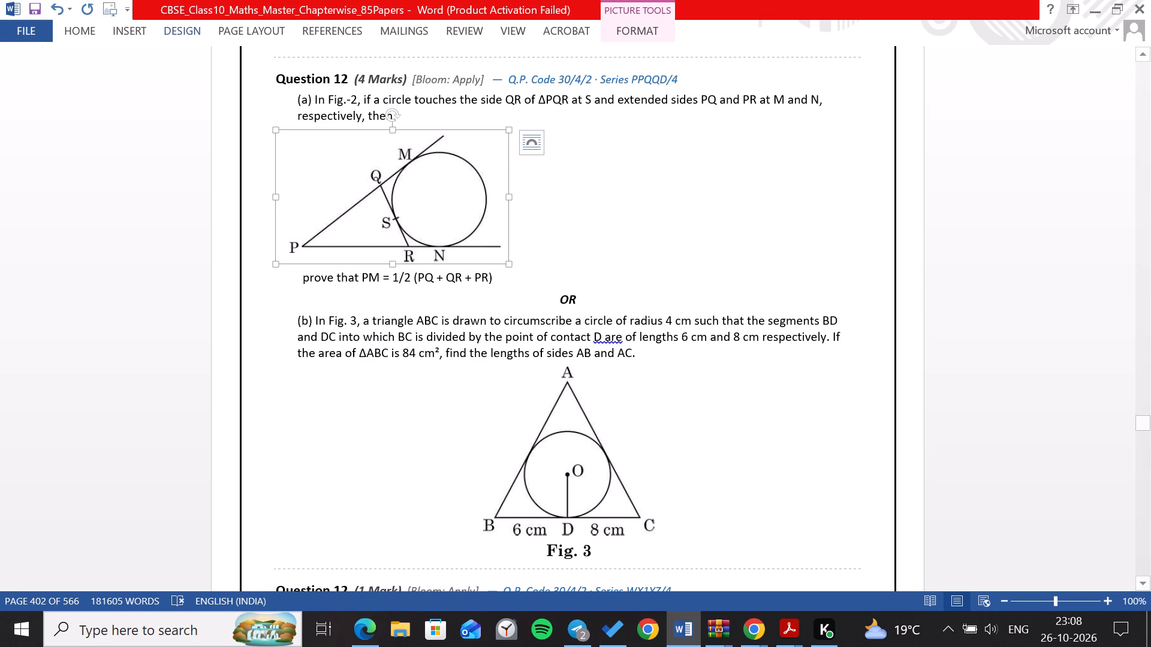
{"action": "left_click", "coordinate": [67, 31]}
{"action": "left_click", "coordinate": [364, 89]}
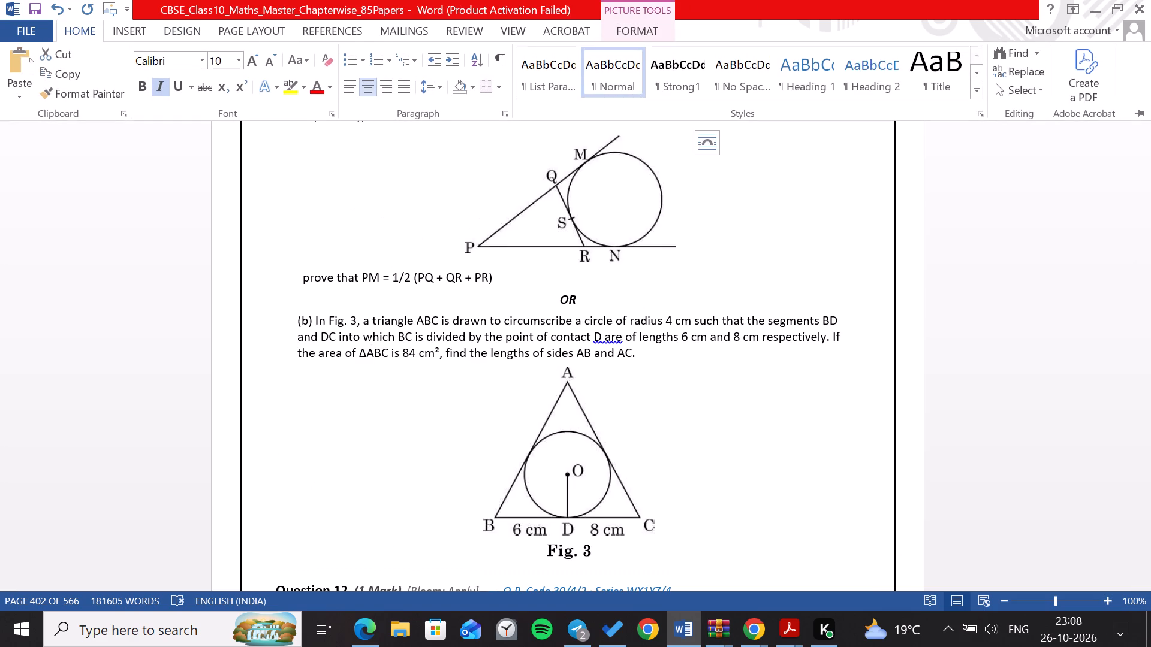
Review the figures and layout of the preceding circle questions, from Question 12 back to Question 9 of Series C4ABD/4.
{"action": "scroll", "coordinate": [703, 247], "scroll_direction": "up", "scroll_amount": 20}
{"action": "scroll", "coordinate": [777, 157], "scroll_direction": "up", "scroll_amount": 11}
{"action": "scroll", "coordinate": [777, 157], "scroll_direction": "up", "scroll_amount": 12}
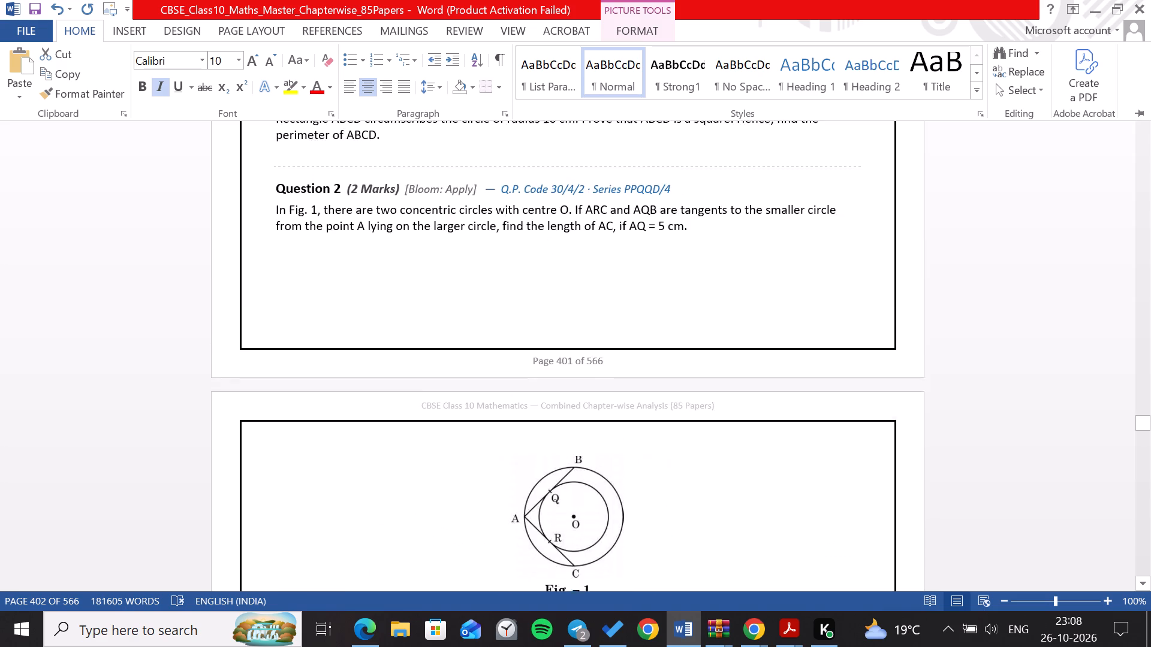
{"action": "scroll", "coordinate": [777, 157], "scroll_direction": "up", "scroll_amount": 20}
{"action": "scroll", "coordinate": [777, 157], "scroll_direction": "up", "scroll_amount": 13}
{"action": "scroll", "coordinate": [777, 157], "scroll_direction": "up", "scroll_amount": 19}
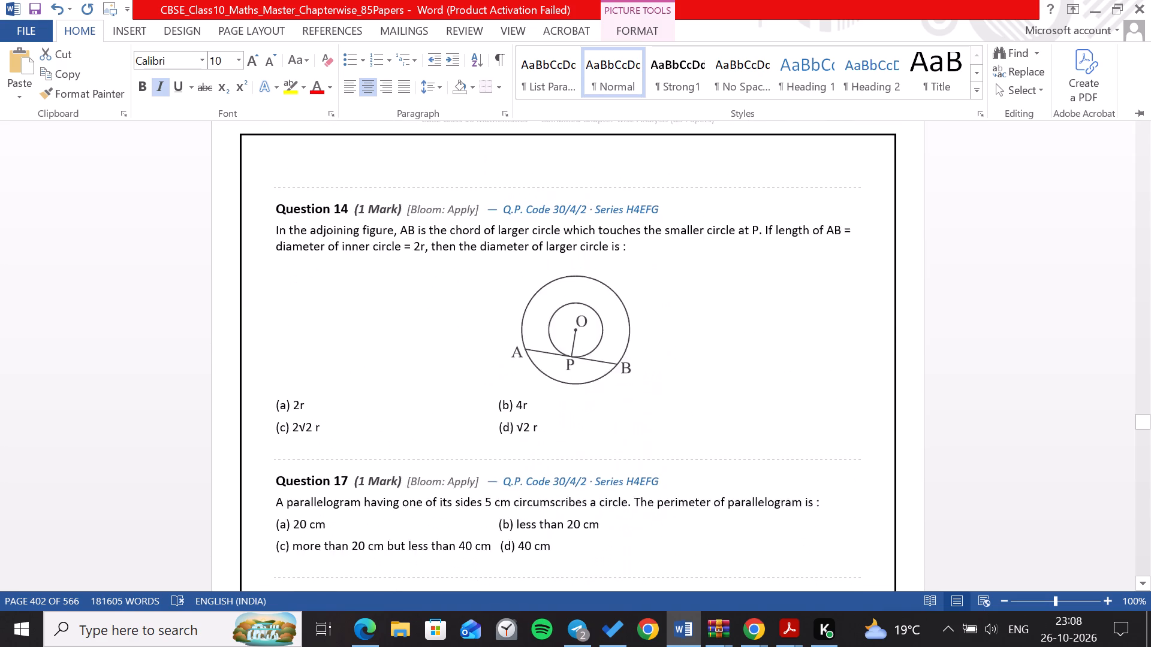
{"action": "scroll", "coordinate": [777, 157], "scroll_direction": "up", "scroll_amount": 20}
{"action": "scroll", "coordinate": [777, 157], "scroll_direction": "up", "scroll_amount": 15}
{"action": "scroll", "coordinate": [777, 157], "scroll_direction": "up", "scroll_amount": 12}
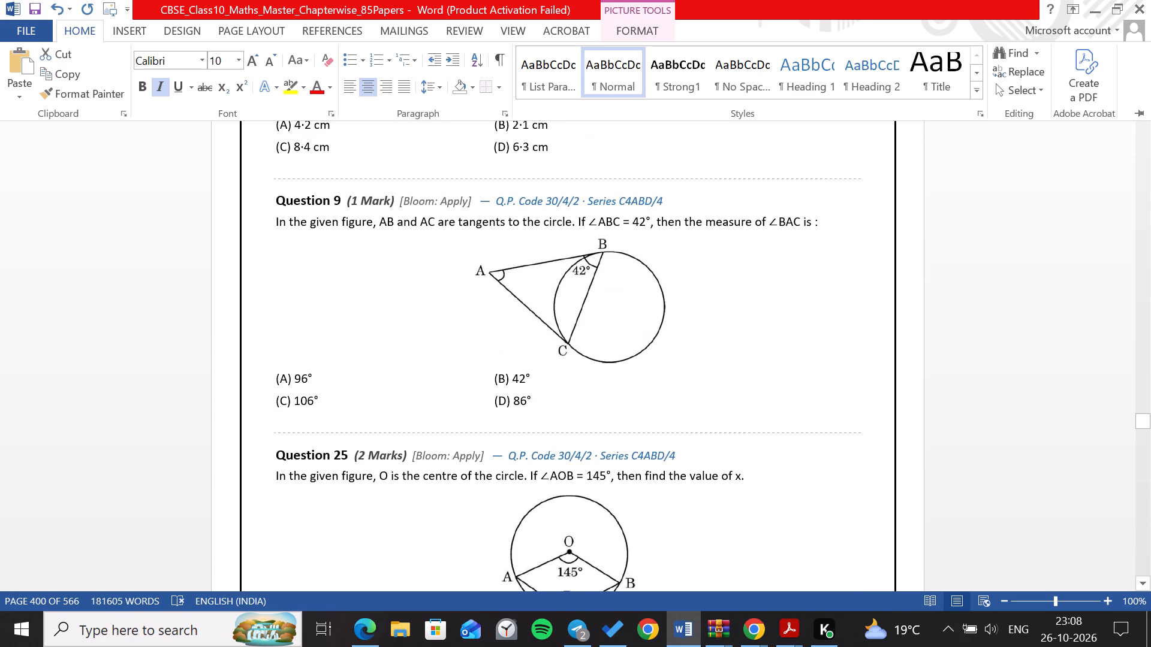
{"action": "scroll", "coordinate": [777, 157], "scroll_direction": "up", "scroll_amount": 20}
{"action": "scroll", "coordinate": [777, 157], "scroll_direction": "up", "scroll_amount": 2}
{"action": "scroll", "coordinate": [777, 162], "scroll_direction": "down", "scroll_amount": 20}
{"action": "scroll", "coordinate": [777, 162], "scroll_direction": "down", "scroll_amount": 1}
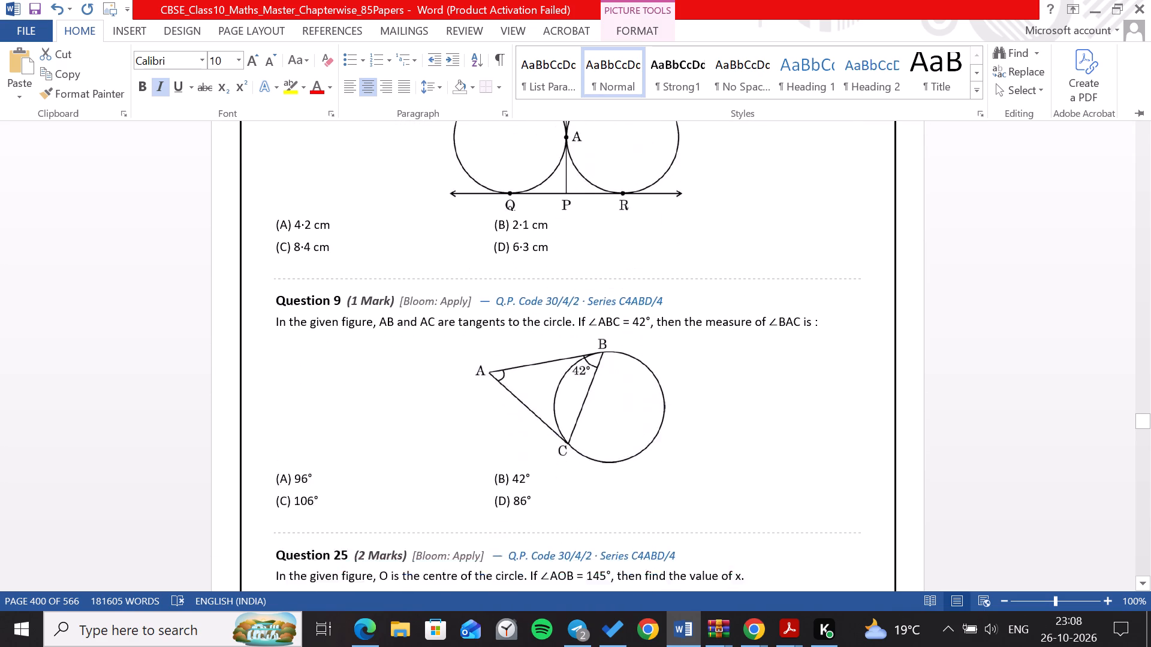
{"action": "scroll", "coordinate": [782, 192], "scroll_direction": "down", "scroll_amount": 20}
{"action": "scroll", "coordinate": [782, 192], "scroll_direction": "down", "scroll_amount": 20}
{"action": "scroll", "coordinate": [782, 192], "scroll_direction": "down", "scroll_amount": 8}
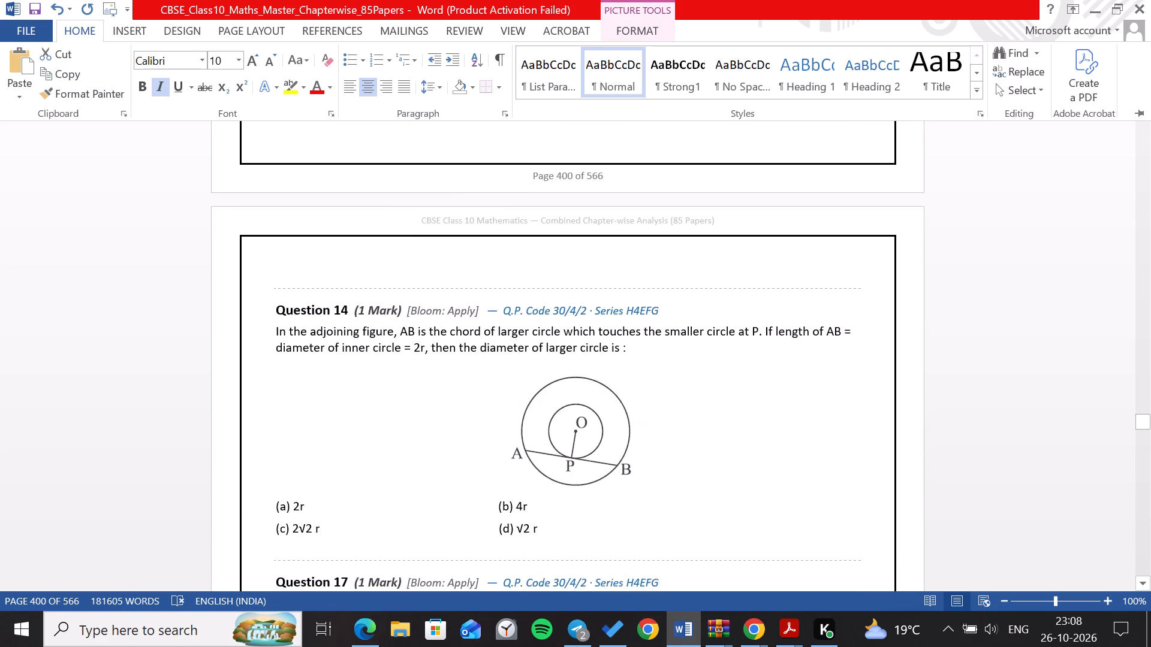
{"action": "scroll", "coordinate": [777, 384], "scroll_direction": "down", "scroll_amount": 20}
{"action": "scroll", "coordinate": [777, 384], "scroll_direction": "down", "scroll_amount": 20}
{"action": "scroll", "coordinate": [777, 384], "scroll_direction": "down", "scroll_amount": 7}
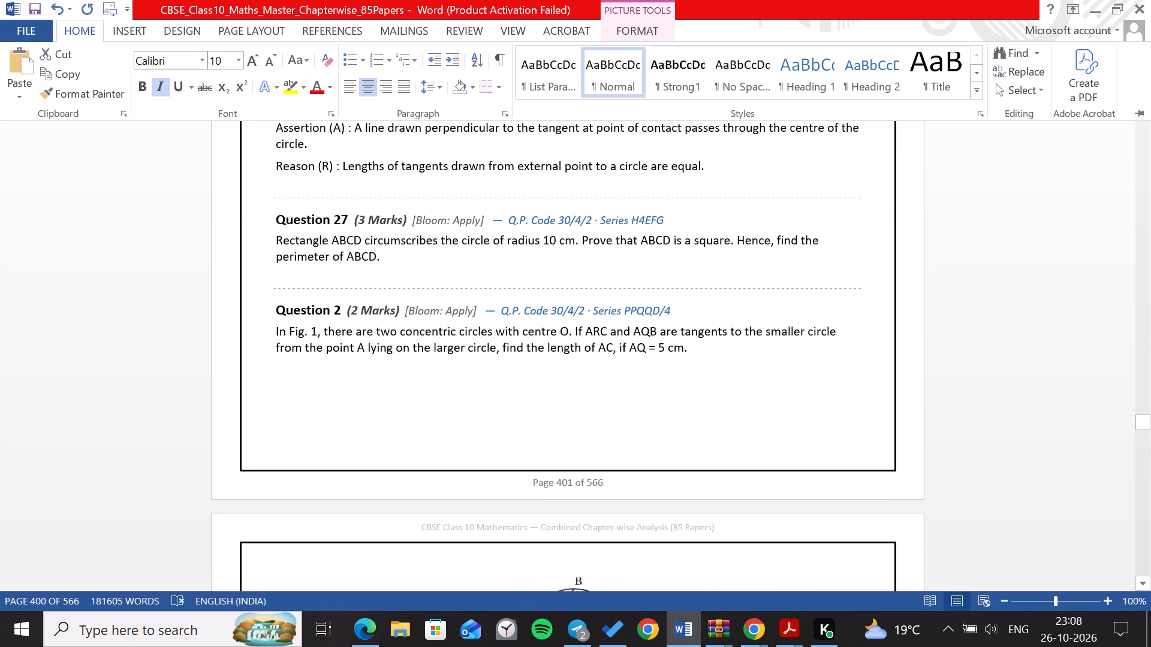
{"action": "scroll", "coordinate": [727, 425], "scroll_direction": "down", "scroll_amount": 15}
{"action": "scroll", "coordinate": [720, 429], "scroll_direction": "down", "scroll_amount": 20}
{"action": "scroll", "coordinate": [720, 429], "scroll_direction": "down", "scroll_amount": 9}
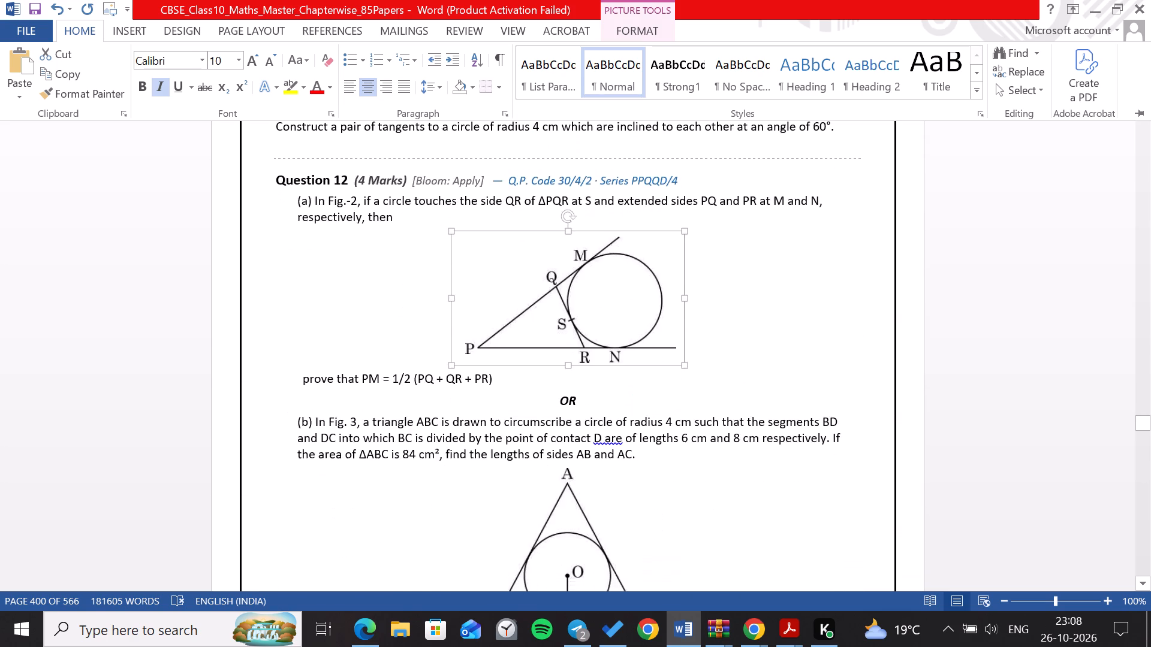
In Question 12 of Series WX1YZ/4, space option (b) 9 cm away from option (a) into a second column.
{"action": "scroll", "coordinate": [709, 439], "scroll_direction": "down", "scroll_amount": 20}
{"action": "scroll", "coordinate": [709, 439], "scroll_direction": "down", "scroll_amount": 14}
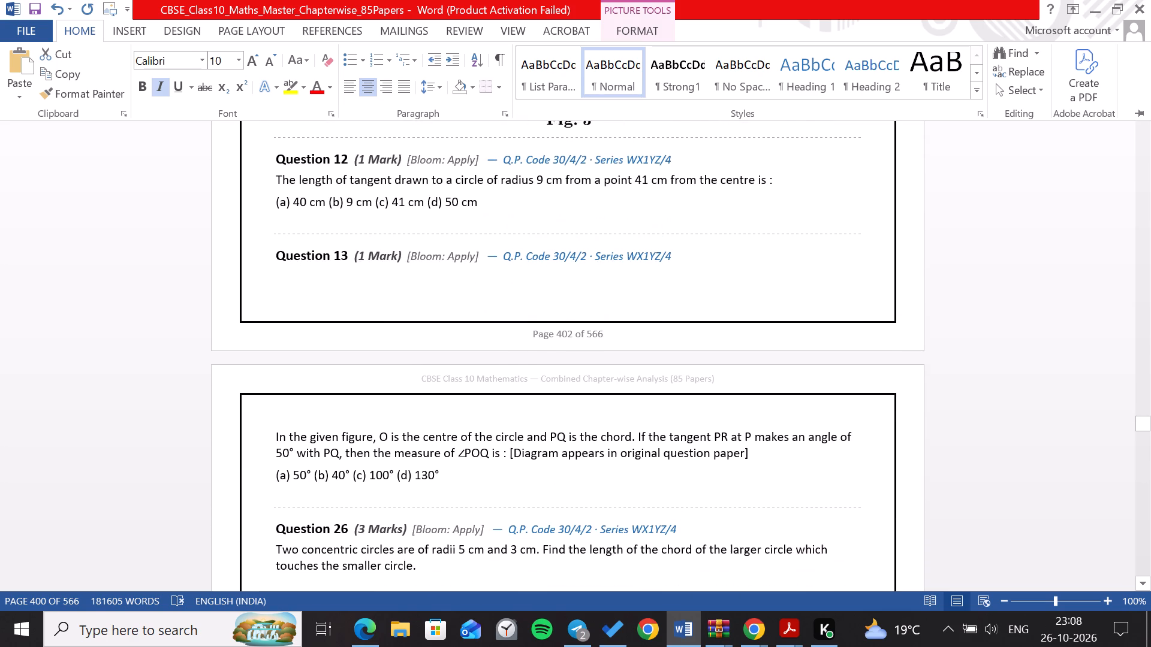
{"action": "scroll", "coordinate": [404, 337], "scroll_direction": "down", "scroll_amount": 4}
{"action": "scroll", "coordinate": [417, 349], "scroll_direction": "up", "scroll_amount": 3}
{"action": "left_click", "coordinate": [329, 180]}
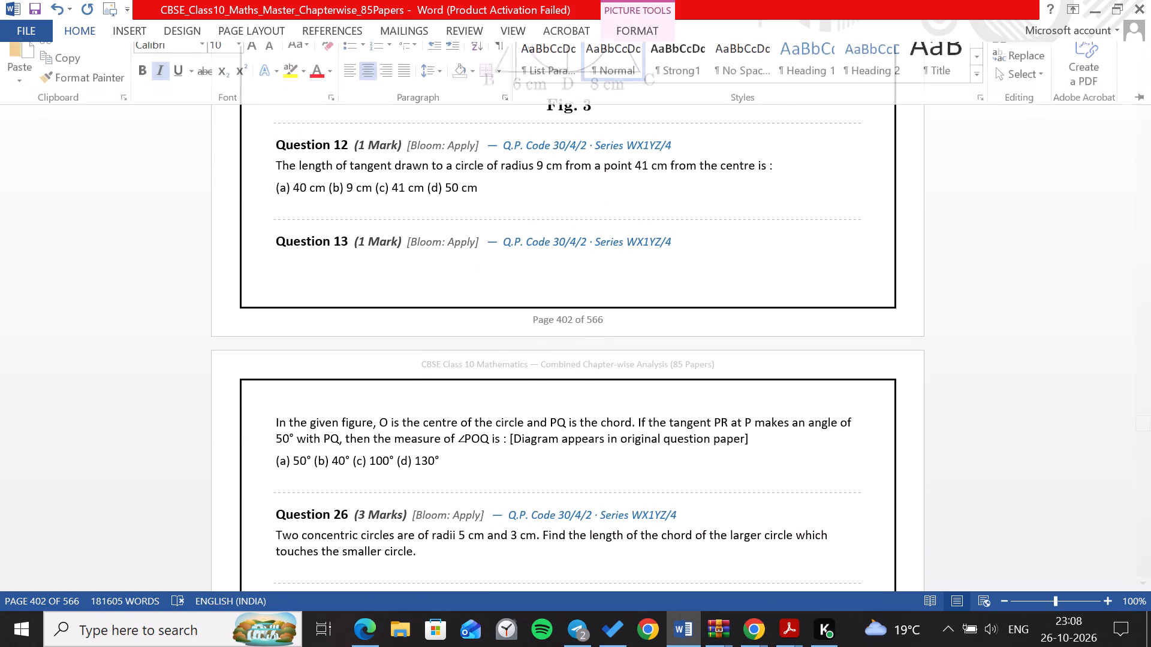
{"action": "left_click", "coordinate": [328, 191]}
{"action": "key", "text": "space"}
{"action": "key", "text": "space"}
{"action": "key", "text": "space"}
{"action": "key", "text": "space"}
{"action": "key", "text": "space"}
{"action": "key", "text": "space"}
{"action": "key", "text": "space"}
{"action": "key", "text": "space"}
{"action": "key", "text": "space"}
{"action": "key", "text": "space"}
{"action": "key", "text": "space"}
{"action": "key", "text": "space"}
{"action": "key", "text": "space"}
{"action": "key", "text": "space"}
{"action": "key", "text": "space"}
{"action": "key", "text": "space"}
{"action": "key", "text": "space"}
{"action": "key", "text": "space"}
{"action": "key", "text": "space"}
{"action": "key", "text": "space"}
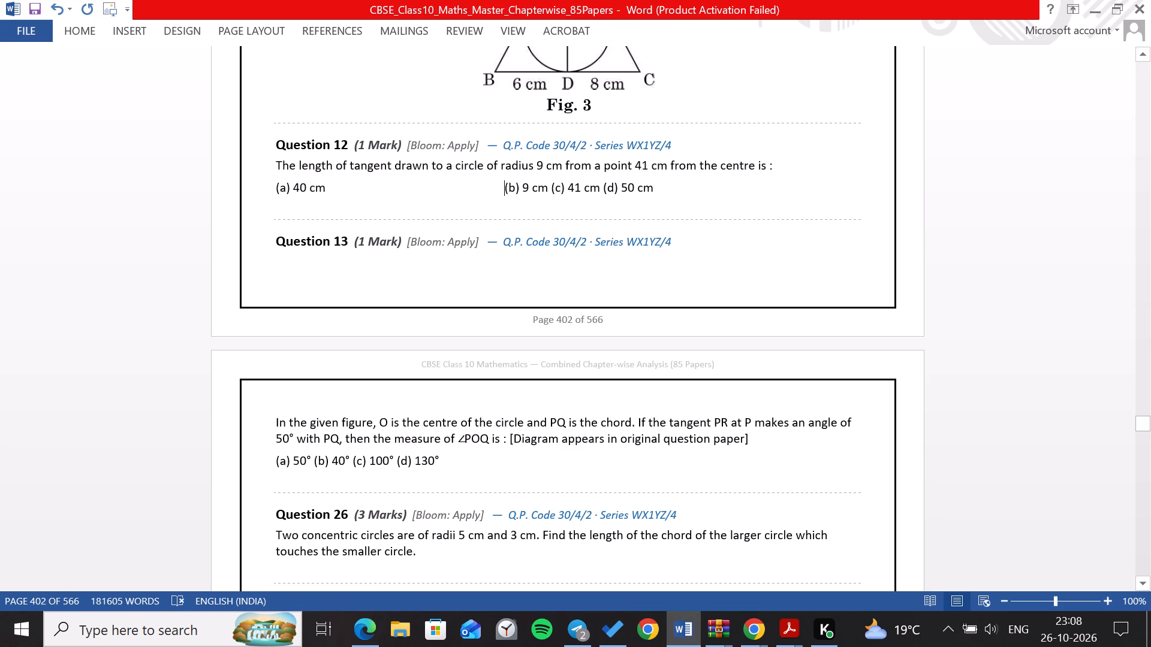
Put Question 12's options (c) 41 cm and (d) 50 cm on a new line, spacing (d) to align under (b).
{"action": "left_click", "coordinate": [552, 184]}
{"action": "key", "text": "Return"}
{"action": "left_click", "coordinate": [329, 210]}
{"action": "key", "text": "space"}
{"action": "key", "text": "space"}
{"action": "key", "text": "space"}
{"action": "key", "text": "space"}
{"action": "key", "text": "space"}
{"action": "key", "text": "space"}
{"action": "key", "text": "space"}
{"action": "key", "text": "space"}
{"action": "key", "text": "space"}
{"action": "key", "text": "space"}
{"action": "key", "text": "space"}
{"action": "key", "text": "space"}
{"action": "key", "text": "space"}
{"action": "key", "text": "space"}
{"action": "key", "text": "space"}
{"action": "key", "text": "space"}
{"action": "key", "text": "space"}
{"action": "key", "text": "space"}
{"action": "key", "text": "space"}
{"action": "key", "text": "space"}
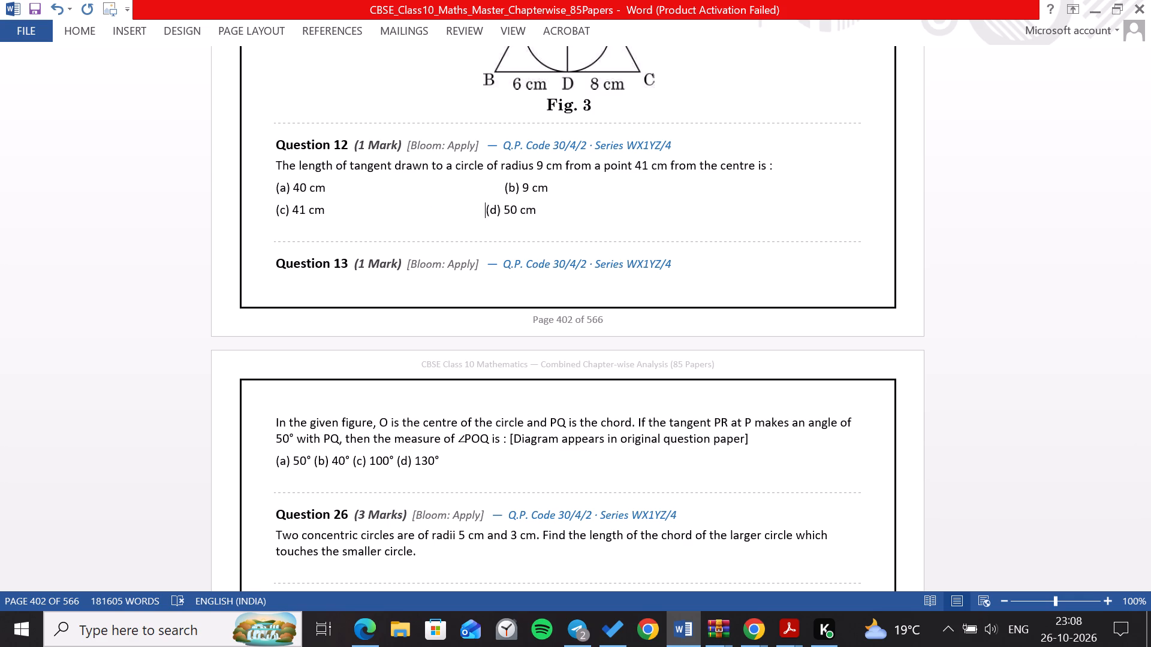
{"action": "key", "text": "space"}
{"action": "key", "text": "space"}
In Question 13 of Series WX1YZ/4, space option (b) 40° away from option (a) into a second column.
{"action": "scroll", "coordinate": [329, 221], "scroll_direction": "down", "scroll_amount": 8}
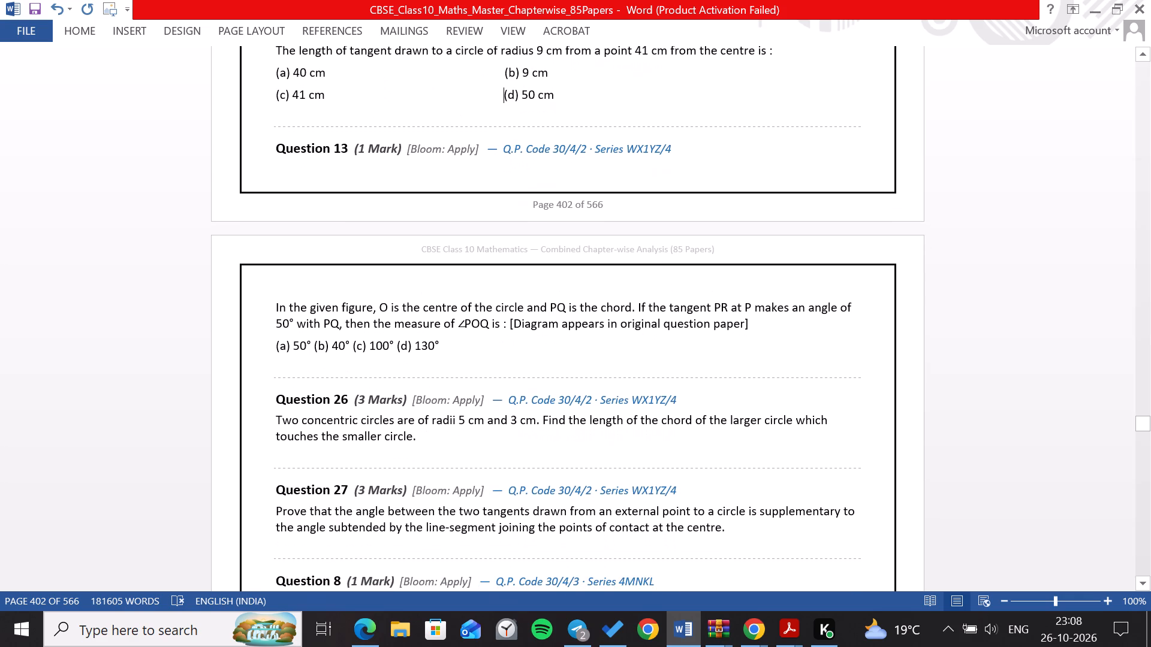
{"action": "left_click", "coordinate": [312, 344]}
{"action": "key", "text": "space"}
{"action": "key", "text": "space"}
{"action": "key", "text": "space"}
{"action": "key", "text": "space"}
{"action": "key", "text": "space"}
{"action": "key", "text": "space"}
{"action": "key", "text": "space"}
{"action": "key", "text": "space"}
{"action": "key", "text": "space"}
{"action": "key", "text": "space"}
{"action": "key", "text": "space"}
{"action": "key", "text": "space"}
{"action": "key", "text": "space"}
{"action": "key", "text": "space"}
{"action": "key", "text": "space"}
{"action": "key", "text": "space"}
{"action": "key", "text": "space"}
{"action": "key", "text": "space"}
{"action": "key", "text": "space"}
{"action": "key", "text": "space"}
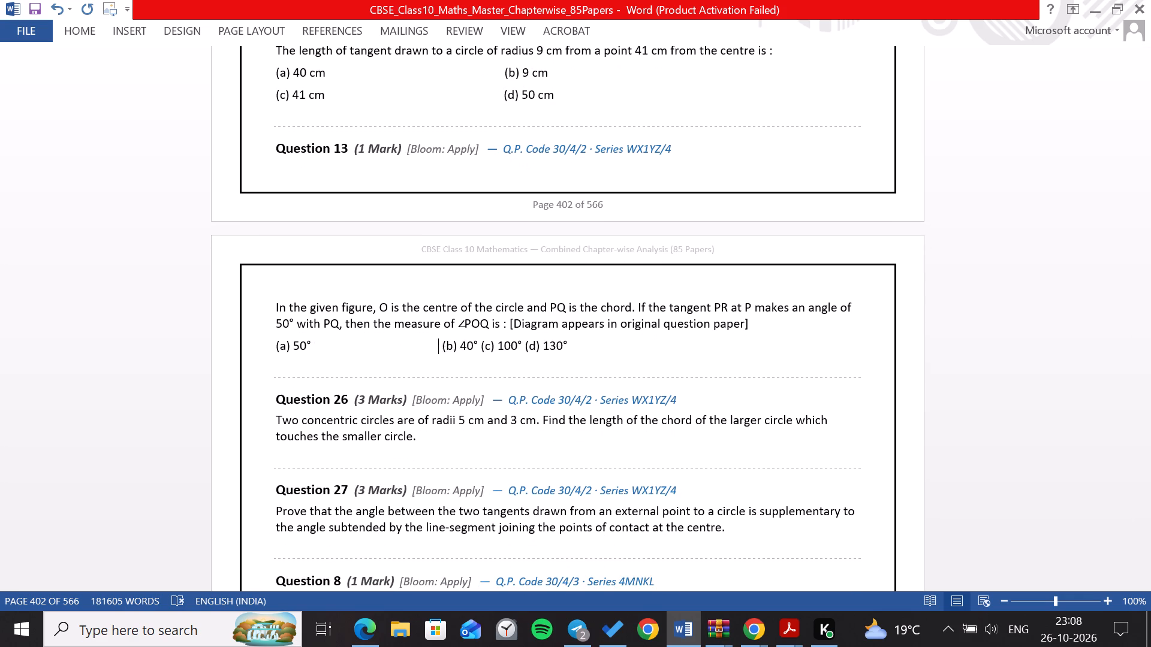
{"action": "key", "text": "space"}
{"action": "key", "text": "space"}
{"action": "key", "text": "space"}
{"action": "key", "text": "space"}
{"action": "key", "text": "space"}
{"action": "key", "text": "space"}
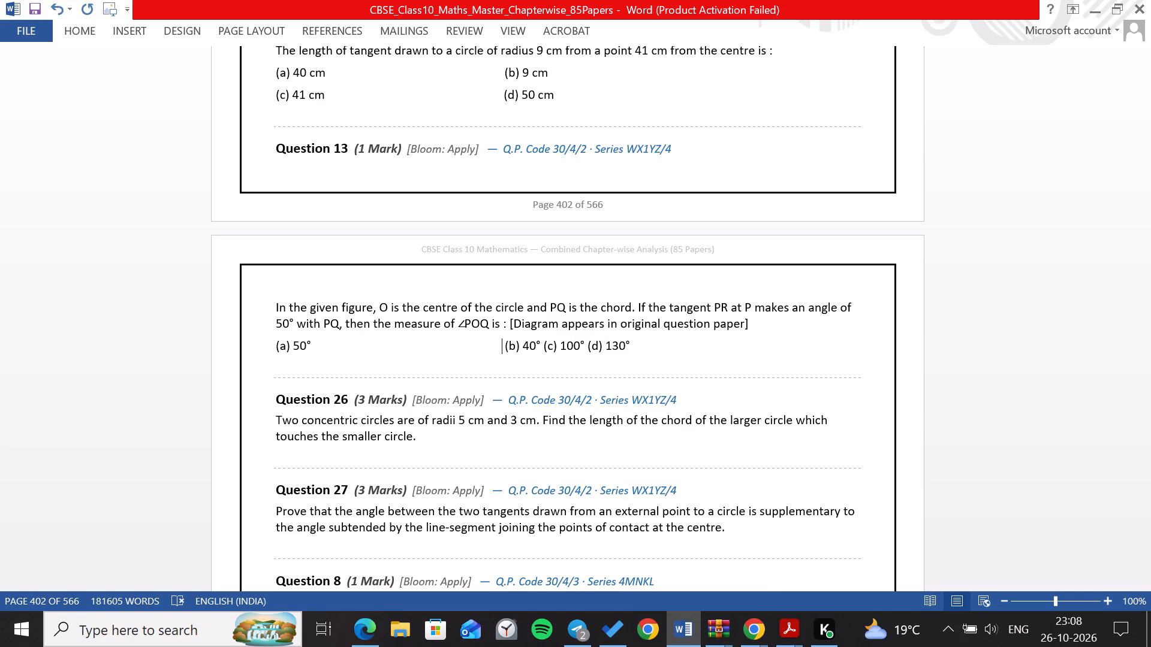
Put Question 13's options (c) 100° and (d) 130° on a new line, spacing (d) to align under (b).
{"action": "key", "text": "space"}
{"action": "left_click", "coordinate": [545, 346]}
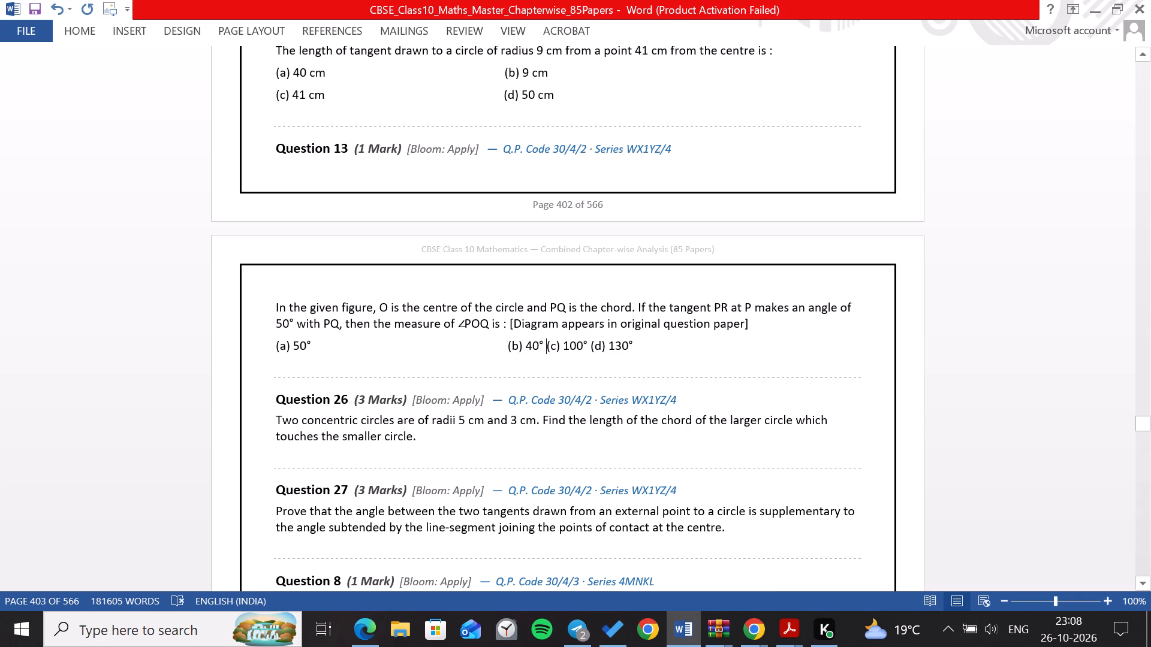
{"action": "key", "text": "Return"}
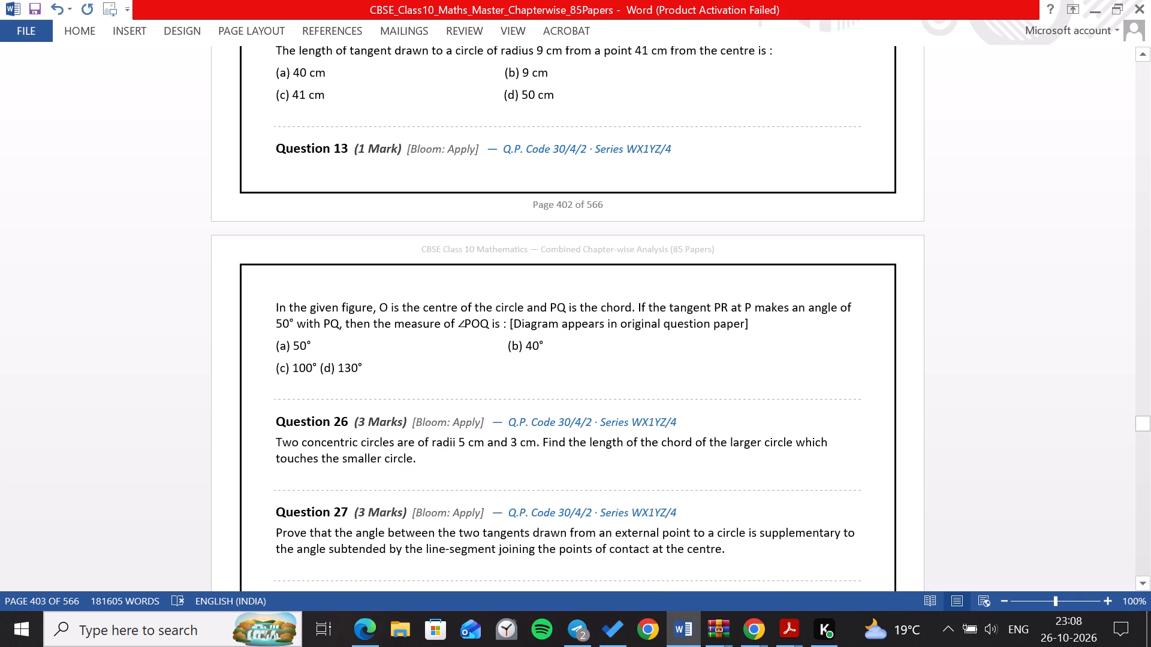
{"action": "left_click", "coordinate": [320, 370]}
{"action": "key", "text": "space"}
{"action": "key", "text": "space"}
{"action": "key", "text": "space"}
{"action": "key", "text": "space"}
{"action": "key", "text": "space"}
{"action": "key", "text": "space"}
{"action": "key", "text": "space"}
{"action": "key", "text": "space"}
{"action": "key", "text": "space"}
{"action": "key", "text": "space"}
{"action": "key", "text": "space"}
{"action": "key", "text": "space"}
{"action": "key", "text": "space"}
{"action": "key", "text": "space"}
{"action": "key", "text": "space"}
{"action": "key", "text": "space"}
{"action": "key", "text": "space"}
{"action": "key", "text": "space"}
{"action": "key", "text": "space"}
{"action": "key", "text": "space"}
{"action": "key", "text": "space"}
{"action": "key", "text": "space"}
In Question 8 of Series 4MNKL, start the options on their own line and space (B) 10 cm away from (A) into a second column.
{"action": "scroll", "coordinate": [457, 346], "scroll_direction": "down", "scroll_amount": 8}
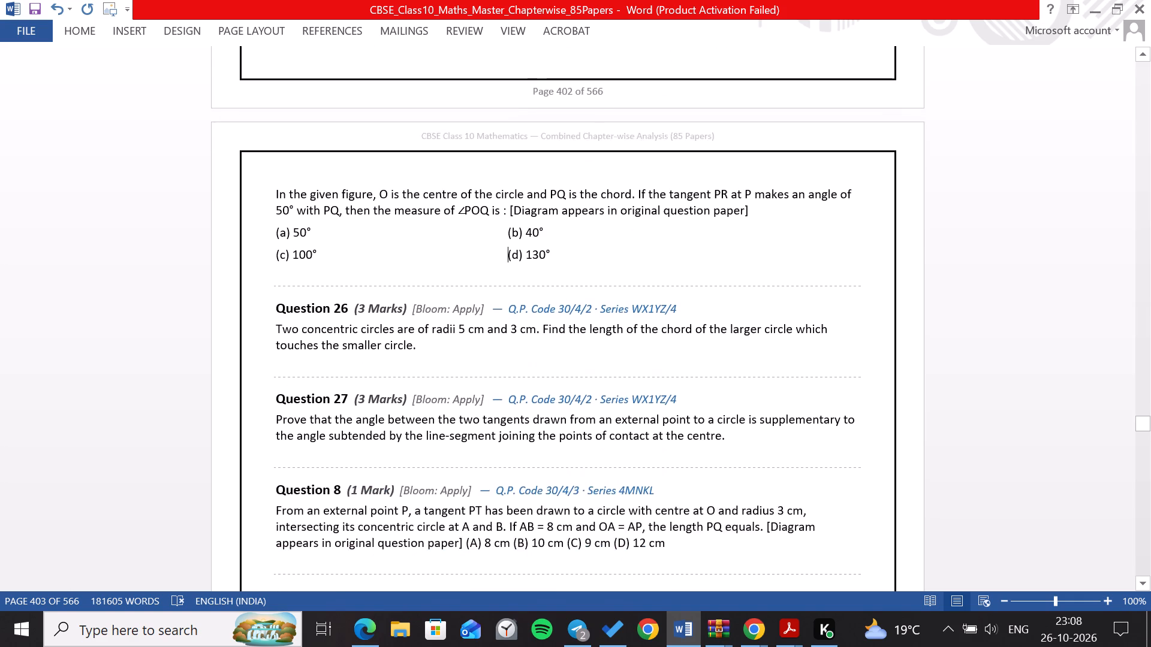
{"action": "scroll", "coordinate": [502, 342], "scroll_direction": "down", "scroll_amount": 15}
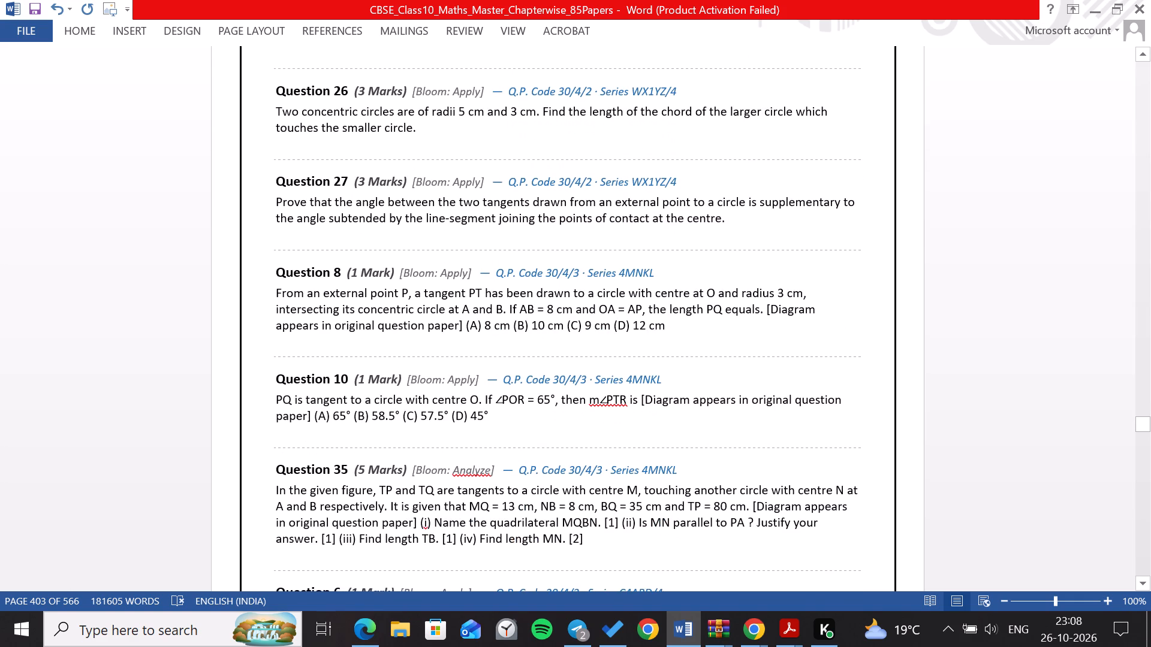
{"action": "left_click", "coordinate": [465, 323]}
{"action": "key", "text": "Return"}
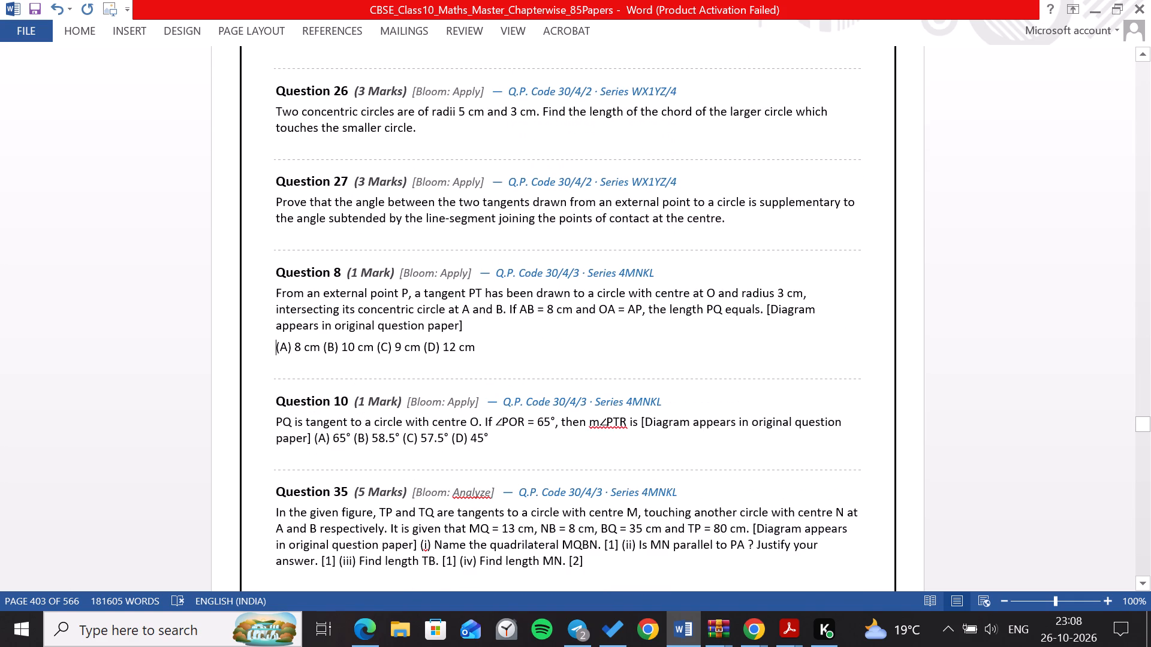
{"action": "left_click", "coordinate": [323, 345]}
{"action": "key", "text": "space"}
{"action": "key", "text": "space"}
{"action": "key", "text": "space"}
{"action": "key", "text": "space"}
{"action": "key", "text": "space"}
{"action": "key", "text": "space"}
{"action": "key", "text": "space"}
{"action": "key", "text": "space"}
{"action": "key", "text": "space"}
{"action": "key", "text": "space"}
{"action": "key", "text": "space"}
{"action": "key", "text": "space"}
{"action": "key", "text": "space"}
{"action": "key", "text": "space"}
{"action": "key", "text": "space"}
{"action": "key", "text": "space"}
{"action": "key", "text": "space"}
{"action": "key", "text": "space"}
{"action": "key", "text": "space"}
{"action": "key", "text": "space"}
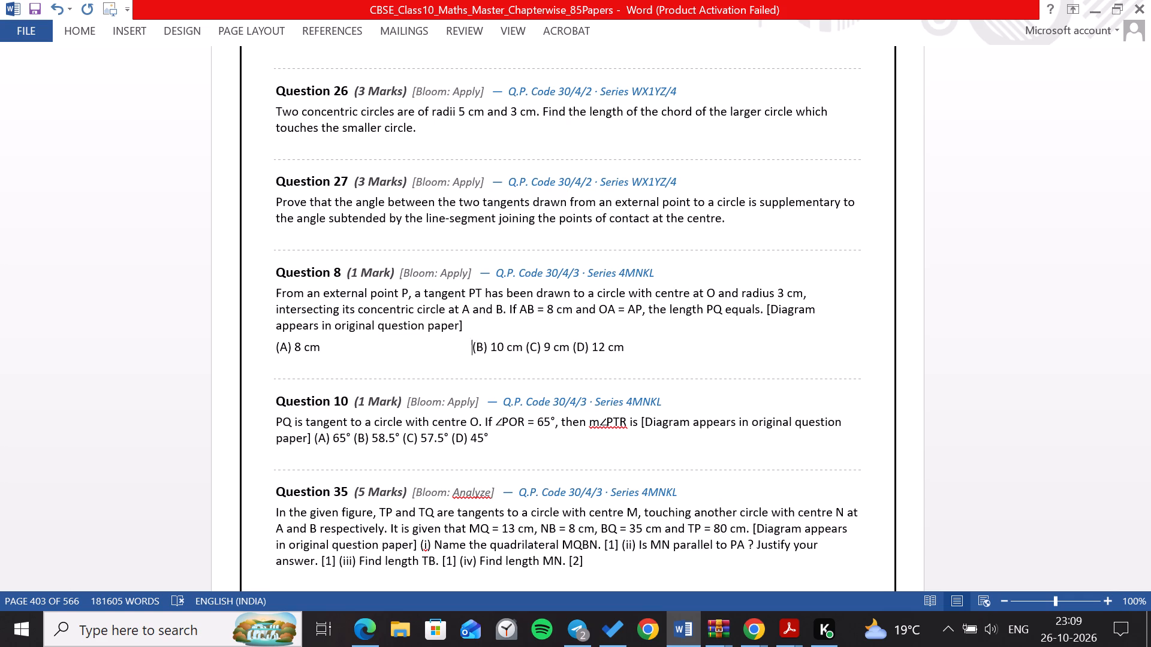
{"action": "key", "text": "space"}
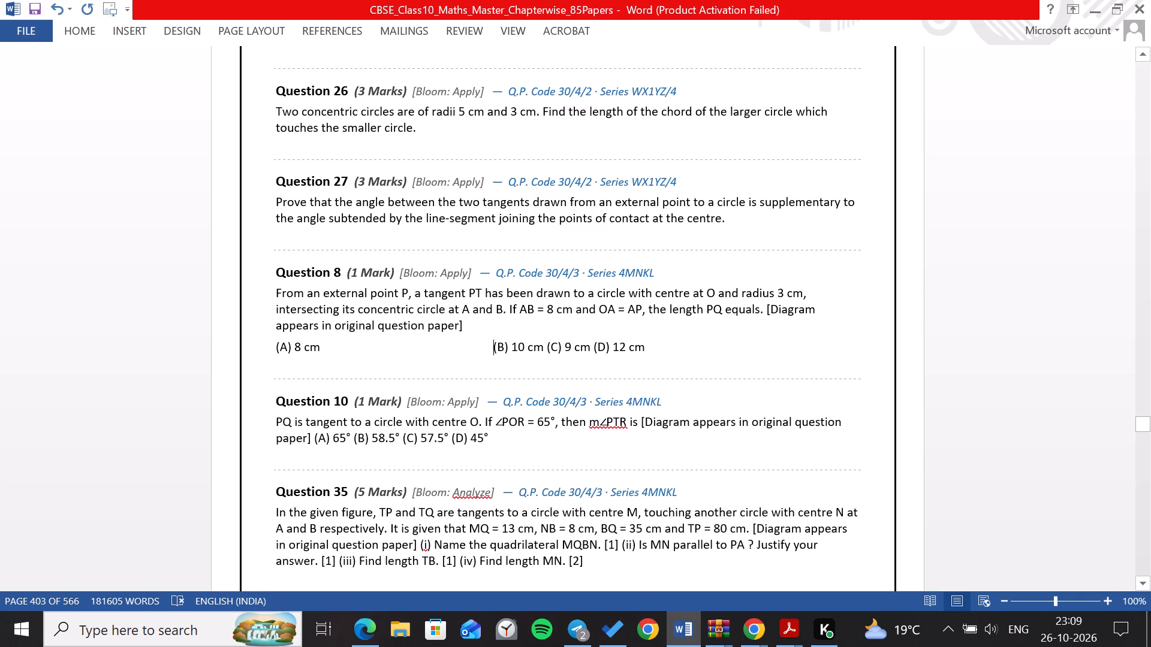
Put Question 8's options (C) 9 cm and (D) 12 cm on a new line, spacing (D) to align under (B).
{"action": "left_click", "coordinate": [546, 346]}
{"action": "key", "text": "Return"}
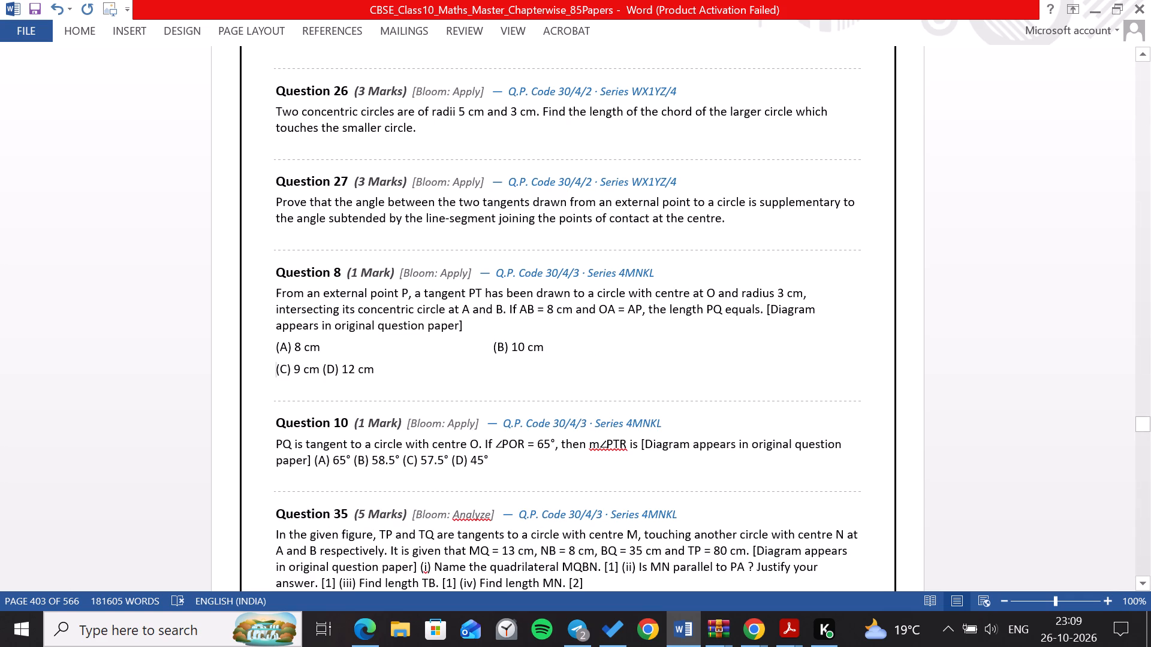
{"action": "left_click", "coordinate": [323, 368]}
{"action": "key", "text": "space"}
{"action": "key", "text": "space"}
{"action": "key", "text": "space"}
{"action": "key", "text": "space"}
{"action": "key", "text": "space"}
{"action": "key", "text": "space"}
{"action": "key", "text": "space"}
{"action": "key", "text": "space"}
{"action": "key", "text": "space"}
{"action": "key", "text": "space"}
{"action": "key", "text": "space"}
{"action": "key", "text": "space"}
{"action": "key", "text": "space"}
{"action": "key", "text": "space"}
{"action": "key", "text": "space"}
{"action": "key", "text": "space"}
{"action": "key", "text": "space"}
{"action": "key", "text": "space"}
{"action": "key", "text": "space"}
{"action": "key", "text": "space"}
{"action": "key", "text": "space"}
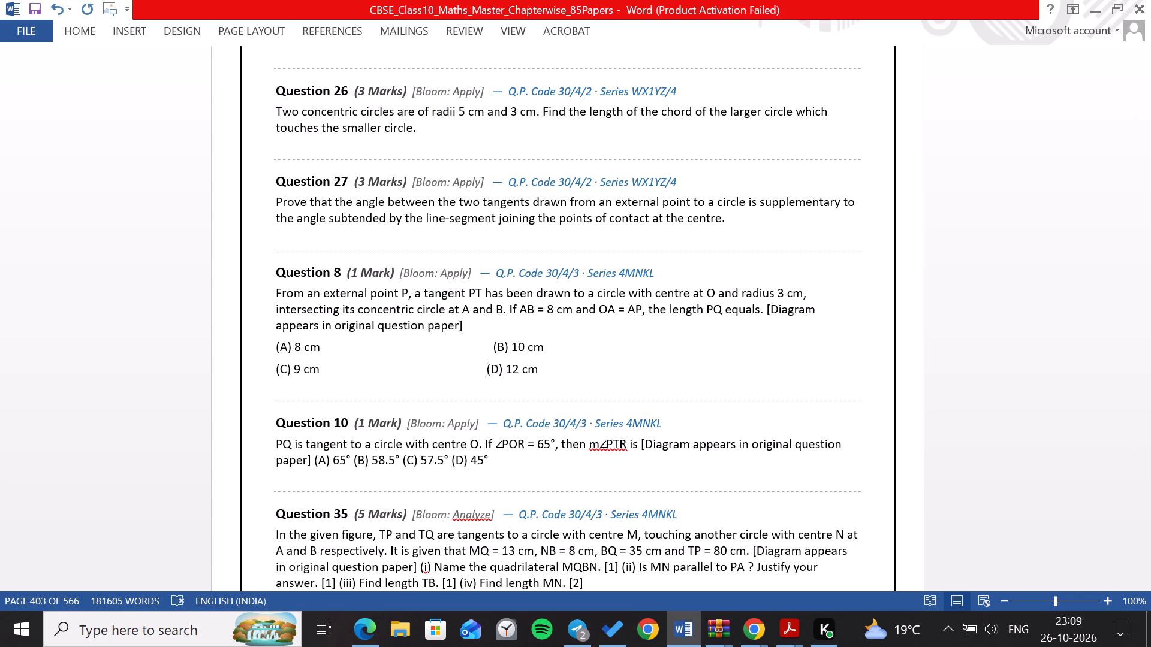
{"action": "key", "text": "space"}
{"action": "key", "text": "space"}
In Question 10 of Series 4MNKL, start the options on their own line and space (B) 58.5° away from (A) into a second column.
{"action": "scroll", "coordinate": [346, 347], "scroll_direction": "down", "scroll_amount": 8}
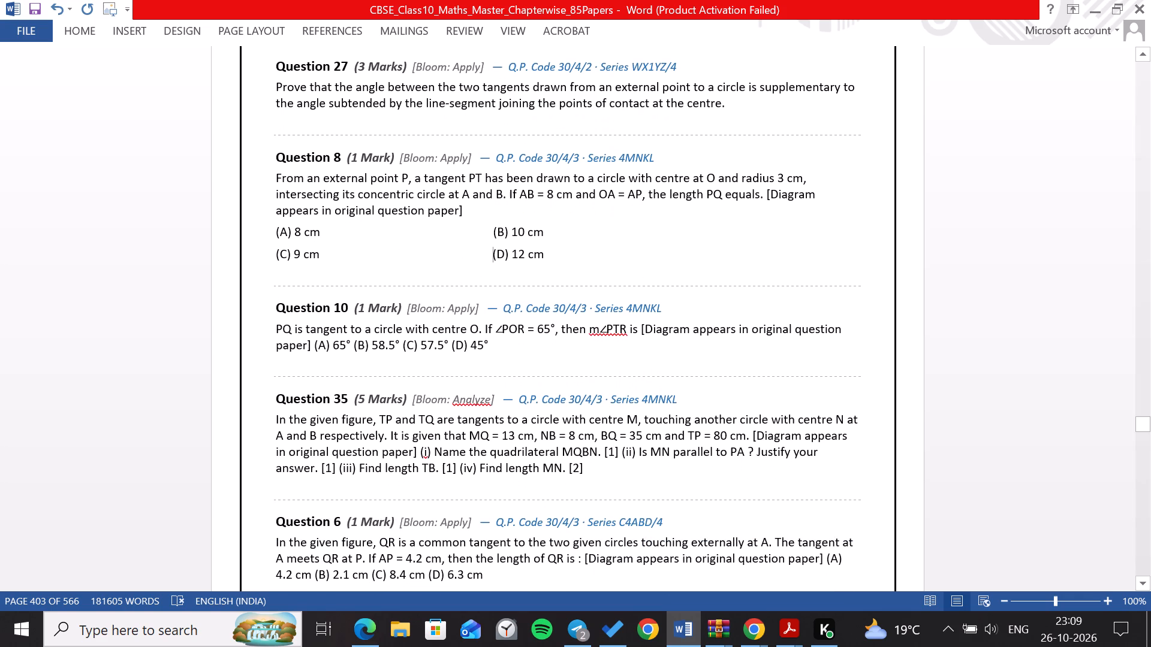
{"action": "left_click", "coordinate": [315, 346]}
{"action": "key", "text": "Return"}
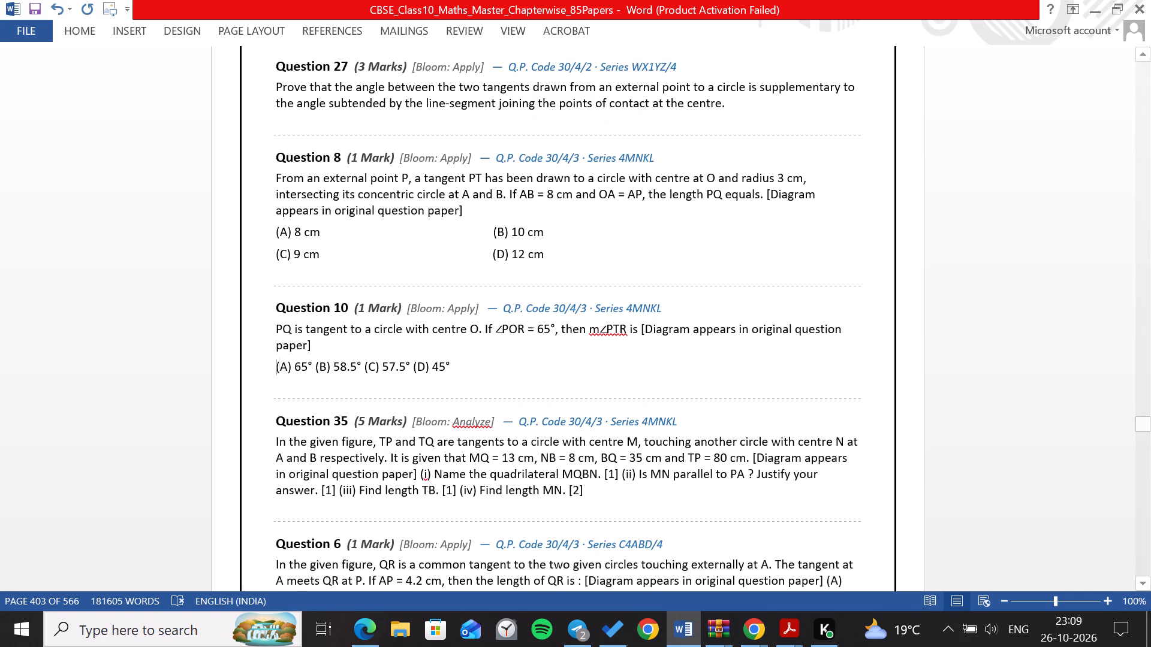
{"action": "left_click", "coordinate": [314, 368]}
{"action": "key", "text": "space"}
{"action": "key", "text": "space"}
{"action": "key", "text": "space"}
{"action": "key", "text": "space"}
{"action": "key", "text": "space"}
{"action": "key", "text": "space"}
{"action": "key", "text": "space"}
{"action": "key", "text": "space"}
{"action": "key", "text": "space"}
{"action": "key", "text": "space"}
{"action": "key", "text": "space"}
{"action": "key", "text": "space"}
{"action": "key", "text": "space"}
{"action": "key", "text": "space"}
{"action": "key", "text": "space"}
{"action": "key", "text": "space"}
{"action": "key", "text": "space"}
{"action": "key", "text": "space"}
{"action": "key", "text": "space"}
{"action": "key", "text": "space"}
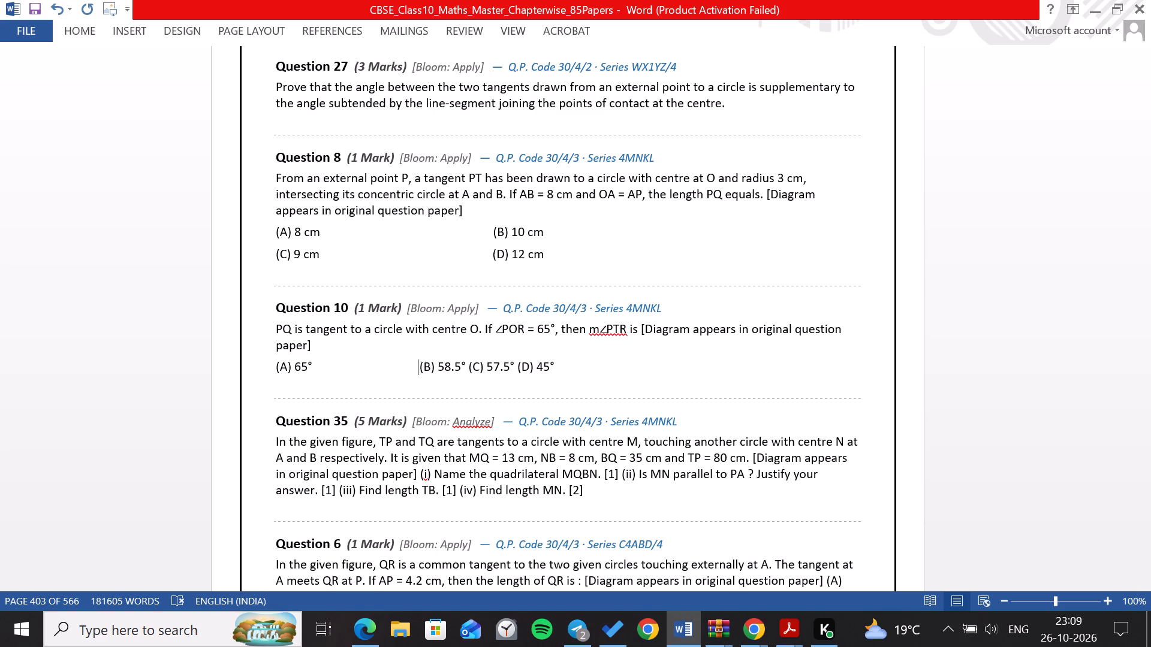
{"action": "key", "text": "space"}
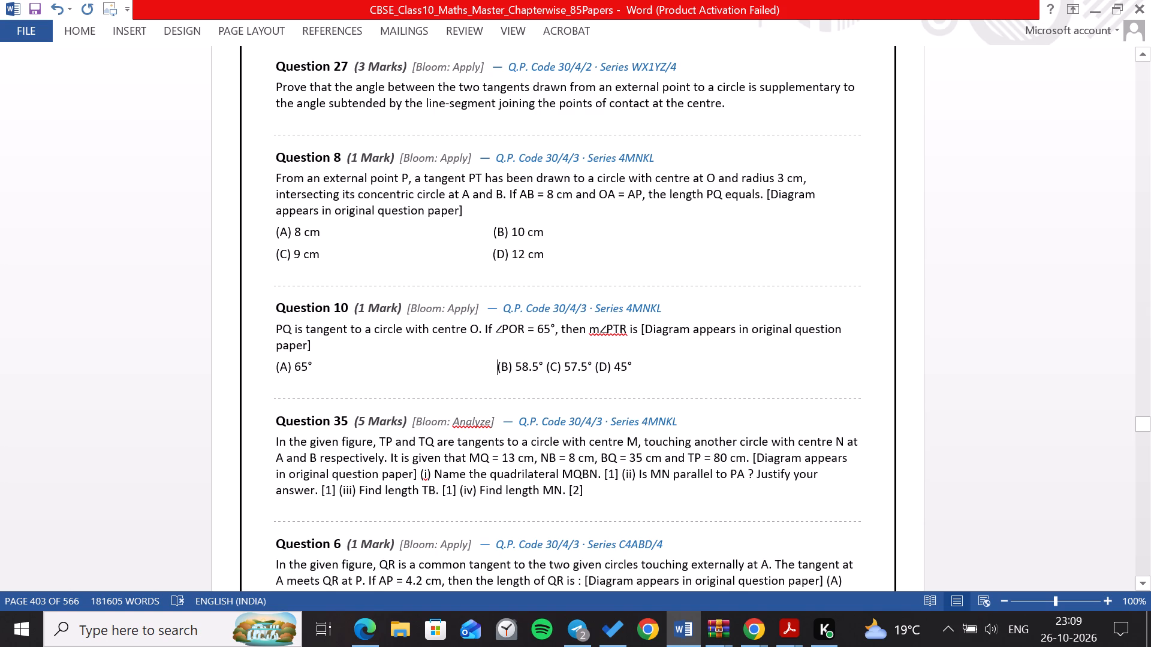
Put Question 10's options (C) 57.5° and (D) 45° on a new line, spacing (D) to align under (B).
{"action": "left_click", "coordinate": [546, 367]}
{"action": "key", "text": "Return"}
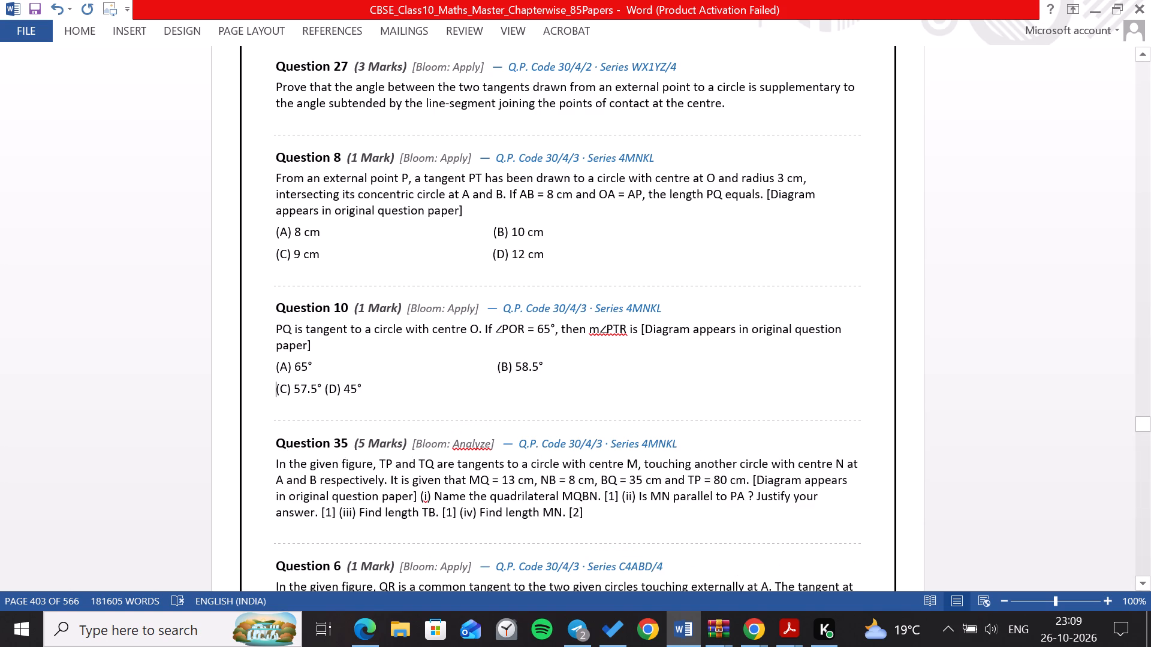
{"action": "left_click", "coordinate": [324, 389]}
{"action": "key", "text": "space"}
{"action": "key", "text": "space"}
{"action": "key", "text": "space"}
{"action": "key", "text": "space"}
{"action": "key", "text": "space"}
{"action": "key", "text": "space"}
{"action": "key", "text": "space"}
{"action": "key", "text": "space"}
{"action": "key", "text": "space"}
{"action": "key", "text": "space"}
{"action": "key", "text": "space"}
{"action": "key", "text": "space"}
{"action": "key", "text": "space"}
{"action": "key", "text": "space"}
{"action": "key", "text": "space"}
{"action": "key", "text": "space"}
{"action": "key", "text": "space"}
{"action": "key", "text": "space"}
{"action": "key", "text": "space"}
{"action": "key", "text": "space"}
In Question 6 of Series C4ABD/4, start the options on their own line and space (B) 2.1 cm into a second column.
{"action": "scroll", "coordinate": [614, 341], "scroll_direction": "down", "scroll_amount": 4}
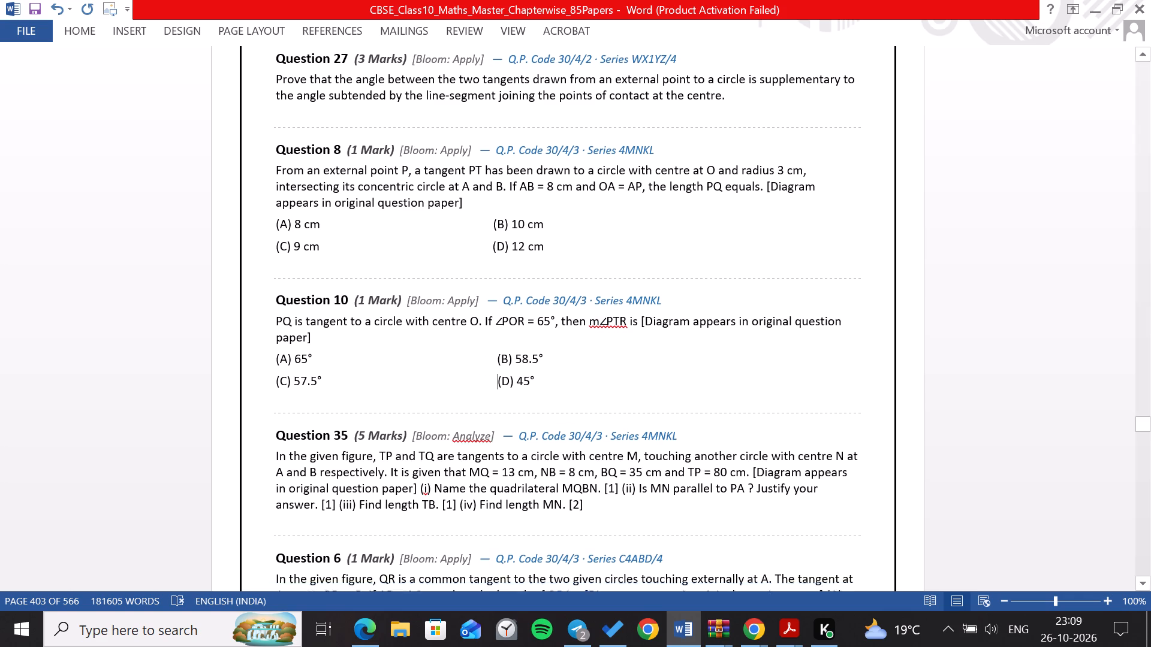
{"action": "scroll", "coordinate": [622, 356], "scroll_direction": "down", "scroll_amount": 5}
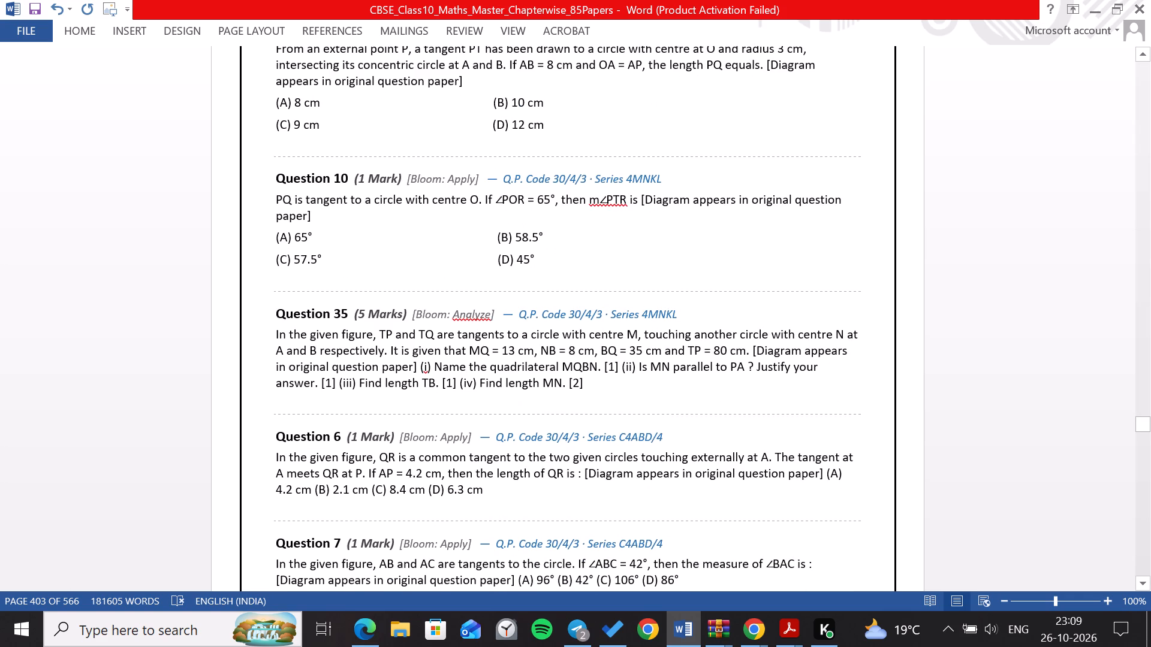
{"action": "scroll", "coordinate": [431, 390], "scroll_direction": "down", "scroll_amount": 9}
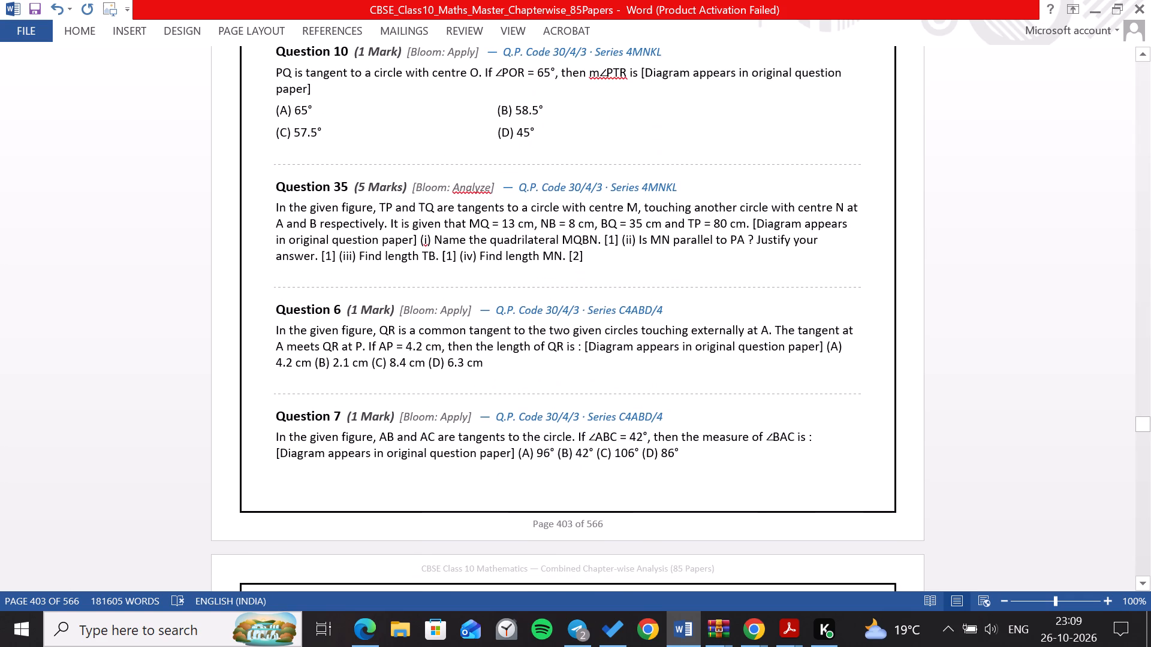
{"action": "left_click", "coordinate": [826, 344]}
{"action": "key", "text": "Return"}
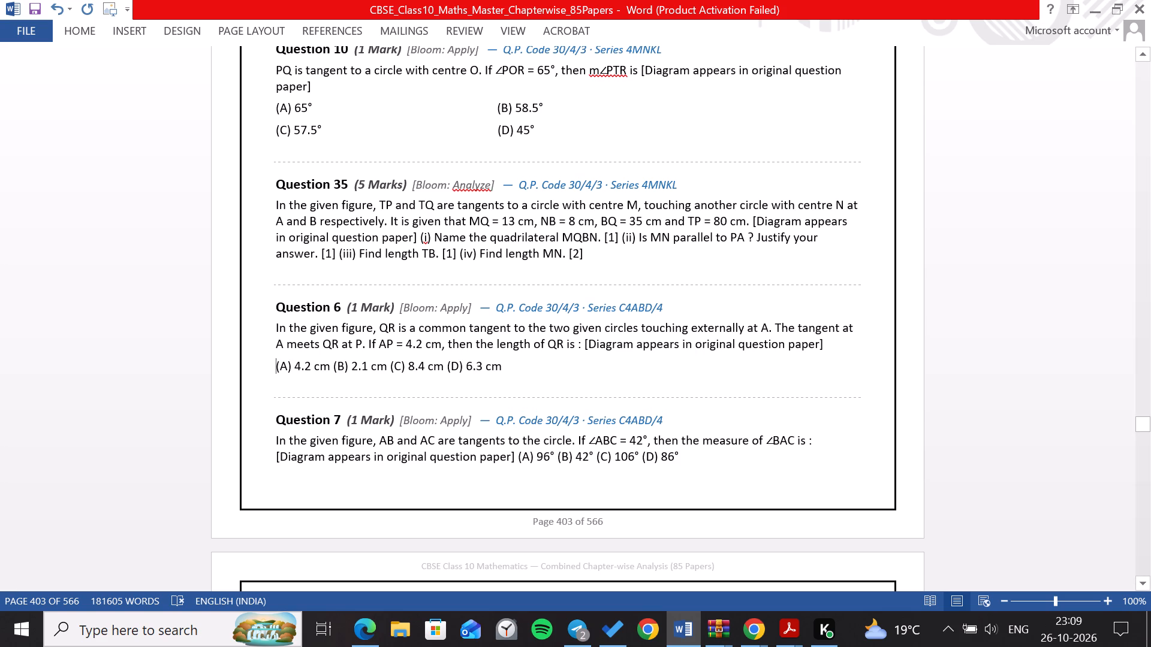
{"action": "left_click", "coordinate": [333, 364]}
{"action": "key", "text": "space"}
{"action": "key", "text": "space"}
{"action": "key", "text": "space"}
{"action": "key", "text": "space"}
{"action": "key", "text": "space"}
{"action": "key", "text": "space"}
{"action": "key", "text": "space"}
{"action": "key", "text": "space"}
{"action": "key", "text": "space"}
{"action": "key", "text": "space"}
{"action": "key", "text": "space"}
{"action": "key", "text": "space"}
{"action": "key", "text": "space"}
{"action": "key", "text": "space"}
{"action": "key", "text": "space"}
{"action": "key", "text": "space"}
{"action": "key", "text": "space"}
{"action": "key", "text": "space"}
{"action": "key", "text": "space"}
{"action": "key", "text": "space"}
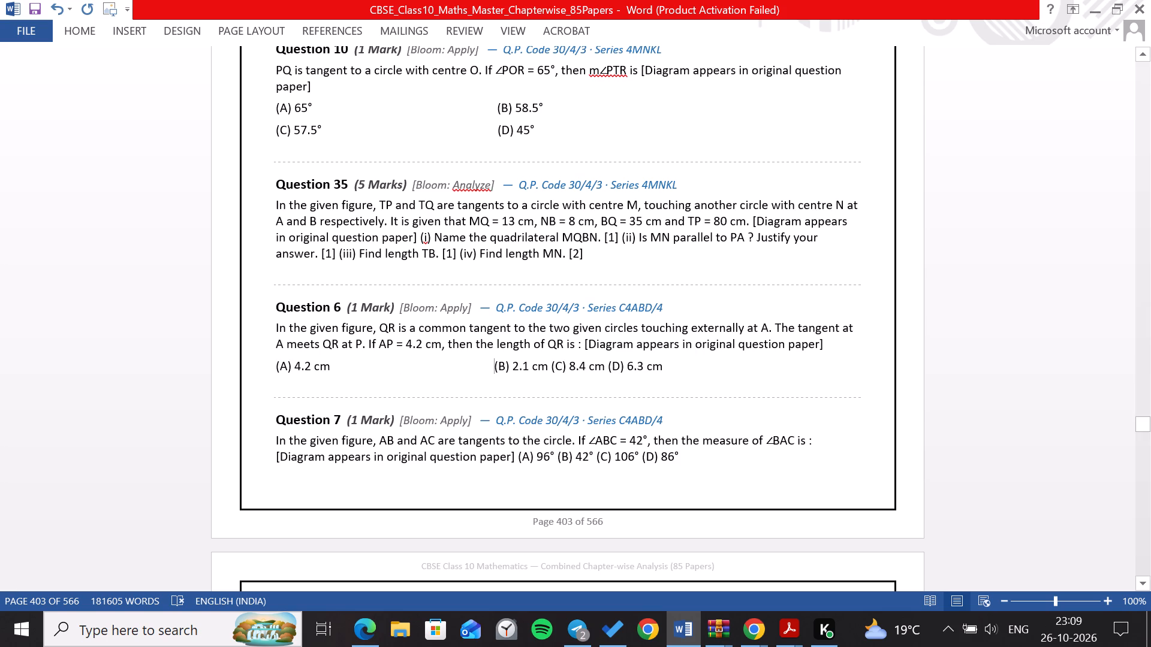
Put Question 6's options (C) 8.4 cm and (D) 6.3 cm on a new line, spacing (D) to align under (B).
{"action": "left_click", "coordinate": [551, 372]}
{"action": "key", "text": "Return"}
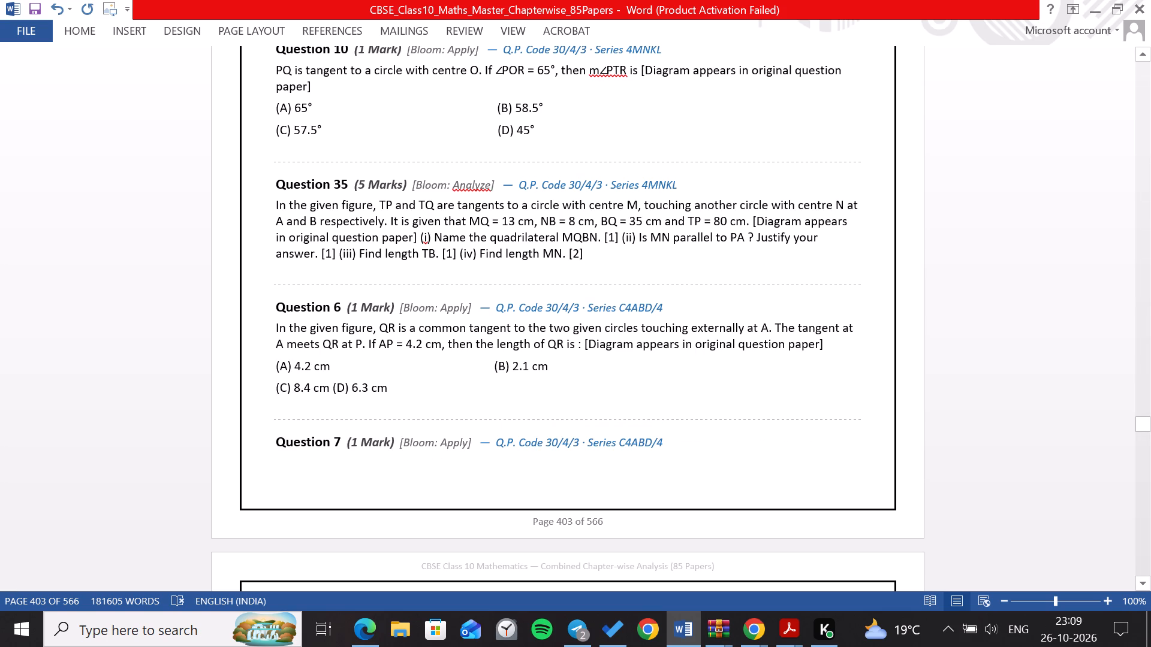
{"action": "left_click", "coordinate": [333, 386]}
{"action": "key", "text": "space"}
{"action": "key", "text": "space"}
{"action": "key", "text": "space"}
{"action": "key", "text": "space"}
{"action": "key", "text": "space"}
{"action": "key", "text": "space"}
{"action": "key", "text": "space"}
{"action": "key", "text": "space"}
{"action": "key", "text": "space"}
{"action": "key", "text": "space"}
{"action": "key", "text": "space"}
{"action": "key", "text": "space"}
{"action": "key", "text": "space"}
{"action": "key", "text": "space"}
{"action": "key", "text": "space"}
{"action": "key", "text": "space"}
{"action": "key", "text": "space"}
{"action": "key", "text": "space"}
{"action": "key", "text": "space"}
{"action": "key", "text": "space"}
{"action": "key", "text": "space"}
{"action": "key", "text": "space"}
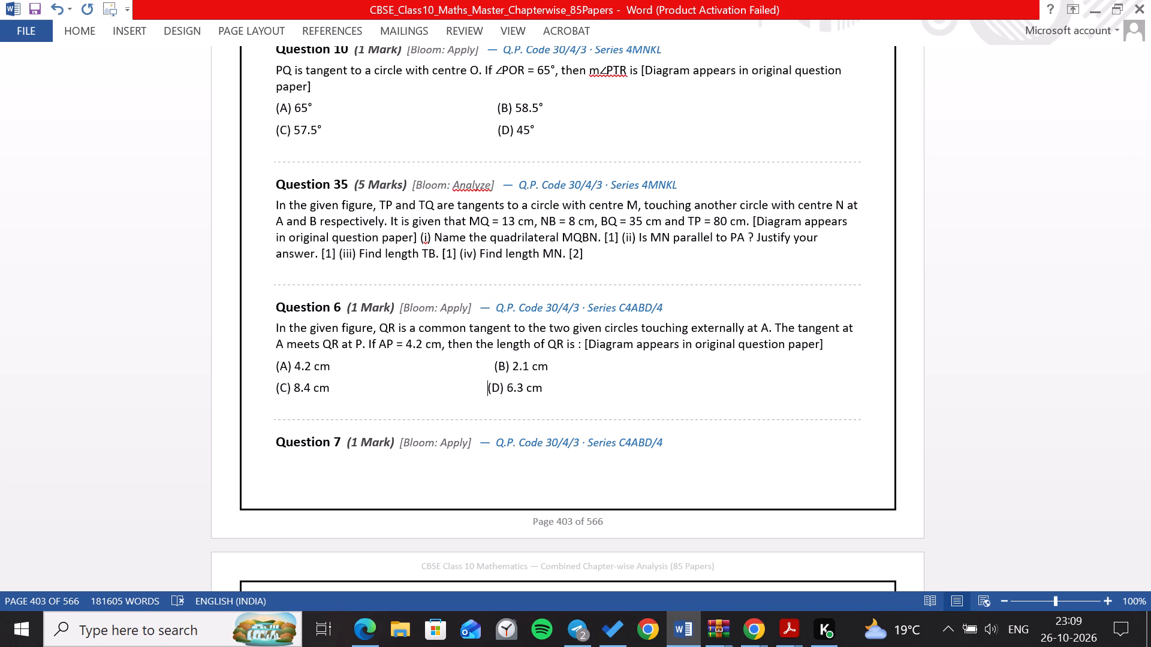
{"action": "key", "text": "space"}
{"action": "key", "text": "space"}
In Question 7 of Series C4ABD/4, start the options on their own line and space (B) 42° away from (A) into a second column.
{"action": "scroll", "coordinate": [335, 376], "scroll_direction": "down", "scroll_amount": 17}
{"action": "scroll", "coordinate": [372, 386], "scroll_direction": "down", "scroll_amount": 8}
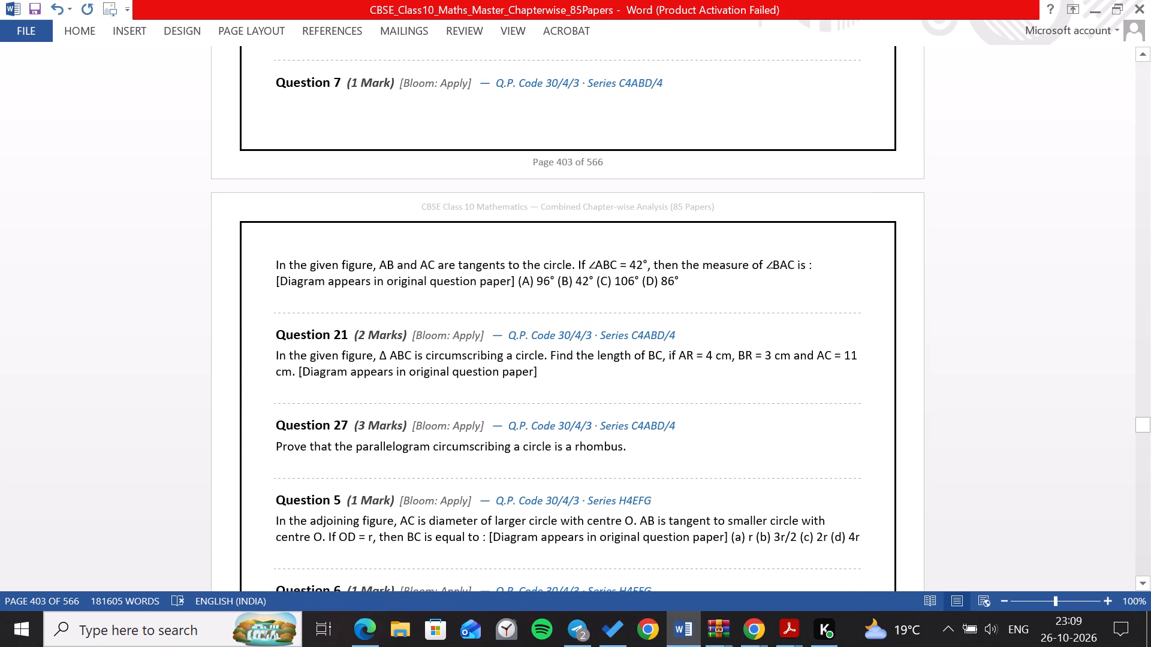
{"action": "left_click", "coordinate": [517, 284]}
{"action": "key", "text": "Return"}
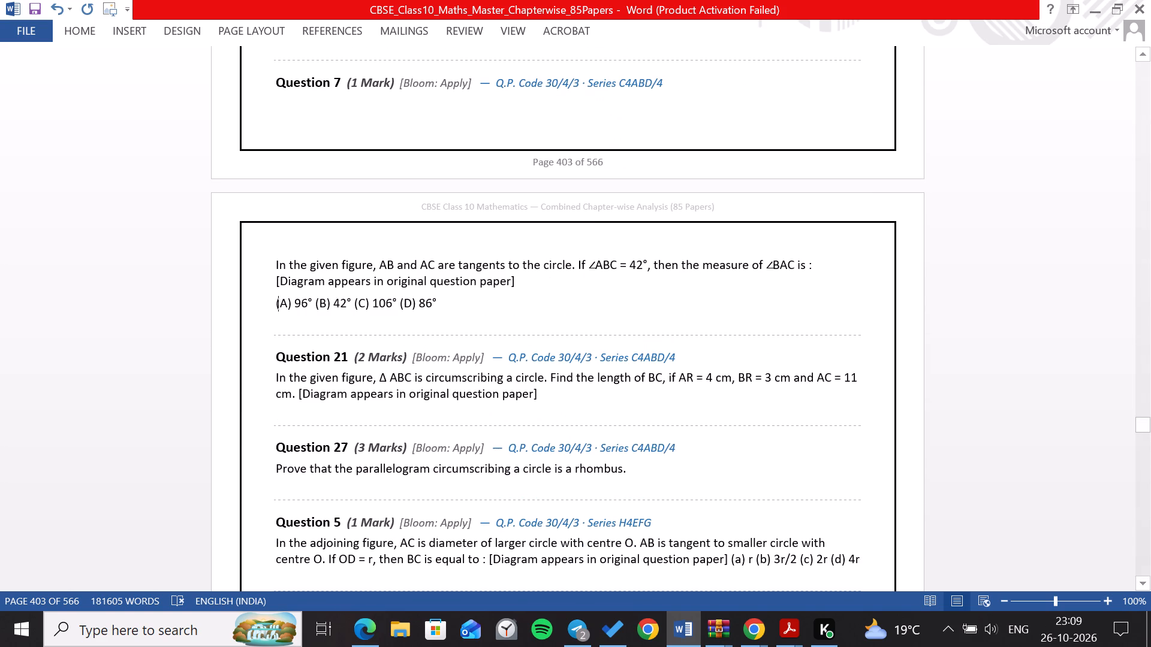
{"action": "left_click", "coordinate": [316, 303]}
{"action": "key", "text": "space"}
{"action": "key", "text": "space"}
{"action": "key", "text": "space"}
{"action": "key", "text": "space"}
{"action": "key", "text": "space"}
{"action": "key", "text": "space"}
{"action": "key", "text": "space"}
{"action": "key", "text": "space"}
{"action": "key", "text": "space"}
{"action": "key", "text": "space"}
{"action": "key", "text": "space"}
{"action": "key", "text": "space"}
{"action": "key", "text": "space"}
{"action": "key", "text": "space"}
{"action": "key", "text": "space"}
{"action": "key", "text": "space"}
{"action": "key", "text": "space"}
{"action": "key", "text": "space"}
{"action": "key", "text": "space"}
{"action": "key", "text": "space"}
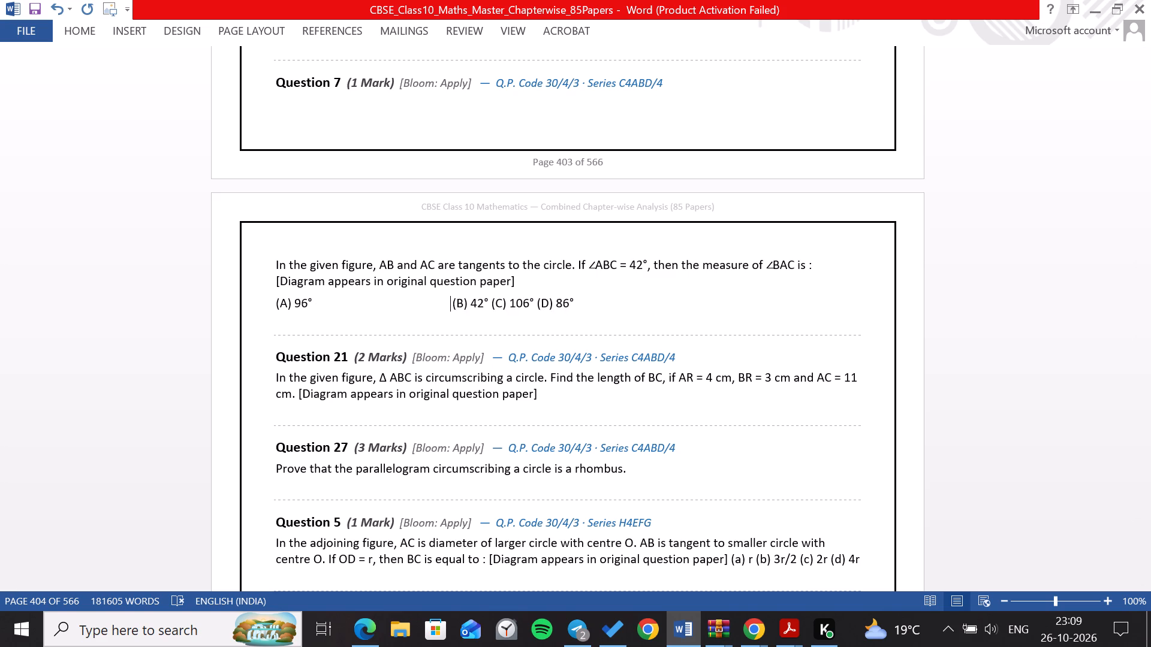
{"action": "key", "text": "space"}
{"action": "key", "text": "space"}
{"action": "key", "text": "space"}
{"action": "key", "text": "space"}
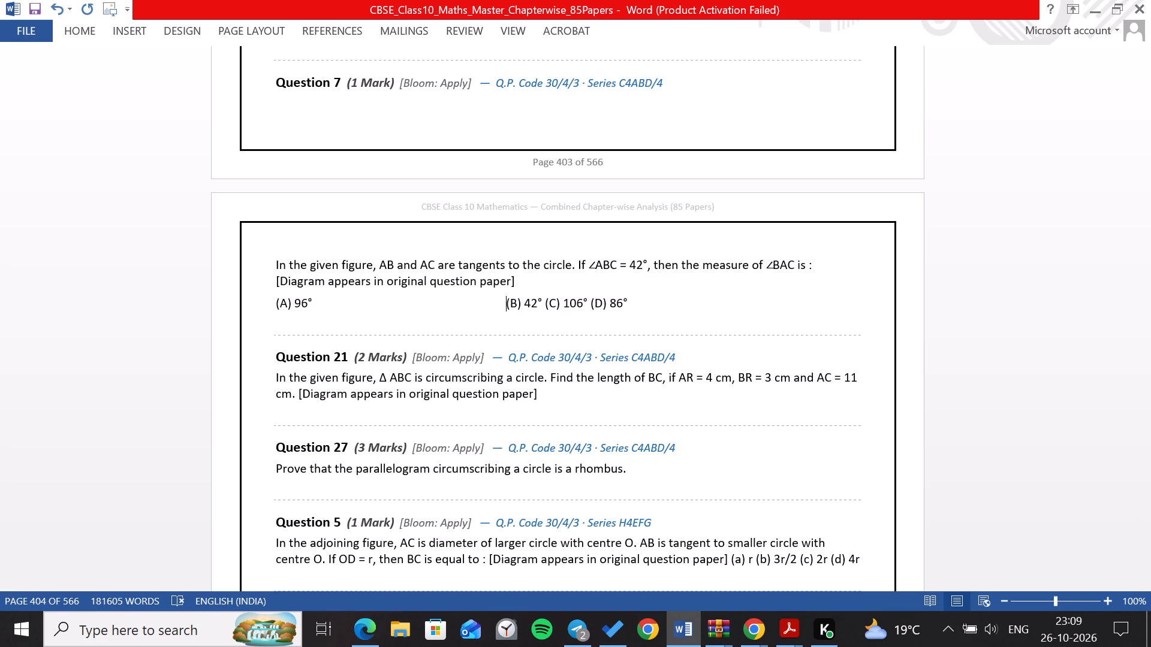
{"action": "key", "text": "space"}
Put Question 7's options (C) 106° and (D) 86° on a new line, spacing (D) to align under (B).
{"action": "left_click", "coordinate": [547, 307]}
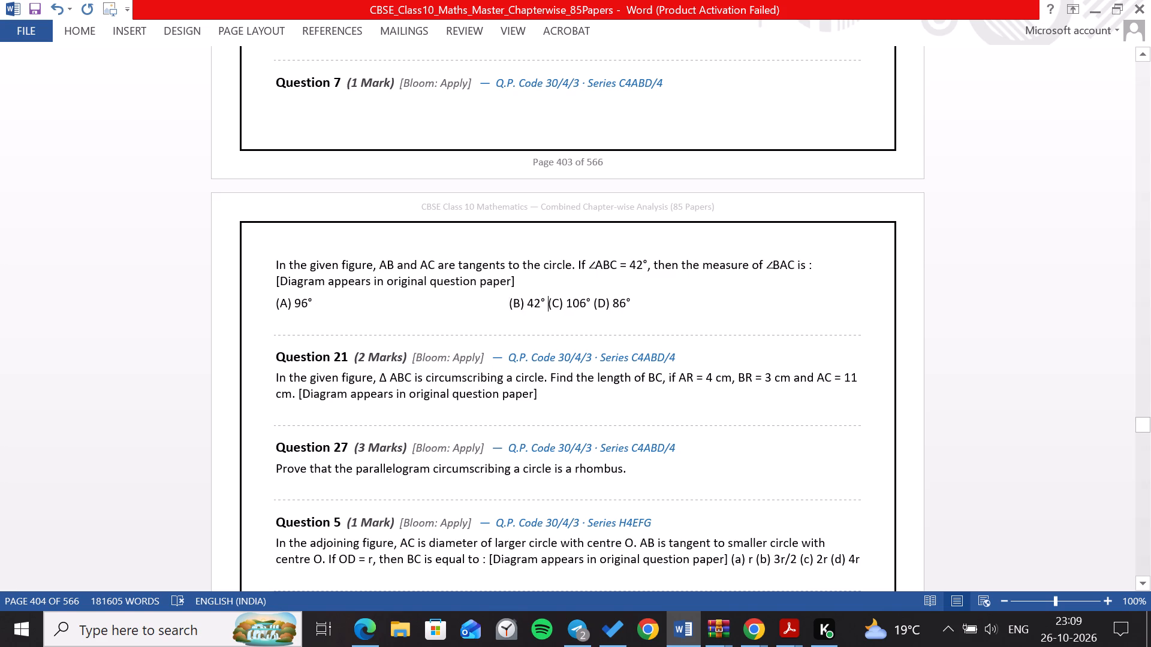
{"action": "key", "text": "Return"}
{"action": "left_click", "coordinate": [322, 326]}
{"action": "key", "text": "space"}
{"action": "key", "text": "space"}
{"action": "key", "text": "space"}
{"action": "key", "text": "space"}
{"action": "key", "text": "space"}
{"action": "key", "text": "space"}
{"action": "key", "text": "space"}
{"action": "key", "text": "space"}
{"action": "key", "text": "space"}
{"action": "key", "text": "space"}
{"action": "key", "text": "space"}
{"action": "key", "text": "space"}
{"action": "key", "text": "space"}
{"action": "key", "text": "space"}
{"action": "key", "text": "space"}
{"action": "key", "text": "space"}
{"action": "key", "text": "space"}
{"action": "key", "text": "space"}
{"action": "key", "text": "space"}
{"action": "key", "text": "space"}
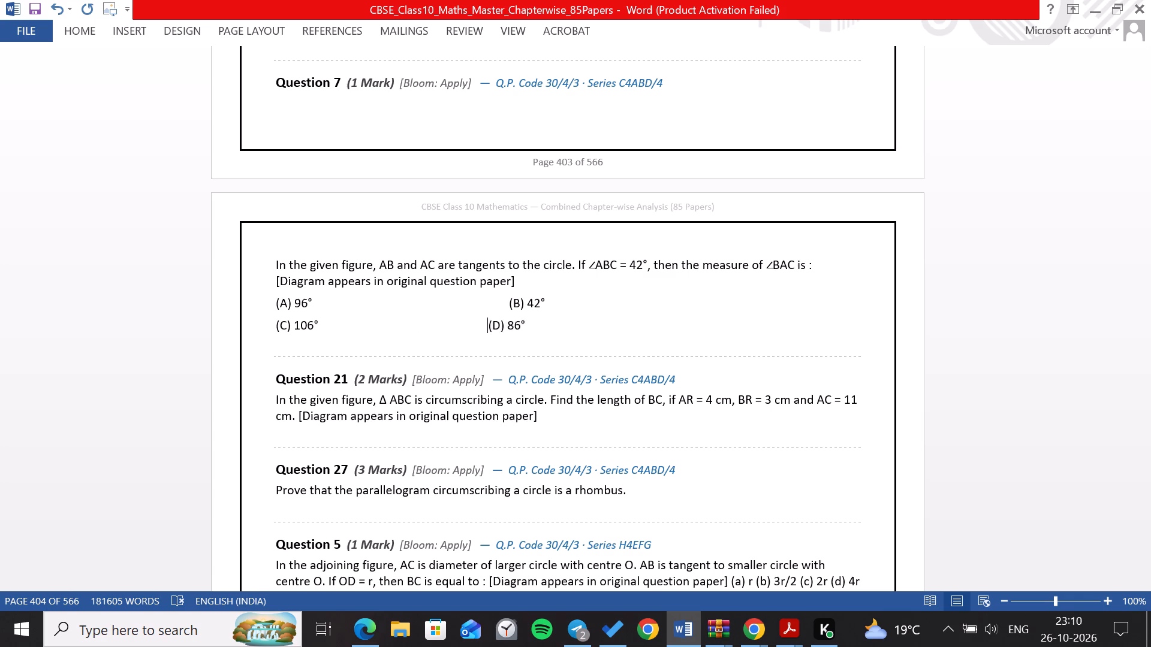
{"action": "key", "text": "space"}
{"action": "key", "text": "space"}
In Question 5 of Series H4EFG, start the options on their own line and space (b) 3r/2 into a second column.
{"action": "scroll", "coordinate": [434, 323], "scroll_direction": "down", "scroll_amount": 15}
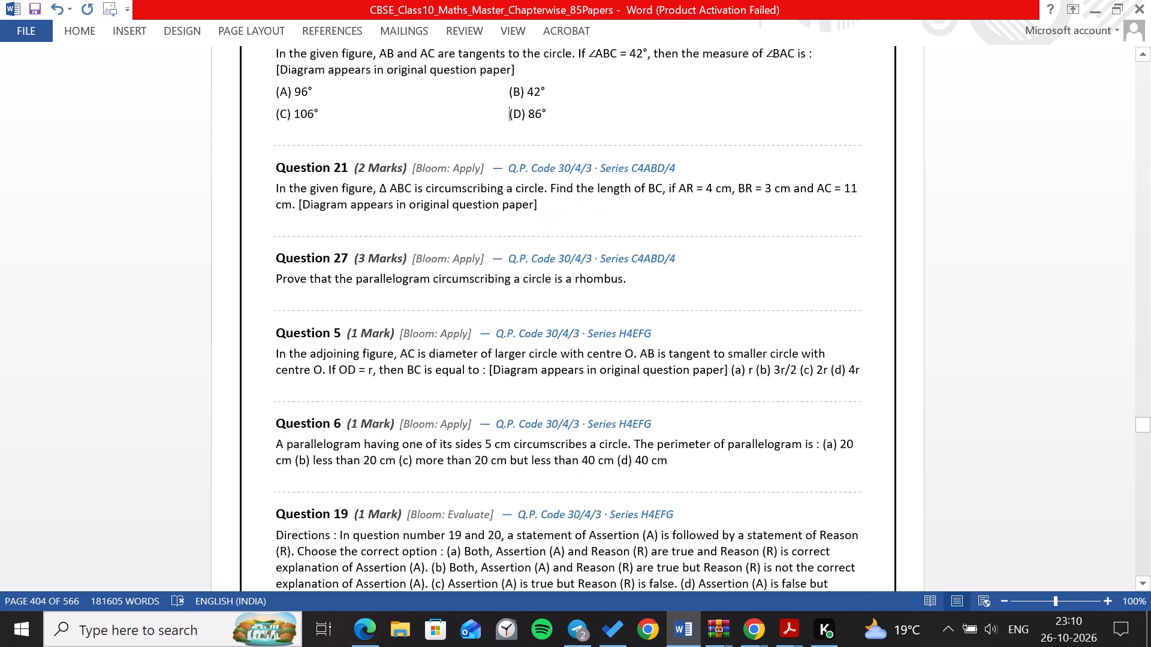
{"action": "scroll", "coordinate": [381, 310], "scroll_direction": "down", "scroll_amount": 7}
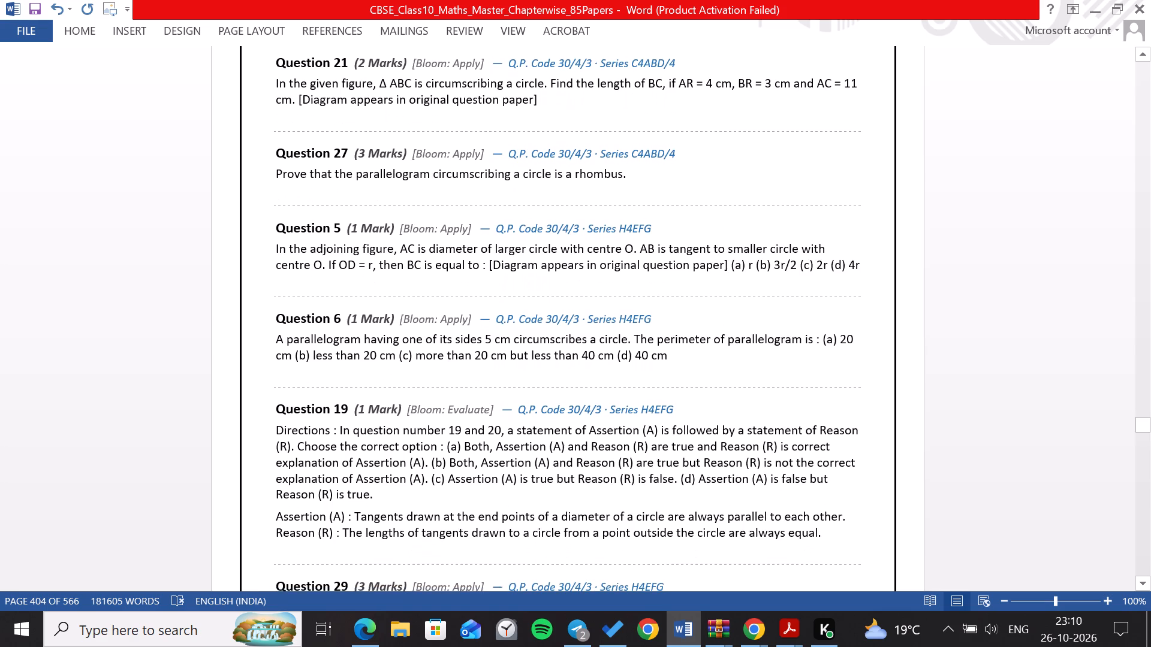
{"action": "left_click", "coordinate": [730, 262]}
{"action": "key", "text": "Return"}
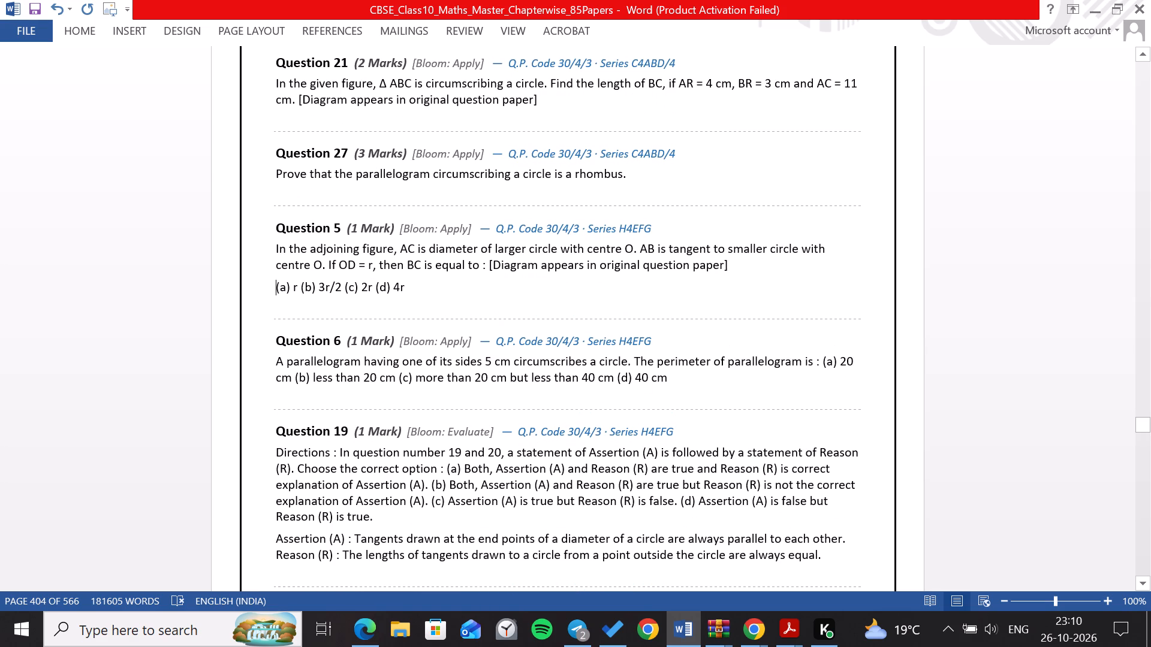
{"action": "left_click", "coordinate": [303, 285]}
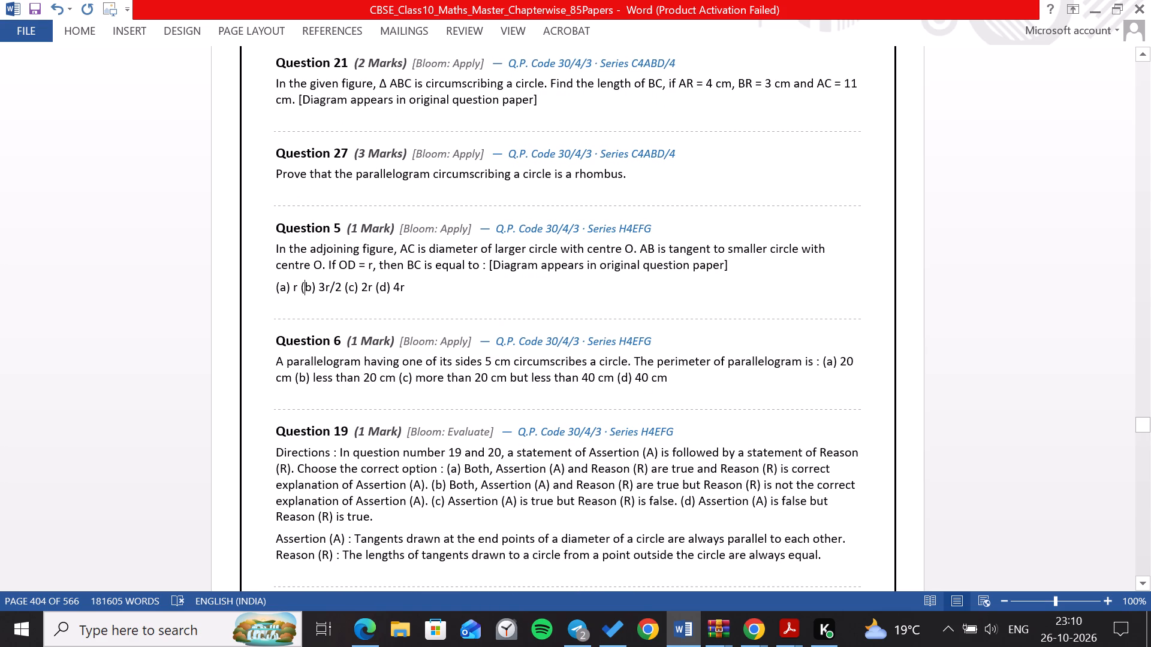
{"action": "left_click", "coordinate": [302, 286]}
{"action": "key", "text": "space"}
{"action": "key", "text": "space"}
{"action": "key", "text": "space"}
{"action": "key", "text": "space"}
{"action": "key", "text": "space"}
{"action": "key", "text": "space"}
{"action": "key", "text": "space"}
{"action": "key", "text": "space"}
{"action": "key", "text": "space"}
{"action": "key", "text": "space"}
{"action": "key", "text": "space"}
{"action": "key", "text": "space"}
{"action": "key", "text": "space"}
{"action": "key", "text": "space"}
{"action": "key", "text": "space"}
{"action": "key", "text": "space"}
{"action": "key", "text": "space"}
{"action": "key", "text": "space"}
{"action": "key", "text": "space"}
{"action": "key", "text": "space"}
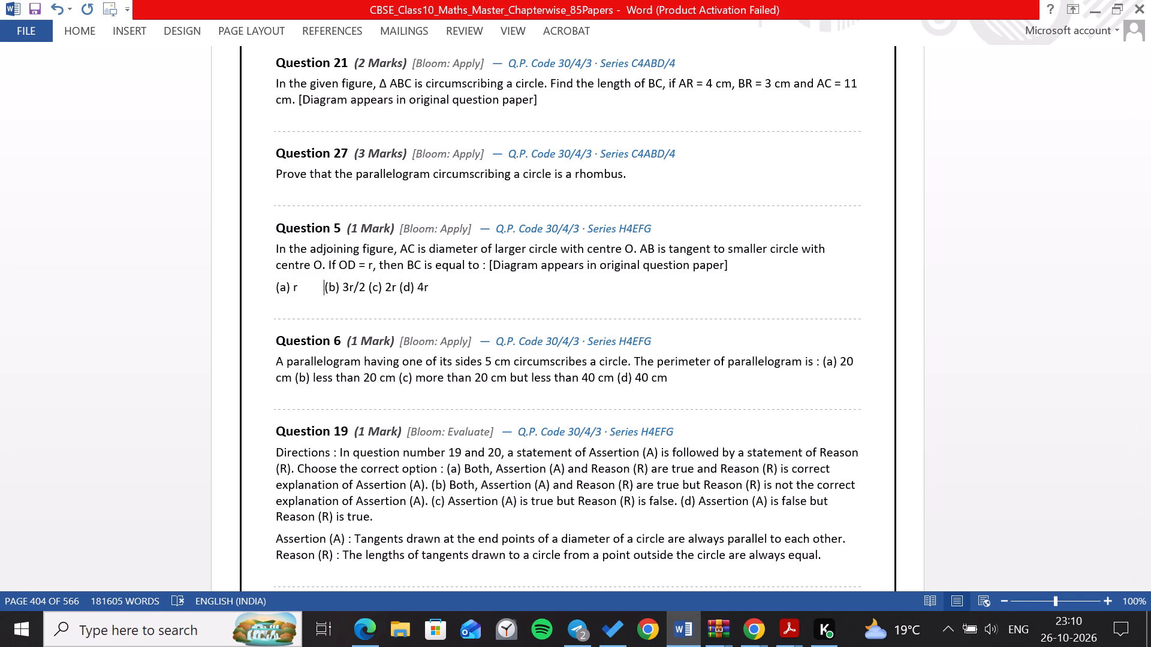
{"action": "key", "text": "space"}
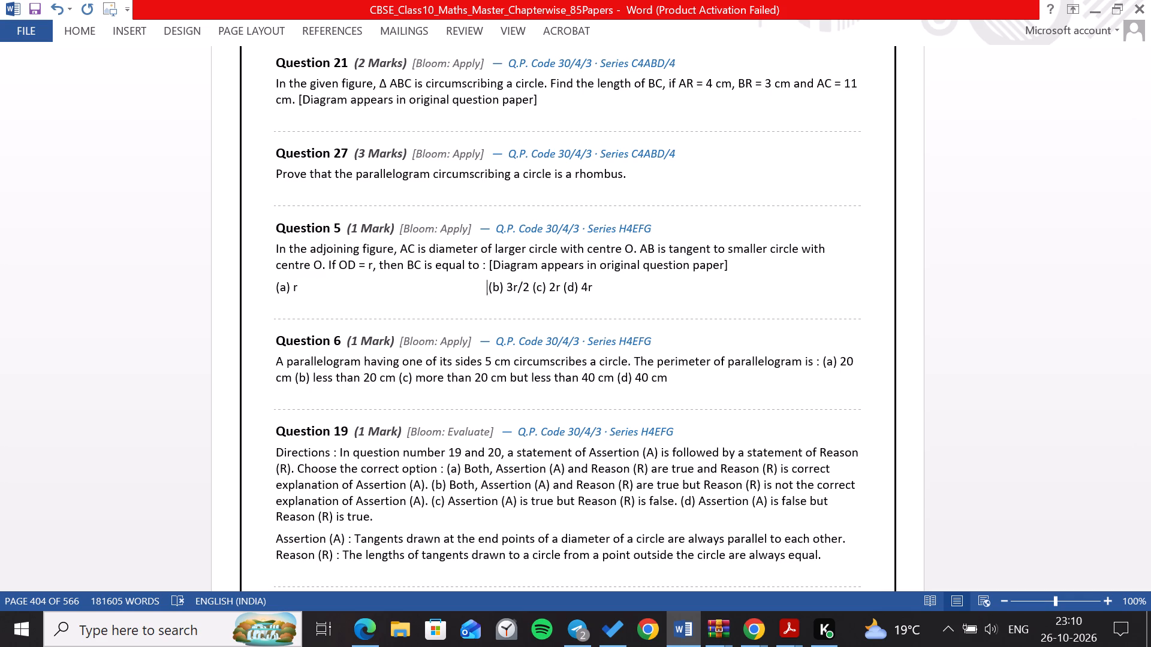
{"action": "key", "text": "space"}
{"action": "key", "text": "space"}
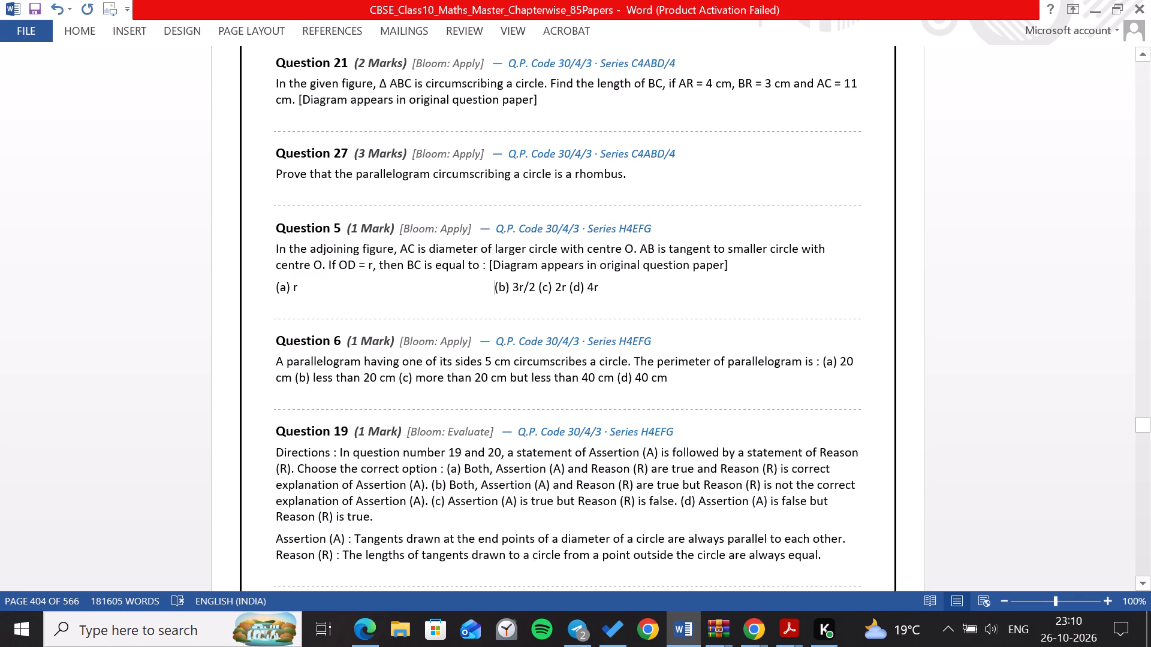
Put Question 5's options (c) 2r and (d) 4r on a new line, spacing (d) to align under (b).
{"action": "left_click", "coordinate": [541, 288]}
{"action": "left_click", "coordinate": [539, 291]}
{"action": "key", "text": "Return"}
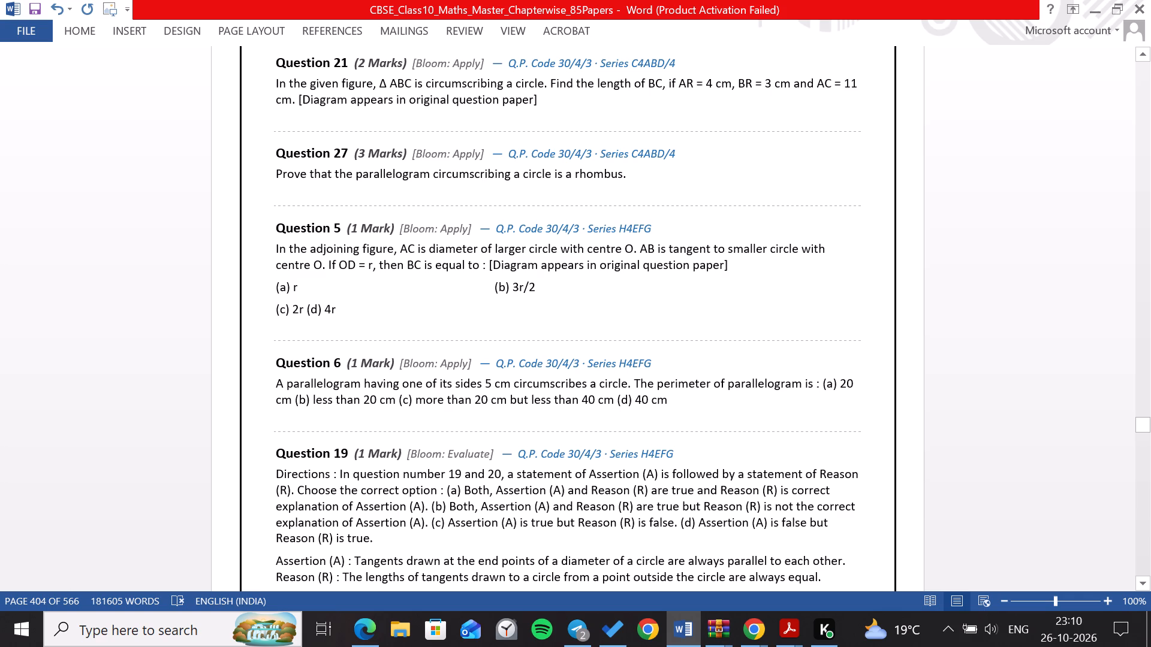
{"action": "left_click", "coordinate": [308, 310]}
{"action": "key", "text": "space"}
{"action": "key", "text": "space"}
{"action": "key", "text": "space"}
{"action": "key", "text": "space"}
{"action": "key", "text": "space"}
{"action": "key", "text": "space"}
{"action": "key", "text": "space"}
{"action": "key", "text": "space"}
{"action": "key", "text": "space"}
{"action": "key", "text": "space"}
{"action": "key", "text": "space"}
{"action": "key", "text": "space"}
{"action": "key", "text": "space"}
{"action": "key", "text": "space"}
{"action": "key", "text": "space"}
{"action": "key", "text": "space"}
{"action": "key", "text": "space"}
{"action": "key", "text": "space"}
{"action": "key", "text": "space"}
{"action": "key", "text": "space"}
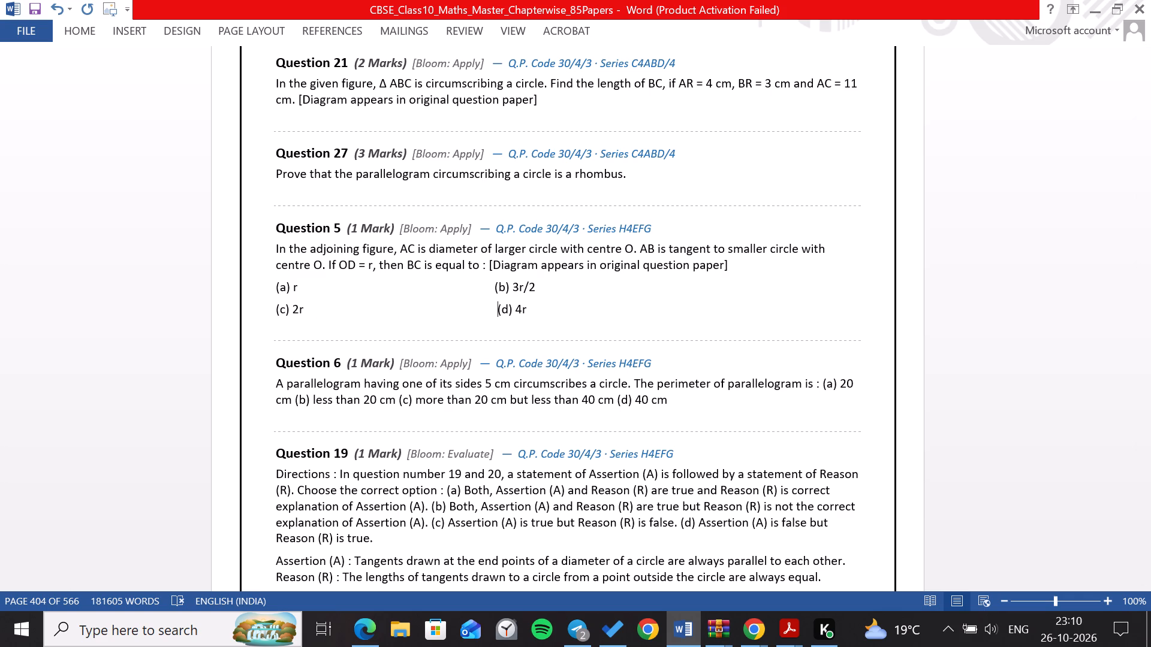
{"action": "key", "text": "BackSpace"}
{"action": "key", "text": "BackSpace"}
{"action": "key", "text": "space"}
In Question 6 of Series H4EFG, start the options on their own line and space (b) less than 20 cm into a second column.
{"action": "left_click", "coordinate": [823, 379]}
{"action": "key", "text": "Return"}
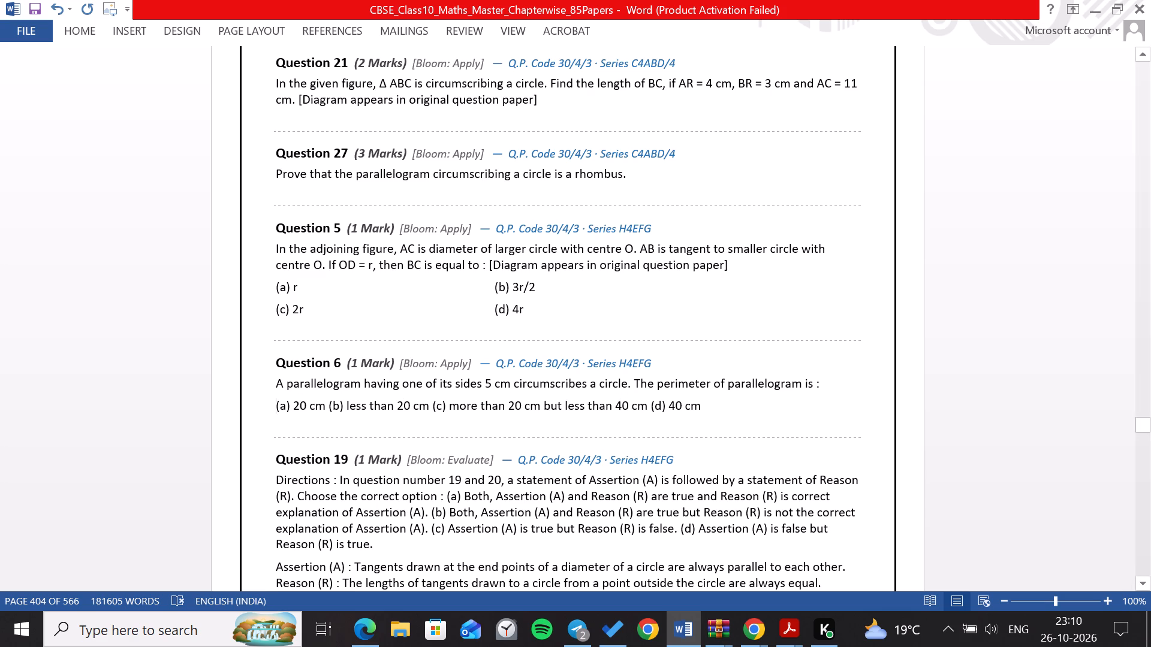
{"action": "left_click", "coordinate": [329, 406]}
{"action": "key", "text": "space"}
{"action": "key", "text": "space"}
{"action": "key", "text": "space"}
{"action": "key", "text": "space"}
{"action": "key", "text": "space"}
{"action": "key", "text": "space"}
{"action": "key", "text": "space"}
{"action": "key", "text": "space"}
{"action": "key", "text": "space"}
{"action": "key", "text": "space"}
{"action": "key", "text": "space"}
{"action": "key", "text": "space"}
{"action": "key", "text": "space"}
{"action": "key", "text": "space"}
{"action": "key", "text": "space"}
{"action": "key", "text": "space"}
{"action": "key", "text": "space"}
{"action": "key", "text": "space"}
{"action": "key", "text": "space"}
{"action": "key", "text": "space"}
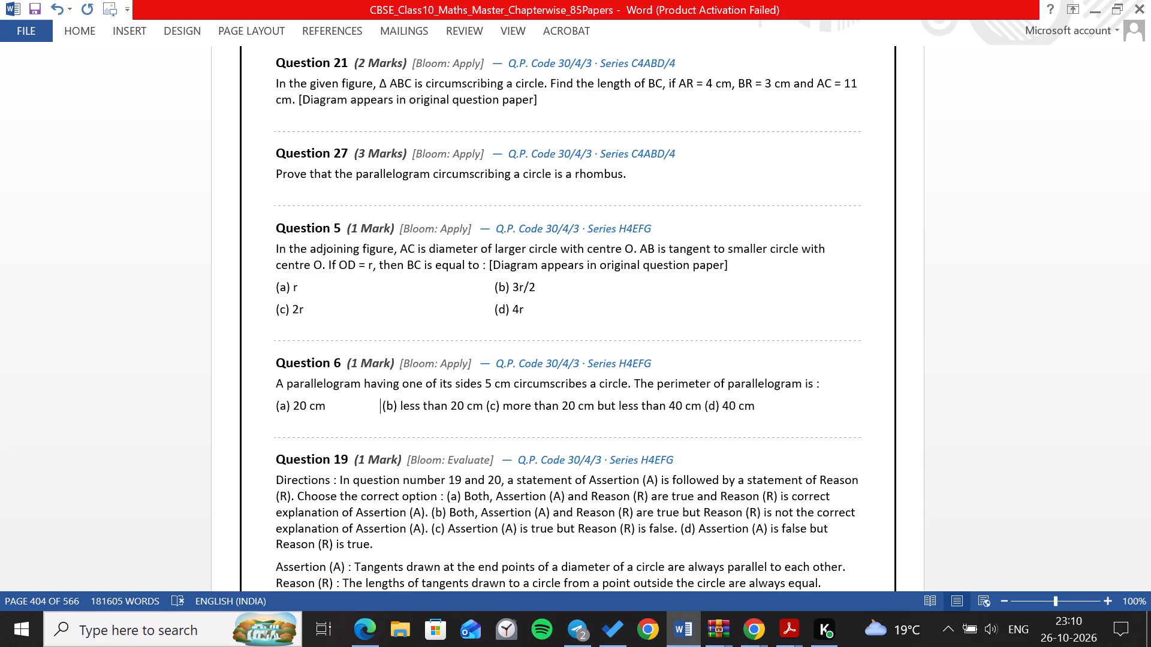
{"action": "key", "text": "space"}
{"action": "key", "text": "space"}
{"action": "key", "text": "space"}
{"action": "key", "text": "space"}
{"action": "key", "text": "space"}
{"action": "key", "text": "space"}
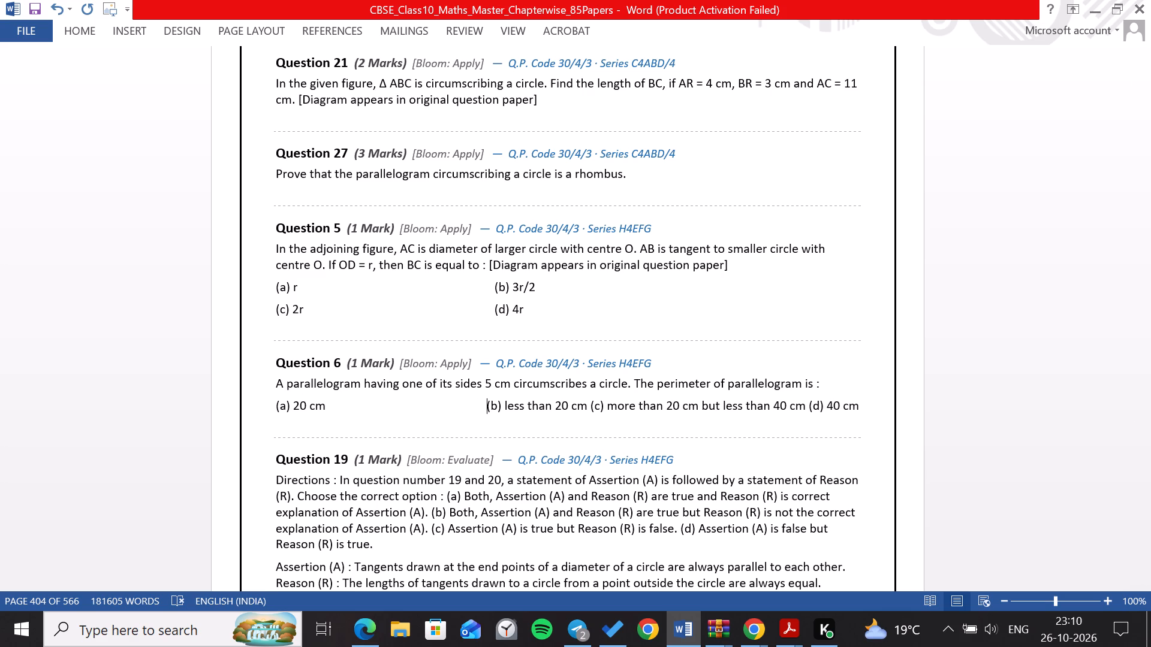
{"action": "key", "text": "space"}
{"action": "key", "text": "space"}
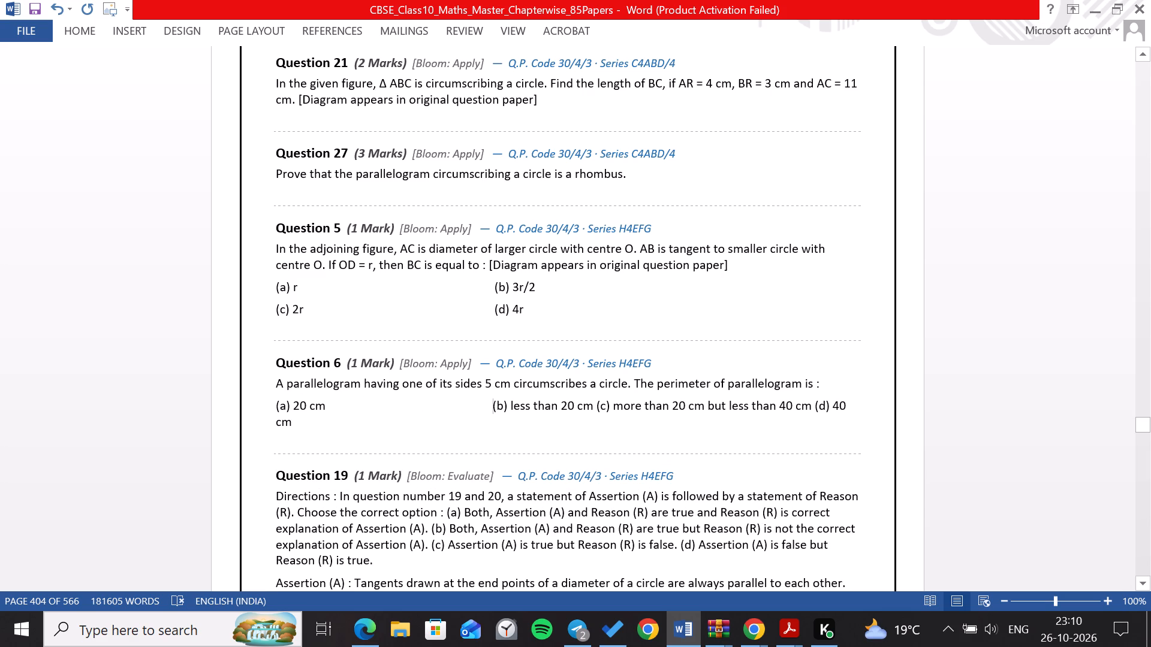
Put Question 6's options (c) more than 20 cm but less than 40 cm and (d) 40 cm on a new line.
{"action": "left_click", "coordinate": [596, 407]}
{"action": "key", "text": "Return"}
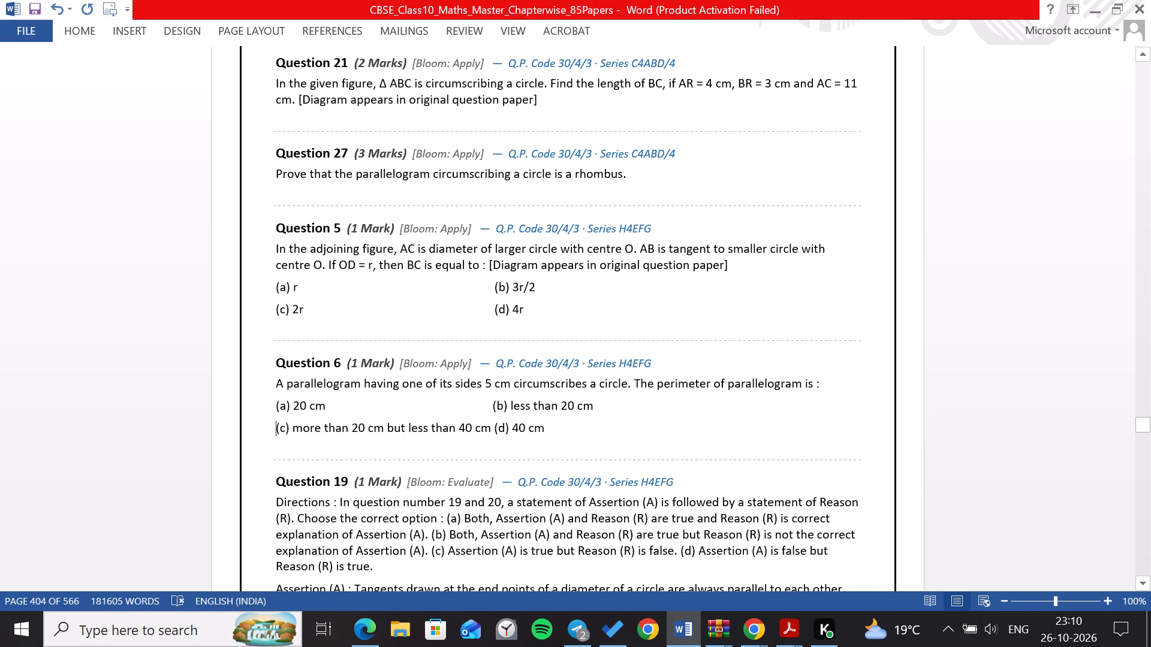
{"action": "left_click", "coordinate": [493, 430]}
Break Question 6's option (c) before "less than 40 cm" and space (d) 40 cm across to the second column.
{"action": "left_click", "coordinate": [407, 431]}
{"action": "key", "text": "Return"}
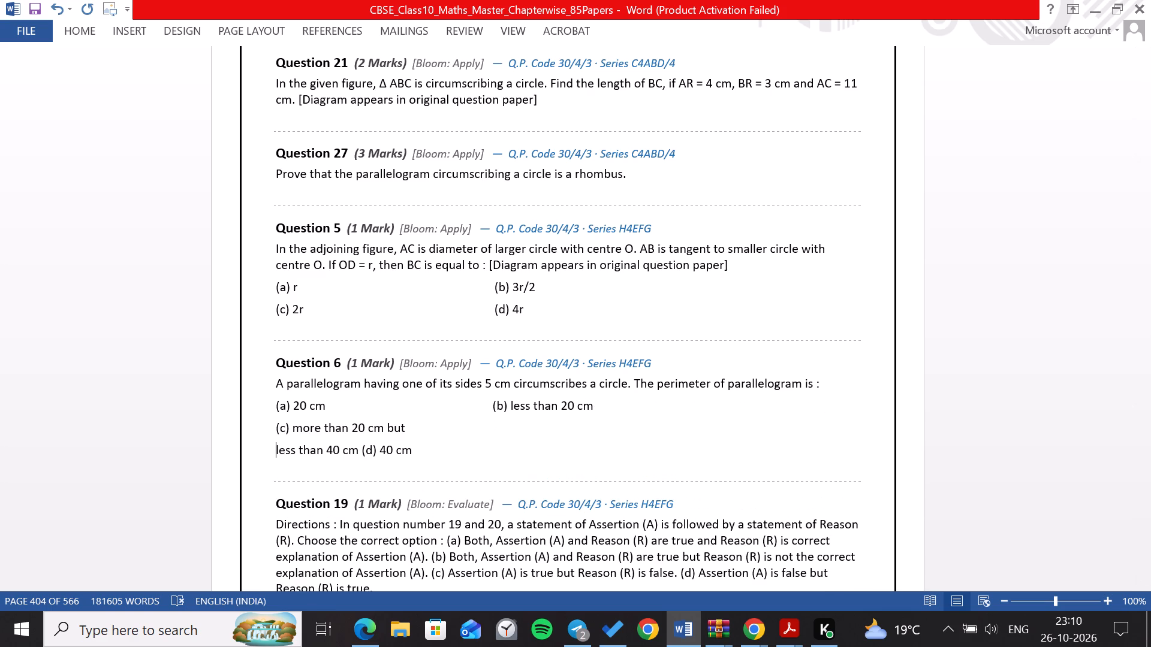
{"action": "left_click", "coordinate": [362, 451]}
{"action": "key", "text": "space"}
{"action": "key", "text": "space"}
{"action": "key", "text": "space"}
{"action": "key", "text": "space"}
{"action": "key", "text": "space"}
{"action": "key", "text": "space"}
{"action": "key", "text": "space"}
{"action": "key", "text": "space"}
{"action": "key", "text": "space"}
{"action": "key", "text": "space"}
{"action": "key", "text": "space"}
{"action": "key", "text": "space"}
{"action": "key", "text": "space"}
{"action": "key", "text": "space"}
{"action": "key", "text": "space"}
{"action": "key", "text": "space"}
{"action": "key", "text": "space"}
{"action": "key", "text": "space"}
{"action": "key", "text": "space"}
{"action": "key", "text": "space"}
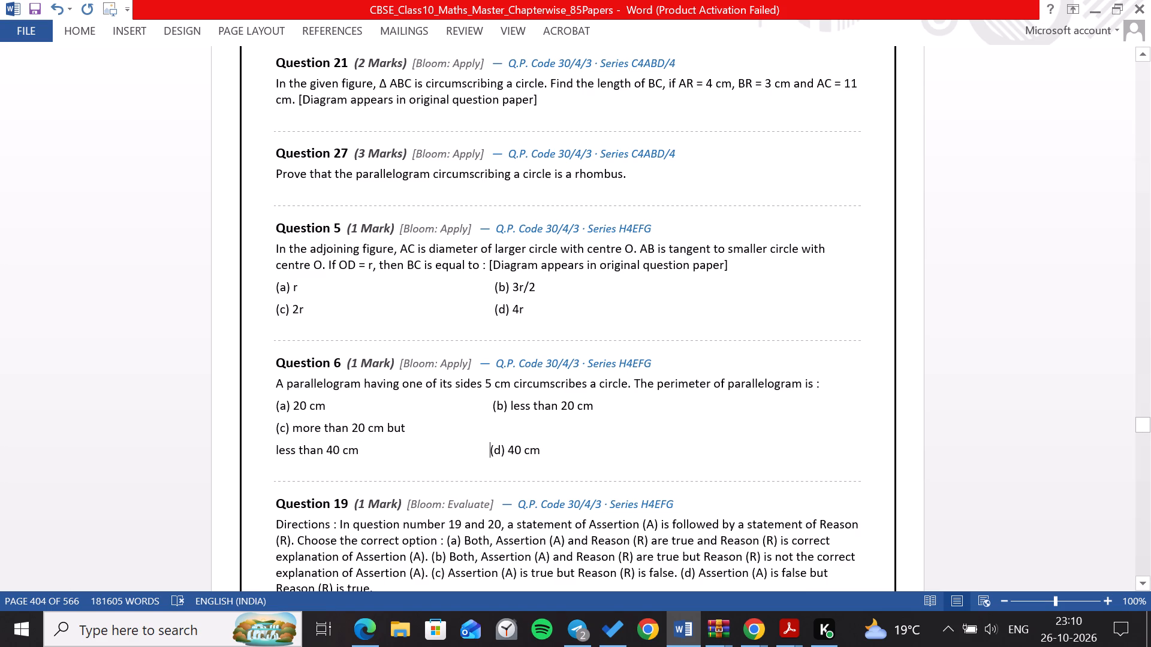
Rejoin Question 6's option (c) into a single line.
{"action": "scroll", "coordinate": [545, 399], "scroll_direction": "down", "scroll_amount": 10}
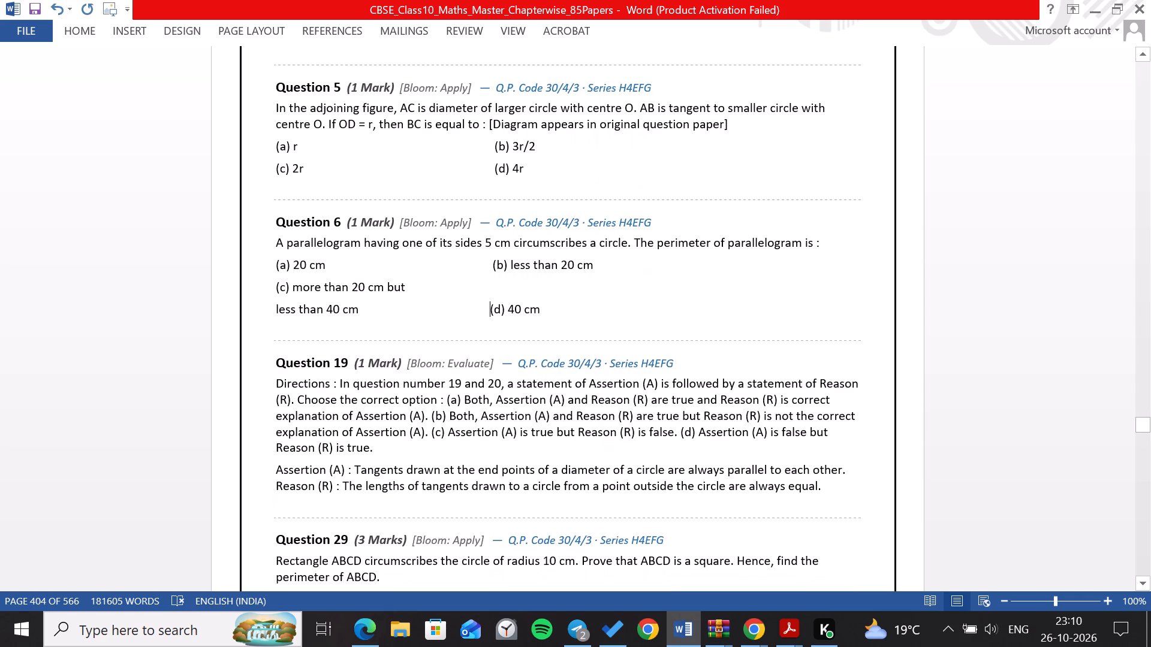
{"action": "left_click", "coordinate": [272, 318]}
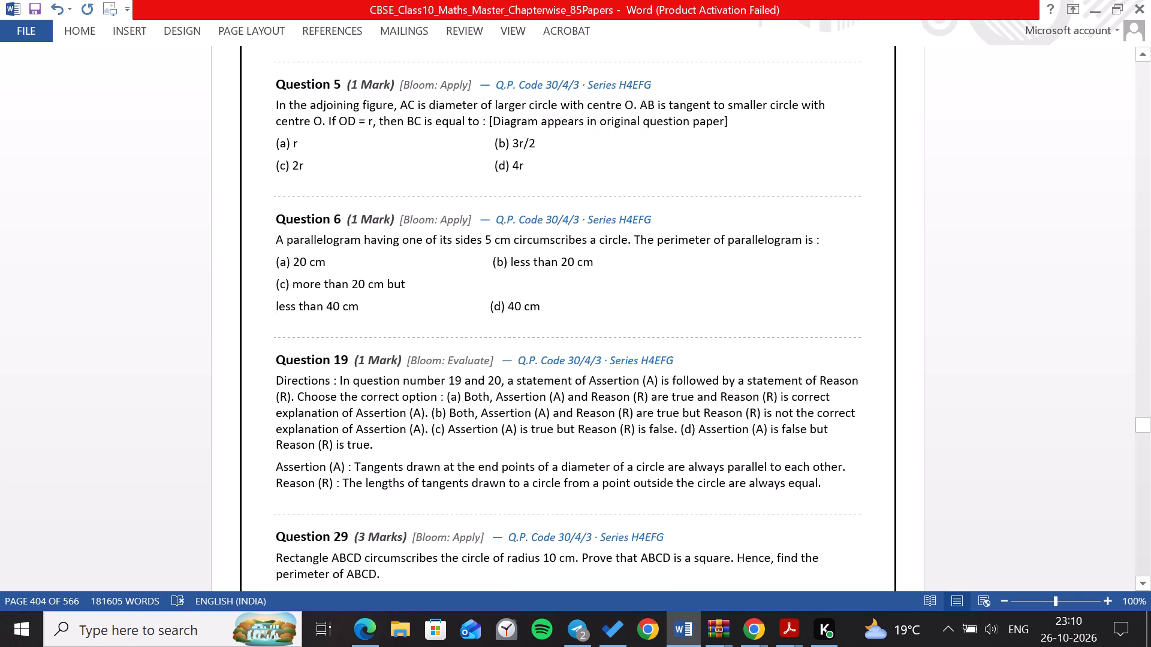
{"action": "key", "text": "BackSpace"}
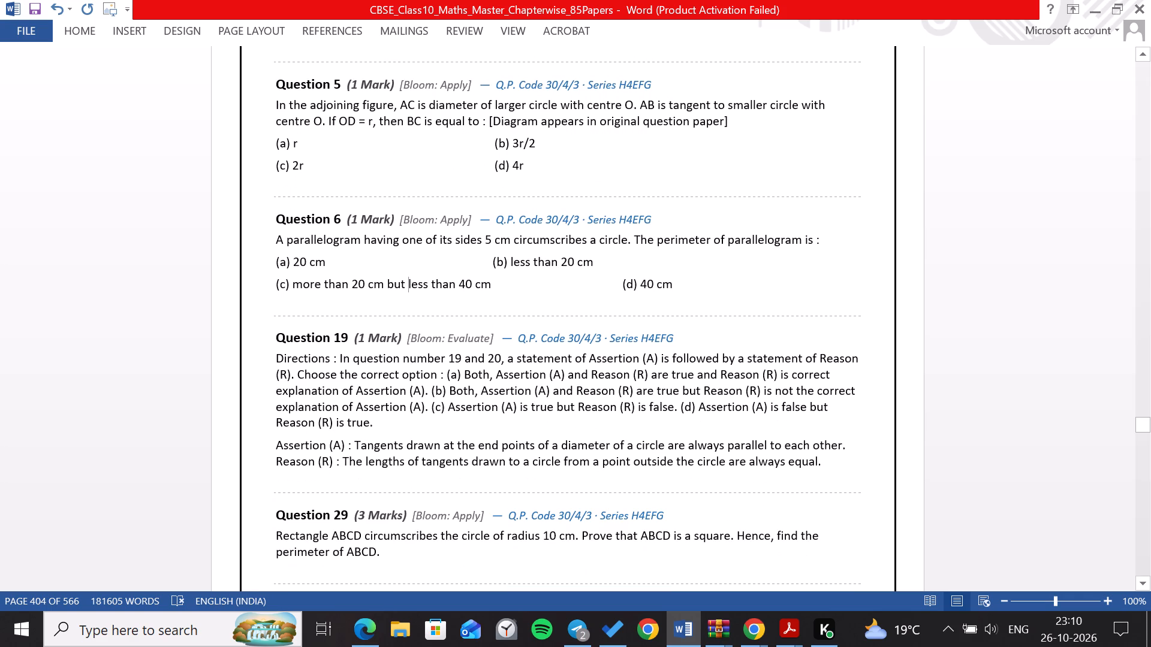
{"action": "left_click", "coordinate": [459, 286]}
{"action": "left_click", "coordinate": [492, 284]}
{"action": "left_click", "coordinate": [492, 284]}
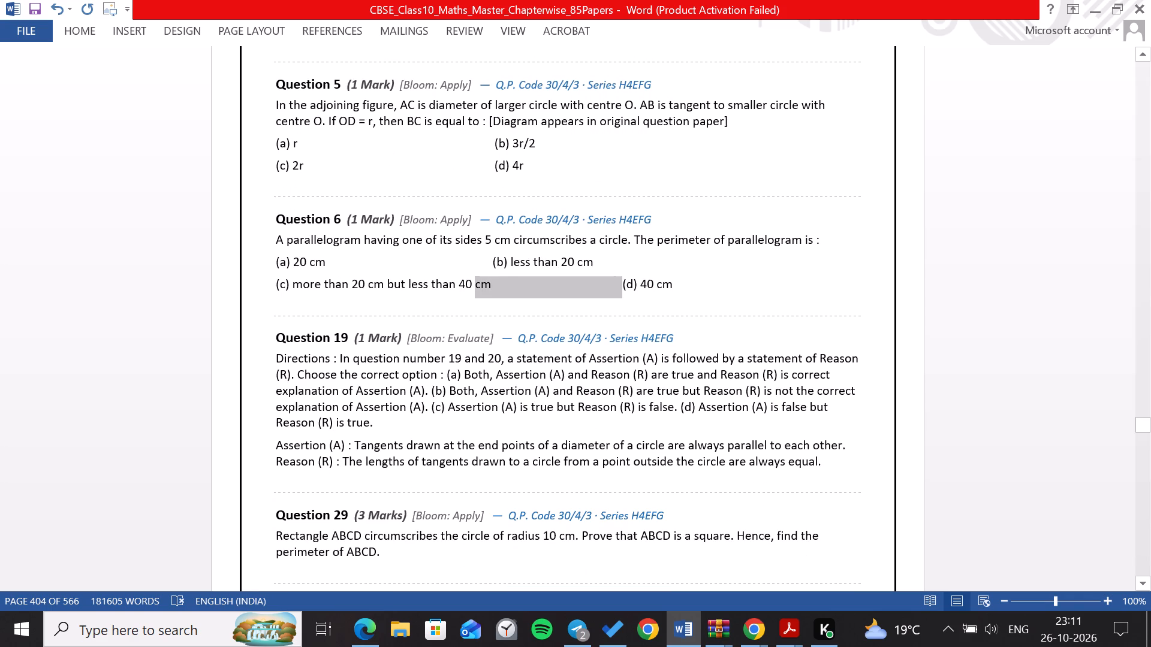
{"action": "left_click", "coordinate": [522, 307]}
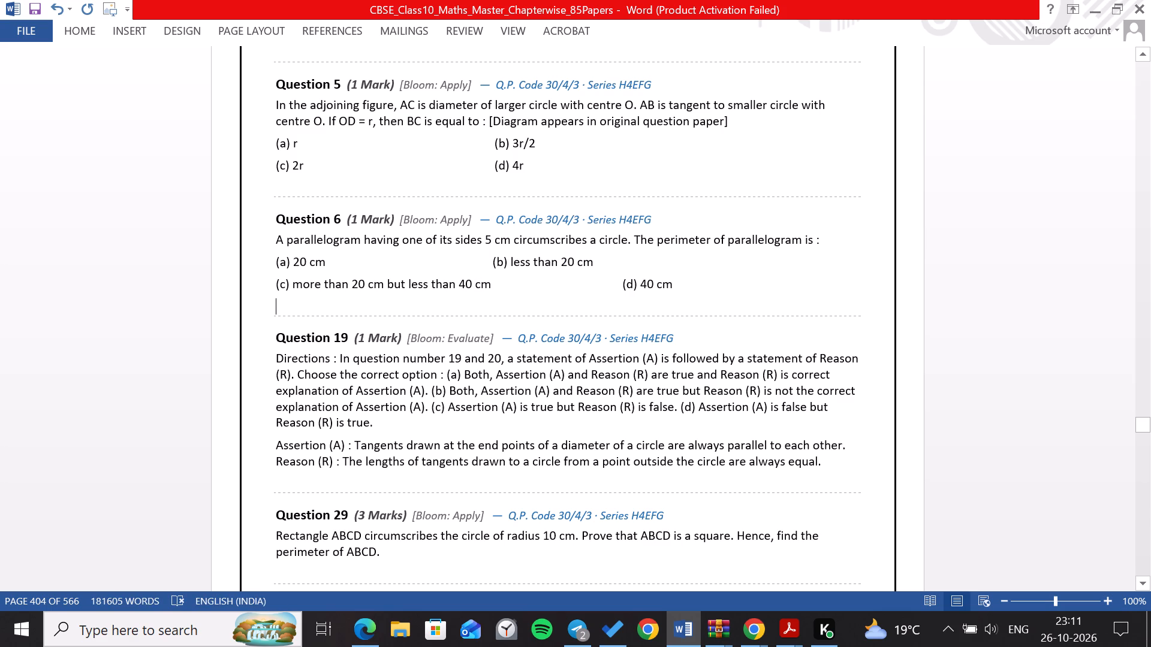
{"action": "left_click", "coordinate": [293, 283]}
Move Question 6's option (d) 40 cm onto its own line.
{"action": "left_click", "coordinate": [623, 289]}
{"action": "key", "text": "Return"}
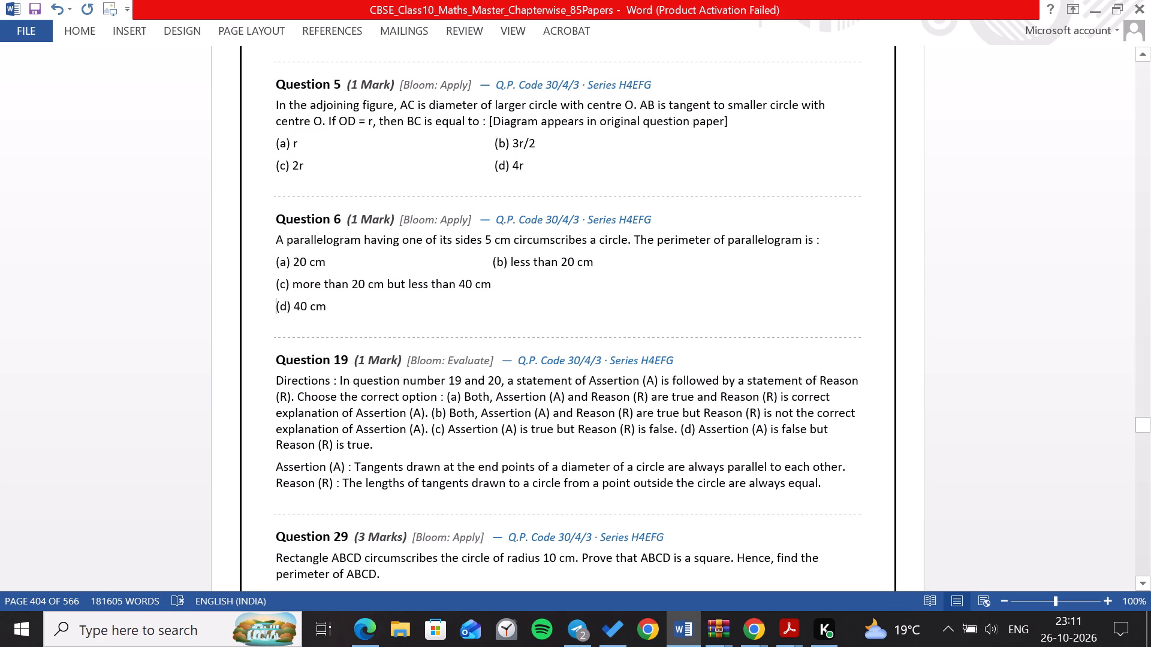
Add spacing before Question 6's option (b) less than 20 cm so its column clears the end of option (c).
{"action": "left_click", "coordinate": [492, 261]}
{"action": "key", "text": "space"}
{"action": "key", "text": "space"}
{"action": "key", "text": "space"}
{"action": "key", "text": "space"}
{"action": "key", "text": "space"}
{"action": "key", "text": "space"}
{"action": "key", "text": "space"}
{"action": "key", "text": "space"}
{"action": "key", "text": "space"}
{"action": "key", "text": "space"}
{"action": "key", "text": "space"}
{"action": "key", "text": "space"}
{"action": "key", "text": "space"}
{"action": "key", "text": "space"}
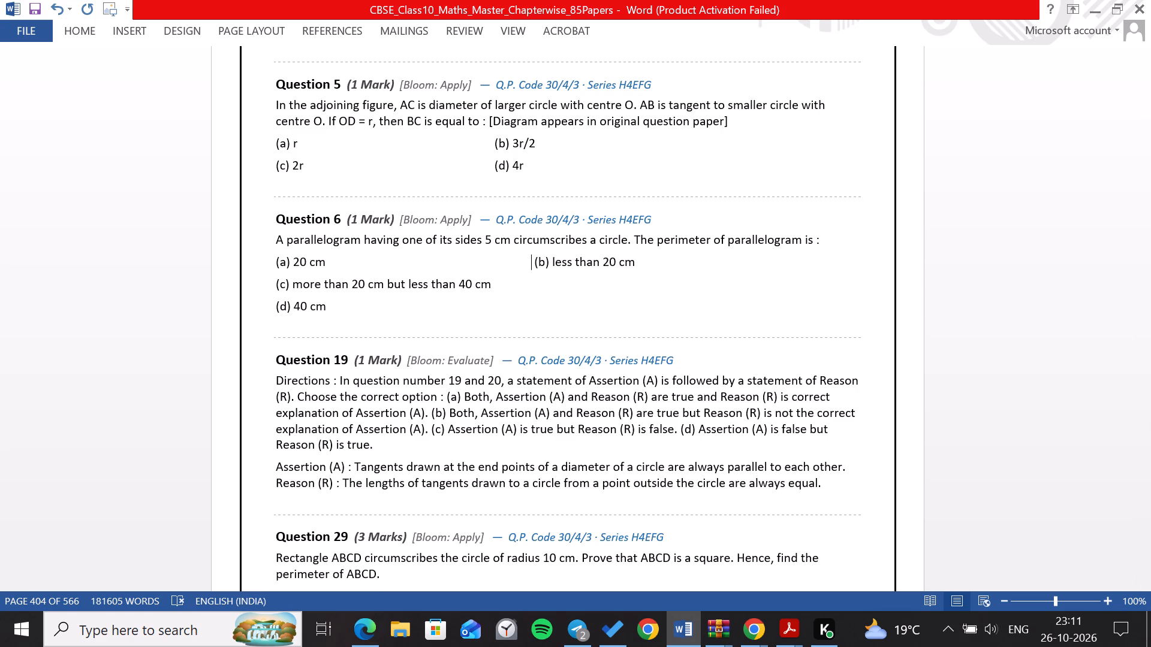
Bring Question 6's option (d) 40 cm onto the same line as (c) and adjust its spacing to align under (b).
{"action": "left_click", "coordinate": [273, 316]}
{"action": "key", "text": "BackSpace"}
{"action": "key", "text": "BackSpace"}
{"action": "key", "text": "BackSpace"}
{"action": "key", "text": "BackSpace"}
{"action": "key", "text": "BackSpace"}
{"action": "key", "text": "BackSpace"}
{"action": "key", "text": "BackSpace"}
{"action": "key", "text": "BackSpace"}
{"action": "key", "text": "BackSpace"}
{"action": "key", "text": "BackSpace"}
{"action": "key", "text": "BackSpace"}
{"action": "key", "text": "BackSpace"}
{"action": "key", "text": "BackSpace"}
{"action": "key", "text": "BackSpace"}
{"action": "key", "text": "BackSpace"}
{"action": "key", "text": "BackSpace"}
{"action": "key", "text": "BackSpace"}
{"action": "key", "text": "BackSpace"}
{"action": "key", "text": "BackSpace"}
{"action": "key", "text": "BackSpace"}
{"action": "key", "text": "BackSpace"}
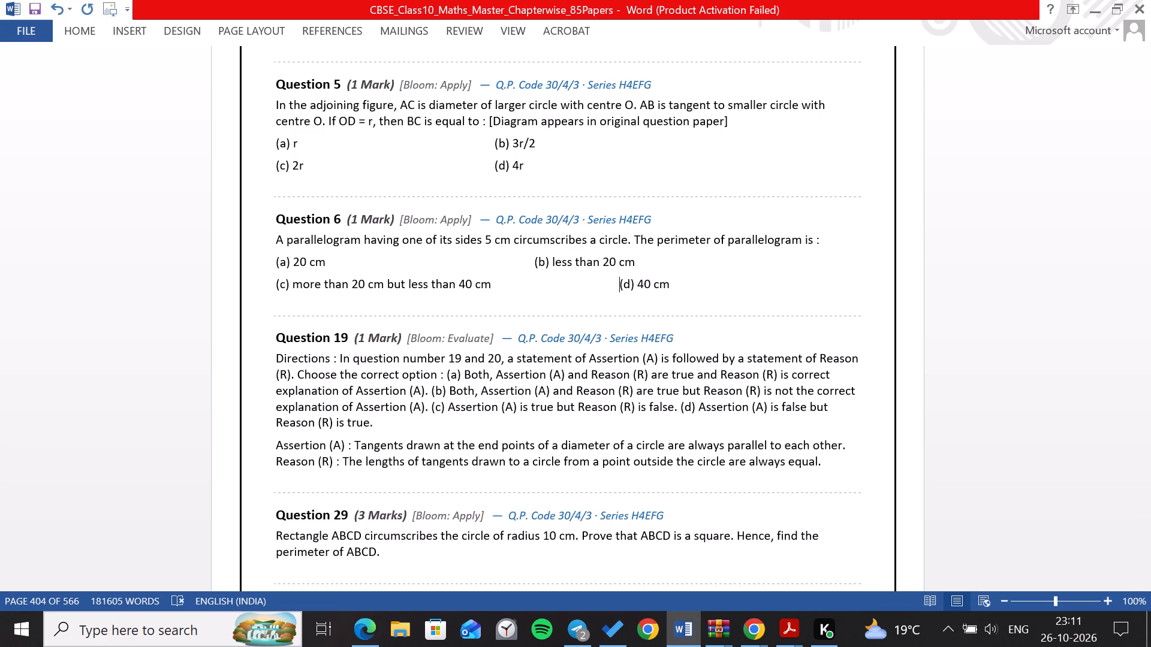
{"action": "key", "text": "BackSpace"}
{"action": "key", "text": "BackSpace"}
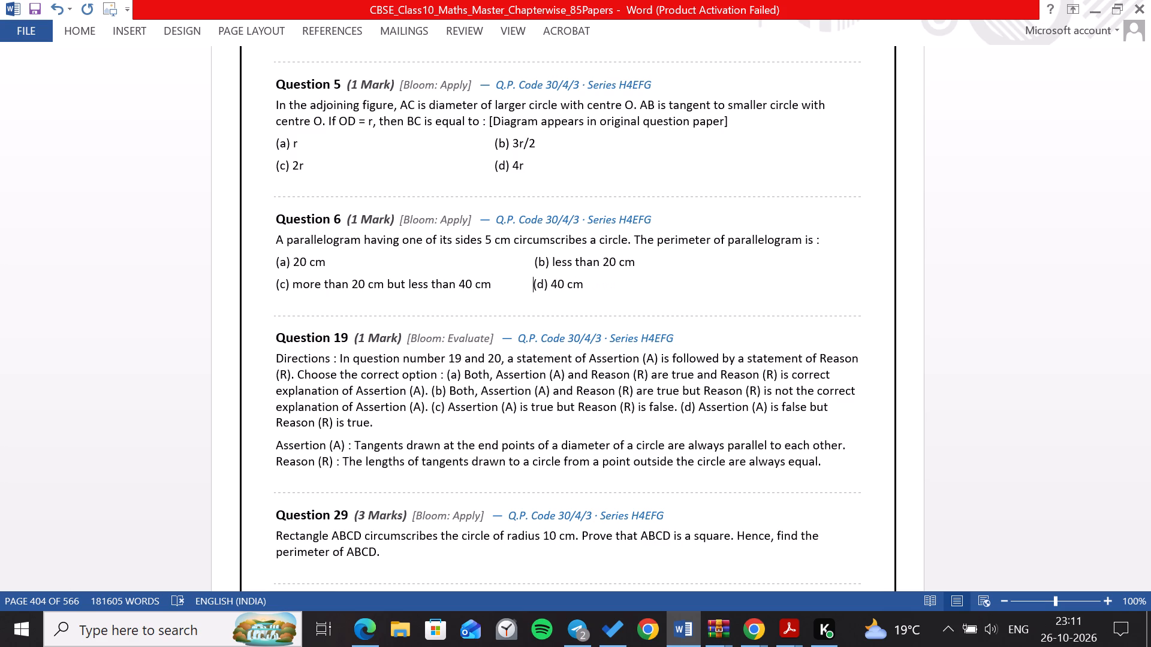
{"action": "key", "text": "space"}
In Question 19 of Series H4EFG, insert line breaks before options (a), (b) and (d) in the directions.
{"action": "scroll", "coordinate": [418, 408], "scroll_direction": "down", "scroll_amount": 4}
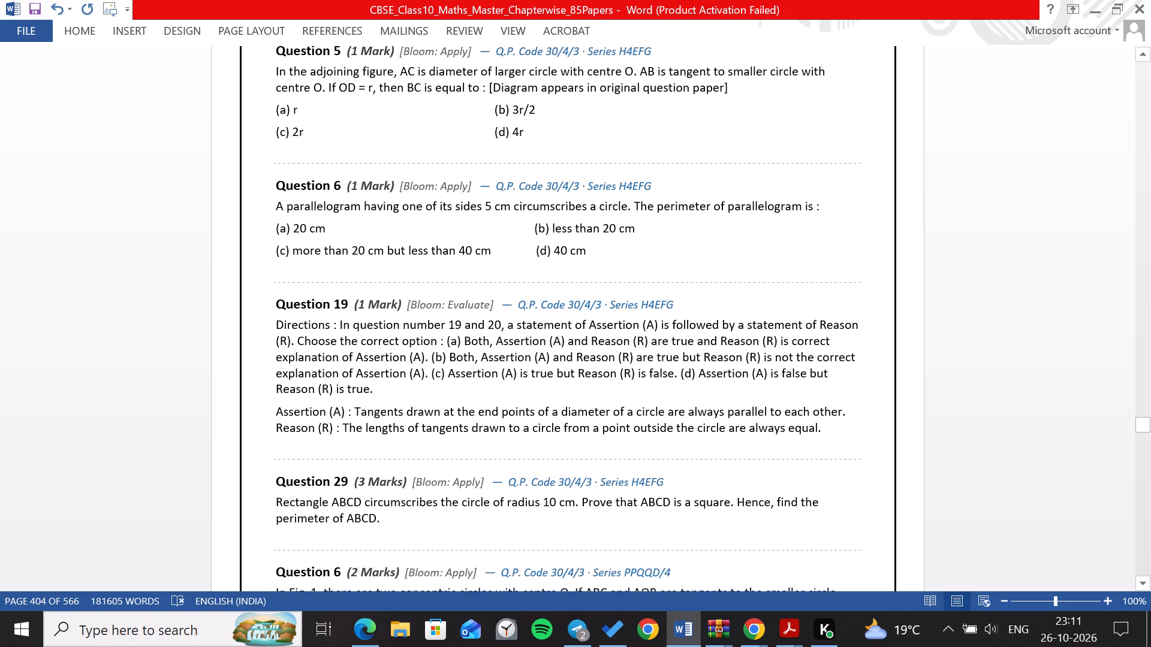
{"action": "left_click", "coordinate": [446, 318]}
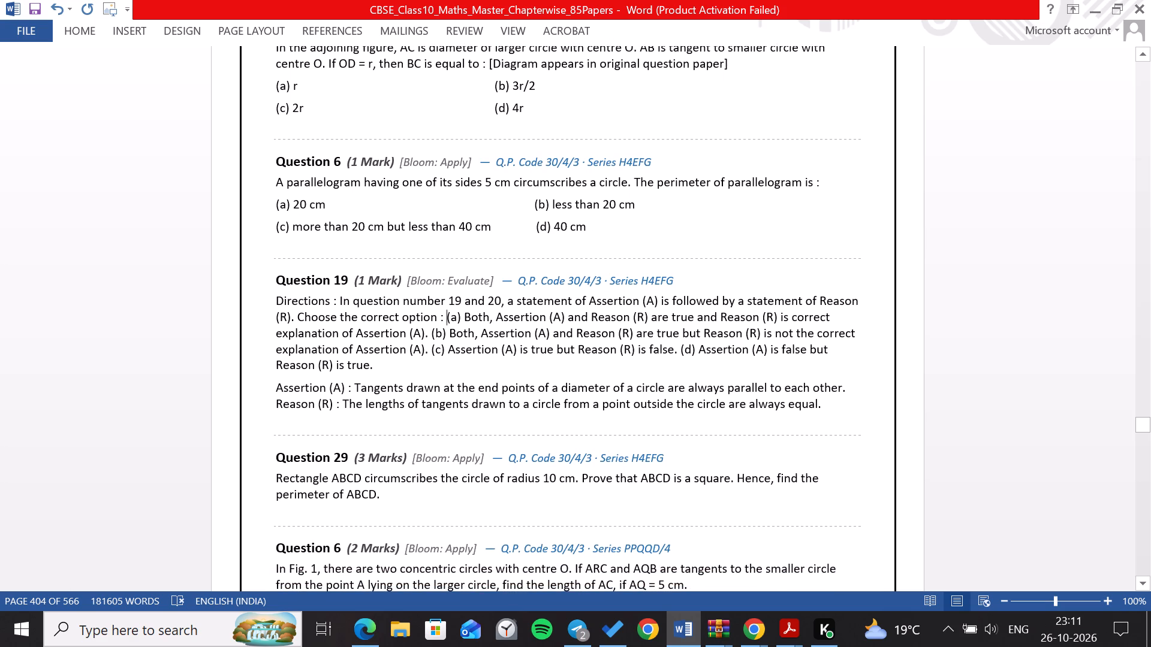
{"action": "key", "text": "Return"}
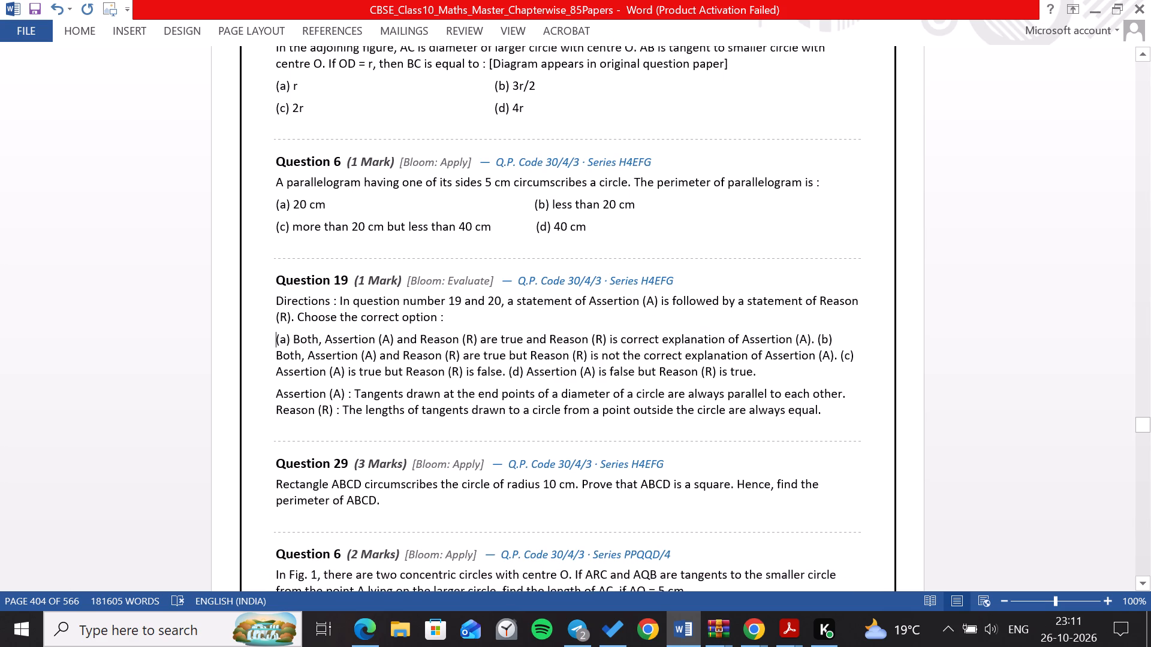
{"action": "left_click", "coordinate": [818, 340]}
{"action": "key", "text": "Return"}
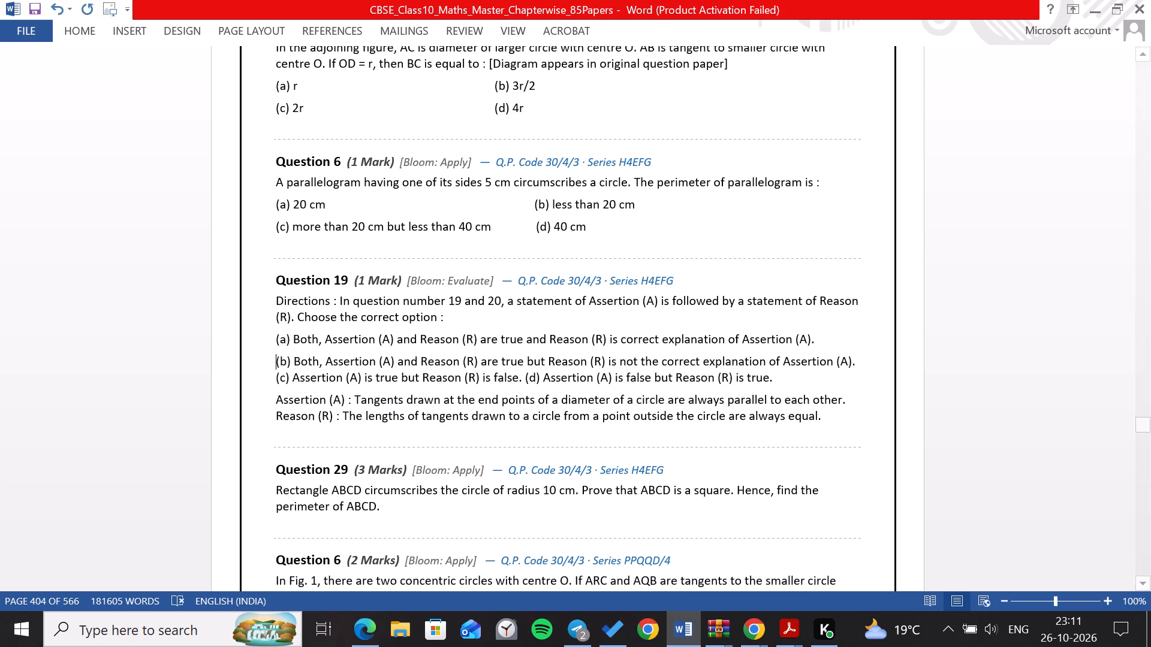
{"action": "left_click", "coordinate": [526, 379]}
{"action": "key", "text": "Return"}
{"action": "scroll", "coordinate": [522, 367], "scroll_direction": "down", "scroll_amount": 8}
{"action": "left_click_drag", "start_coordinate": [522, 370], "coordinate": [510, 357]}
{"action": "scroll", "coordinate": [510, 367], "scroll_direction": "down", "scroll_amount": 7}
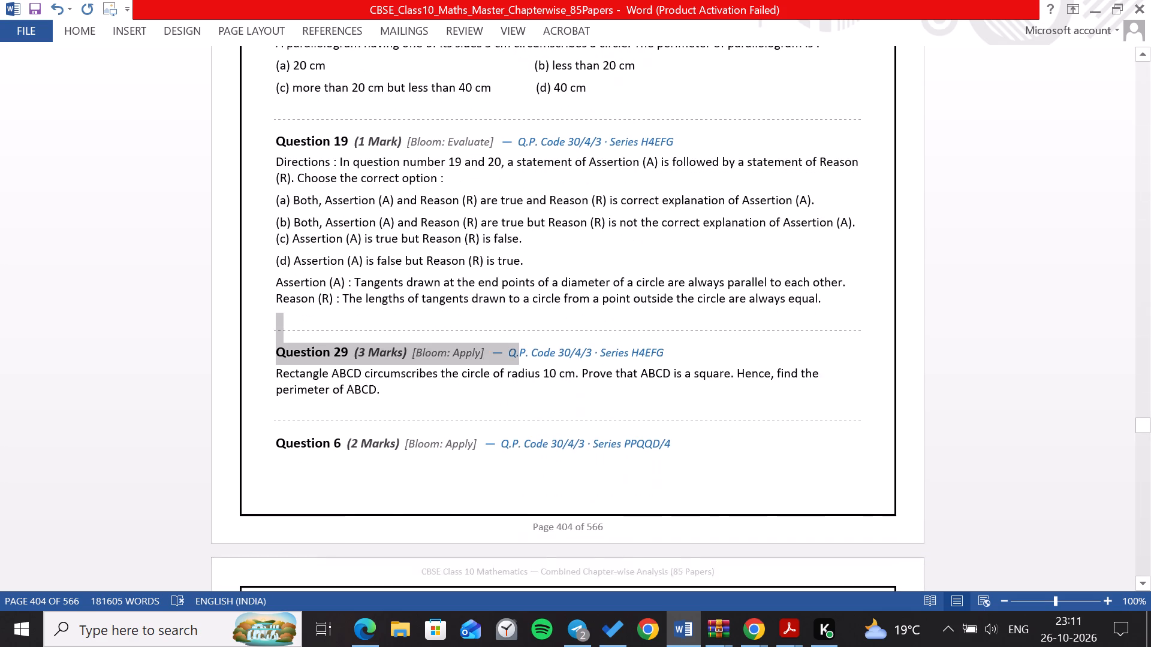
{"action": "left_click", "coordinate": [467, 332]}
In Question 2 of Series WX1YZ/4, start the options on their own line and space (b) 2 cm into a second column.
{"action": "scroll", "coordinate": [468, 332], "scroll_direction": "down", "scroll_amount": 17}
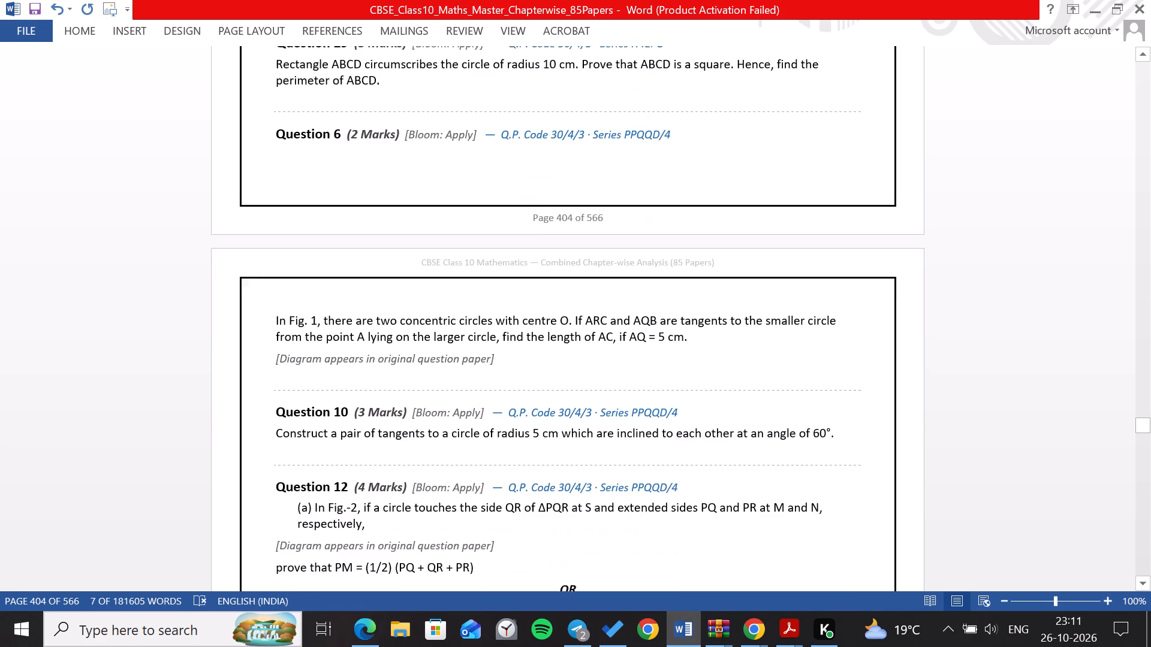
{"action": "scroll", "coordinate": [475, 352], "scroll_direction": "down", "scroll_amount": 16}
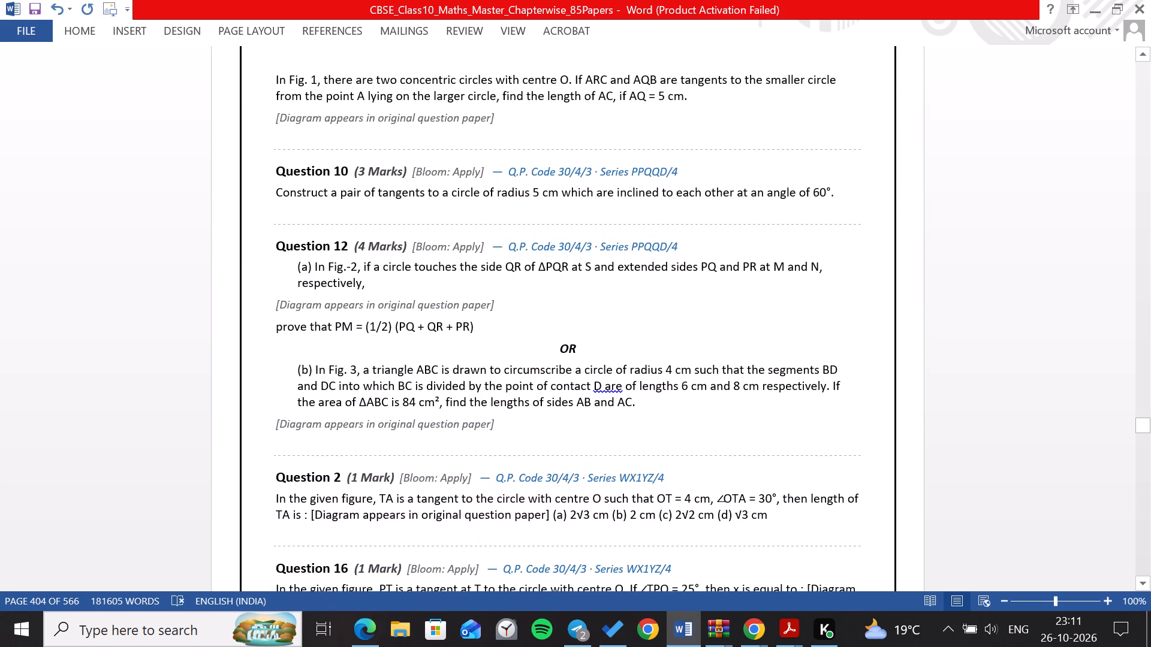
{"action": "scroll", "coordinate": [388, 331], "scroll_direction": "down", "scroll_amount": 16}
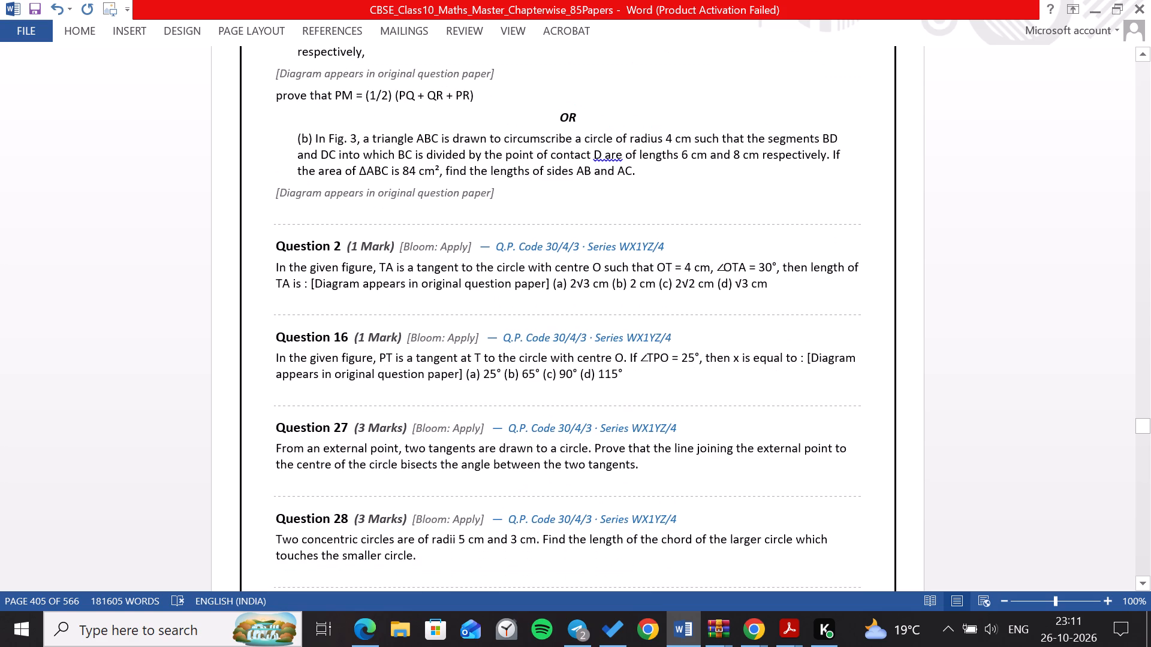
{"action": "left_click", "coordinate": [552, 284]}
{"action": "key", "text": "Return"}
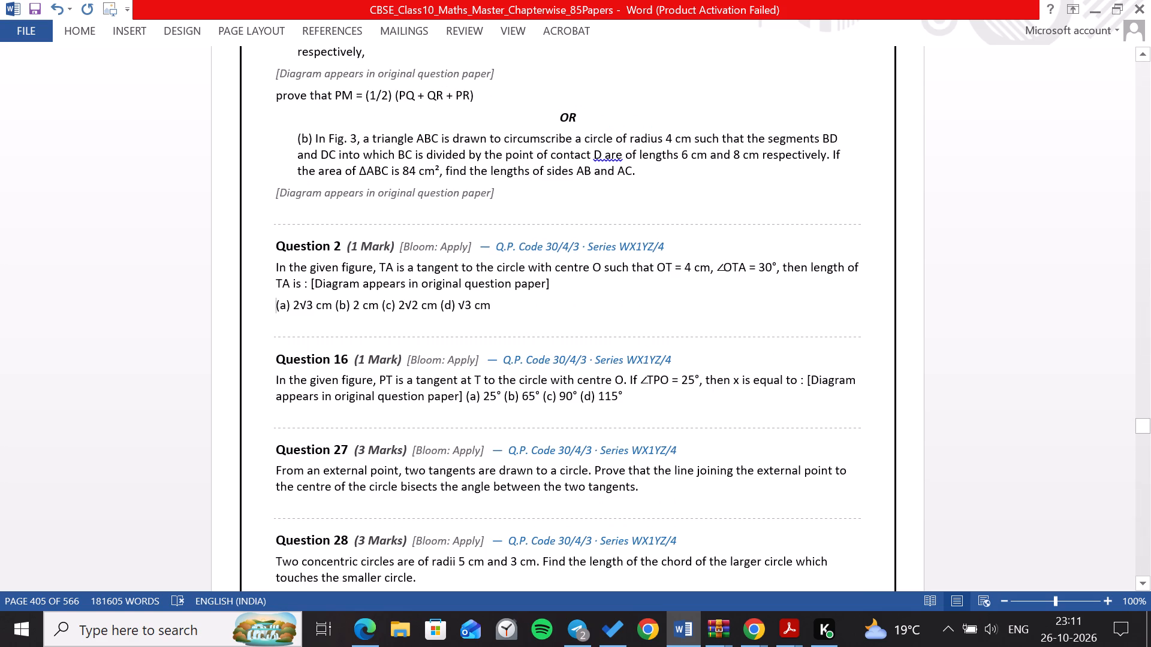
{"action": "left_click", "coordinate": [336, 305]}
{"action": "key", "text": "space"}
{"action": "key", "text": "space"}
{"action": "key", "text": "space"}
{"action": "key", "text": "space"}
{"action": "key", "text": "space"}
{"action": "key", "text": "space"}
{"action": "key", "text": "space"}
{"action": "key", "text": "space"}
{"action": "key", "text": "space"}
{"action": "key", "text": "space"}
{"action": "key", "text": "space"}
{"action": "key", "text": "space"}
{"action": "key", "text": "space"}
{"action": "key", "text": "space"}
{"action": "key", "text": "space"}
{"action": "key", "text": "space"}
{"action": "key", "text": "space"}
{"action": "key", "text": "space"}
{"action": "key", "text": "space"}
{"action": "key", "text": "space"}
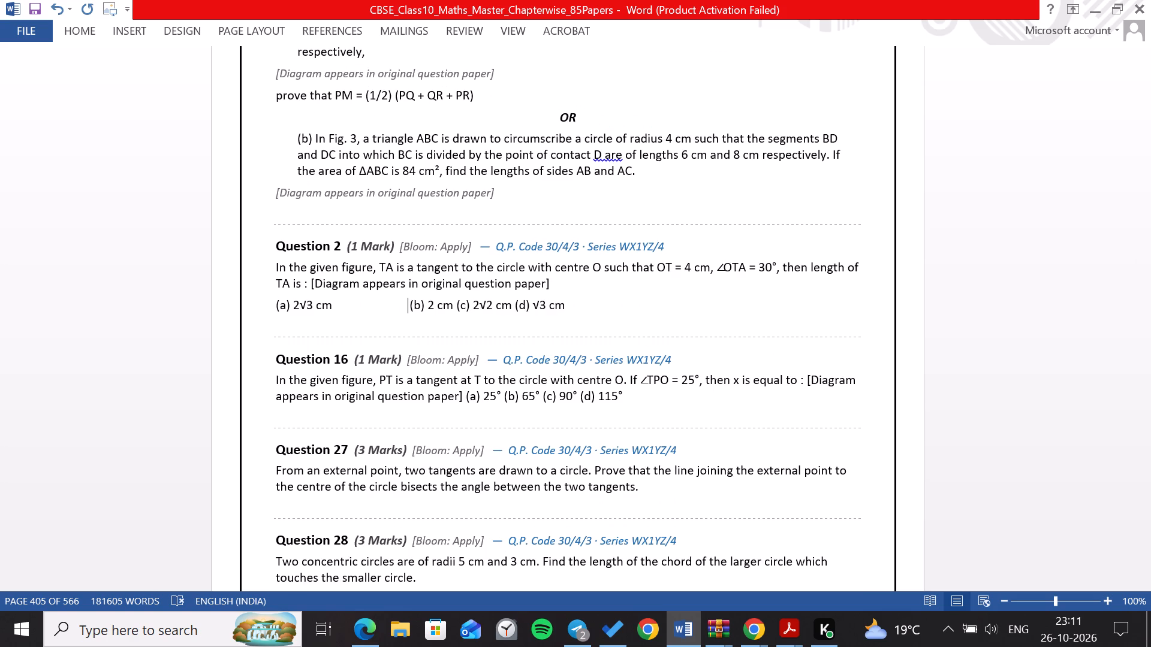
{"action": "key", "text": "space"}
{"action": "key", "text": "space"}
{"action": "key", "text": "space"}
{"action": "key", "text": "space"}
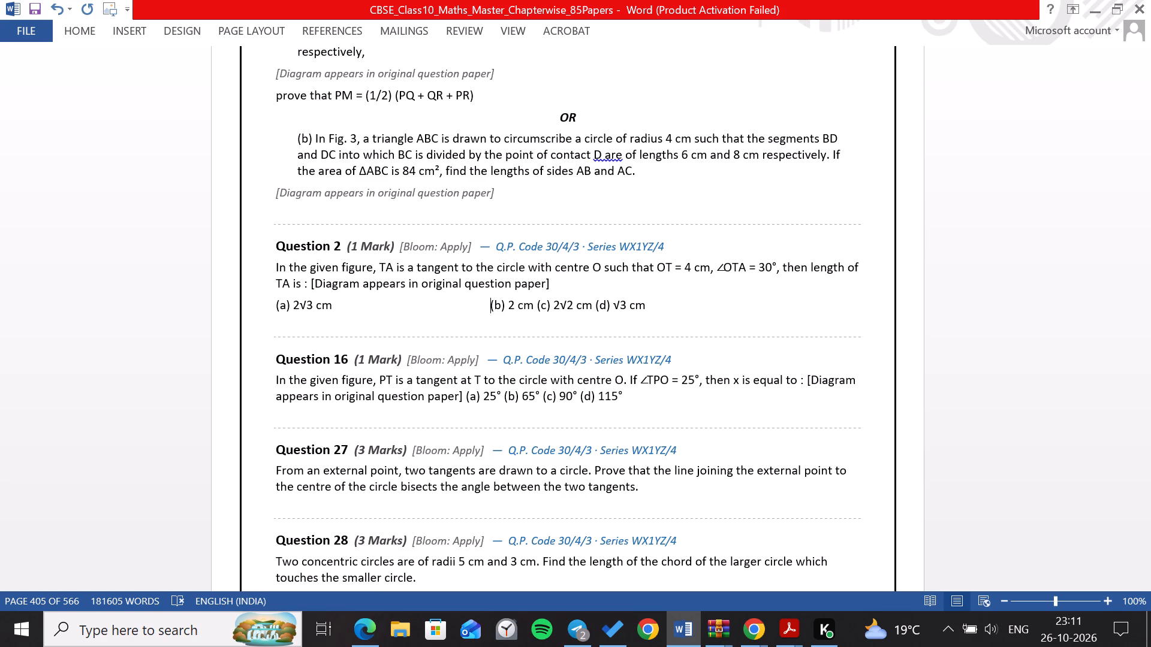
{"action": "key", "text": "space"}
In Question 2 of Series WX1YZ/4, move option (c) 2√2 cm to a new line and align (d) √3 cm under (b).
{"action": "left_click", "coordinate": [538, 305]}
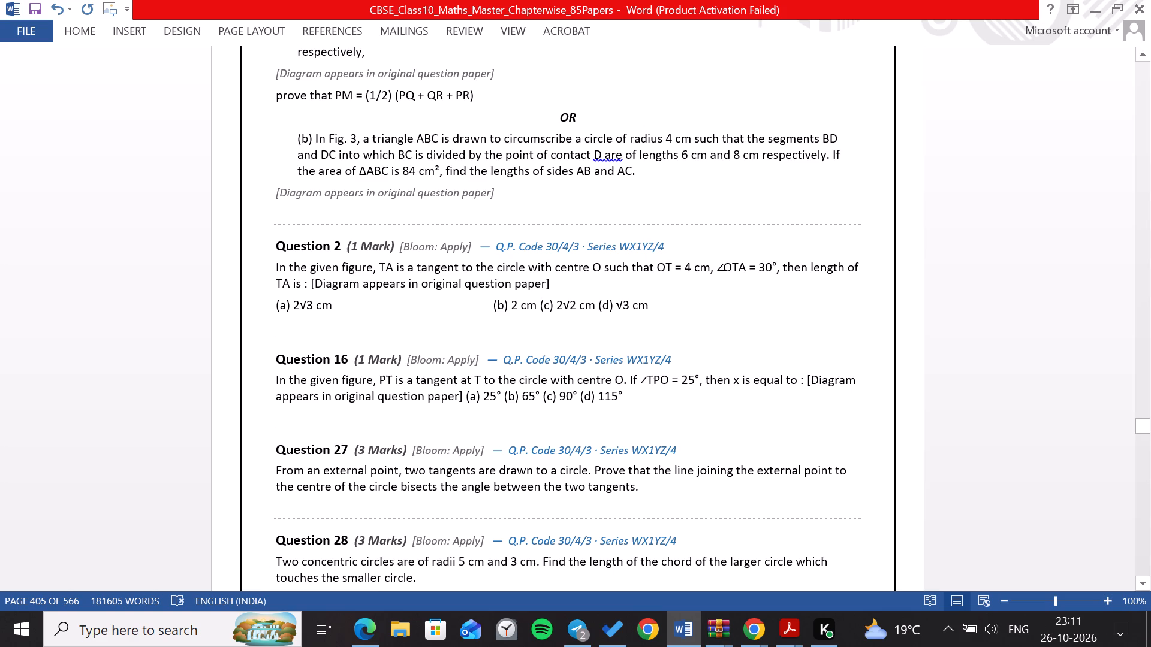
{"action": "key", "text": "Return"}
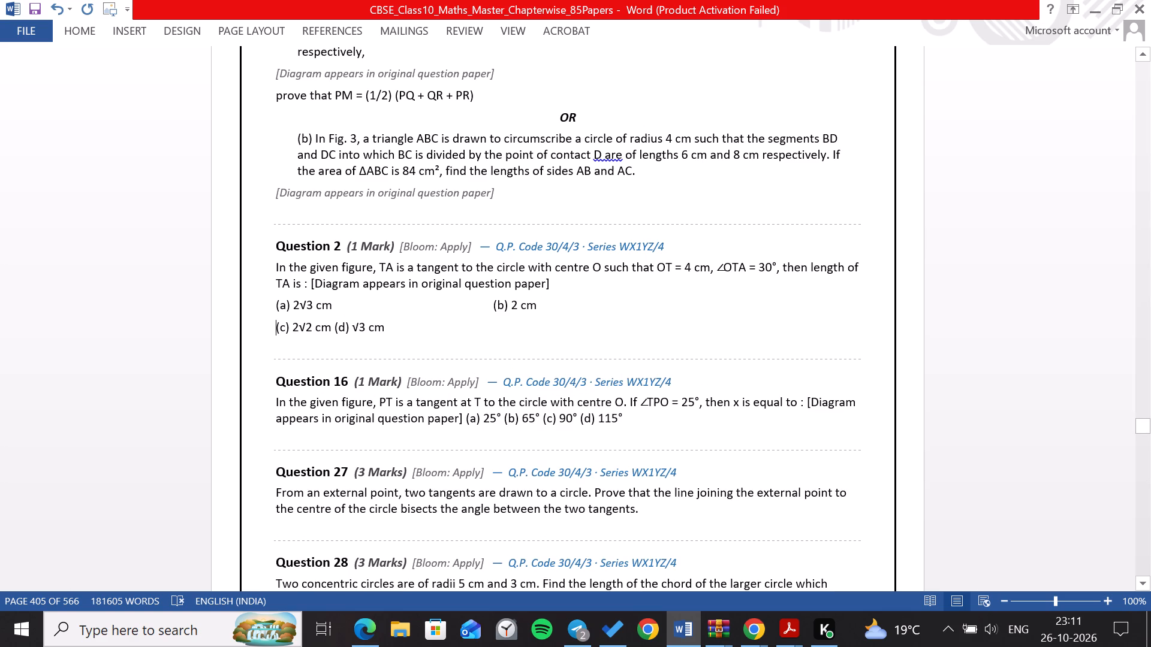
{"action": "left_click", "coordinate": [335, 331]}
{"action": "key", "text": "space"}
{"action": "key", "text": "space"}
{"action": "key", "text": "space"}
{"action": "key", "text": "space"}
{"action": "key", "text": "space"}
{"action": "key", "text": "space"}
{"action": "key", "text": "space"}
{"action": "key", "text": "space"}
{"action": "key", "text": "space"}
{"action": "key", "text": "space"}
{"action": "key", "text": "space"}
{"action": "key", "text": "space"}
{"action": "key", "text": "space"}
{"action": "key", "text": "space"}
{"action": "key", "text": "space"}
{"action": "key", "text": "space"}
{"action": "key", "text": "space"}
{"action": "key", "text": "space"}
{"action": "key", "text": "space"}
{"action": "key", "text": "space"}
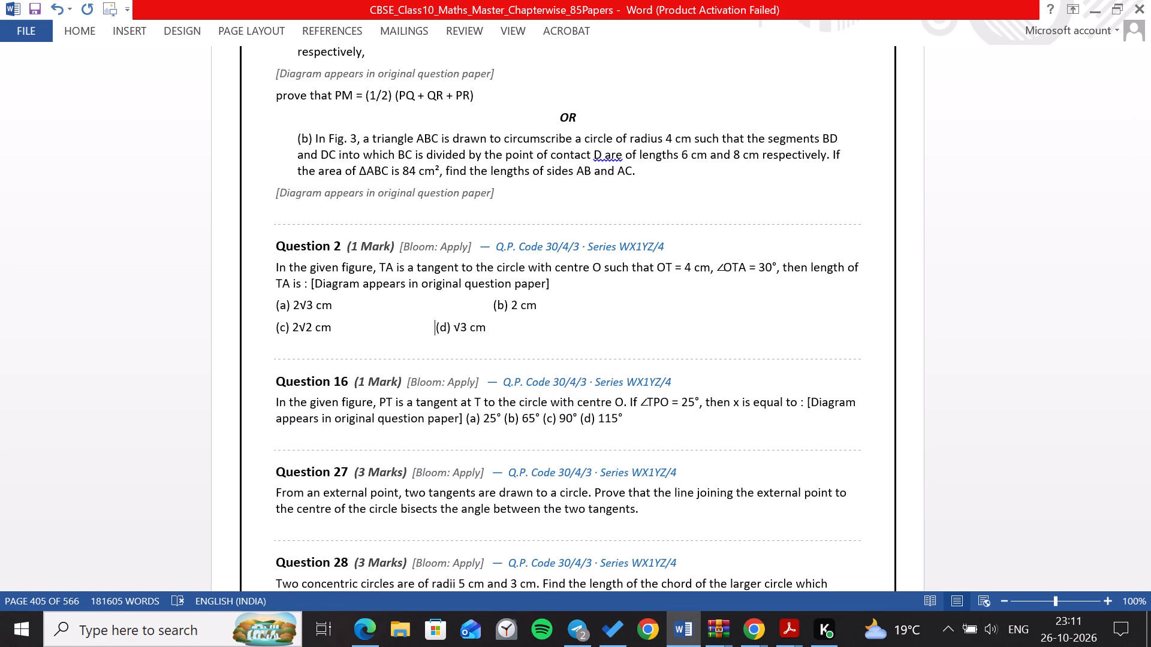
{"action": "key", "text": "space"}
{"action": "key", "text": "space"}
{"action": "key", "text": "space"}
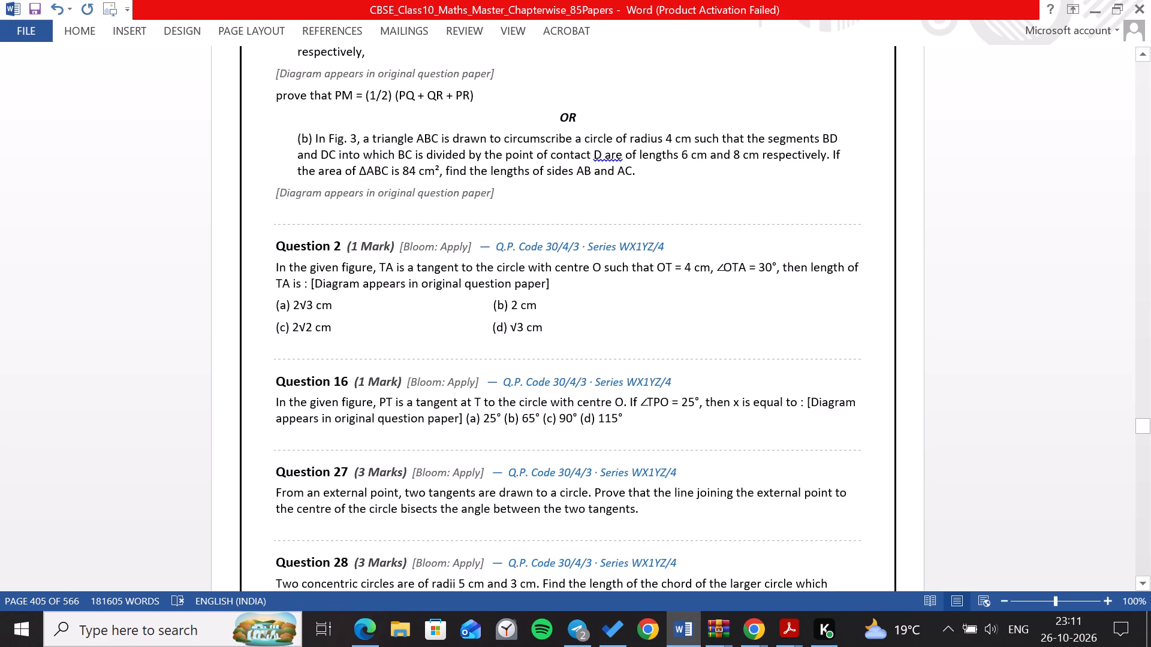
In Question 16 of Series WX1YZ/4, start the options on their own line and space (b) 65° into a second column.
{"action": "left_click", "coordinate": [465, 419]}
{"action": "key", "text": "Return"}
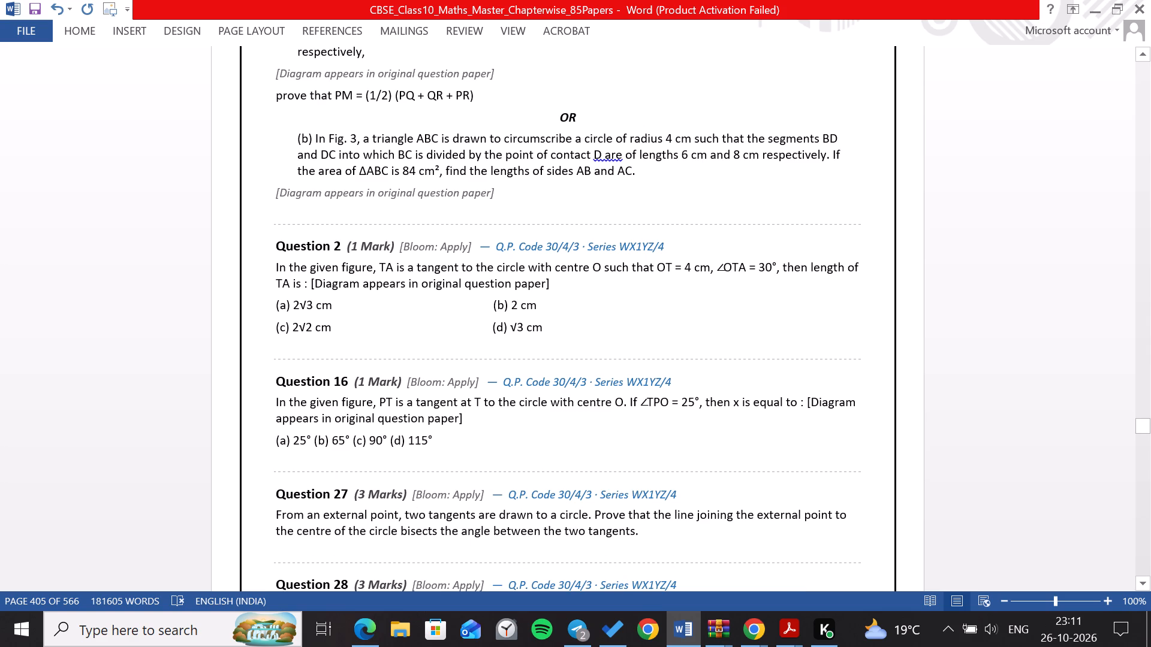
{"action": "left_click", "coordinate": [313, 443]}
{"action": "key", "text": "space"}
{"action": "key", "text": "space"}
{"action": "key", "text": "space"}
{"action": "key", "text": "space"}
{"action": "key", "text": "space"}
{"action": "key", "text": "space"}
{"action": "key", "text": "space"}
{"action": "key", "text": "space"}
{"action": "key", "text": "space"}
{"action": "key", "text": "space"}
{"action": "key", "text": "space"}
{"action": "key", "text": "space"}
{"action": "key", "text": "space"}
{"action": "key", "text": "space"}
{"action": "key", "text": "space"}
{"action": "key", "text": "space"}
{"action": "key", "text": "space"}
{"action": "key", "text": "space"}
{"action": "key", "text": "space"}
{"action": "key", "text": "space"}
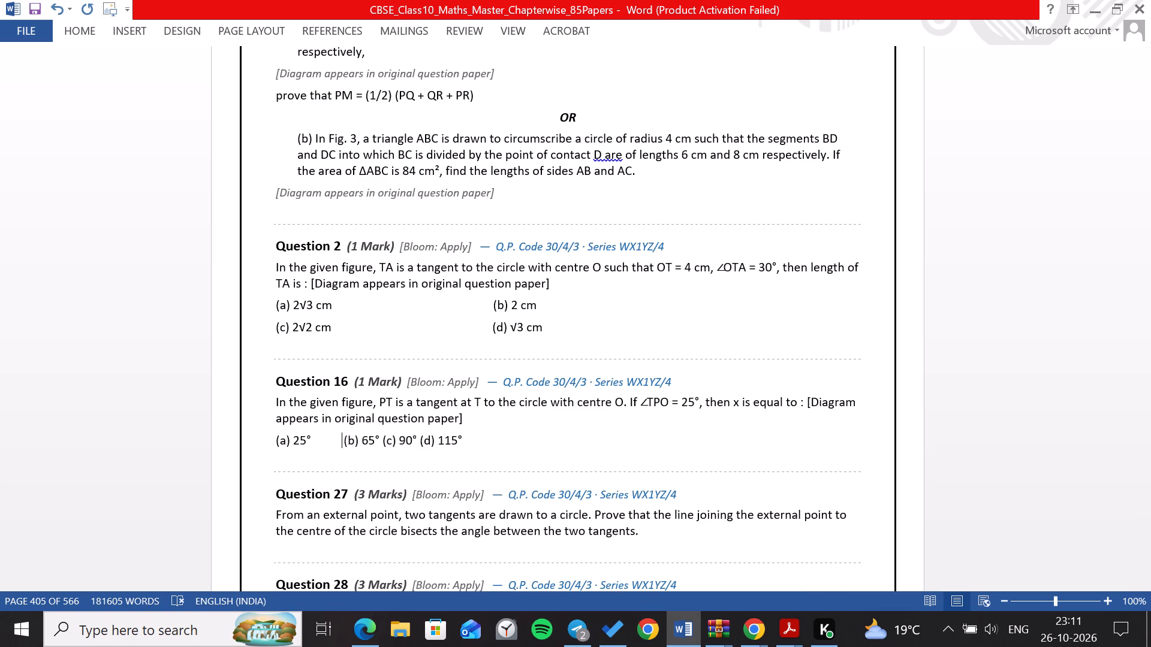
{"action": "key", "text": "space"}
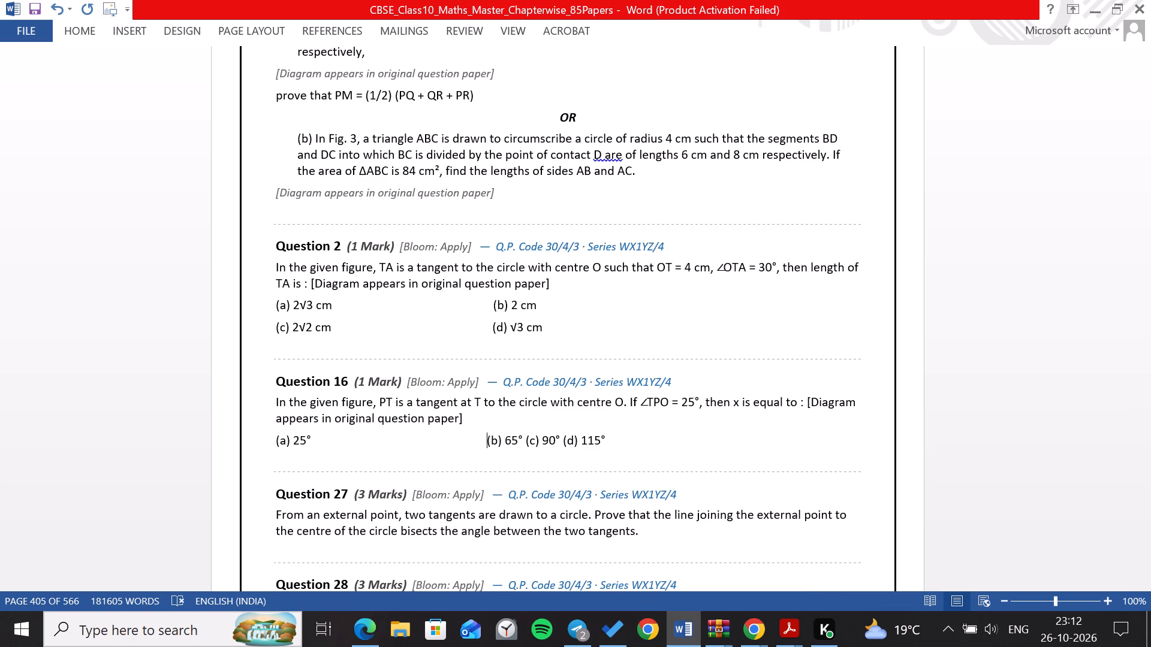
{"action": "key", "text": "space"}
Move Question 16's option (c) 90° to a new line and align (d) 115° under (b).
{"action": "left_click", "coordinate": [531, 441]}
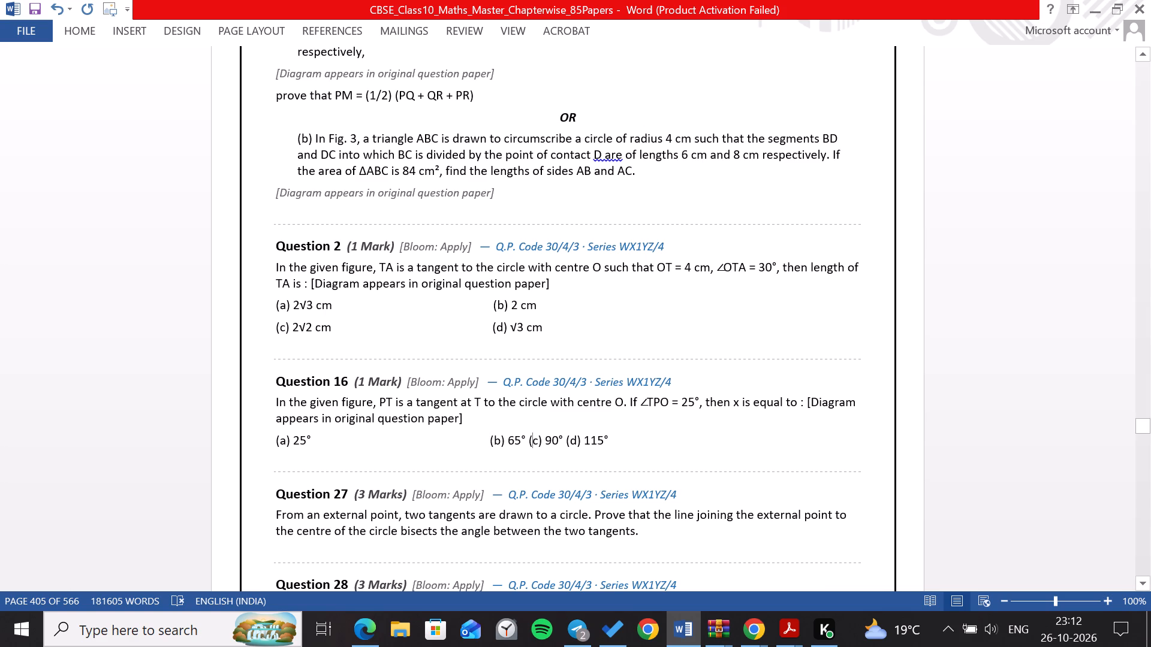
{"action": "left_click", "coordinate": [529, 445]}
{"action": "key", "text": "Return"}
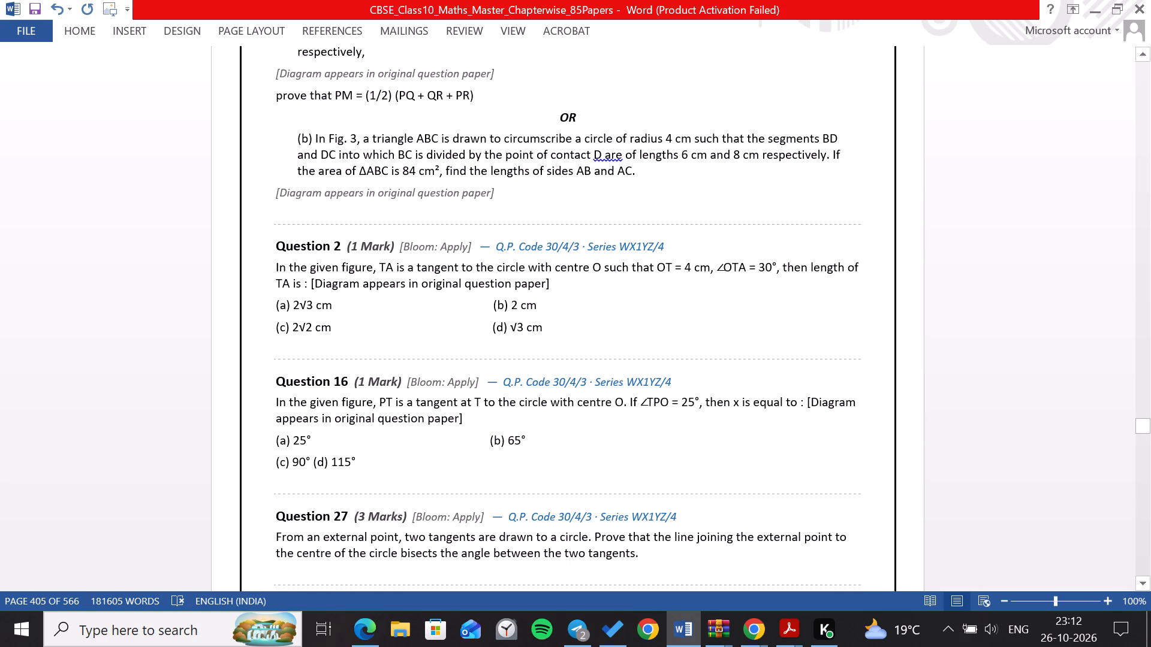
{"action": "left_click", "coordinate": [314, 462]}
{"action": "key", "text": "space"}
{"action": "key", "text": "space"}
{"action": "key", "text": "space"}
{"action": "key", "text": "space"}
{"action": "key", "text": "space"}
{"action": "key", "text": "space"}
{"action": "key", "text": "space"}
{"action": "key", "text": "space"}
{"action": "key", "text": "space"}
{"action": "key", "text": "space"}
{"action": "key", "text": "space"}
{"action": "key", "text": "space"}
{"action": "key", "text": "space"}
{"action": "key", "text": "space"}
{"action": "key", "text": "space"}
{"action": "key", "text": "space"}
{"action": "key", "text": "space"}
{"action": "key", "text": "space"}
{"action": "key", "text": "space"}
{"action": "key", "text": "space"}
{"action": "key", "text": "space"}
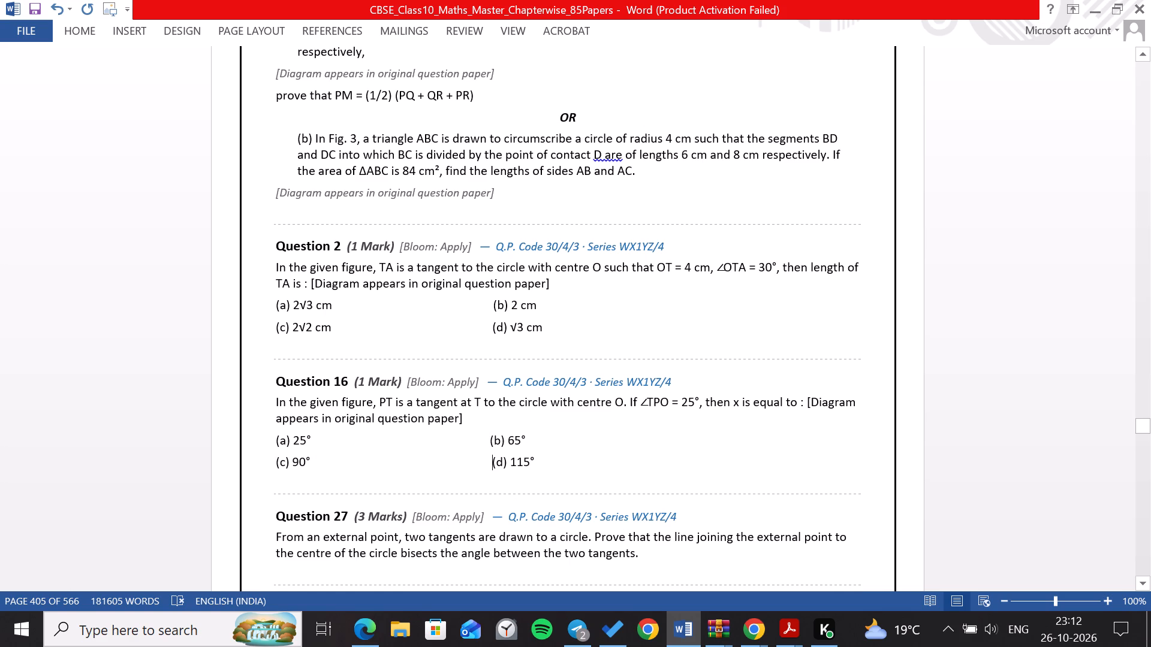
{"action": "key", "text": "BackSpace"}
In Question 4 of Series 5LMKN, start the options on their own line and space (B) 20° into a second column.
{"action": "scroll", "coordinate": [395, 424], "scroll_direction": "down", "scroll_amount": 18}
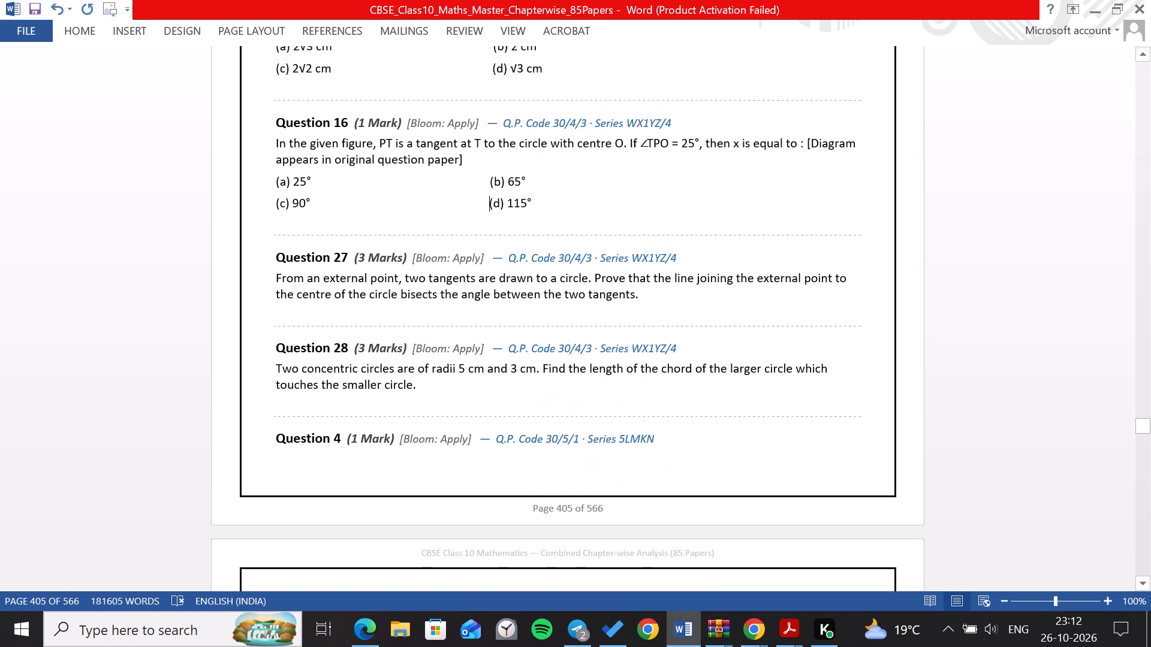
{"action": "scroll", "coordinate": [420, 393], "scroll_direction": "down", "scroll_amount": 17}
{"action": "scroll", "coordinate": [420, 398], "scroll_direction": "down", "scroll_amount": 5}
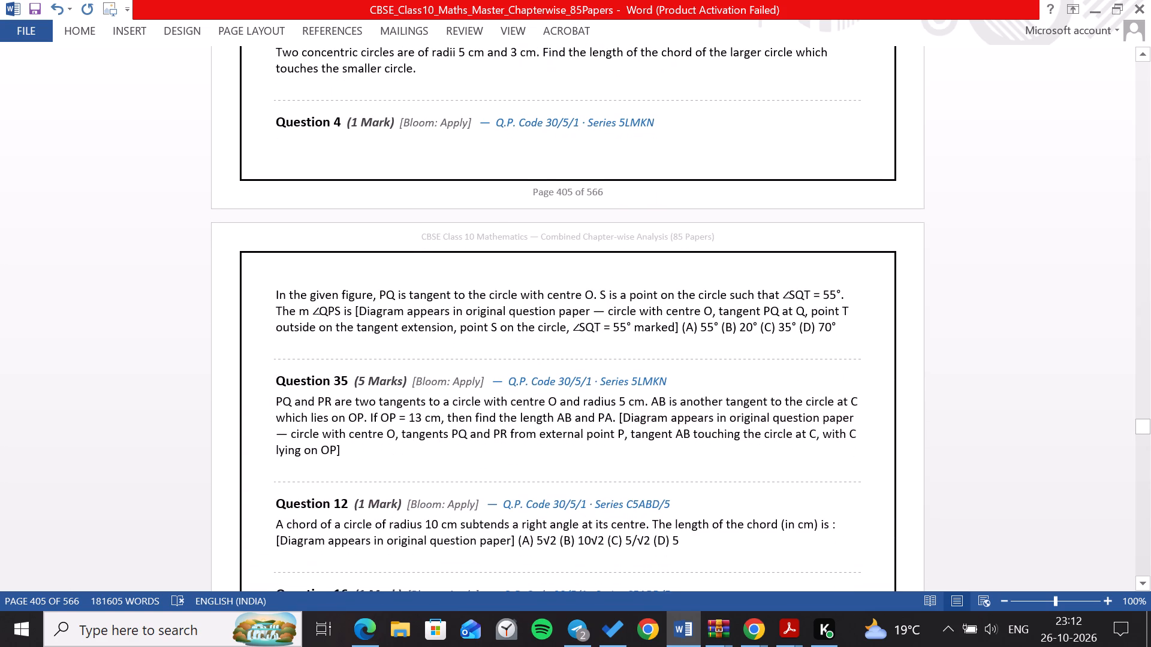
{"action": "left_click", "coordinate": [683, 335]}
{"action": "key", "text": "Return"}
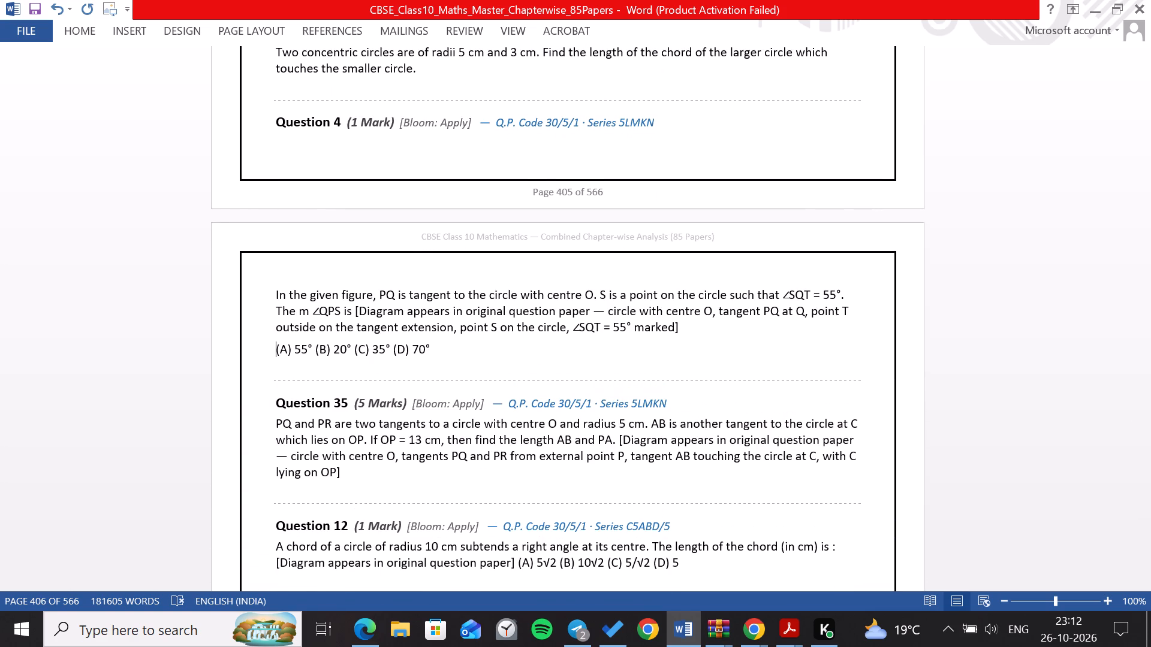
{"action": "left_click", "coordinate": [315, 355]}
{"action": "key", "text": "space"}
{"action": "key", "text": "space"}
{"action": "key", "text": "space"}
{"action": "key", "text": "space"}
{"action": "key", "text": "space"}
{"action": "key", "text": "space"}
{"action": "key", "text": "space"}
{"action": "key", "text": "space"}
{"action": "key", "text": "space"}
{"action": "key", "text": "space"}
{"action": "key", "text": "space"}
{"action": "key", "text": "space"}
{"action": "key", "text": "space"}
{"action": "key", "text": "space"}
{"action": "key", "text": "space"}
{"action": "key", "text": "space"}
{"action": "key", "text": "space"}
{"action": "key", "text": "space"}
{"action": "key", "text": "space"}
{"action": "key", "text": "space"}
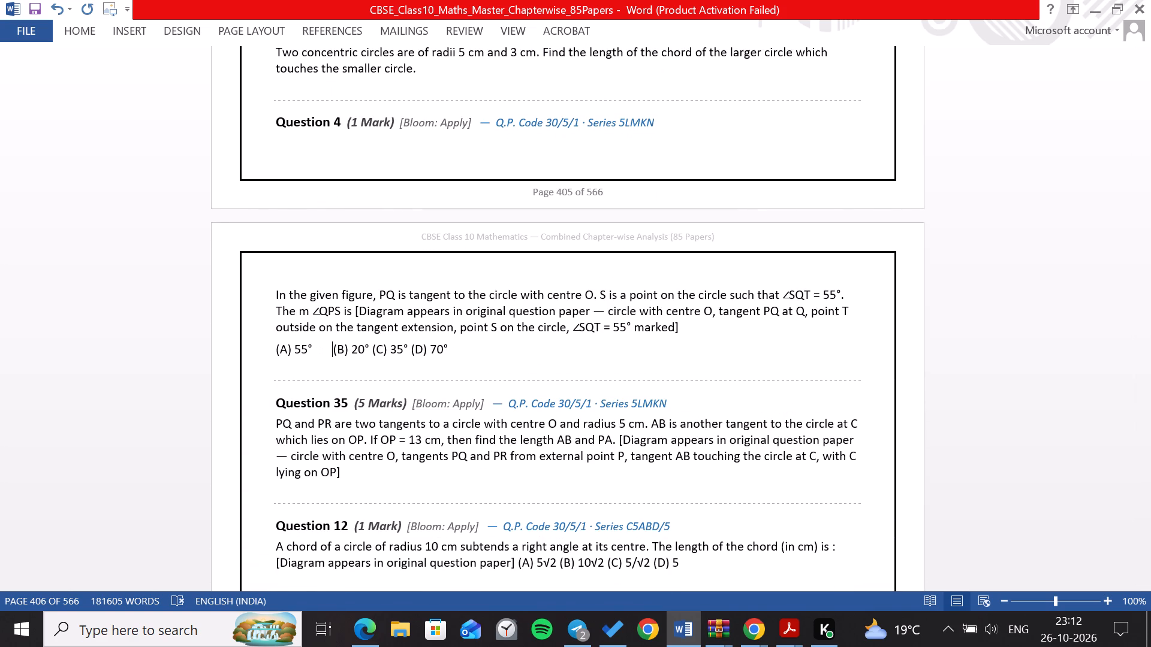
{"action": "key", "text": "space"}
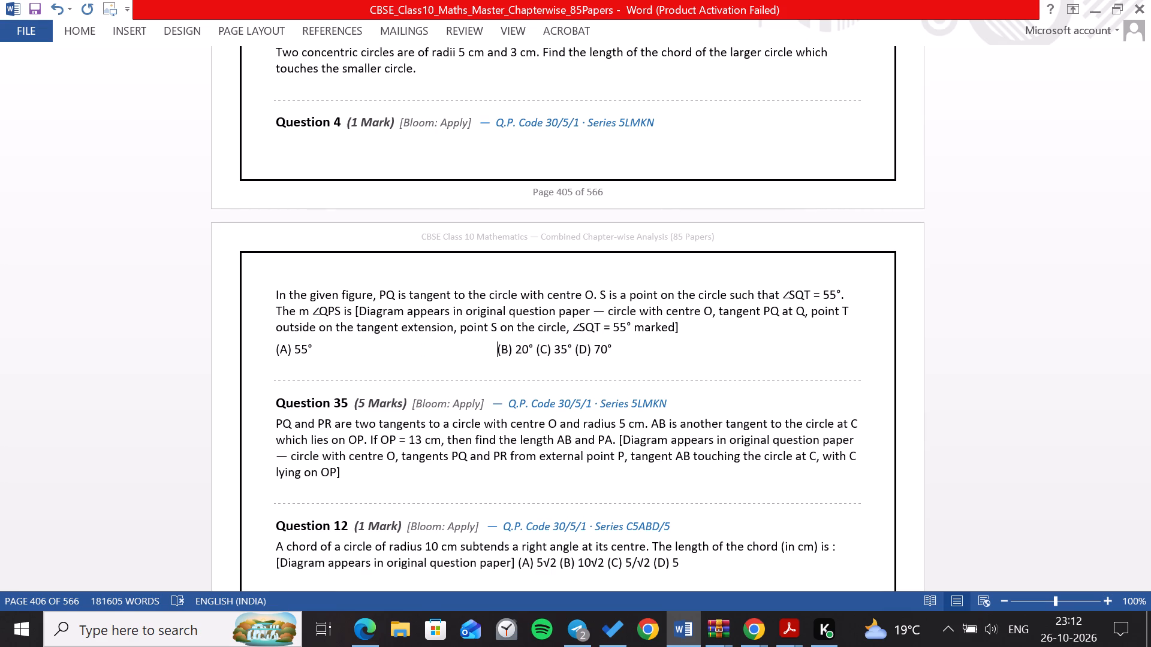
{"action": "key", "text": "space"}
{"action": "key", "text": "space"}
{"action": "key", "text": "space"}
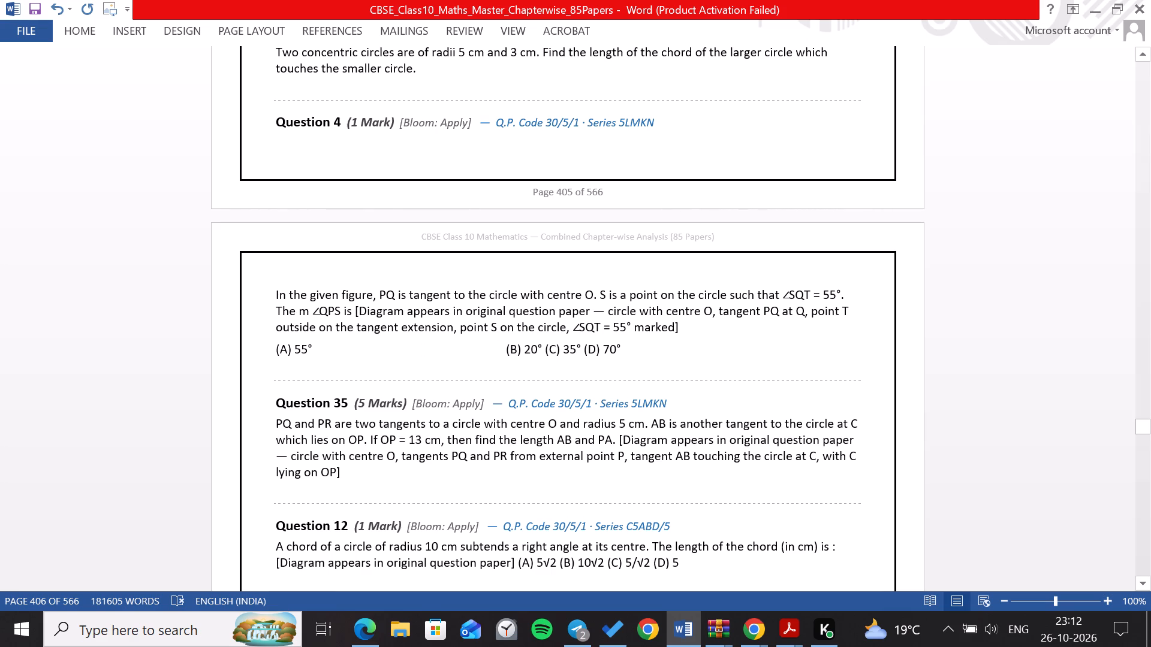
Move Question 4's option (C) 35° to a new line and align (D) 70° under (B).
{"action": "left_click", "coordinate": [546, 350]}
{"action": "key", "text": "Return"}
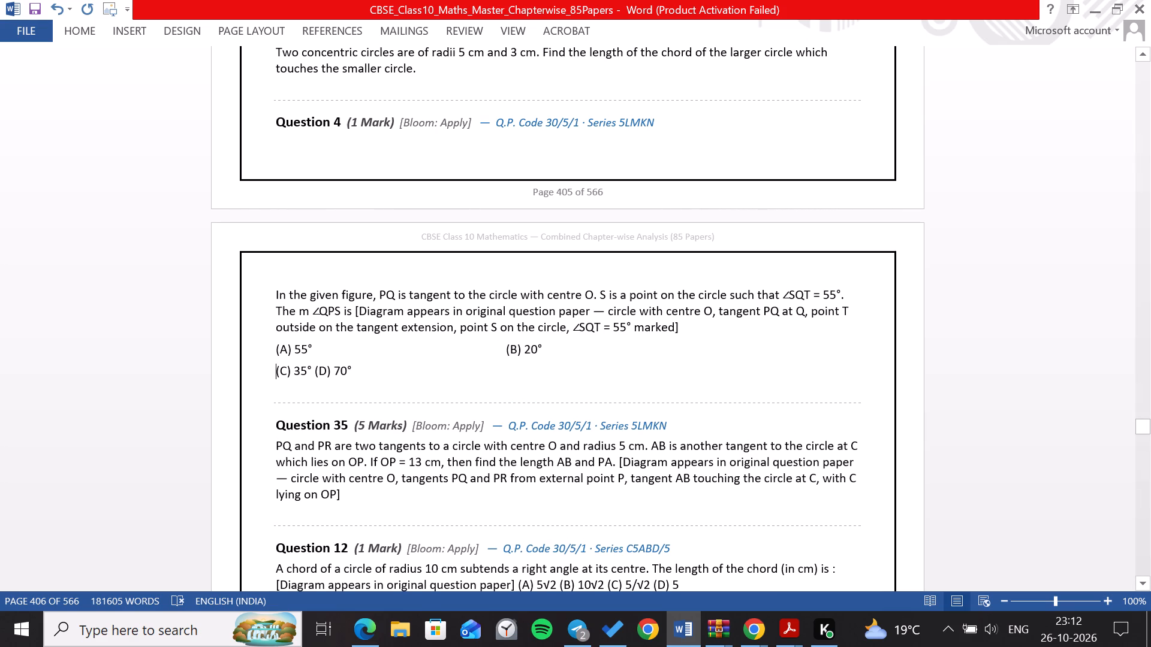
{"action": "left_click", "coordinate": [317, 377]}
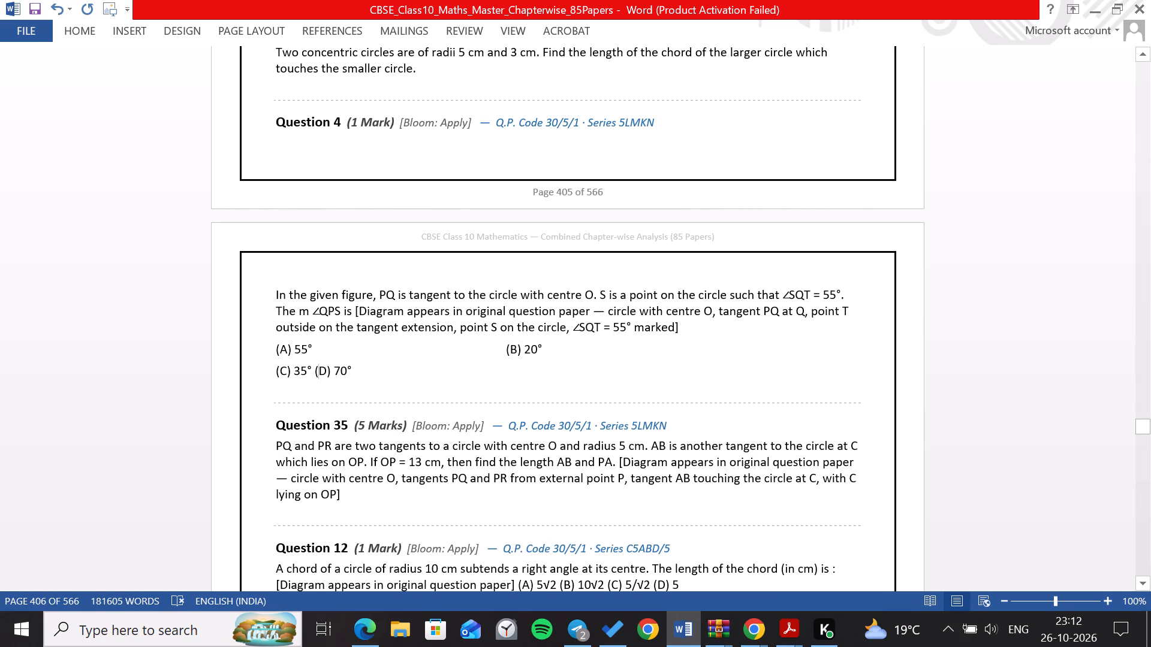
{"action": "left_click", "coordinate": [314, 370]}
{"action": "key", "text": "space"}
{"action": "key", "text": "space"}
{"action": "key", "text": "space"}
{"action": "key", "text": "space"}
{"action": "key", "text": "space"}
{"action": "key", "text": "space"}
{"action": "key", "text": "space"}
{"action": "key", "text": "space"}
{"action": "key", "text": "space"}
{"action": "key", "text": "space"}
{"action": "key", "text": "space"}
{"action": "key", "text": "space"}
{"action": "key", "text": "space"}
{"action": "key", "text": "space"}
{"action": "key", "text": "space"}
{"action": "key", "text": "space"}
{"action": "key", "text": "space"}
{"action": "key", "text": "space"}
{"action": "key", "text": "space"}
{"action": "key", "text": "space"}
{"action": "key", "text": "space"}
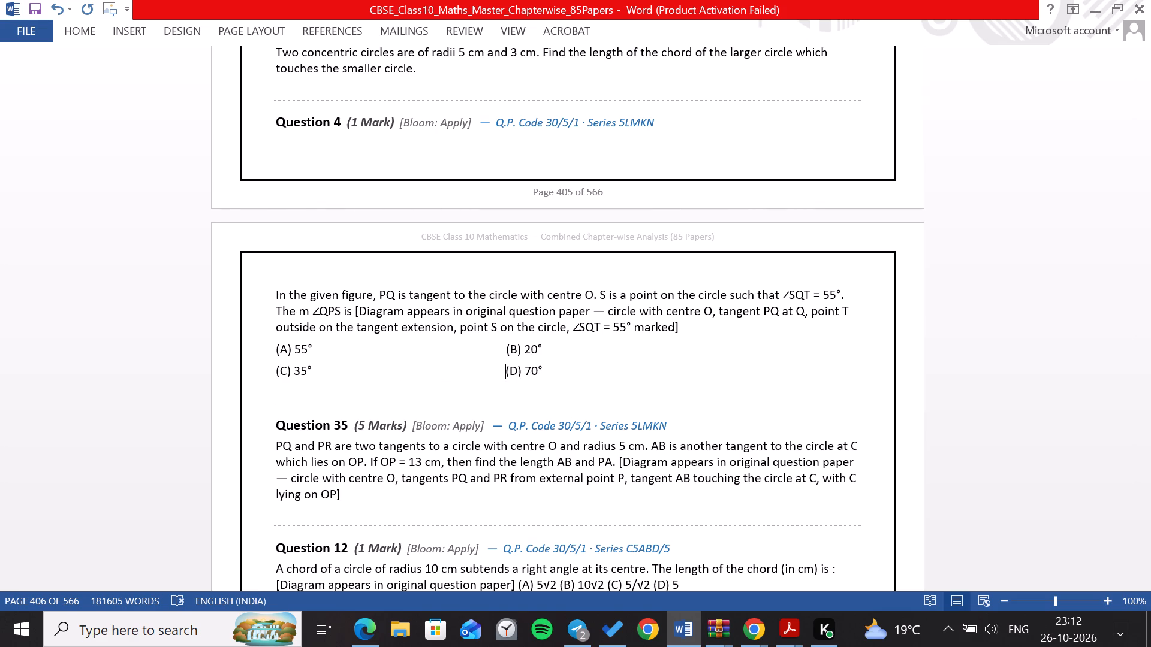
In Question 12 of Series C5ABD/5, start the options on their own line and space (B) 10√2 into a second column.
{"action": "scroll", "coordinate": [703, 301], "scroll_direction": "down", "scroll_amount": 4}
{"action": "scroll", "coordinate": [683, 374], "scroll_direction": "down", "scroll_amount": 18}
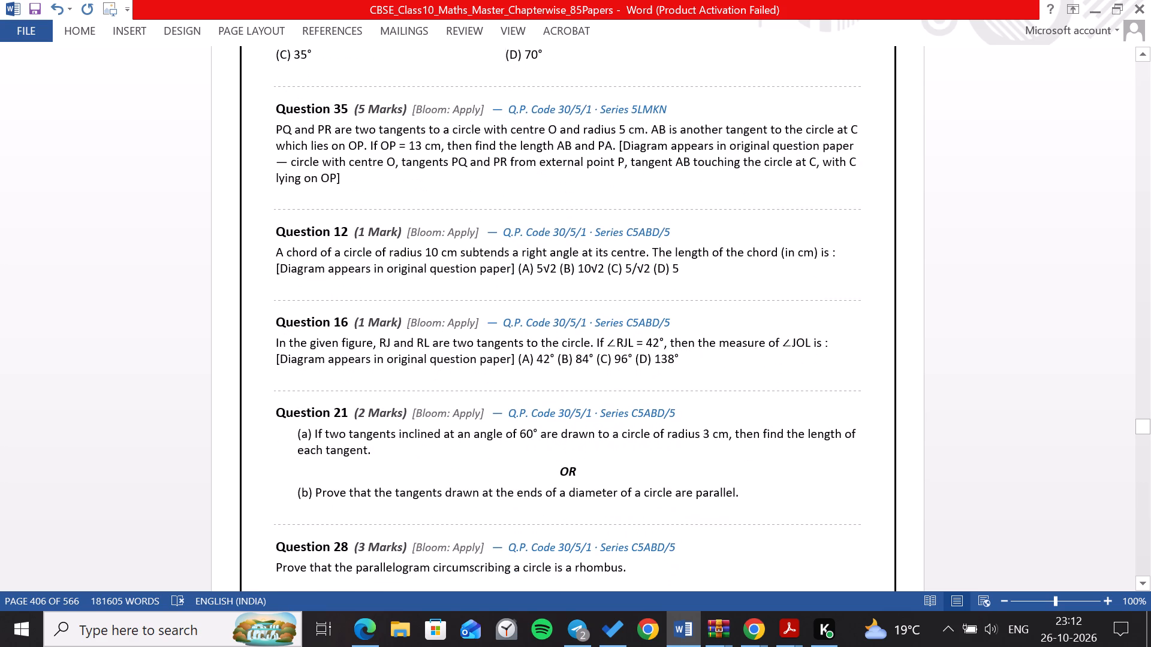
{"action": "left_click", "coordinate": [519, 270]}
{"action": "key", "text": "Return"}
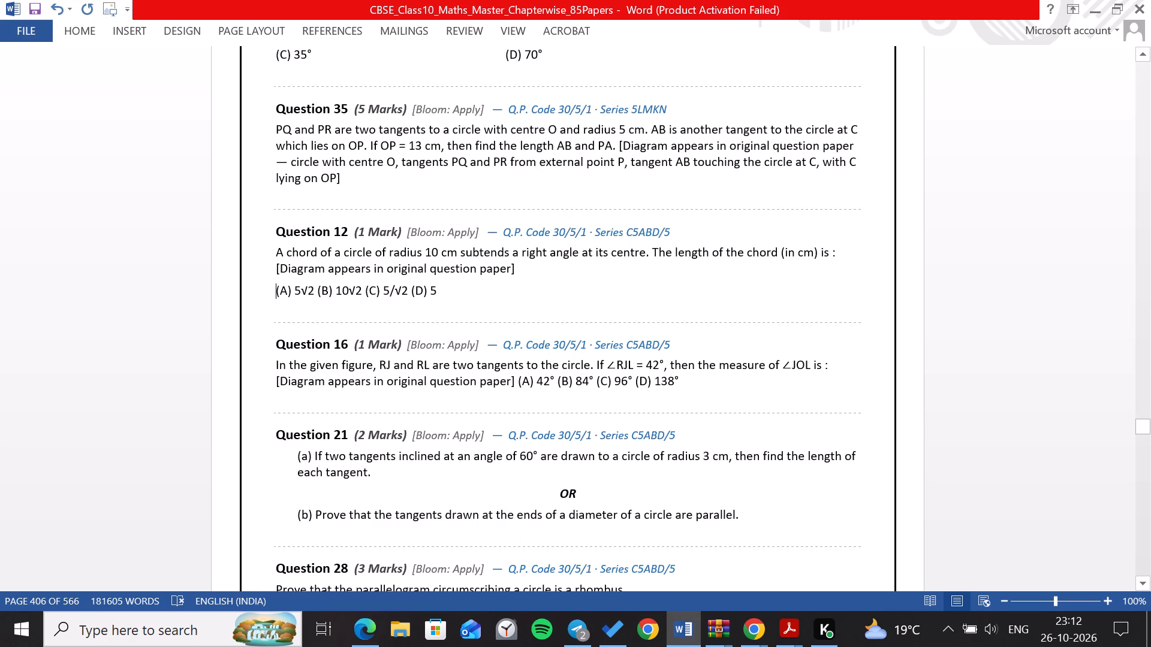
{"action": "left_click", "coordinate": [317, 296]}
{"action": "key", "text": "space"}
{"action": "key", "text": "space"}
{"action": "key", "text": "space"}
{"action": "key", "text": "space"}
{"action": "key", "text": "space"}
{"action": "key", "text": "space"}
{"action": "key", "text": "space"}
{"action": "key", "text": "space"}
{"action": "key", "text": "space"}
{"action": "key", "text": "space"}
{"action": "key", "text": "space"}
{"action": "key", "text": "space"}
{"action": "key", "text": "space"}
{"action": "key", "text": "space"}
{"action": "key", "text": "space"}
{"action": "key", "text": "space"}
{"action": "key", "text": "space"}
{"action": "key", "text": "space"}
{"action": "key", "text": "space"}
{"action": "key", "text": "space"}
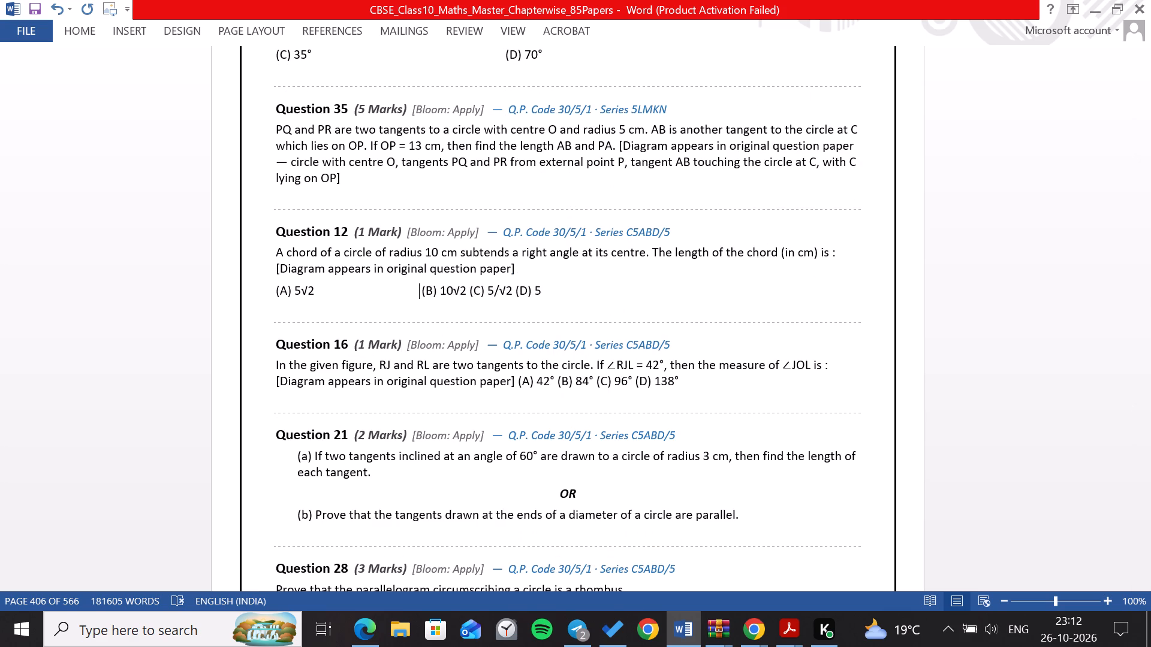
{"action": "key", "text": "space"}
{"action": "key", "text": "space"}
{"action": "key", "text": "space"}
{"action": "key", "text": "space"}
{"action": "key", "text": "space"}
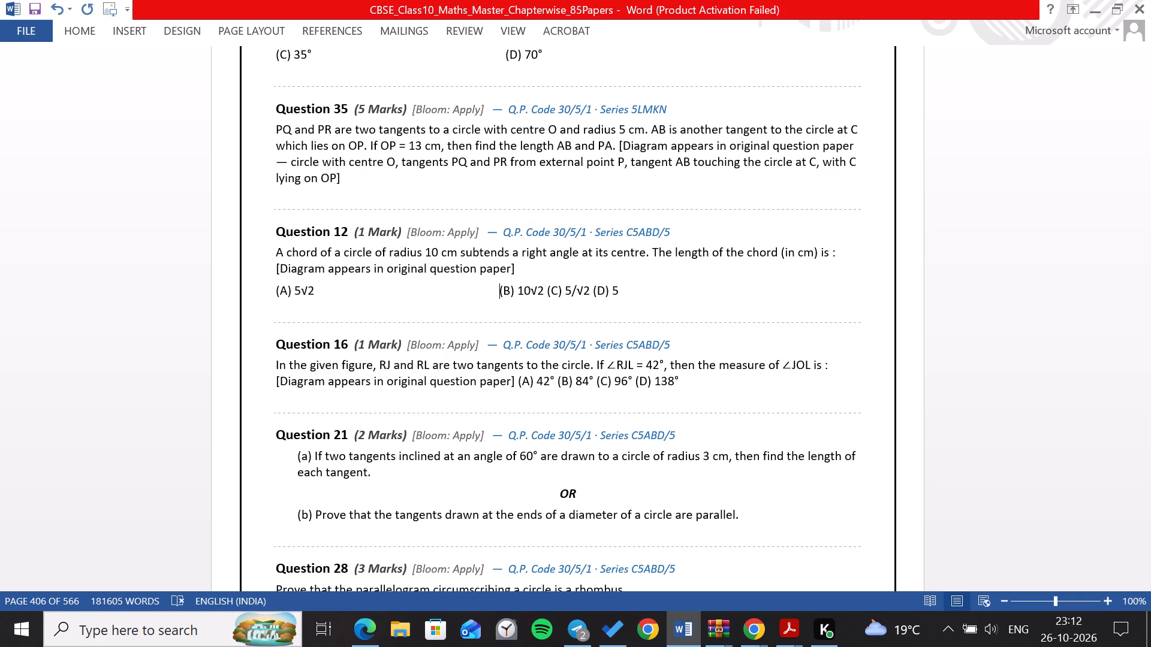
{"action": "key", "text": "space"}
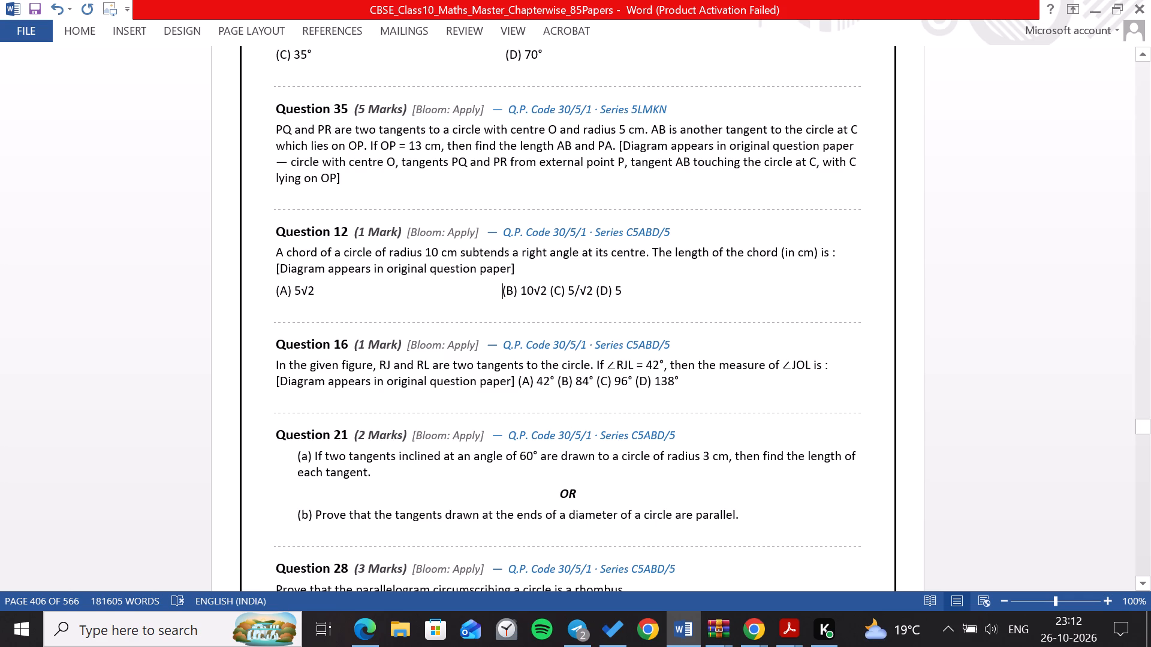
Move Question 12's option (C) 5/√2 to a new line and align (D) 5 under (B).
{"action": "left_click", "coordinate": [550, 289]}
{"action": "key", "text": "Return"}
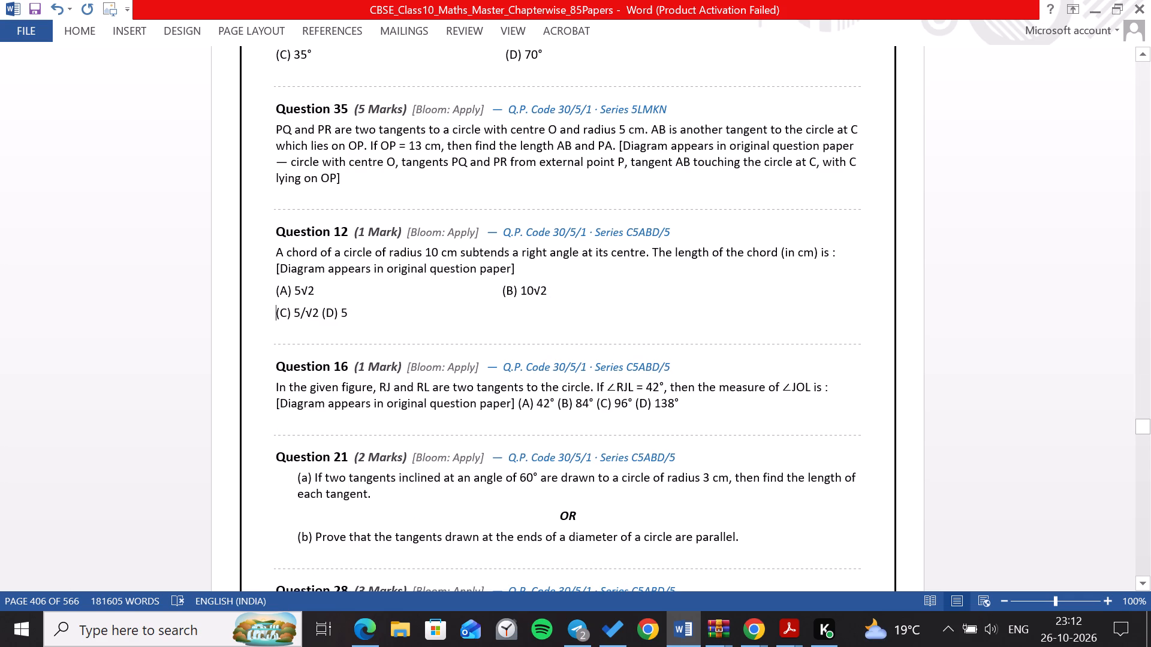
{"action": "left_click", "coordinate": [321, 314]}
{"action": "key", "text": "space"}
{"action": "key", "text": "space"}
{"action": "key", "text": "space"}
{"action": "key", "text": "space"}
{"action": "key", "text": "space"}
{"action": "key", "text": "space"}
{"action": "key", "text": "space"}
{"action": "key", "text": "space"}
{"action": "key", "text": "space"}
{"action": "key", "text": "space"}
{"action": "key", "text": "space"}
{"action": "key", "text": "space"}
{"action": "key", "text": "space"}
{"action": "key", "text": "space"}
{"action": "key", "text": "space"}
{"action": "key", "text": "space"}
{"action": "key", "text": "space"}
{"action": "key", "text": "space"}
{"action": "key", "text": "space"}
{"action": "key", "text": "space"}
{"action": "key", "text": "BackSpace"}
{"action": "key", "text": "BackSpace"}
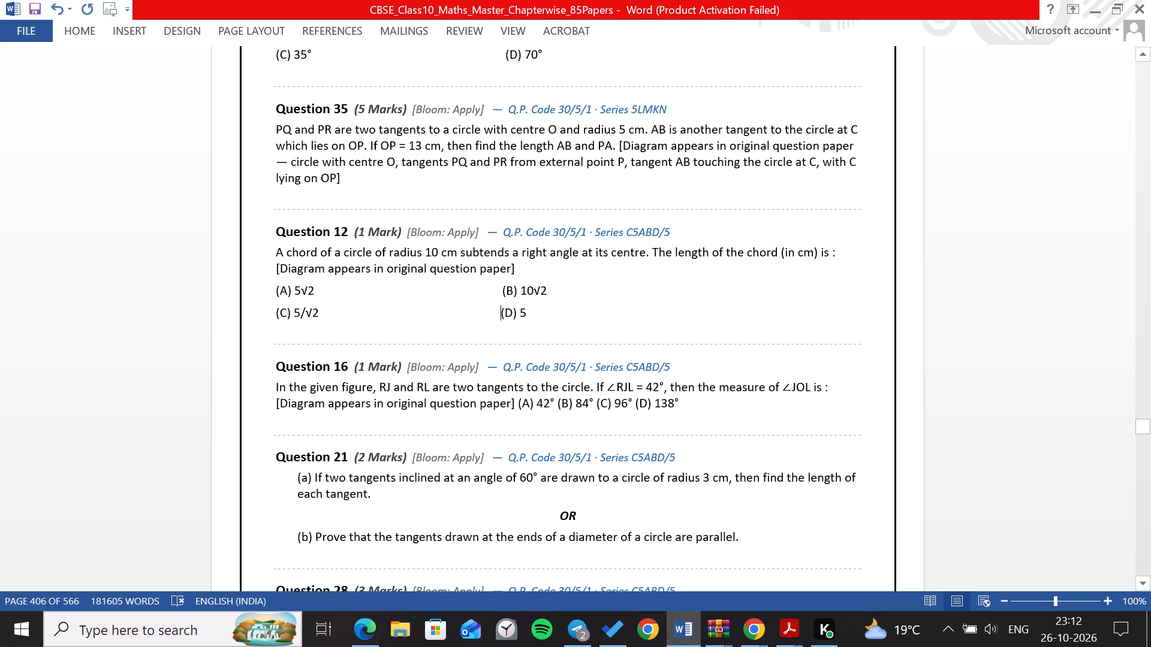
In Question 16 of Series C5ABD/5, start the options on their own line and space (B) 84° into a second column.
{"action": "left_click", "coordinate": [519, 404]}
{"action": "key", "text": "Return"}
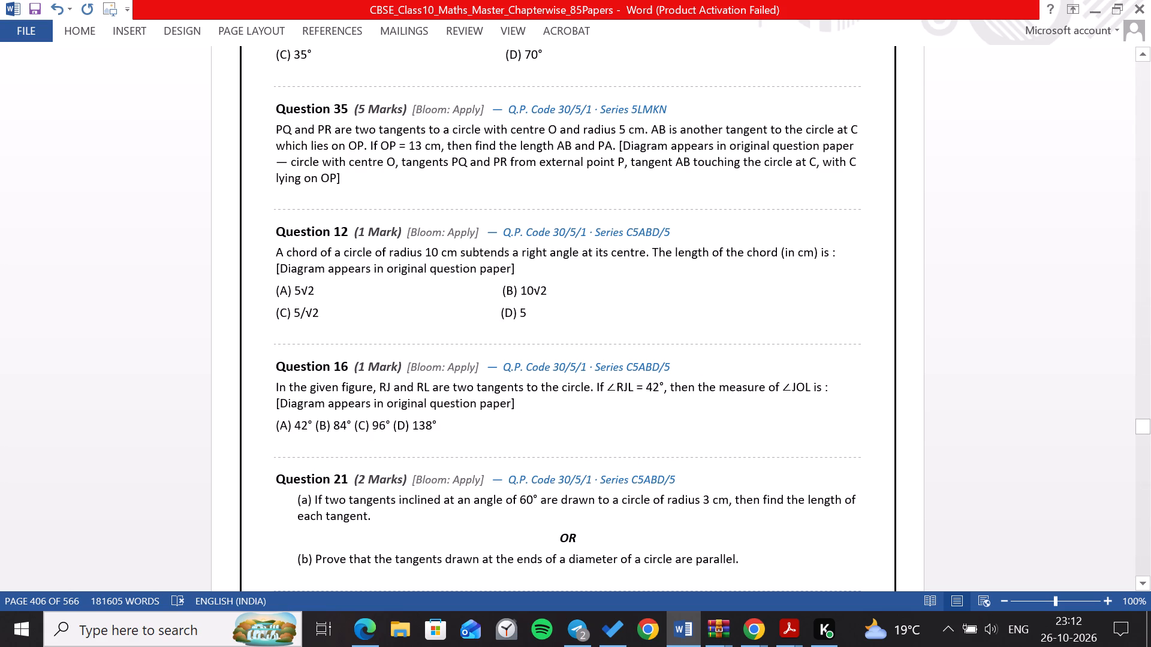
{"action": "left_click", "coordinate": [314, 425]}
{"action": "key", "text": "space"}
{"action": "key", "text": "space"}
{"action": "key", "text": "space"}
{"action": "key", "text": "space"}
{"action": "key", "text": "space"}
{"action": "key", "text": "space"}
{"action": "key", "text": "space"}
{"action": "key", "text": "space"}
{"action": "key", "text": "space"}
{"action": "key", "text": "space"}
{"action": "key", "text": "space"}
{"action": "key", "text": "space"}
{"action": "key", "text": "space"}
{"action": "key", "text": "space"}
{"action": "key", "text": "space"}
{"action": "key", "text": "space"}
{"action": "key", "text": "space"}
{"action": "key", "text": "space"}
{"action": "key", "text": "space"}
{"action": "key", "text": "space"}
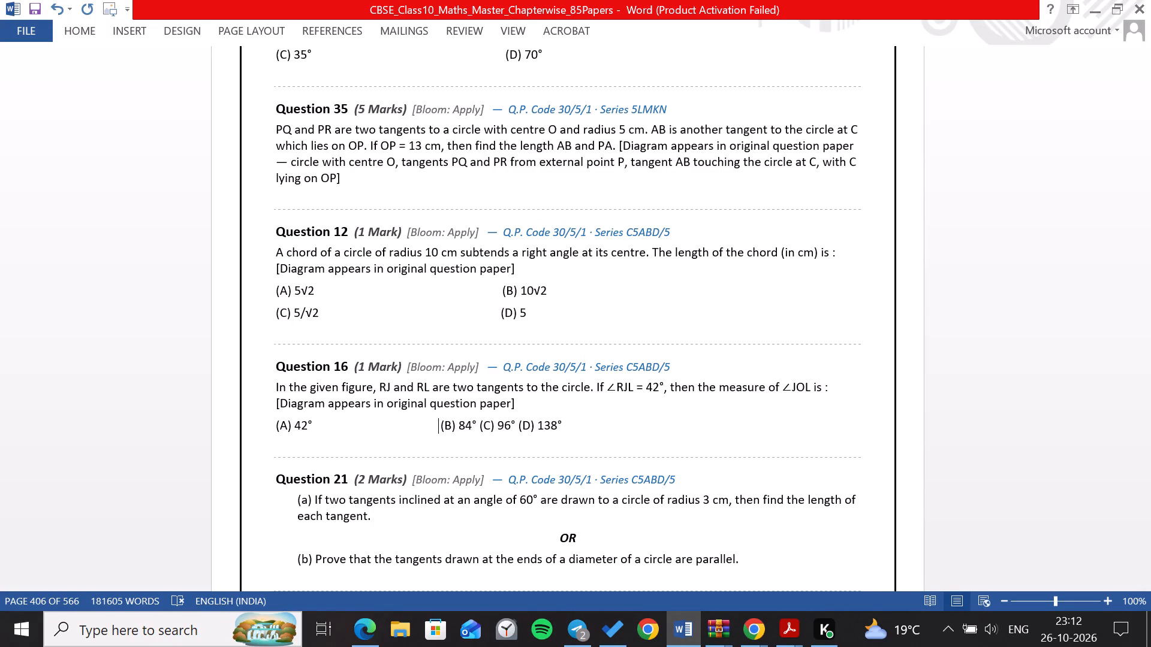
{"action": "key", "text": "space"}
{"action": "key", "text": "space"}
{"action": "key", "text": "space"}
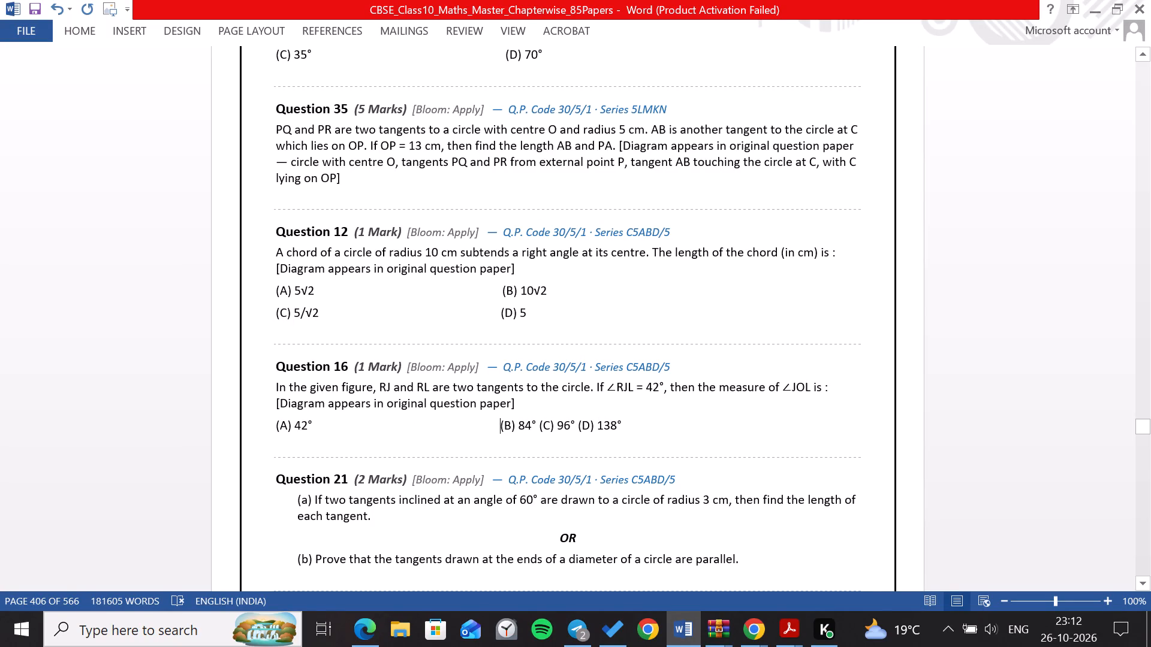
Move Question 16's option (C) 96° to a new line and align (D) 138° under (B).
{"action": "left_click", "coordinate": [540, 424]}
{"action": "key", "text": "Return"}
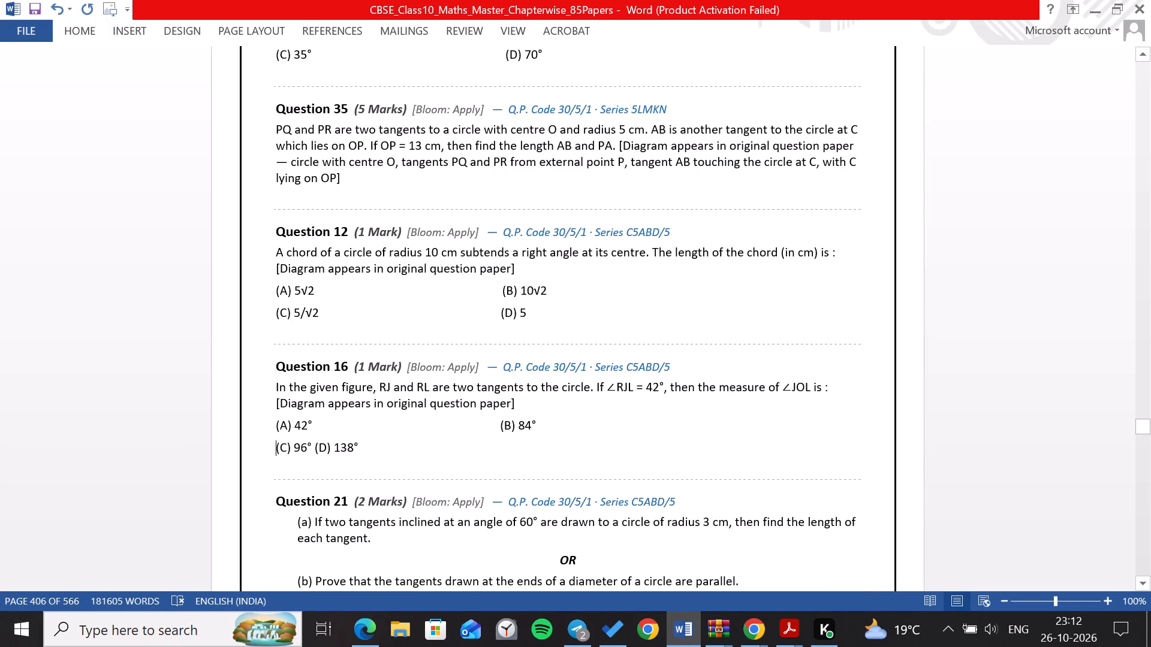
{"action": "left_click", "coordinate": [315, 447]}
{"action": "key", "text": "space"}
{"action": "key", "text": "space"}
{"action": "key", "text": "space"}
{"action": "key", "text": "space"}
{"action": "key", "text": "space"}
{"action": "key", "text": "space"}
{"action": "key", "text": "space"}
{"action": "key", "text": "space"}
{"action": "key", "text": "space"}
{"action": "key", "text": "space"}
{"action": "key", "text": "space"}
{"action": "key", "text": "space"}
{"action": "key", "text": "space"}
{"action": "key", "text": "space"}
{"action": "key", "text": "space"}
{"action": "key", "text": "space"}
{"action": "key", "text": "space"}
{"action": "key", "text": "space"}
{"action": "key", "text": "space"}
{"action": "key", "text": "space"}
In Question 10 of Series EH5GF, put each of the options (A) to (D) on its own line.
{"action": "scroll", "coordinate": [465, 367], "scroll_direction": "down", "scroll_amount": 8}
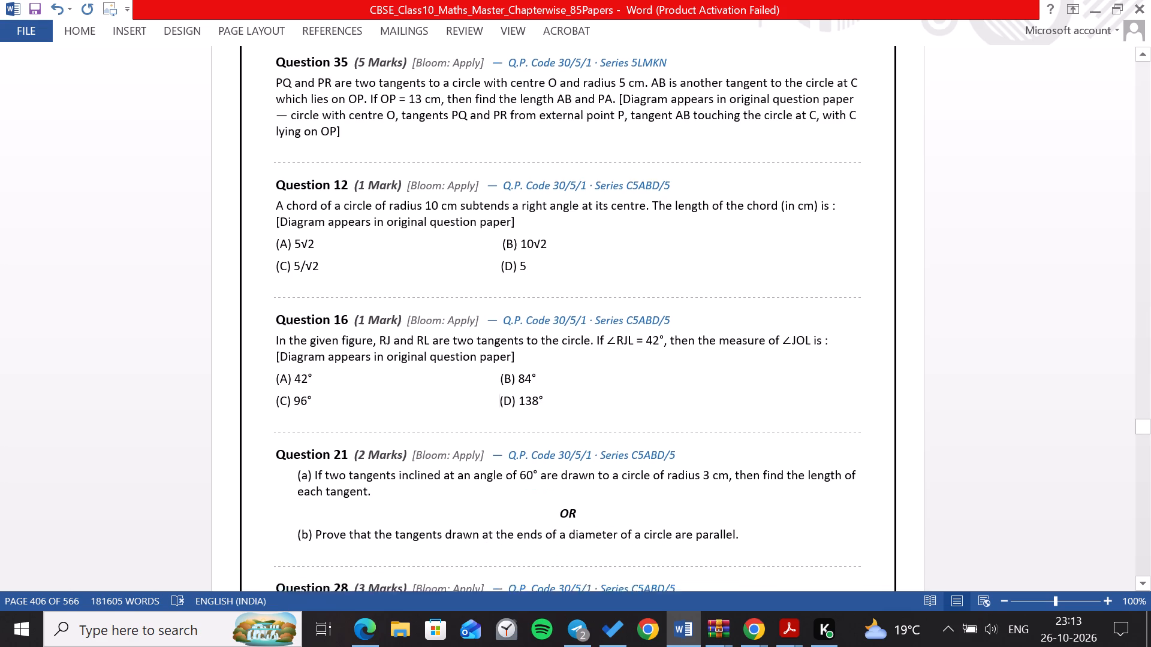
{"action": "scroll", "coordinate": [465, 355], "scroll_direction": "down", "scroll_amount": 17}
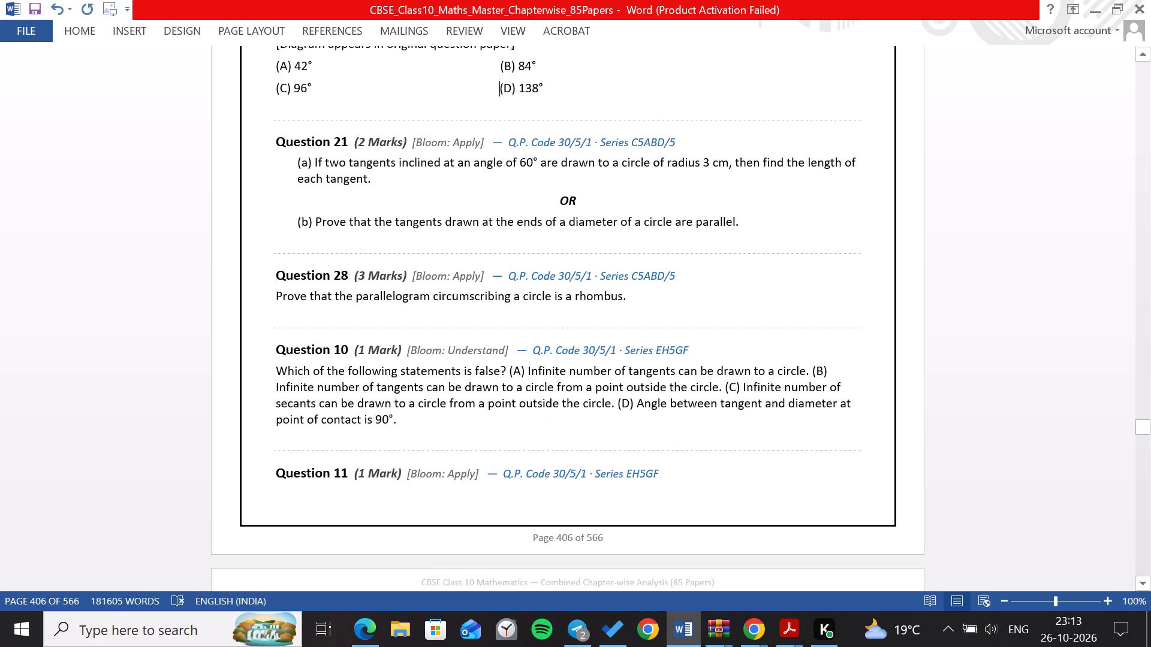
{"action": "left_click", "coordinate": [508, 369]}
{"action": "key", "text": "Return"}
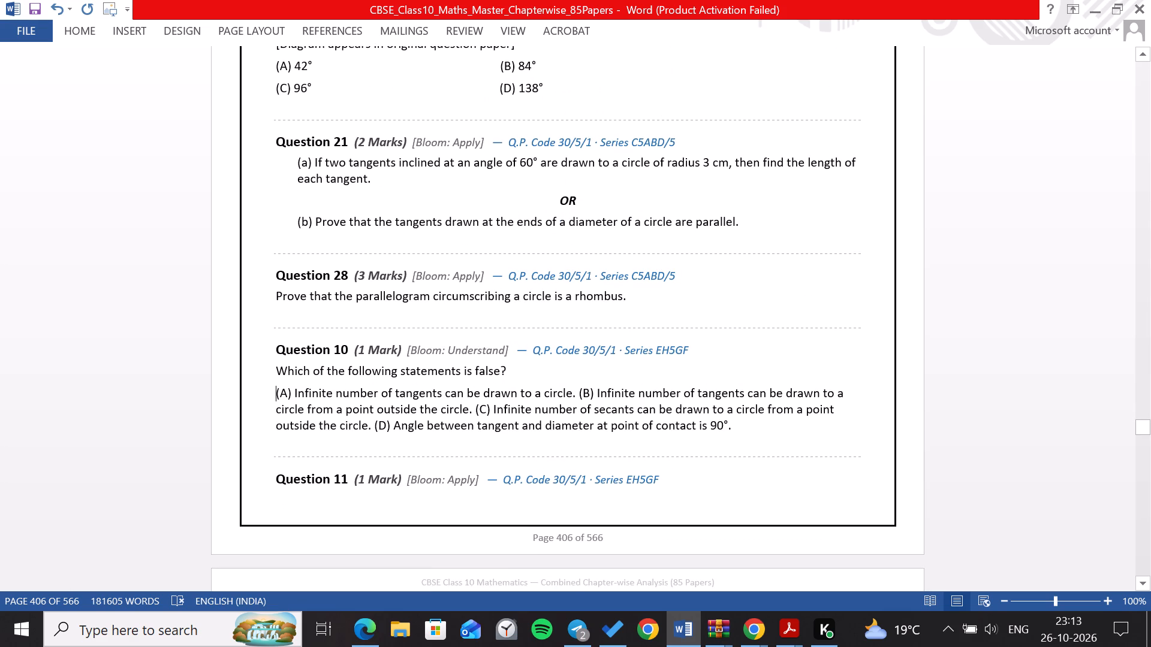
{"action": "left_click", "coordinate": [578, 393]}
{"action": "key", "text": "Return"}
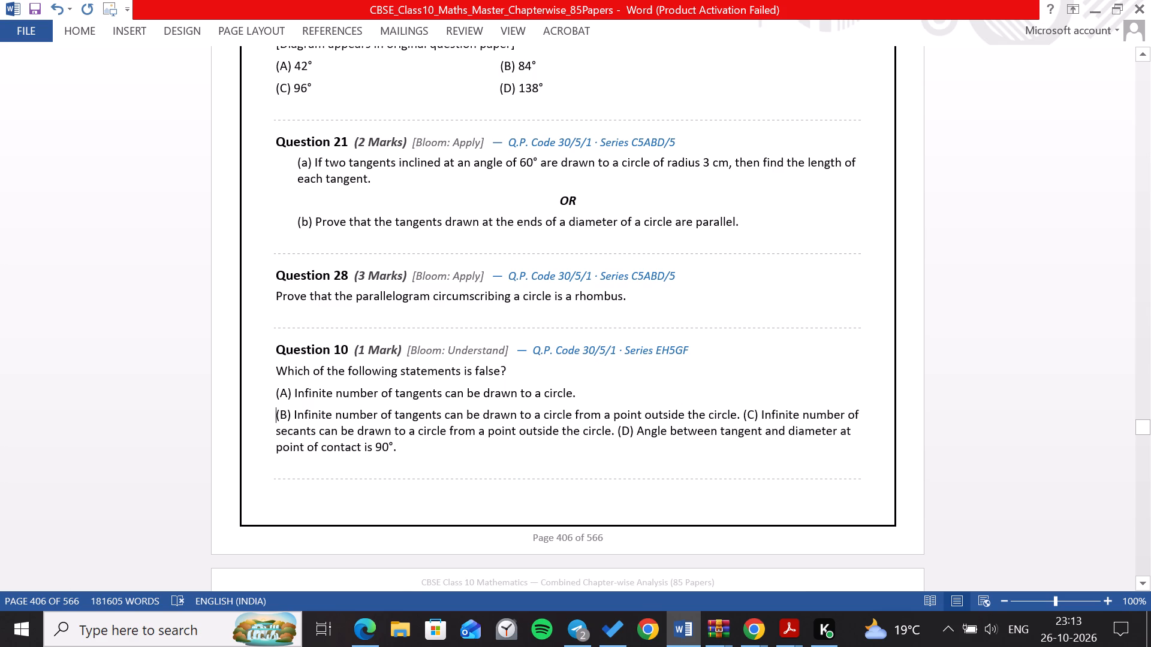
{"action": "left_click", "coordinate": [742, 415]}
{"action": "key", "text": "Return"}
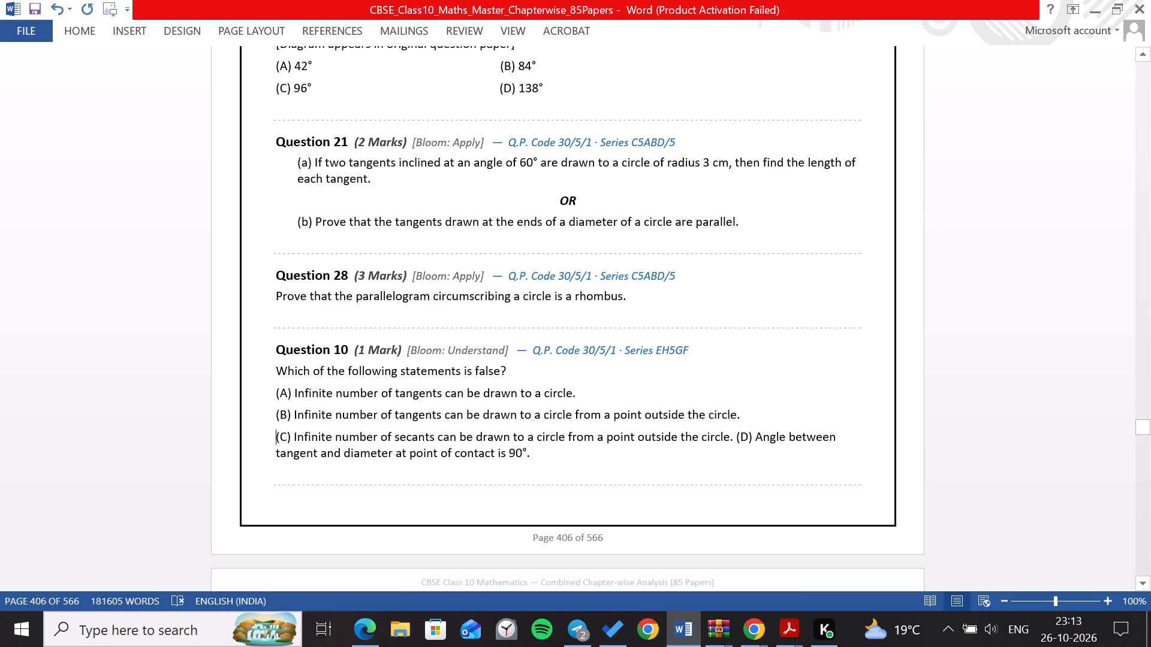
{"action": "left_click", "coordinate": [736, 435]}
{"action": "key", "text": "Return"}
In Question 11 of Series EH5GF, remove the options line's indent and space (B) 150° into a second column.
{"action": "scroll", "coordinate": [734, 389], "scroll_direction": "down", "scroll_amount": 2}
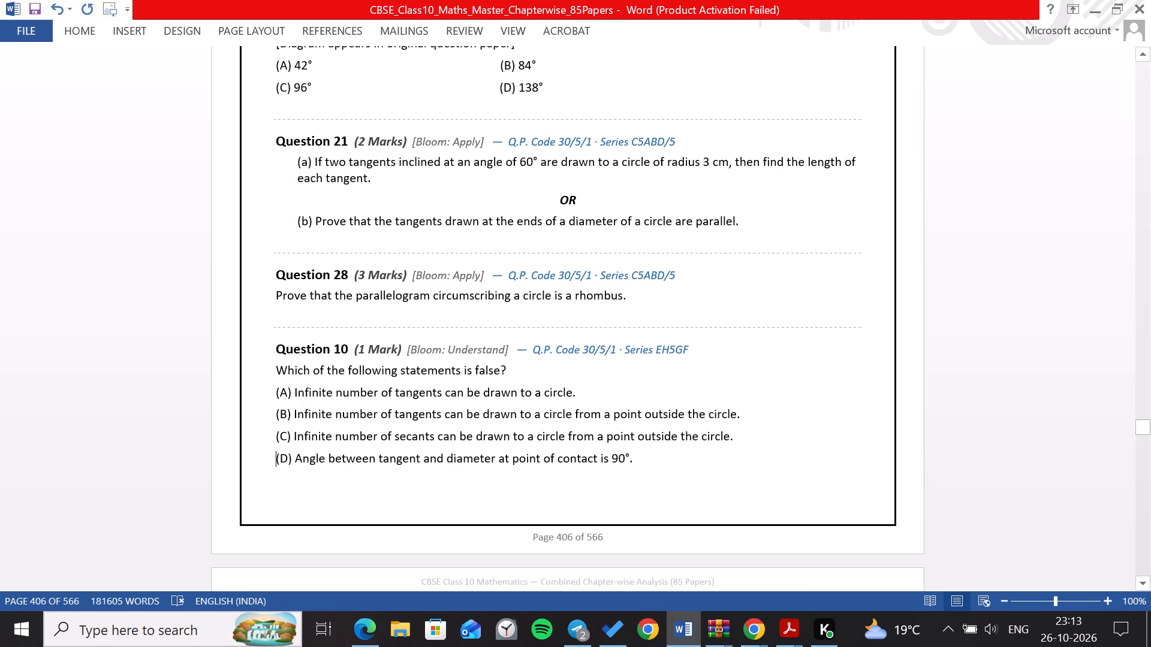
{"action": "scroll", "coordinate": [734, 389], "scroll_direction": "down", "scroll_amount": 20}
{"action": "scroll", "coordinate": [734, 389], "scroll_direction": "down", "scroll_amount": 5}
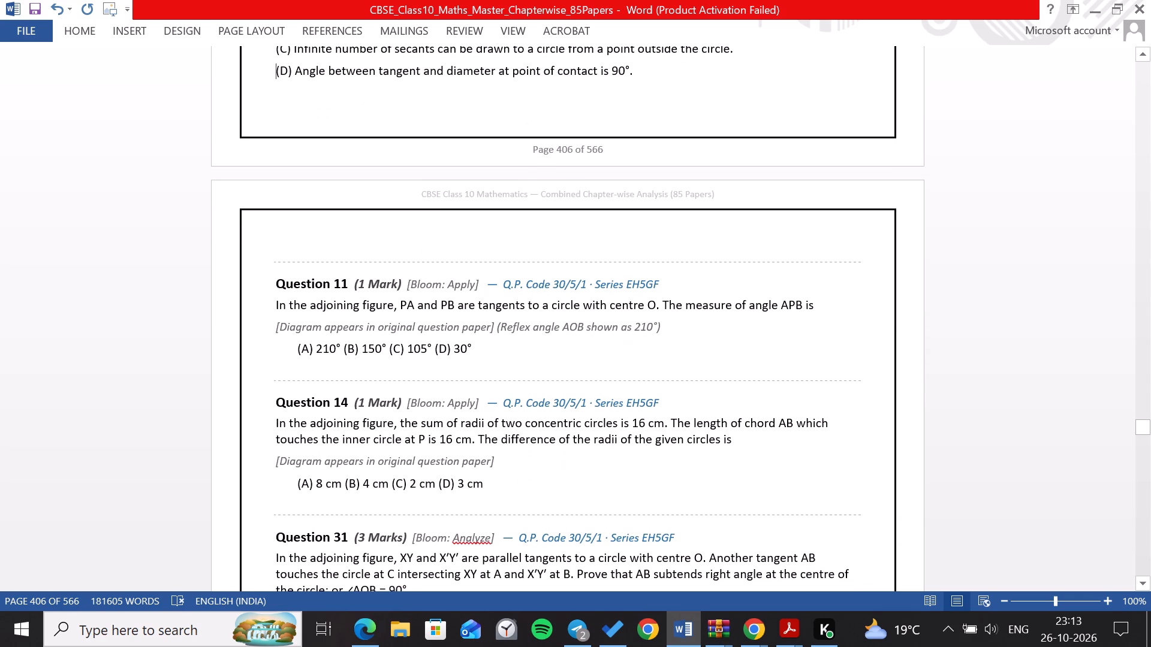
{"action": "left_click", "coordinate": [298, 359]}
{"action": "key", "text": "BackSpace"}
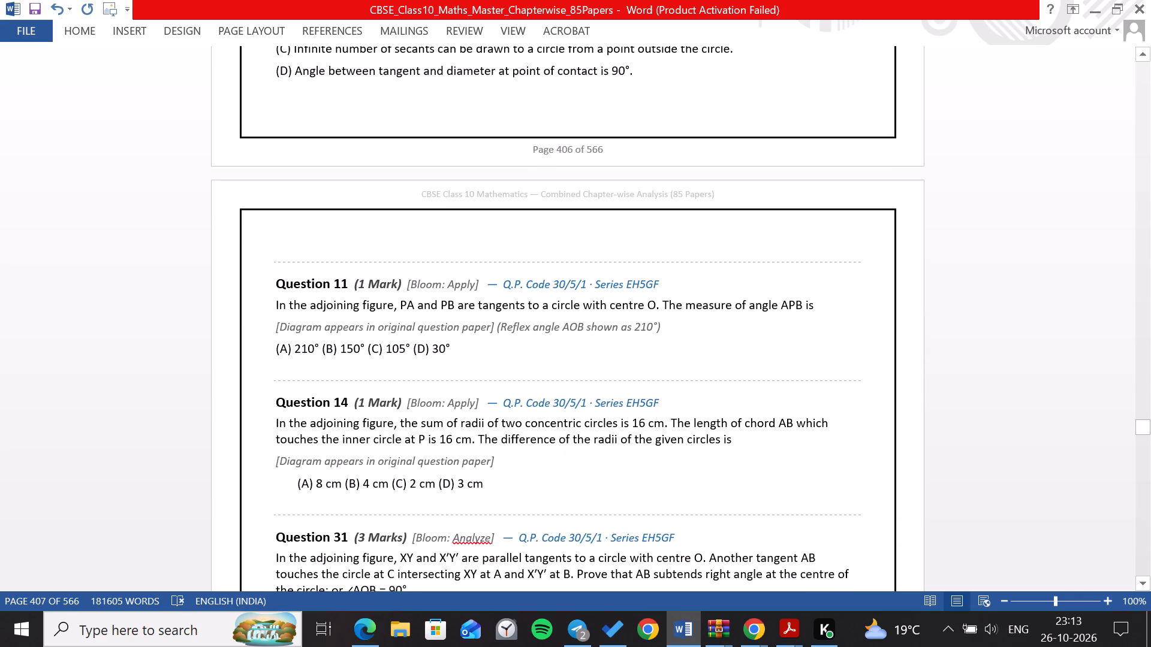
{"action": "left_click", "coordinate": [321, 344]}
{"action": "key", "text": "space"}
{"action": "key", "text": "space"}
{"action": "key", "text": "space"}
{"action": "key", "text": "space"}
{"action": "key", "text": "space"}
{"action": "key", "text": "space"}
{"action": "key", "text": "space"}
{"action": "key", "text": "space"}
{"action": "key", "text": "space"}
{"action": "key", "text": "space"}
{"action": "key", "text": "space"}
{"action": "key", "text": "space"}
{"action": "key", "text": "space"}
{"action": "key", "text": "space"}
{"action": "key", "text": "space"}
{"action": "key", "text": "space"}
{"action": "key", "text": "space"}
{"action": "key", "text": "space"}
{"action": "key", "text": "space"}
{"action": "key", "text": "space"}
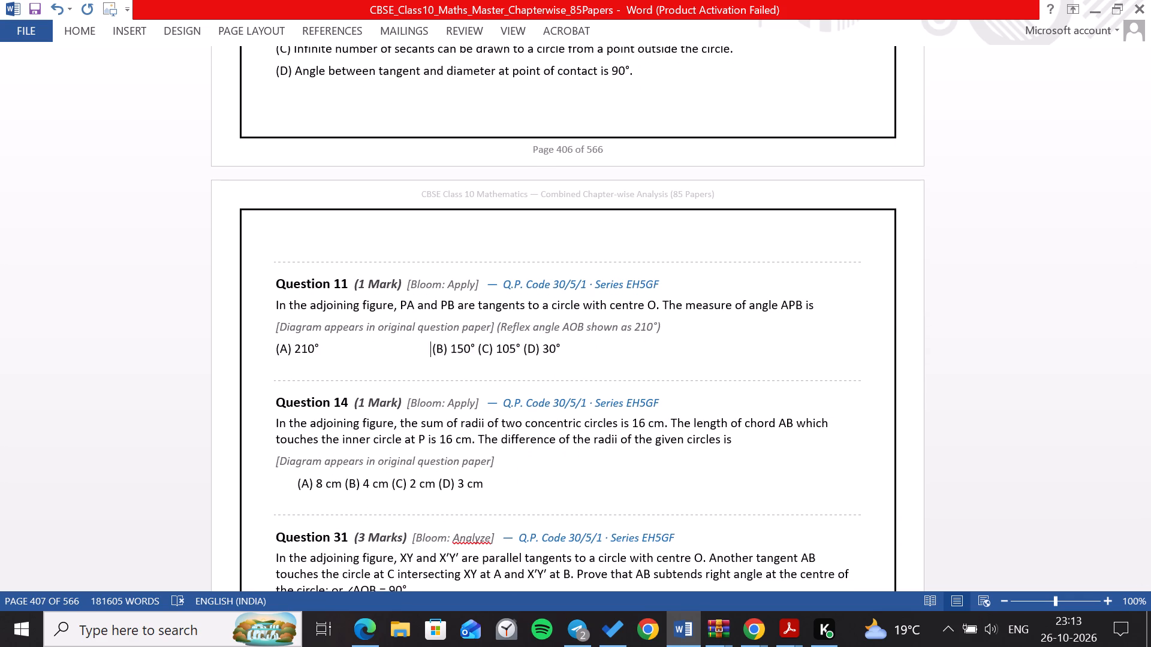
{"action": "key", "text": "space"}
{"action": "key", "text": "space"}
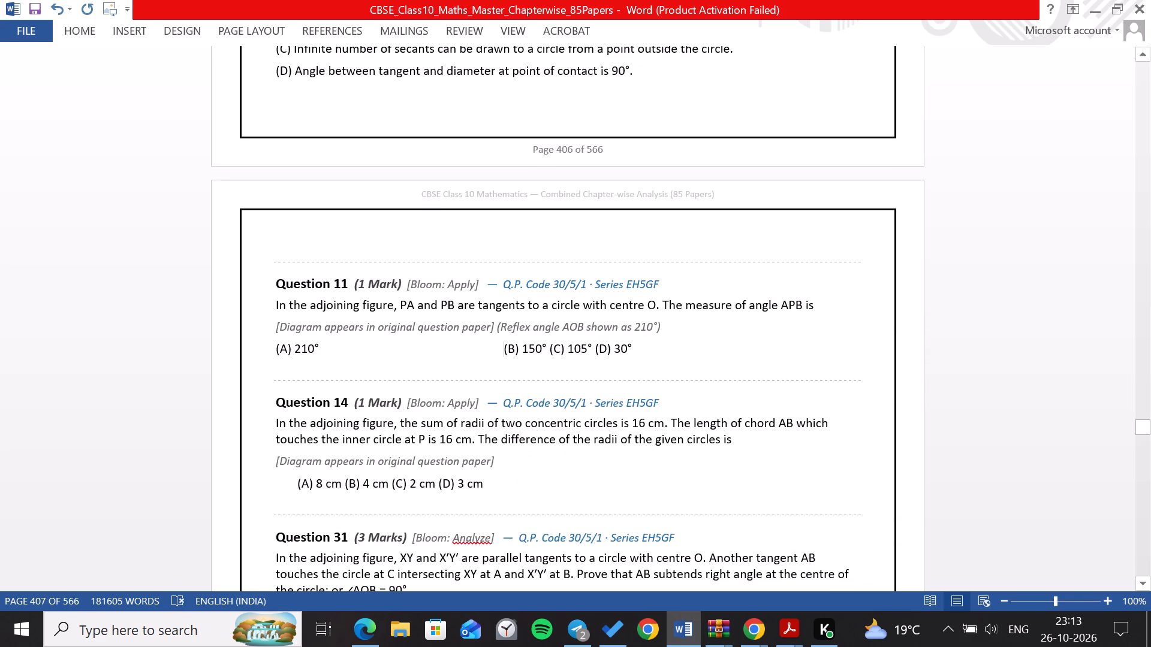
Move Question 11's option (C) 105° of Series EH5GF to a new line and align (D) 30° under (B).
{"action": "left_click", "coordinate": [549, 349]}
{"action": "key", "text": "Return"}
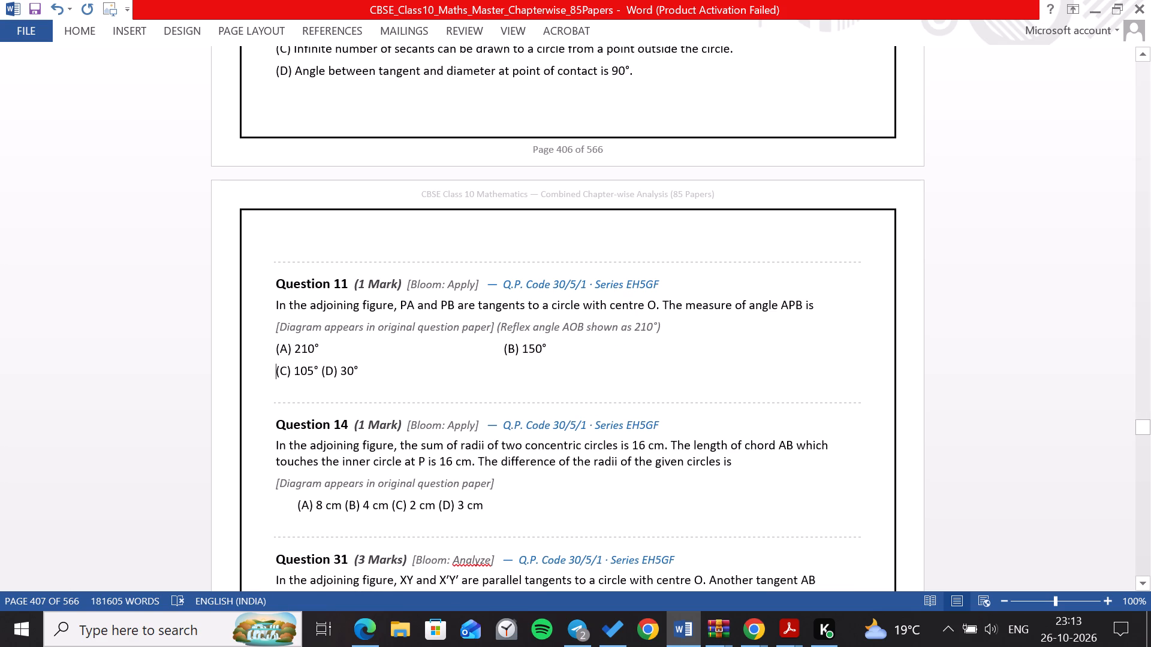
{"action": "left_click", "coordinate": [320, 368]}
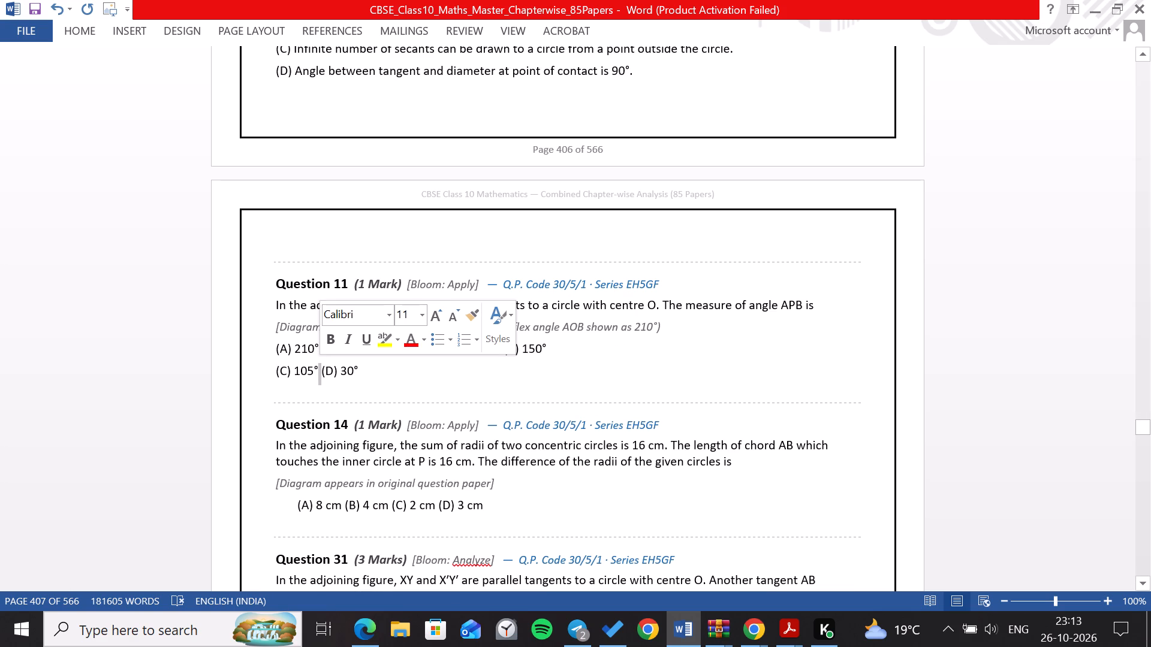
{"action": "left_click", "coordinate": [321, 374]}
{"action": "key", "text": "space"}
{"action": "key", "text": "space"}
{"action": "key", "text": "space"}
{"action": "key", "text": "space"}
{"action": "key", "text": "space"}
{"action": "key", "text": "space"}
{"action": "key", "text": "space"}
{"action": "key", "text": "space"}
{"action": "key", "text": "space"}
{"action": "key", "text": "space"}
{"action": "key", "text": "space"}
{"action": "key", "text": "space"}
{"action": "key", "text": "space"}
{"action": "key", "text": "space"}
{"action": "key", "text": "space"}
{"action": "key", "text": "space"}
{"action": "key", "text": "space"}
{"action": "key", "text": "space"}
{"action": "key", "text": "space"}
{"action": "key", "text": "space"}
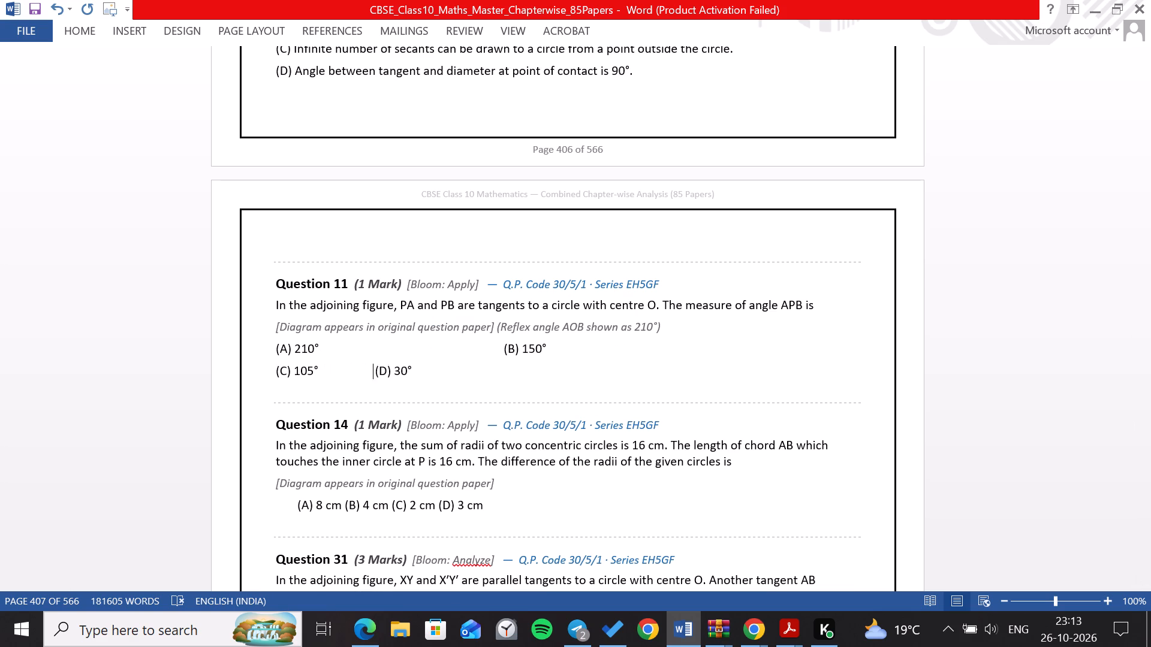
{"action": "key", "text": "space"}
{"action": "key", "text": "space"}
In Question 14 of Series EH5GF, remove the options line's indent and space (B) 4 cm into a second column.
{"action": "scroll", "coordinate": [330, 395], "scroll_direction": "down", "scroll_amount": 6}
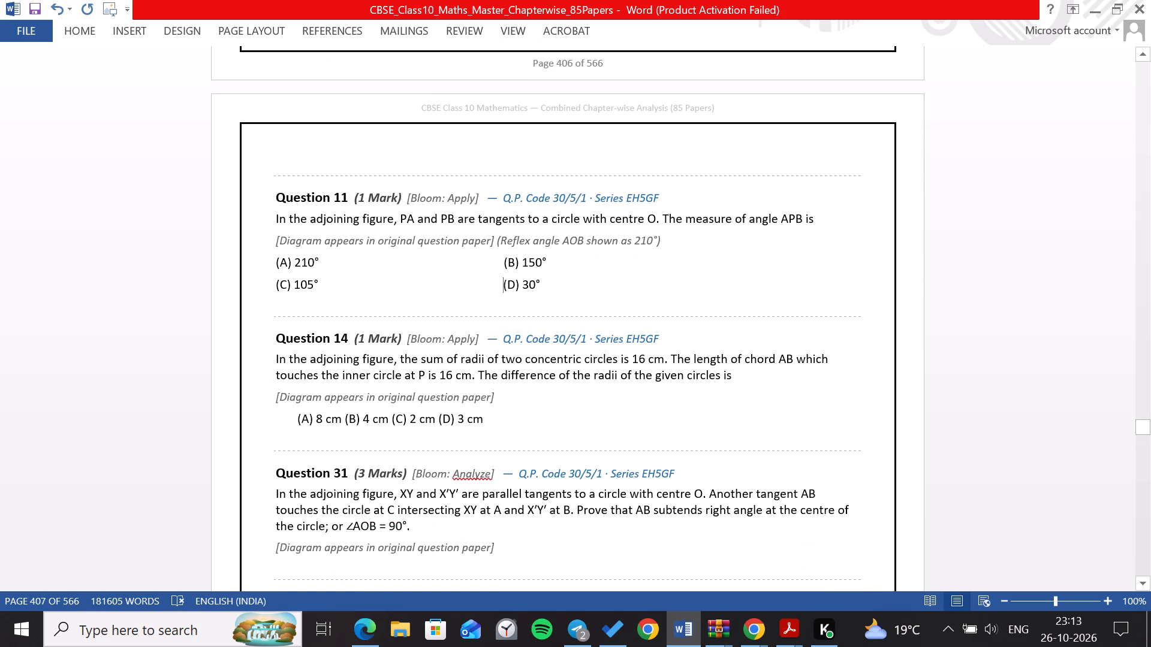
{"action": "left_click", "coordinate": [295, 418]}
{"action": "key", "text": "BackSpace"}
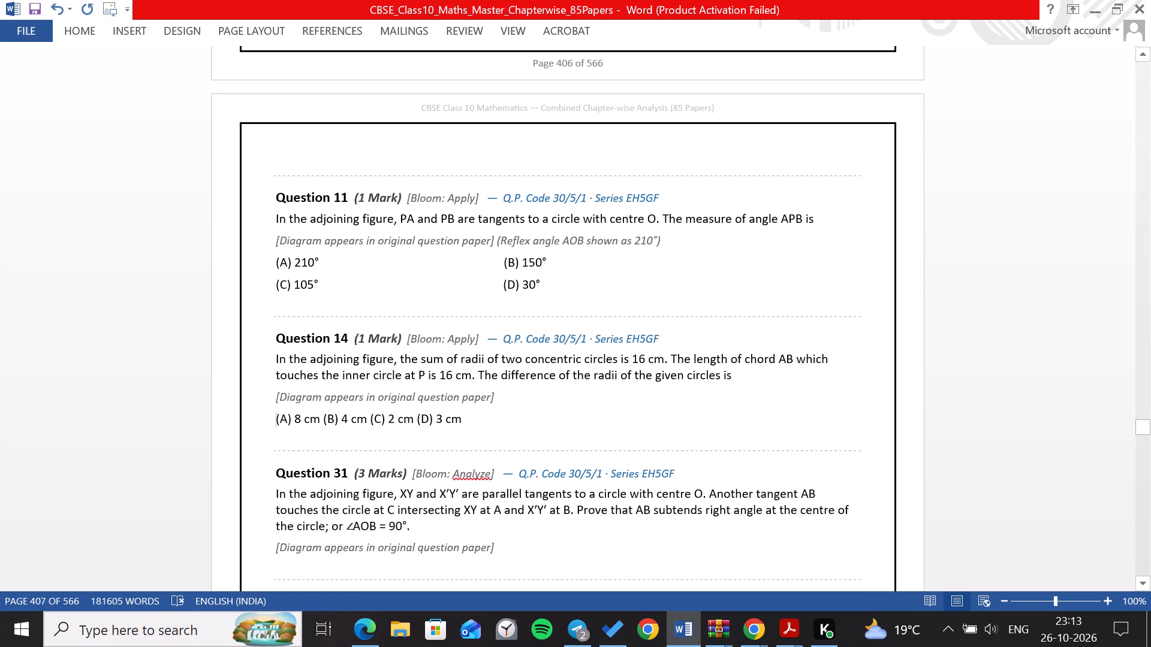
{"action": "left_click", "coordinate": [322, 417]}
{"action": "key", "text": "space"}
{"action": "key", "text": "space"}
{"action": "key", "text": "space"}
{"action": "key", "text": "space"}
{"action": "key", "text": "space"}
{"action": "key", "text": "space"}
{"action": "key", "text": "space"}
{"action": "key", "text": "space"}
{"action": "key", "text": "space"}
{"action": "key", "text": "space"}
{"action": "key", "text": "space"}
{"action": "key", "text": "space"}
{"action": "key", "text": "space"}
{"action": "key", "text": "space"}
{"action": "key", "text": "space"}
{"action": "key", "text": "space"}
{"action": "key", "text": "space"}
{"action": "key", "text": "space"}
{"action": "key", "text": "space"}
{"action": "key", "text": "space"}
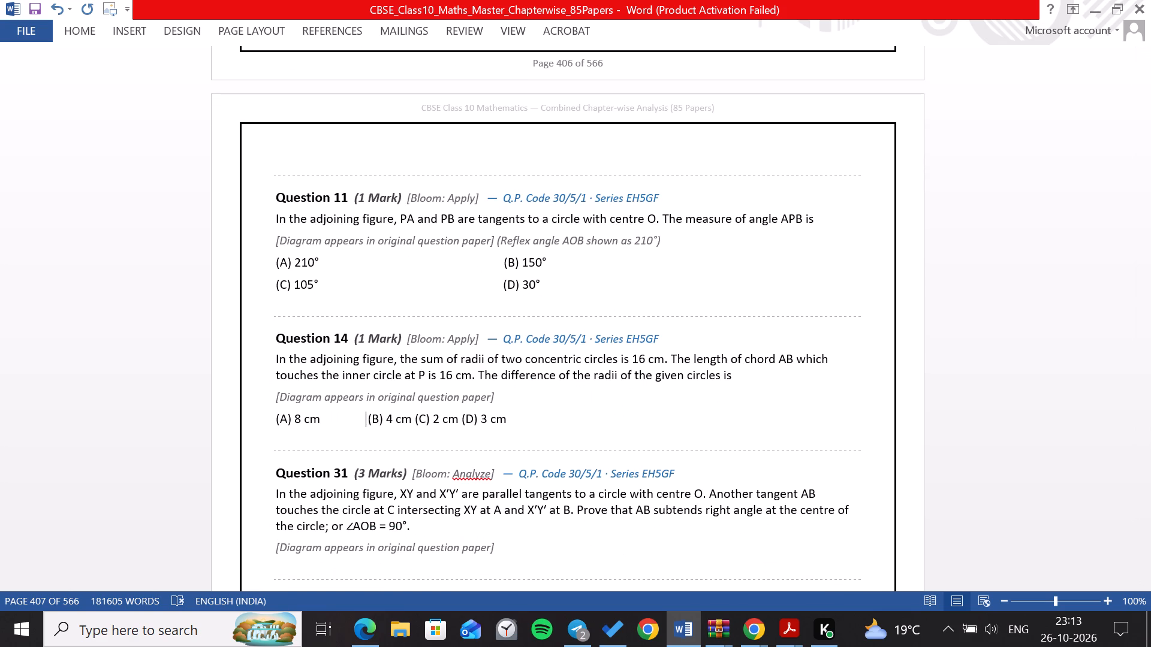
{"action": "key", "text": "space"}
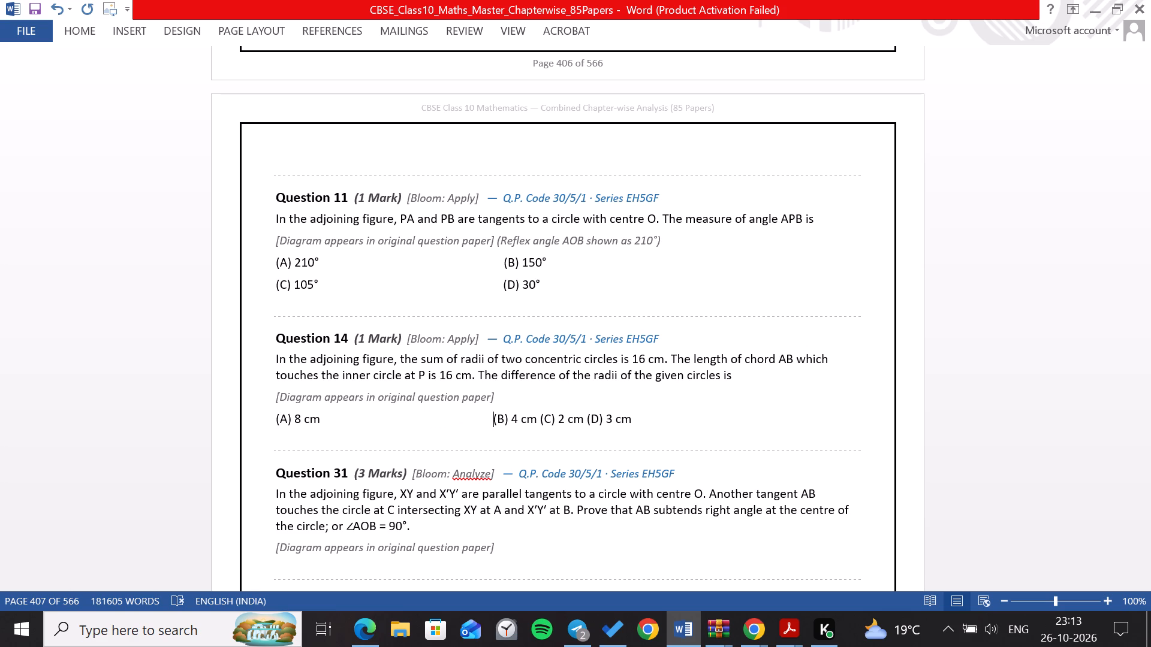
{"action": "key", "text": "space"}
{"action": "key", "text": "space"}
{"action": "key", "text": "space"}
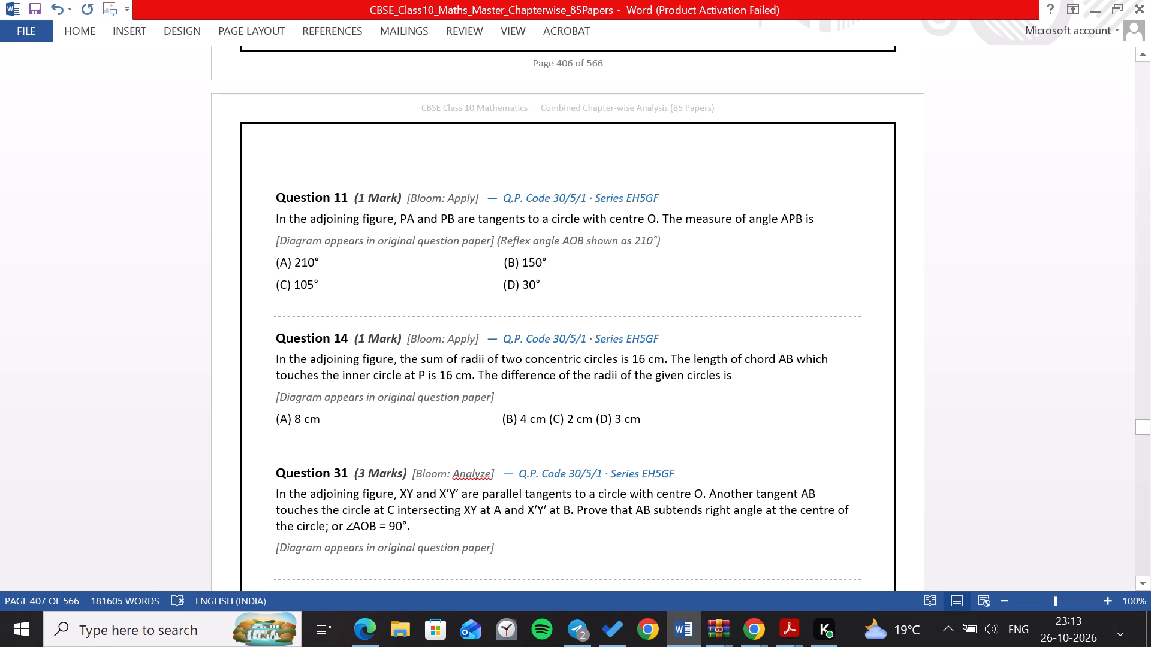
Move Question 14's option (C) 2 cm to a new line and align (D) 3 cm under (B).
{"action": "left_click", "coordinate": [549, 415]}
{"action": "key", "text": "Return"}
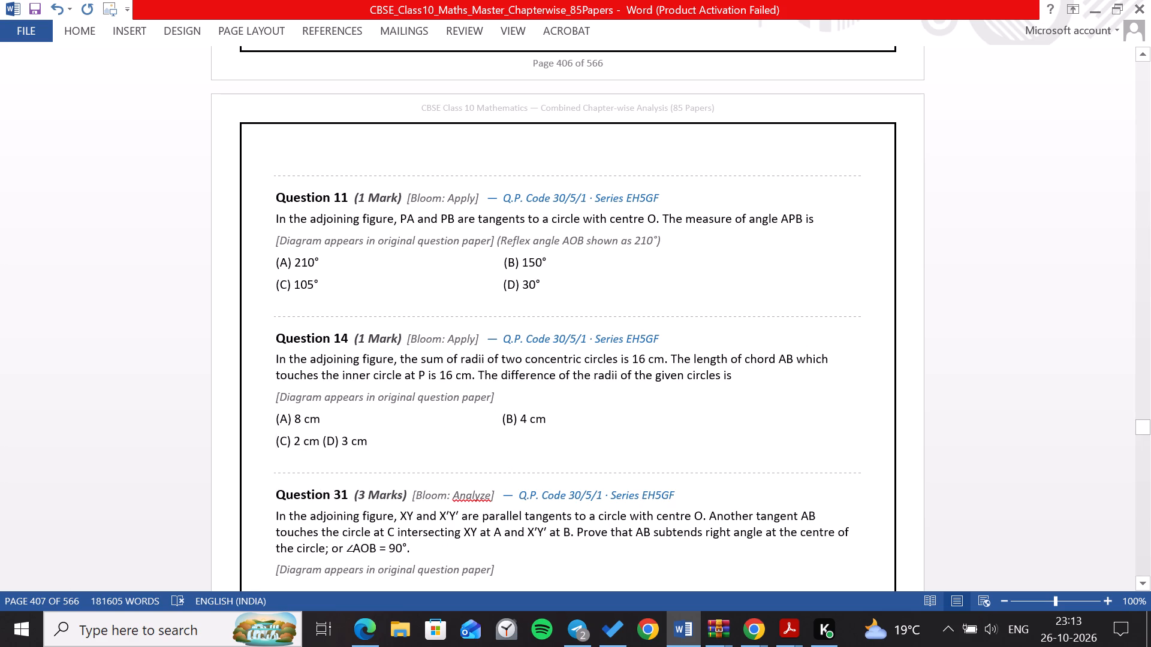
{"action": "left_click", "coordinate": [323, 448]}
{"action": "key", "text": "space"}
{"action": "key", "text": "space"}
{"action": "key", "text": "space"}
{"action": "key", "text": "space"}
{"action": "key", "text": "space"}
{"action": "key", "text": "space"}
{"action": "key", "text": "space"}
{"action": "key", "text": "space"}
{"action": "key", "text": "space"}
{"action": "key", "text": "space"}
{"action": "key", "text": "space"}
{"action": "key", "text": "space"}
{"action": "key", "text": "space"}
{"action": "key", "text": "space"}
{"action": "key", "text": "space"}
{"action": "key", "text": "space"}
{"action": "key", "text": "space"}
{"action": "key", "text": "space"}
{"action": "key", "text": "space"}
{"action": "key", "text": "space"}
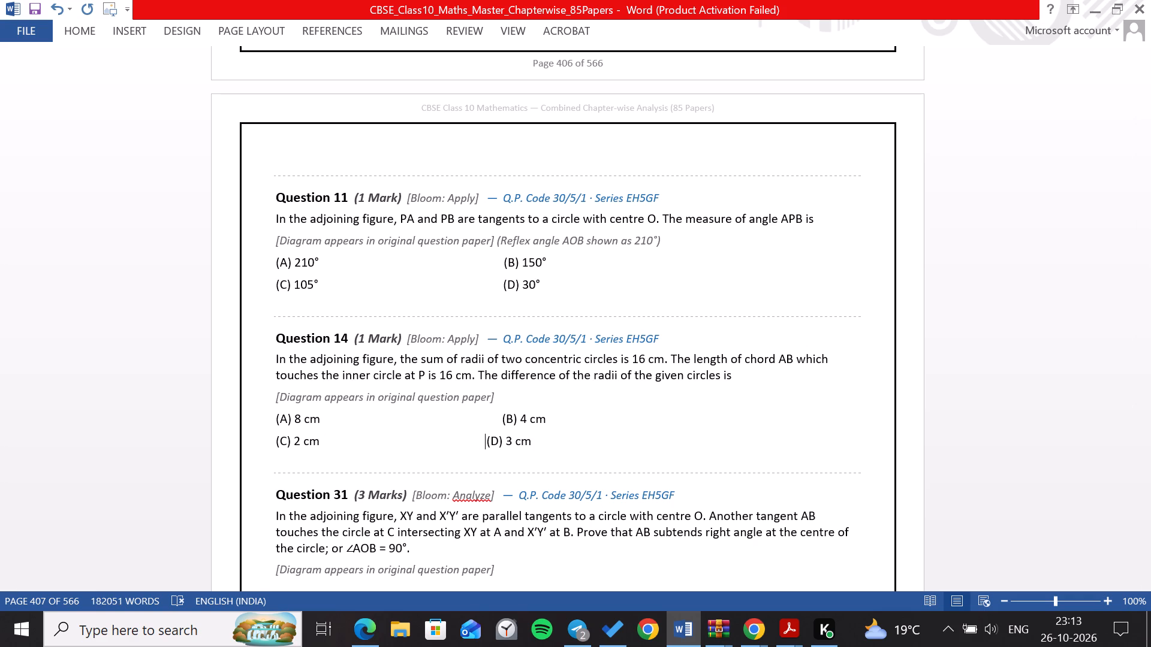
{"action": "key", "text": "space"}
{"action": "key", "text": "space"}
{"action": "key", "text": "space"}
Remove the indent from the options lines of Questions 8, 11 and 16 of Series WX1YZ/5.
{"action": "scroll", "coordinate": [420, 440], "scroll_direction": "down", "scroll_amount": 8}
{"action": "scroll", "coordinate": [511, 424], "scroll_direction": "down", "scroll_amount": 15}
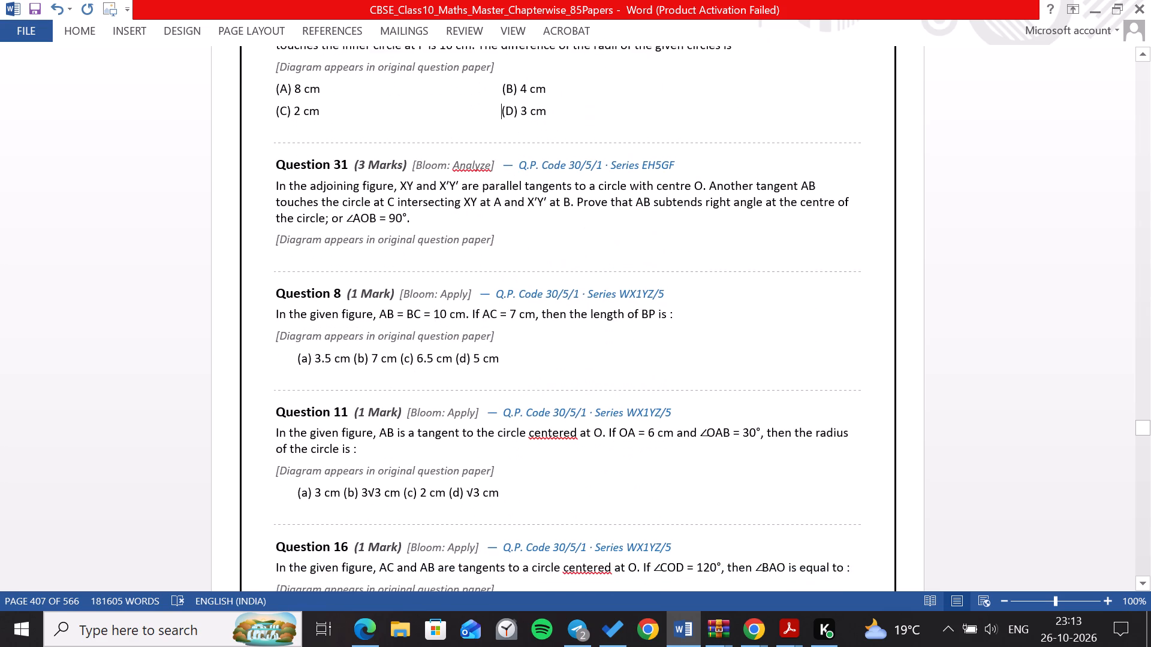
{"action": "scroll", "coordinate": [508, 431], "scroll_direction": "down", "scroll_amount": 1}
{"action": "left_click", "coordinate": [297, 353]}
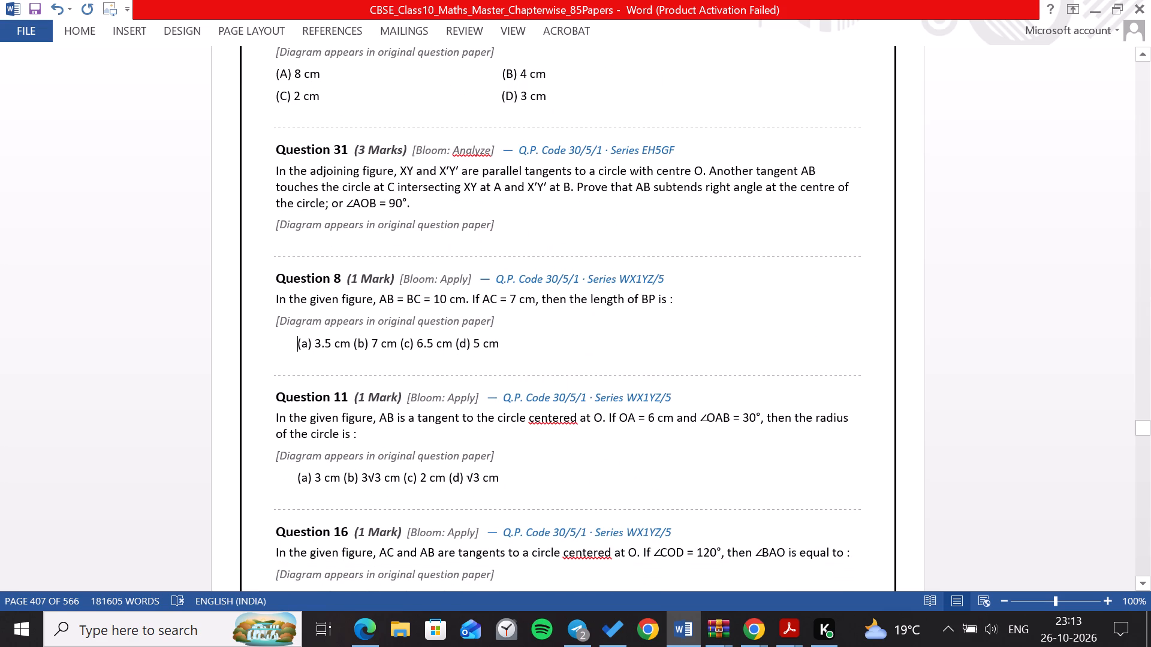
{"action": "key", "text": "BackSpace"}
{"action": "left_click", "coordinate": [296, 474]}
{"action": "key", "text": "BackSpace"}
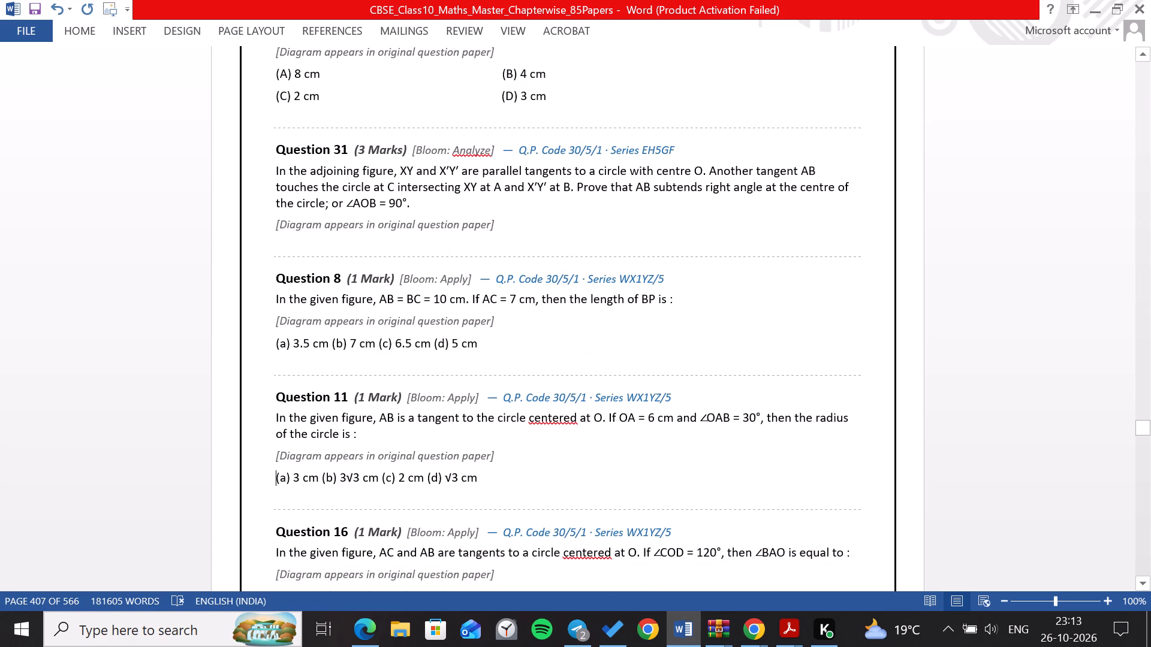
{"action": "scroll", "coordinate": [302, 465], "scroll_direction": "down", "scroll_amount": 8}
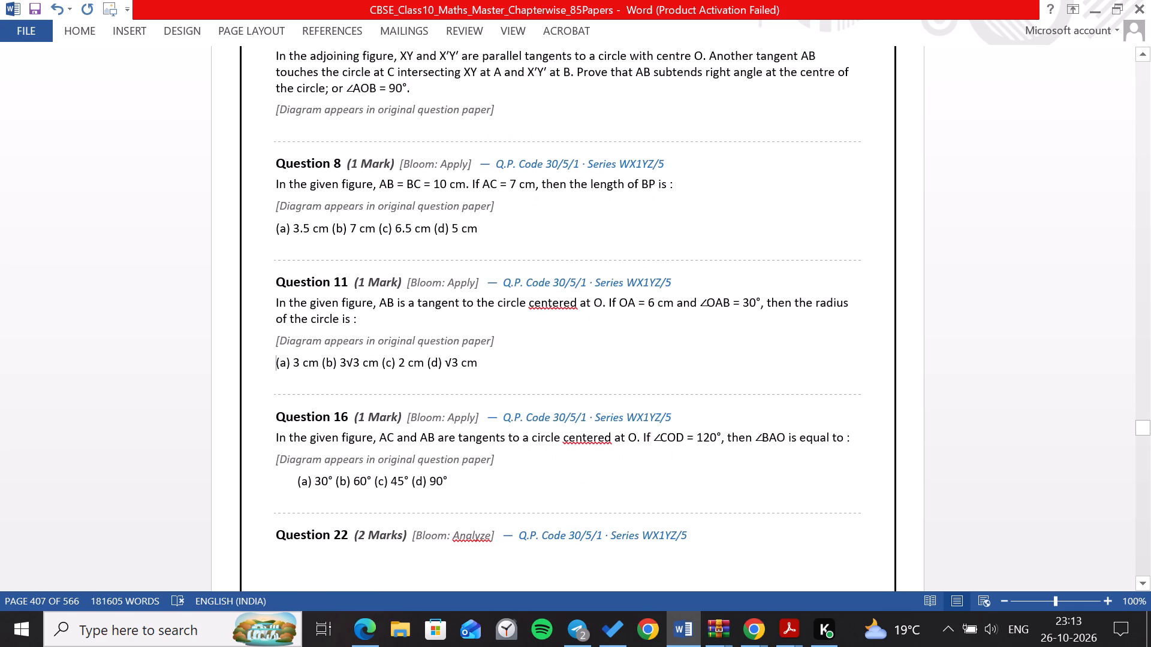
{"action": "left_click", "coordinate": [296, 483]}
{"action": "key", "text": "BackSpace"}
In Questions 8, 11 and 16 of Series WX1YZ/5, move options (c) and (d) onto a new line.
{"action": "scroll", "coordinate": [315, 479], "scroll_direction": "up", "scroll_amount": 8}
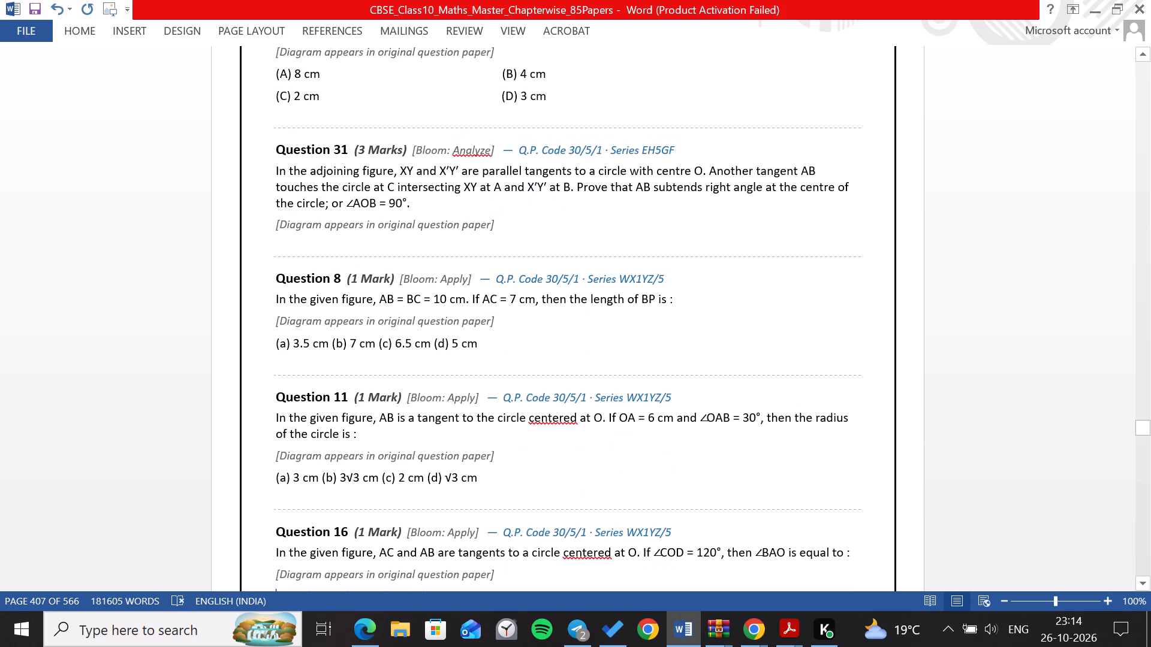
{"action": "left_click", "coordinate": [376, 344]}
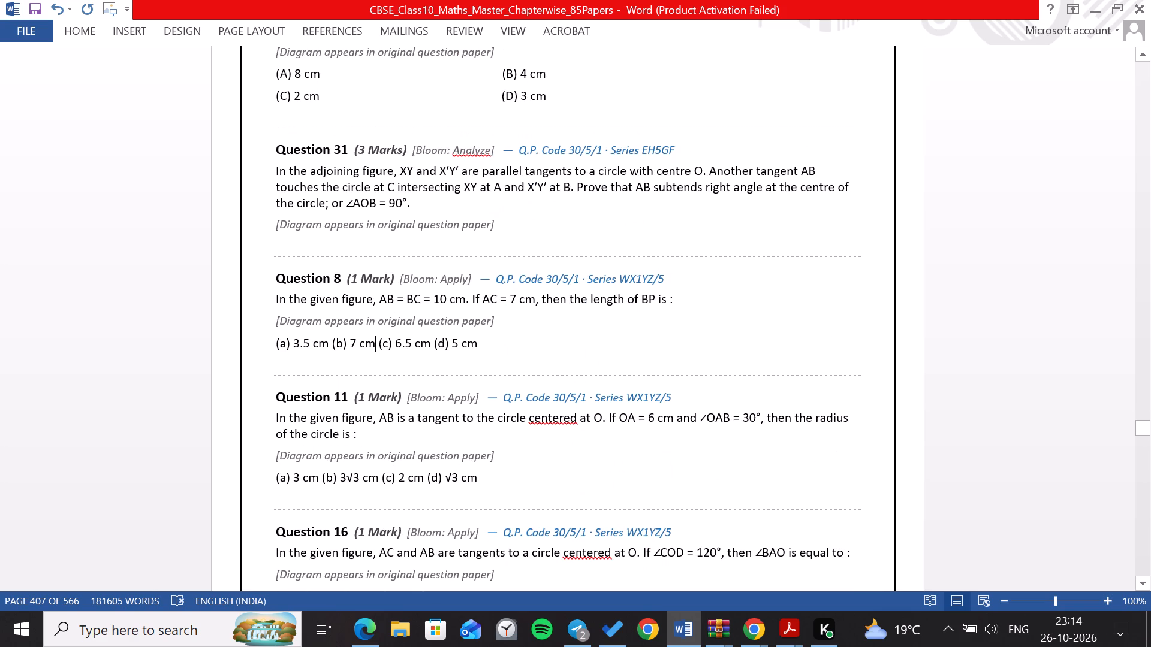
{"action": "left_click", "coordinate": [379, 353]}
{"action": "key", "text": "Return"}
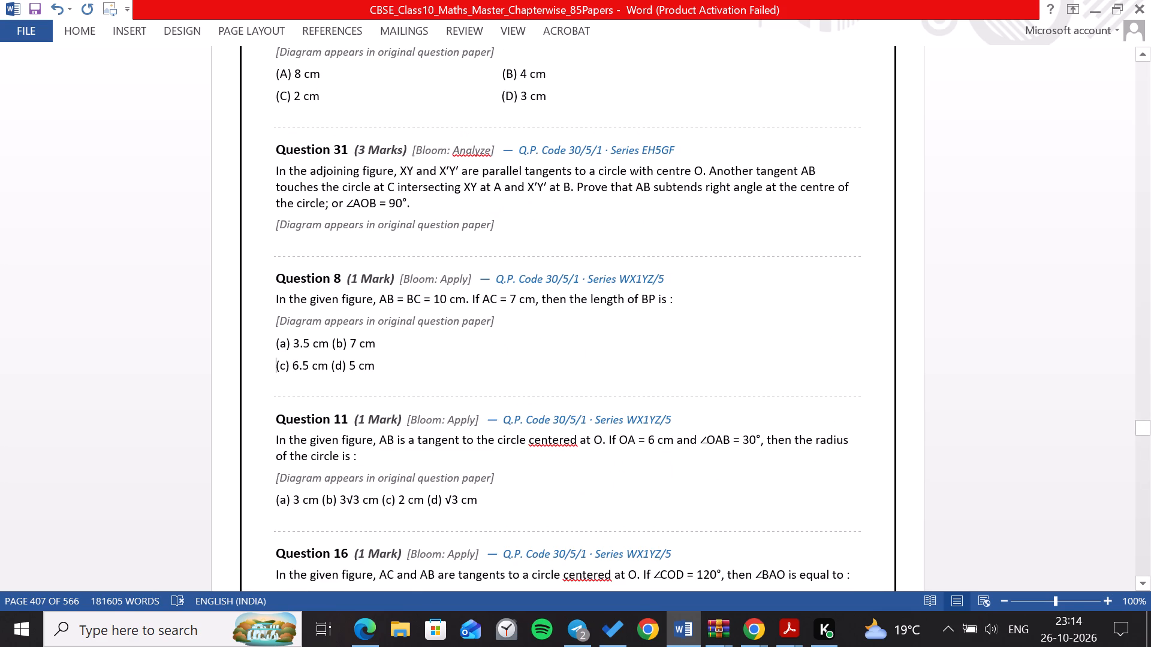
{"action": "left_click", "coordinate": [382, 501]}
{"action": "key", "text": "Return"}
{"action": "scroll", "coordinate": [382, 501], "scroll_direction": "down", "scroll_amount": 8}
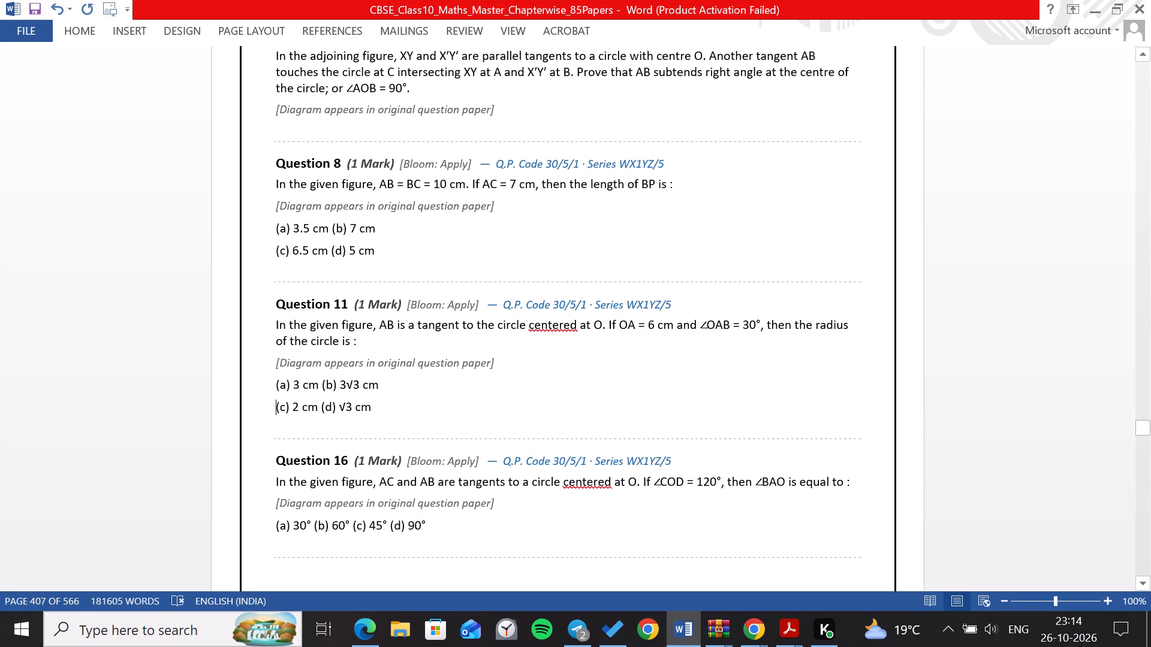
{"action": "left_click", "coordinate": [352, 527]}
{"action": "key", "text": "Return"}
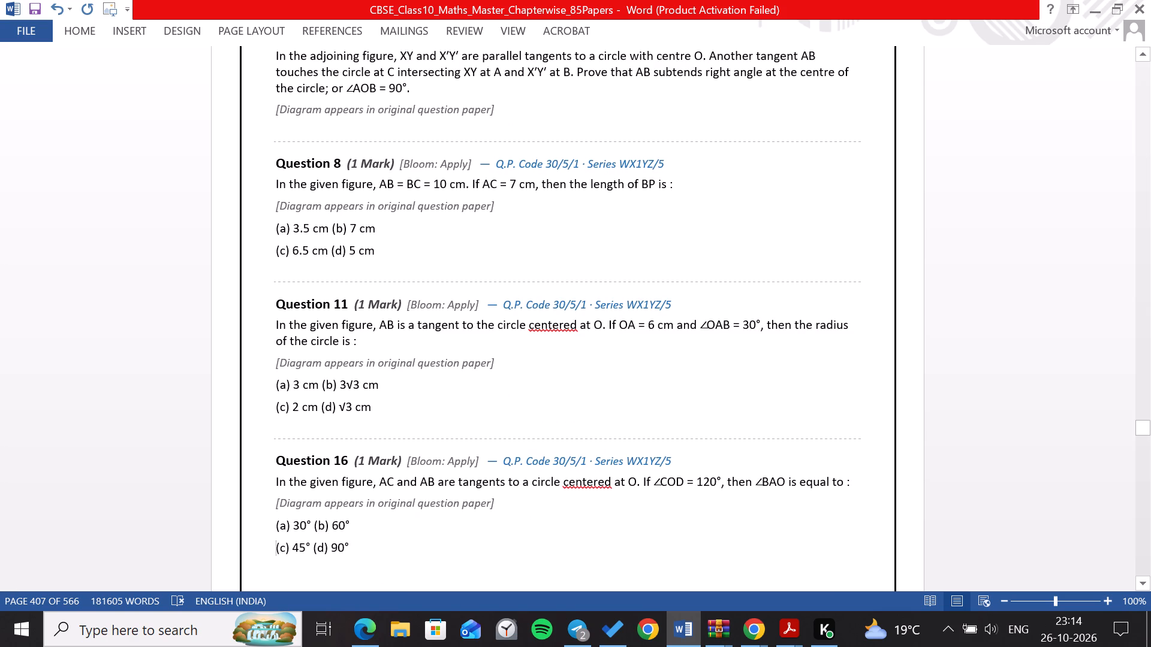
In Question 16 of Series WX1YZ/5, space option (b) 60° into a second column.
{"action": "left_click", "coordinate": [313, 527]}
{"action": "key", "text": "space"}
{"action": "key", "text": "space"}
{"action": "key", "text": "space"}
{"action": "key", "text": "space"}
{"action": "key", "text": "space"}
{"action": "key", "text": "space"}
{"action": "key", "text": "space"}
{"action": "key", "text": "space"}
{"action": "key", "text": "space"}
{"action": "key", "text": "space"}
{"action": "key", "text": "space"}
{"action": "key", "text": "space"}
{"action": "key", "text": "space"}
{"action": "key", "text": "space"}
{"action": "key", "text": "space"}
{"action": "key", "text": "space"}
{"action": "key", "text": "space"}
{"action": "key", "text": "space"}
{"action": "key", "text": "space"}
{"action": "key", "text": "space"}
{"action": "key", "text": "BackSpace"}
{"action": "key", "text": "BackSpace"}
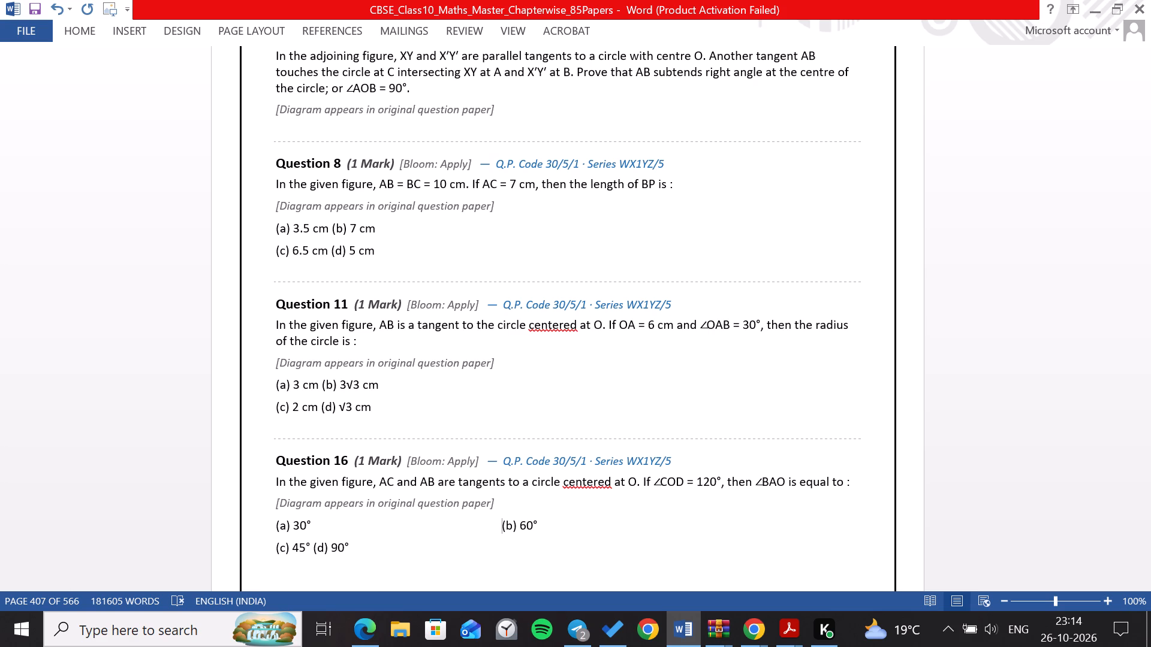
In Question 16 of Series WX1YZ/5, align option (d) 90° under (b) in the second column.
{"action": "left_click", "coordinate": [311, 550]}
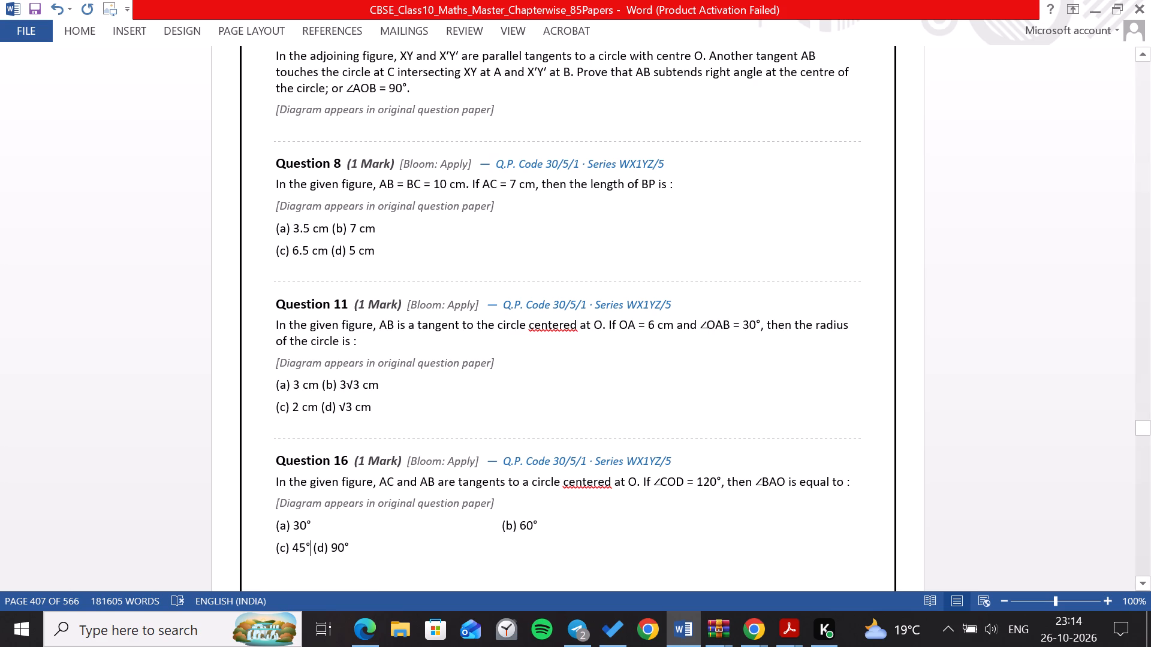
{"action": "left_click", "coordinate": [313, 546]}
{"action": "key", "text": "space"}
{"action": "key", "text": "space"}
{"action": "key", "text": "space"}
{"action": "key", "text": "space"}
{"action": "key", "text": "space"}
{"action": "key", "text": "space"}
{"action": "key", "text": "space"}
{"action": "key", "text": "space"}
{"action": "key", "text": "space"}
{"action": "key", "text": "space"}
{"action": "key", "text": "space"}
{"action": "key", "text": "space"}
{"action": "key", "text": "space"}
{"action": "key", "text": "space"}
{"action": "key", "text": "space"}
{"action": "key", "text": "space"}
{"action": "key", "text": "space"}
{"action": "key", "text": "space"}
{"action": "key", "text": "space"}
{"action": "key", "text": "space"}
{"action": "key", "text": "space"}
{"action": "key", "text": "space"}
{"action": "key", "text": "space"}
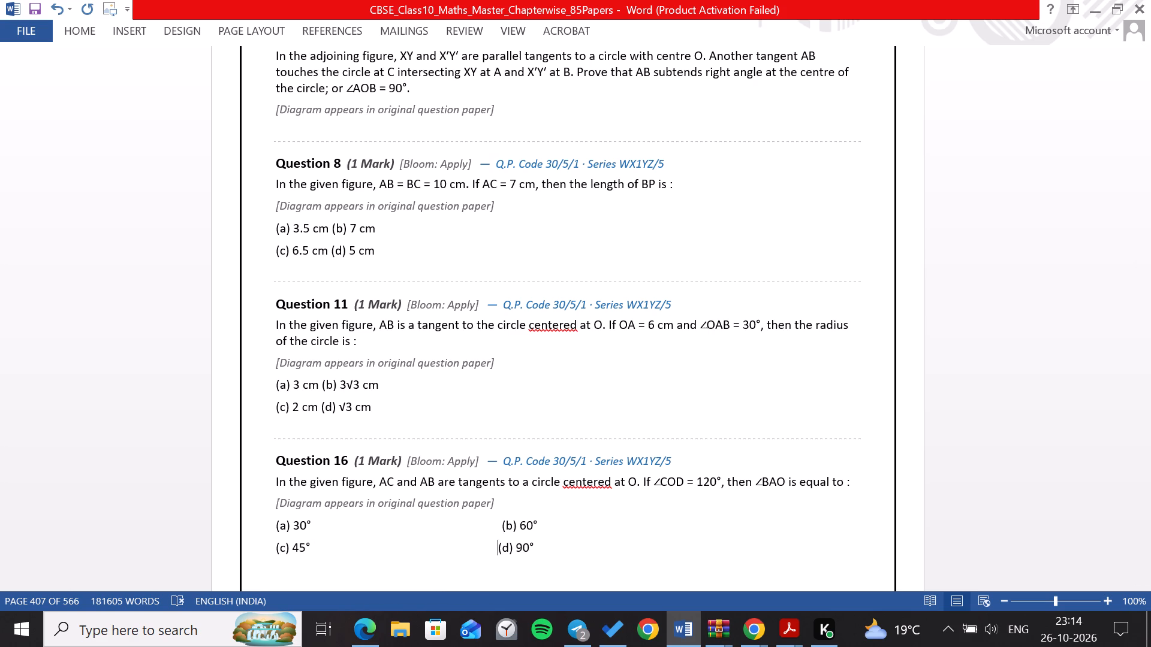
{"action": "key", "text": "space"}
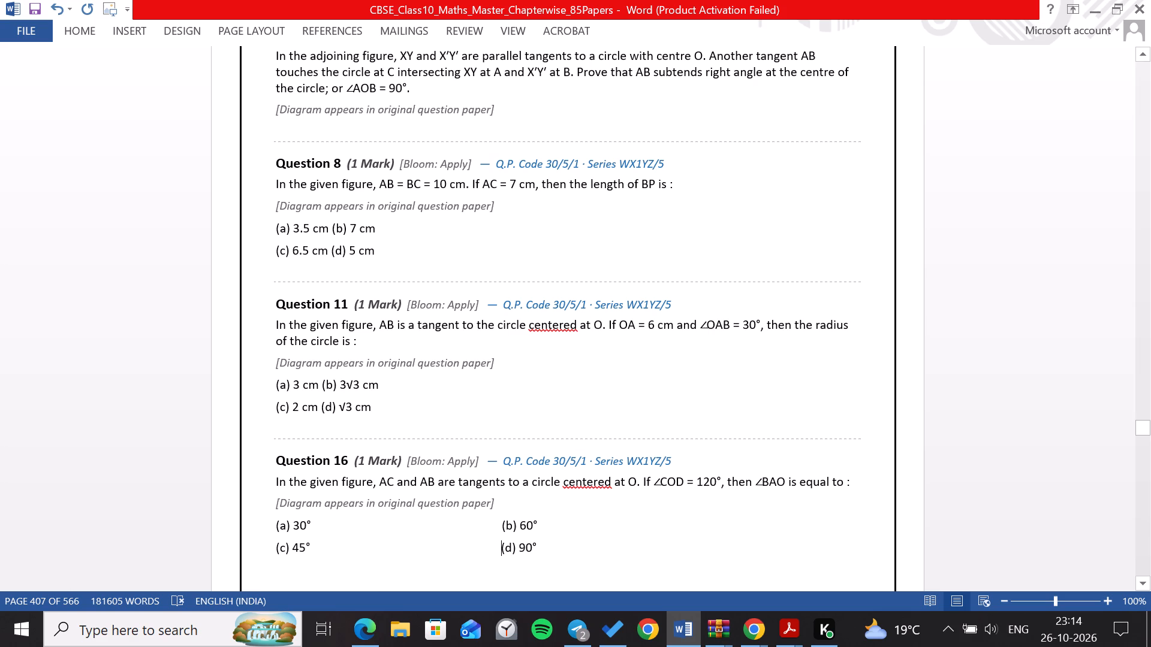
In Question 11 of Series WX1YZ/5, space option (b) 3√3 cm into a second column.
{"action": "left_click", "coordinate": [321, 384]}
{"action": "key", "text": "space"}
{"action": "key", "text": "space"}
{"action": "key", "text": "space"}
{"action": "key", "text": "space"}
{"action": "key", "text": "space"}
{"action": "key", "text": "space"}
{"action": "key", "text": "space"}
{"action": "key", "text": "space"}
{"action": "key", "text": "space"}
{"action": "key", "text": "space"}
{"action": "key", "text": "space"}
{"action": "key", "text": "space"}
{"action": "key", "text": "space"}
{"action": "key", "text": "space"}
{"action": "key", "text": "space"}
{"action": "key", "text": "space"}
{"action": "key", "text": "space"}
{"action": "key", "text": "space"}
{"action": "key", "text": "space"}
{"action": "key", "text": "space"}
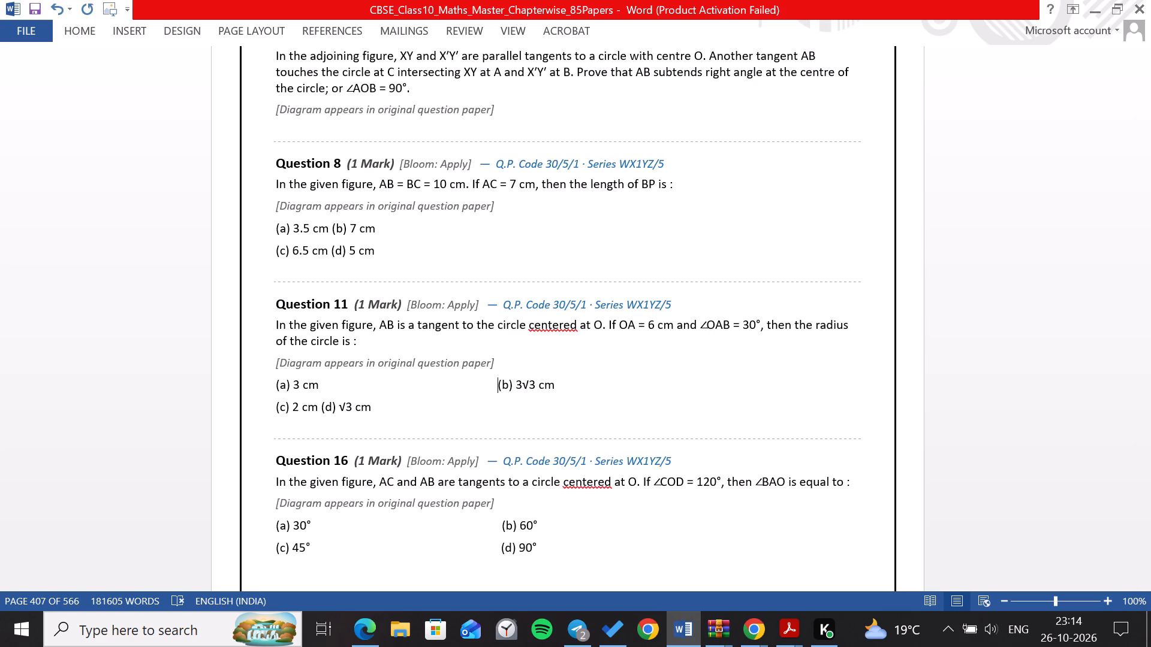
{"action": "key", "text": "space"}
In Question 11 of Series WX1YZ/5, align option (d) √3 cm under (b) in the second column.
{"action": "left_click", "coordinate": [321, 410]}
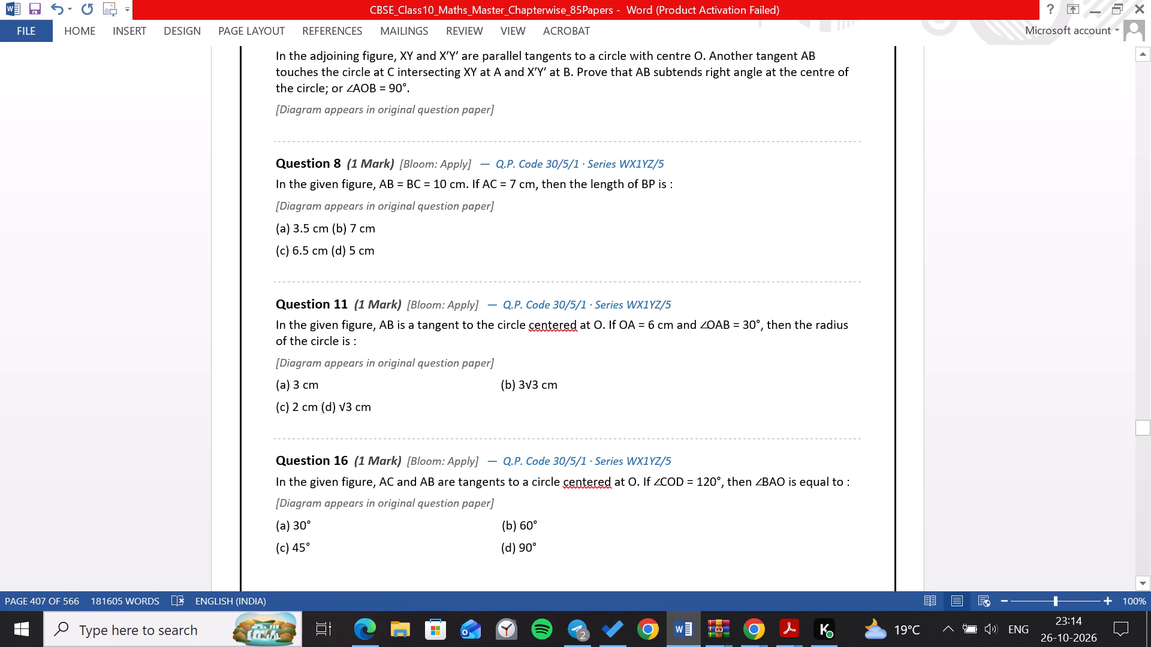
{"action": "key", "text": "space"}
{"action": "key", "text": "space"}
{"action": "key", "text": "space"}
{"action": "key", "text": "space"}
{"action": "key", "text": "space"}
{"action": "key", "text": "space"}
{"action": "key", "text": "space"}
{"action": "key", "text": "space"}
{"action": "key", "text": "space"}
{"action": "key", "text": "space"}
{"action": "key", "text": "space"}
{"action": "key", "text": "space"}
{"action": "key", "text": "space"}
{"action": "key", "text": "space"}
{"action": "key", "text": "space"}
{"action": "key", "text": "space"}
{"action": "key", "text": "space"}
{"action": "key", "text": "space"}
{"action": "key", "text": "space"}
{"action": "key", "text": "space"}
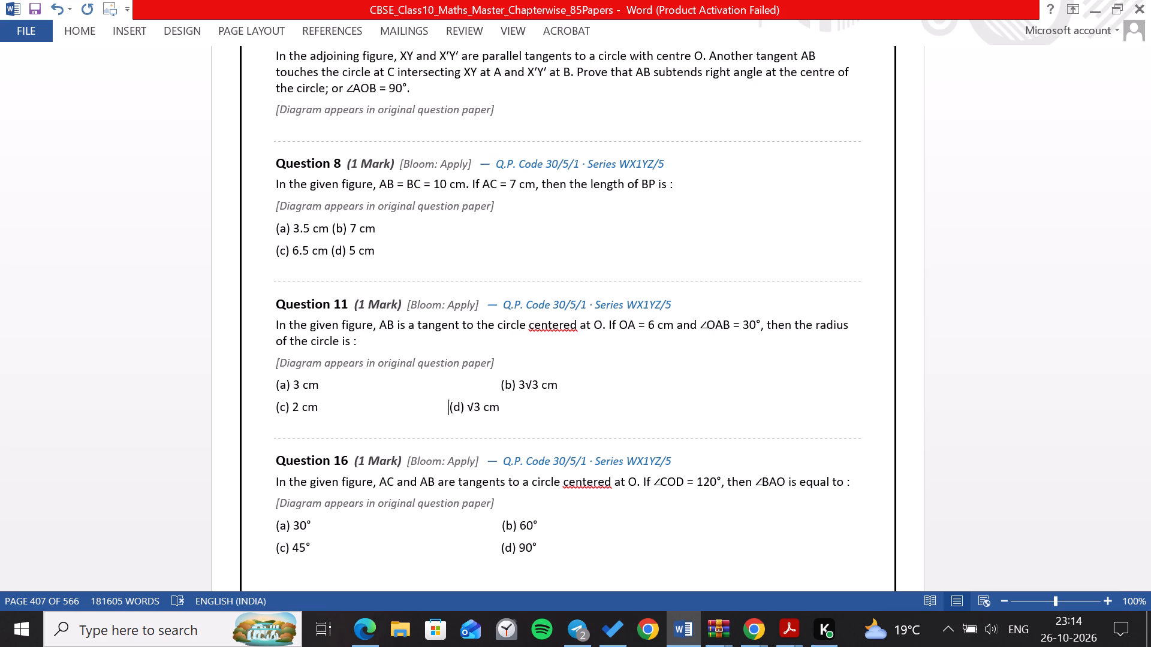
{"action": "key", "text": "space"}
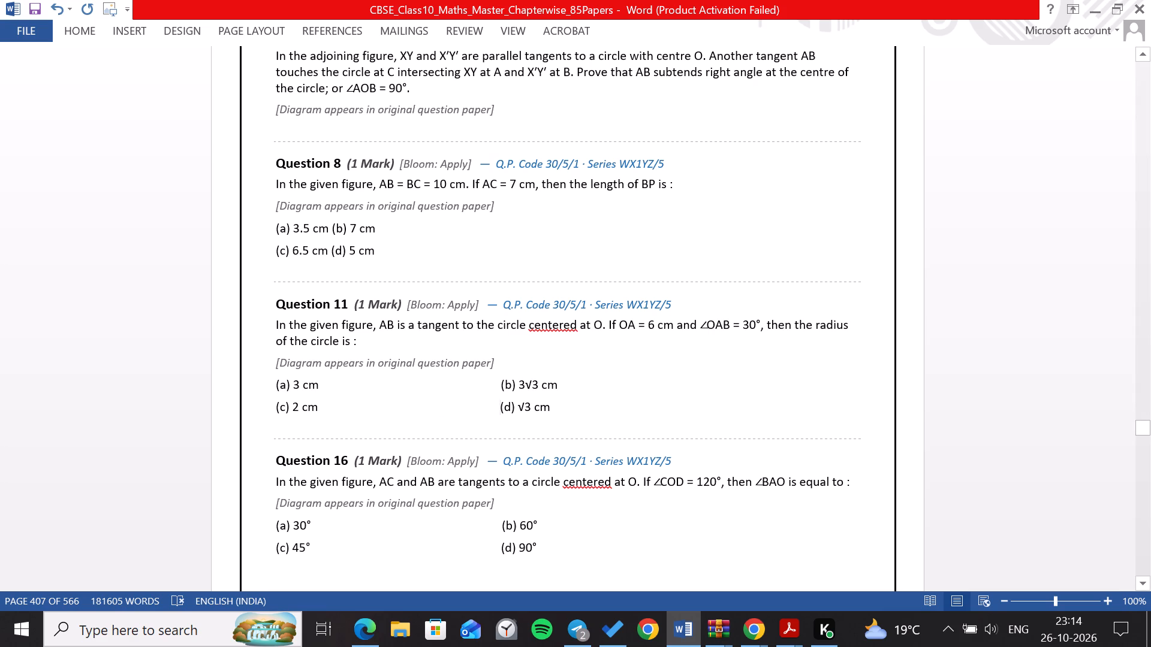
In Question 8 of Series WX1YZ/5, space option (b) 7 cm into a second column in line with the other questions.
{"action": "left_click", "coordinate": [330, 230]}
{"action": "key", "text": "space"}
{"action": "key", "text": "space"}
{"action": "key", "text": "space"}
{"action": "key", "text": "space"}
{"action": "key", "text": "space"}
{"action": "key", "text": "space"}
{"action": "key", "text": "space"}
{"action": "key", "text": "space"}
{"action": "key", "text": "space"}
{"action": "key", "text": "space"}
{"action": "key", "text": "space"}
{"action": "key", "text": "space"}
{"action": "key", "text": "space"}
{"action": "key", "text": "space"}
{"action": "key", "text": "space"}
{"action": "key", "text": "space"}
{"action": "key", "text": "space"}
{"action": "key", "text": "space"}
{"action": "key", "text": "space"}
{"action": "key", "text": "space"}
{"action": "key", "text": "backslash"}
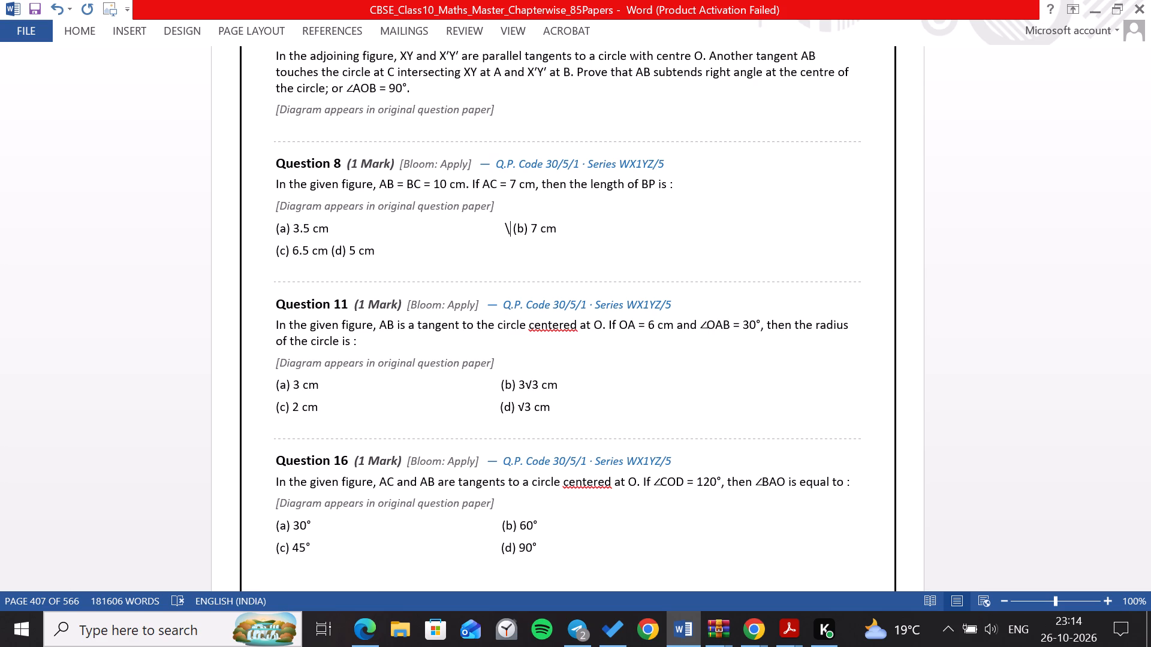
{"action": "key", "text": "BackSpace"}
{"action": "key", "text": "BackSpace"}
{"action": "key", "text": "BackSpace"}
{"action": "key", "text": "BackSpace"}
In Question 8 of Series WX1YZ/5, align option (d) 5 cm under (b) in the second column.
{"action": "left_click", "coordinate": [329, 248]}
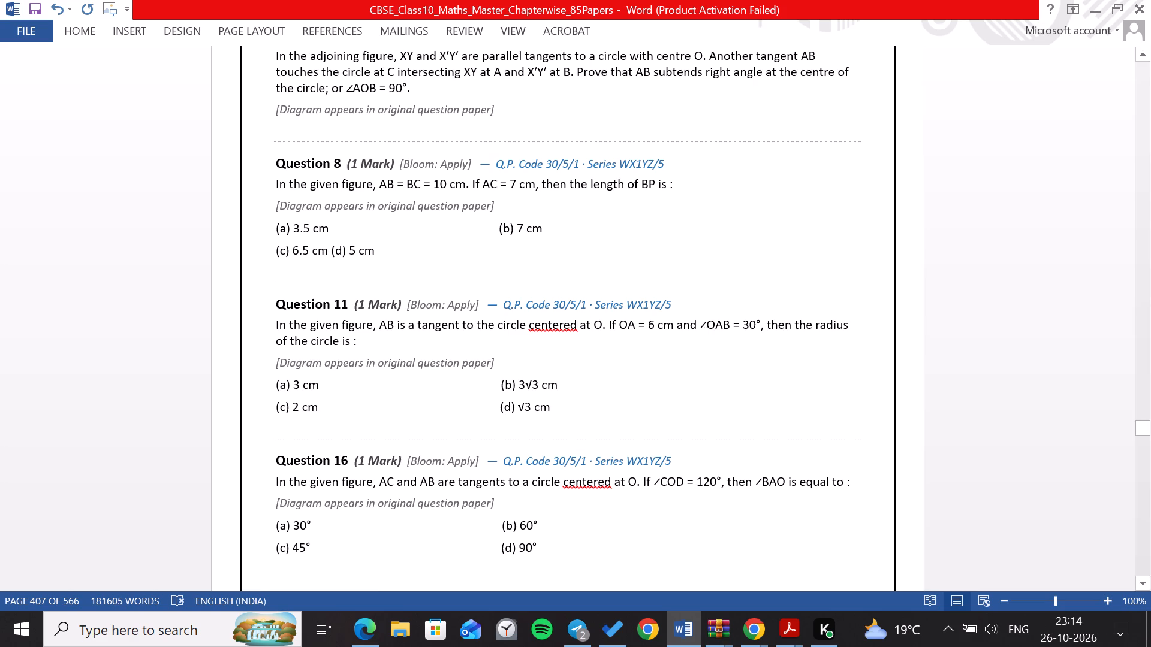
{"action": "key", "text": "space"}
{"action": "key", "text": "space"}
{"action": "key", "text": "space"}
{"action": "key", "text": "space"}
{"action": "key", "text": "space"}
{"action": "key", "text": "space"}
{"action": "key", "text": "space"}
{"action": "key", "text": "space"}
{"action": "key", "text": "space"}
{"action": "key", "text": "space"}
{"action": "key", "text": "space"}
{"action": "key", "text": "space"}
{"action": "key", "text": "space"}
{"action": "key", "text": "space"}
{"action": "key", "text": "space"}
{"action": "key", "text": "space"}
{"action": "key", "text": "space"}
{"action": "key", "text": "space"}
{"action": "key", "text": "space"}
{"action": "key", "text": "space"}
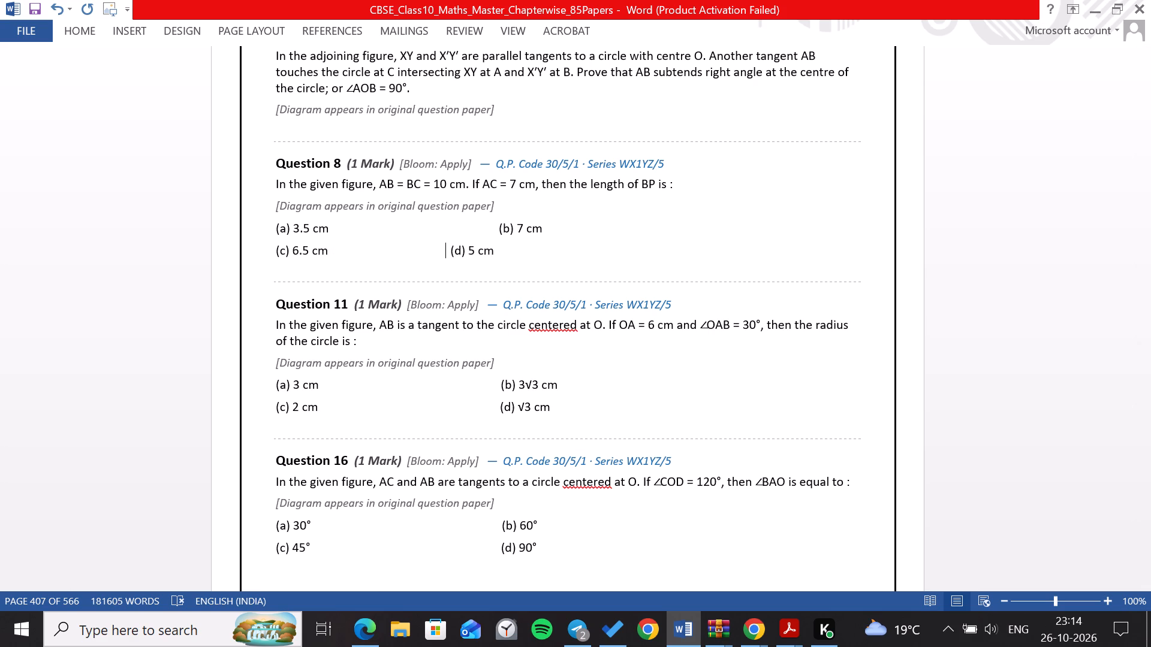
{"action": "key", "text": "space"}
{"action": "key", "text": "space"}
In Question 2 of Series 5LMKN, move options (A) to (D) onto their own line below the question text.
{"action": "scroll", "coordinate": [410, 285], "scroll_direction": "up", "scroll_amount": 7}
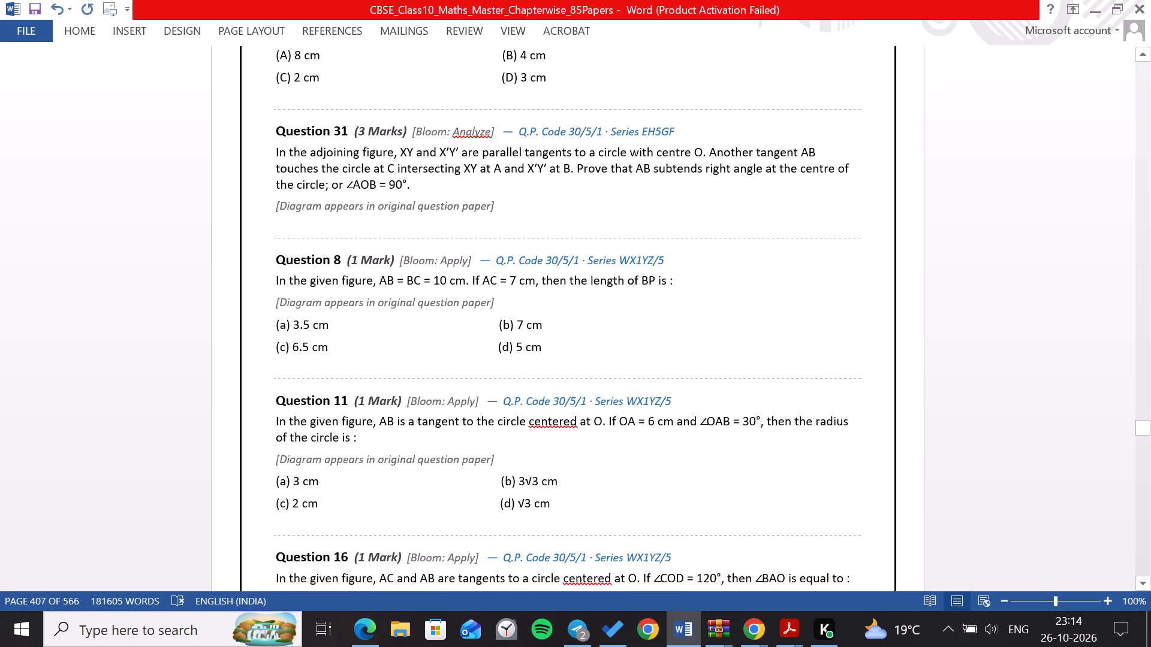
{"action": "scroll", "coordinate": [410, 285], "scroll_direction": "up", "scroll_amount": 7}
{"action": "scroll", "coordinate": [410, 285], "scroll_direction": "down", "scroll_amount": 20}
{"action": "scroll", "coordinate": [410, 285], "scroll_direction": "down", "scroll_amount": 18}
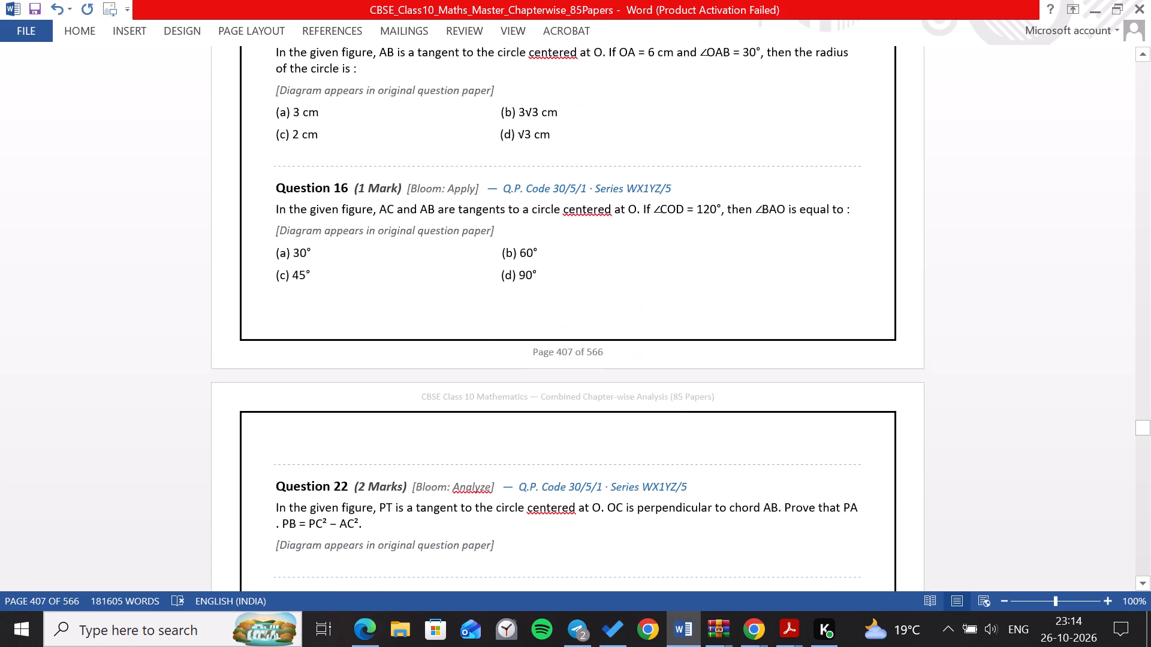
{"action": "scroll", "coordinate": [406, 300], "scroll_direction": "down", "scroll_amount": 14}
{"action": "scroll", "coordinate": [405, 305], "scroll_direction": "down", "scroll_amount": 8}
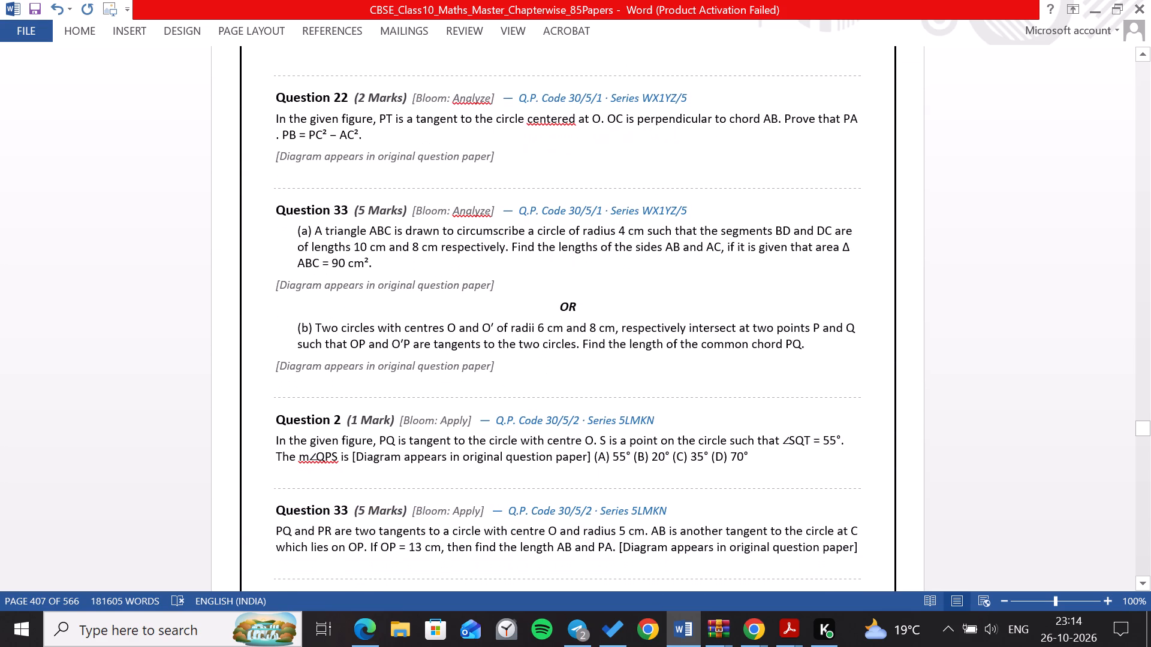
{"action": "scroll", "coordinate": [415, 309], "scroll_direction": "down", "scroll_amount": 6}
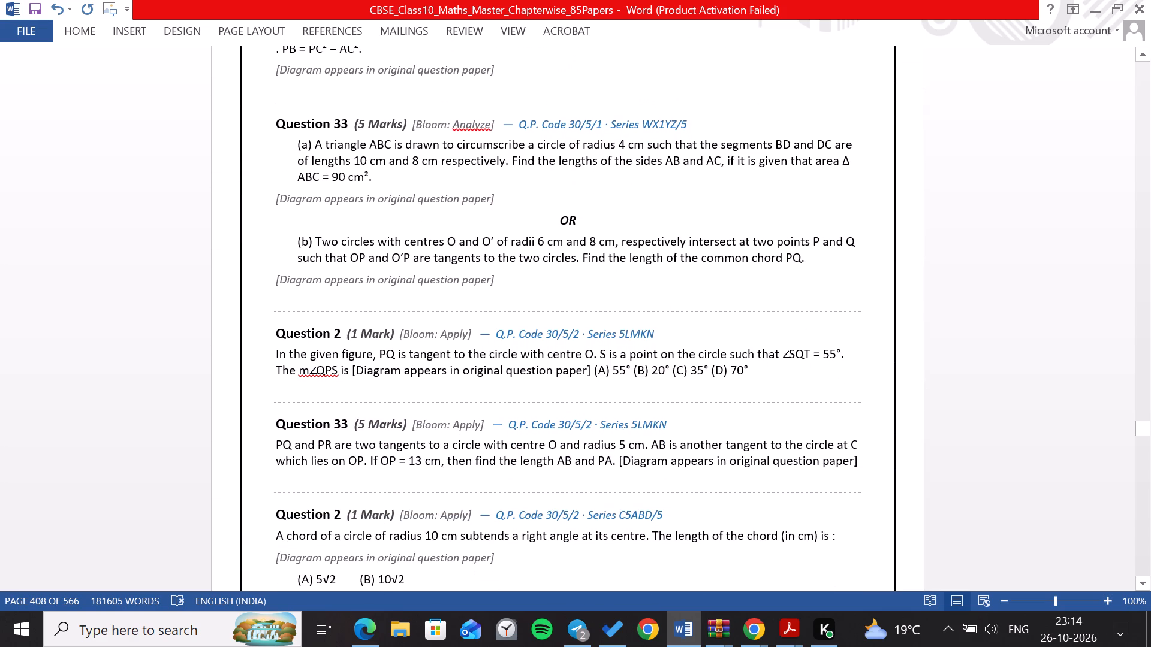
{"action": "left_click", "coordinate": [593, 370]}
{"action": "key", "text": "Return"}
Remove the indent from both options lines of Questions 2 and 11 of Series C5ABD/5.
{"action": "scroll", "coordinate": [608, 452], "scroll_direction": "down", "scroll_amount": 8}
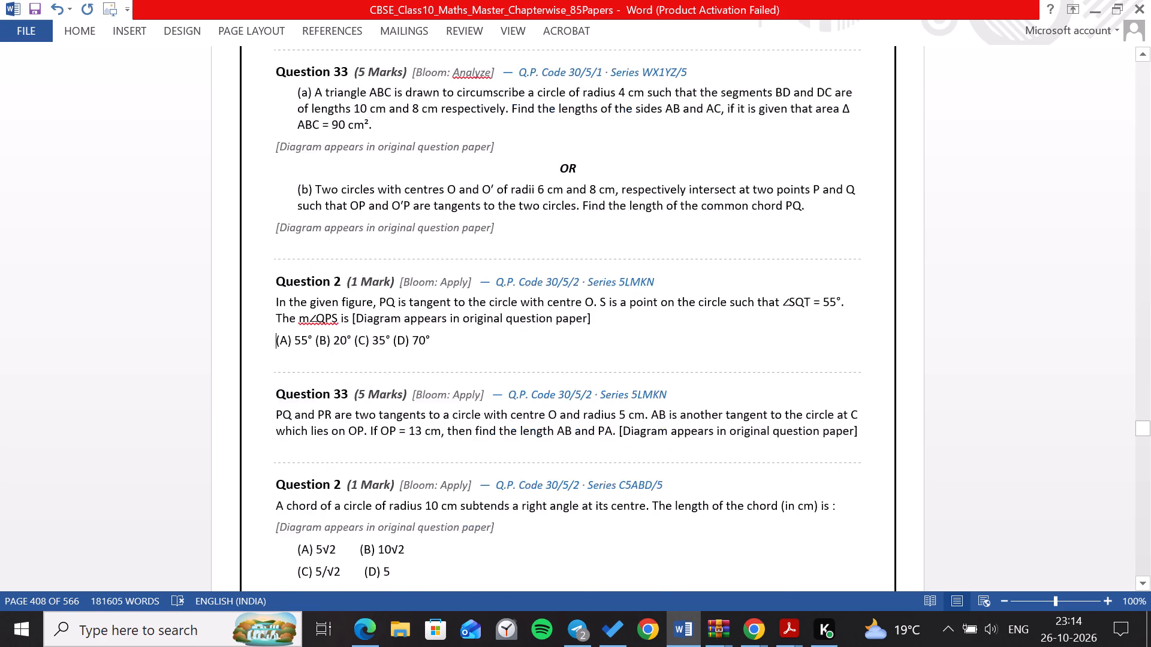
{"action": "scroll", "coordinate": [599, 443], "scroll_direction": "down", "scroll_amount": 7}
{"action": "left_click", "coordinate": [298, 392]}
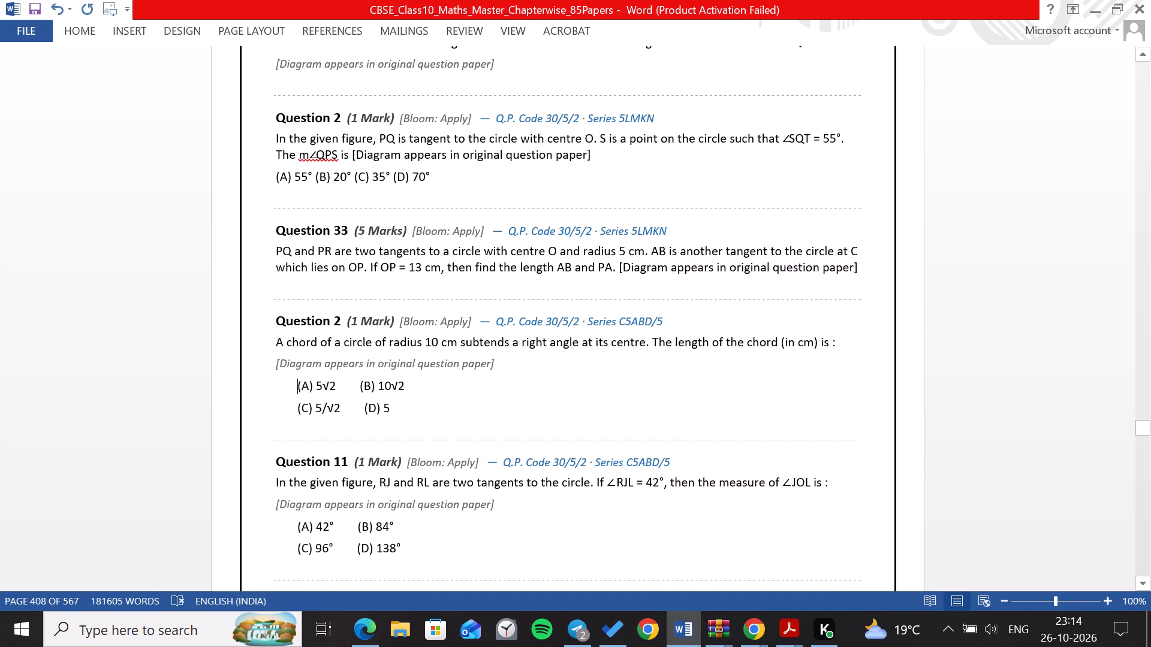
{"action": "key", "text": "BackSpace"}
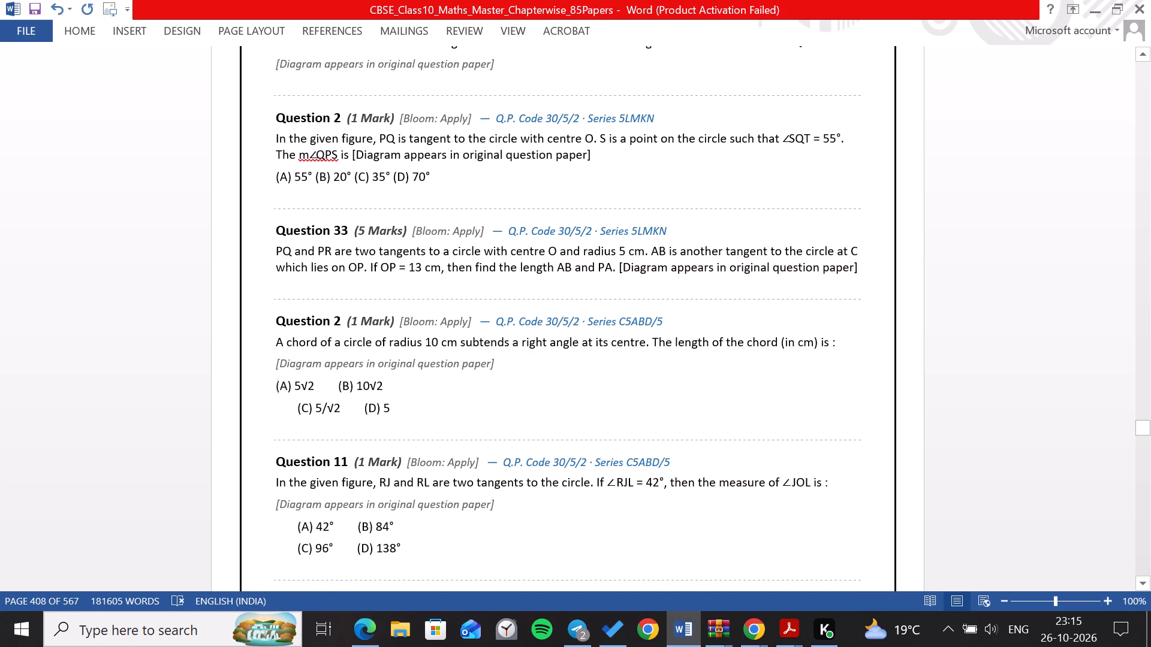
{"action": "left_click", "coordinate": [296, 408]}
{"action": "key", "text": "BackSpace"}
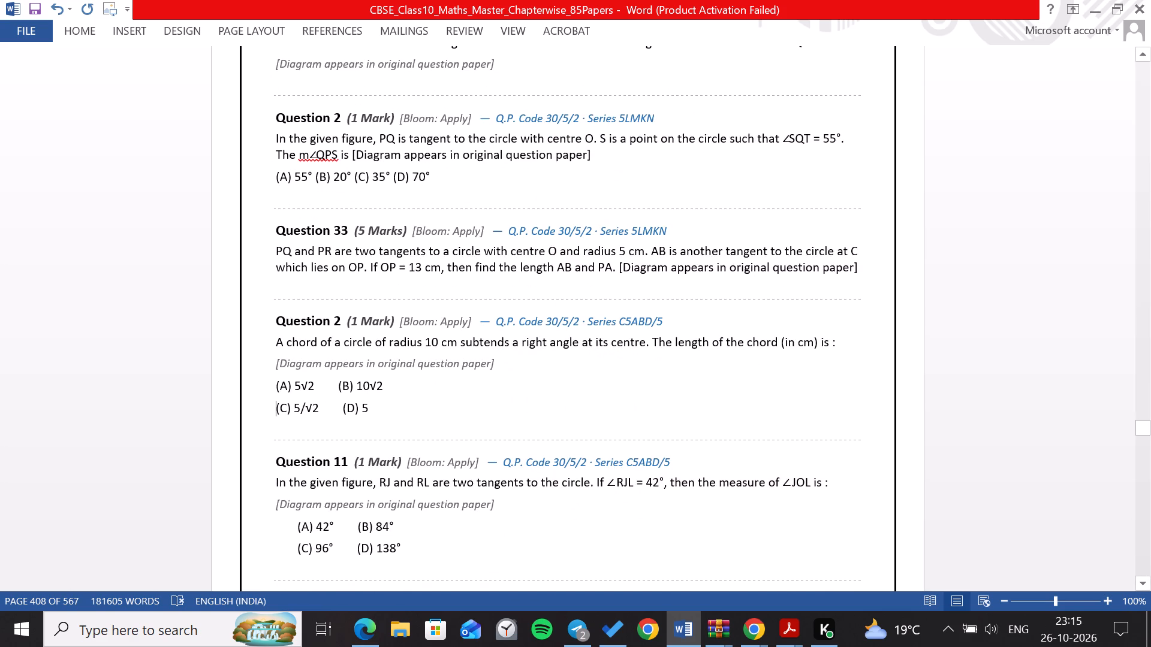
{"action": "left_click", "coordinate": [297, 527]}
{"action": "key", "text": "BackSpace"}
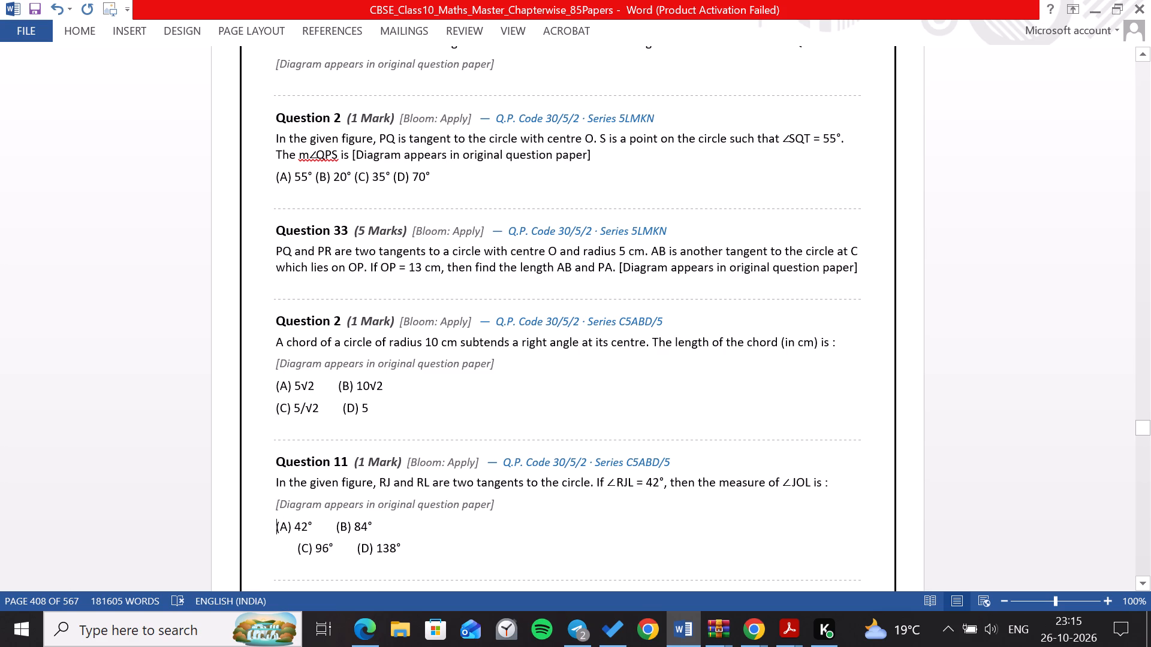
{"action": "left_click", "coordinate": [298, 555]}
{"action": "key", "text": "BackSpace"}
In Question 13 of Q.P. Code 30/5/2, Series EH5GF, put each of the options (A) to (D) on its own line.
{"action": "scroll", "coordinate": [381, 443], "scroll_direction": "down", "scroll_amount": 9}
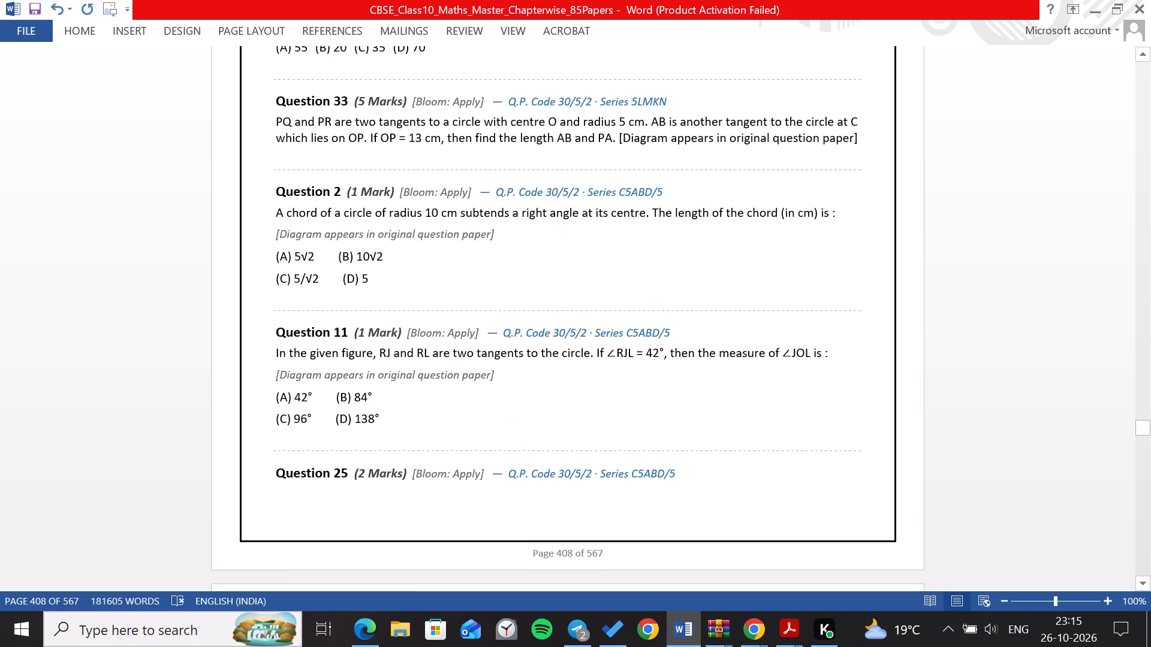
{"action": "scroll", "coordinate": [388, 441], "scroll_direction": "down", "scroll_amount": 14}
{"action": "scroll", "coordinate": [380, 443], "scroll_direction": "down", "scroll_amount": 13}
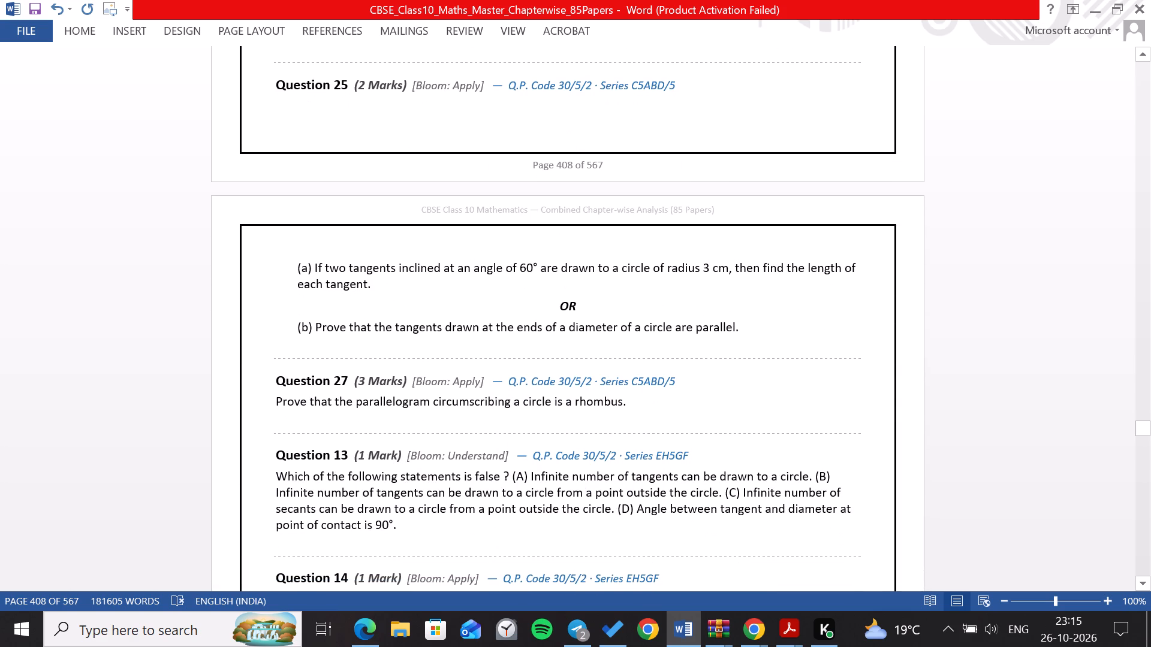
{"action": "left_click", "coordinate": [512, 476]}
{"action": "key", "text": "Return"}
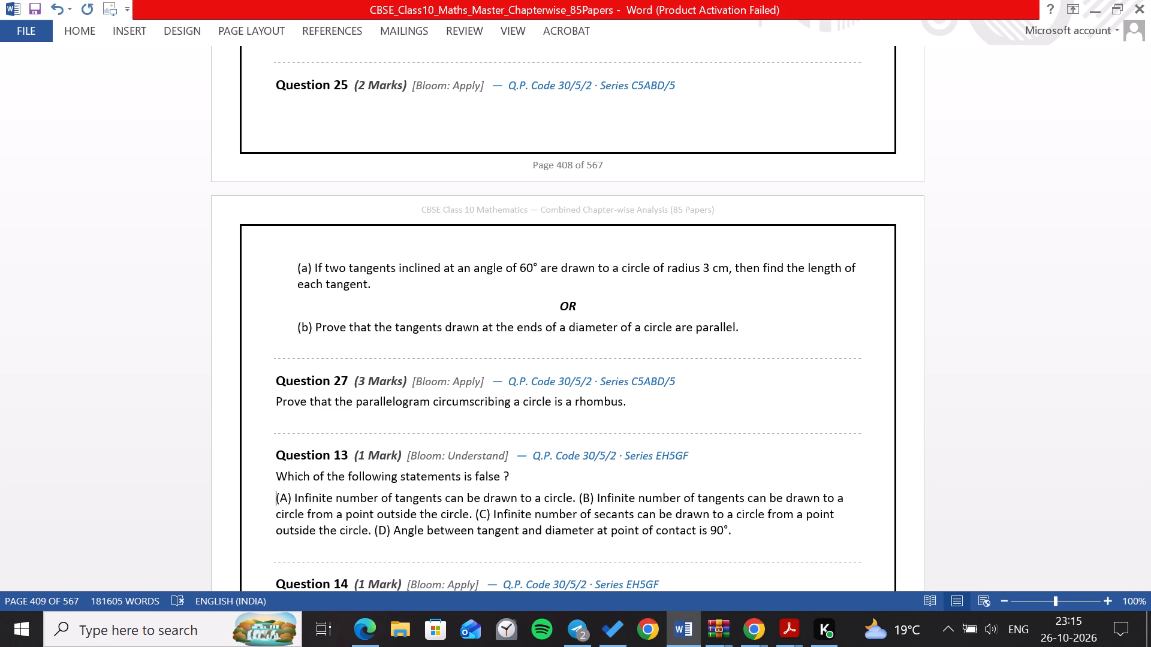
{"action": "scroll", "coordinate": [512, 476], "scroll_direction": "down", "scroll_amount": 7}
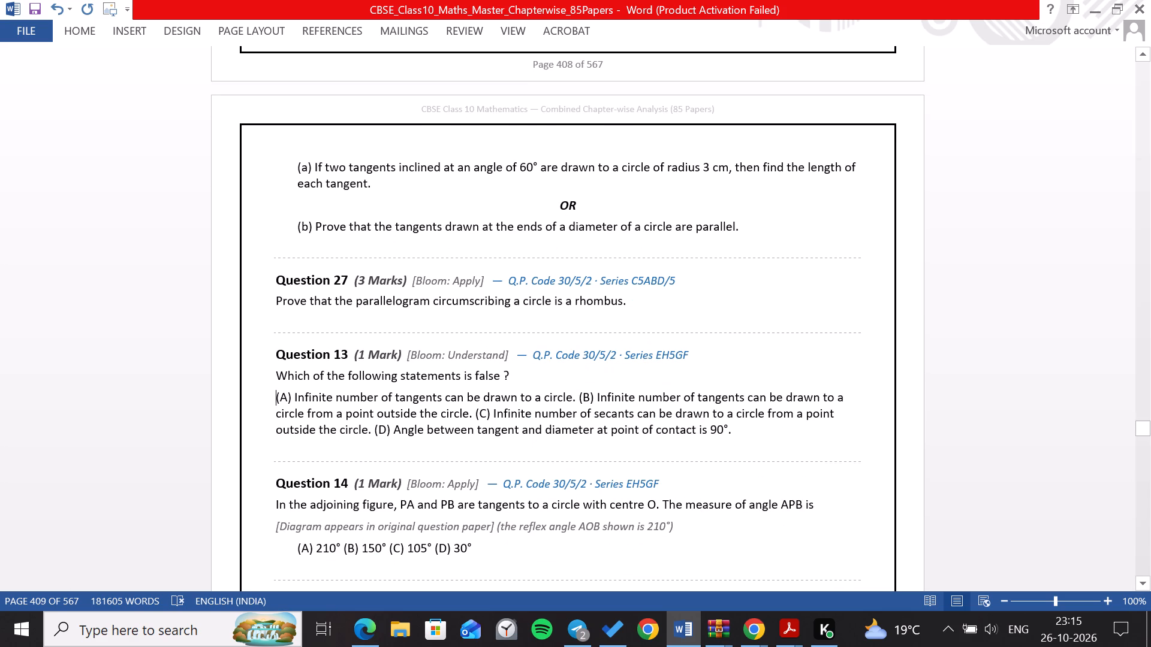
{"action": "left_click", "coordinate": [578, 401]}
{"action": "key", "text": "Return"}
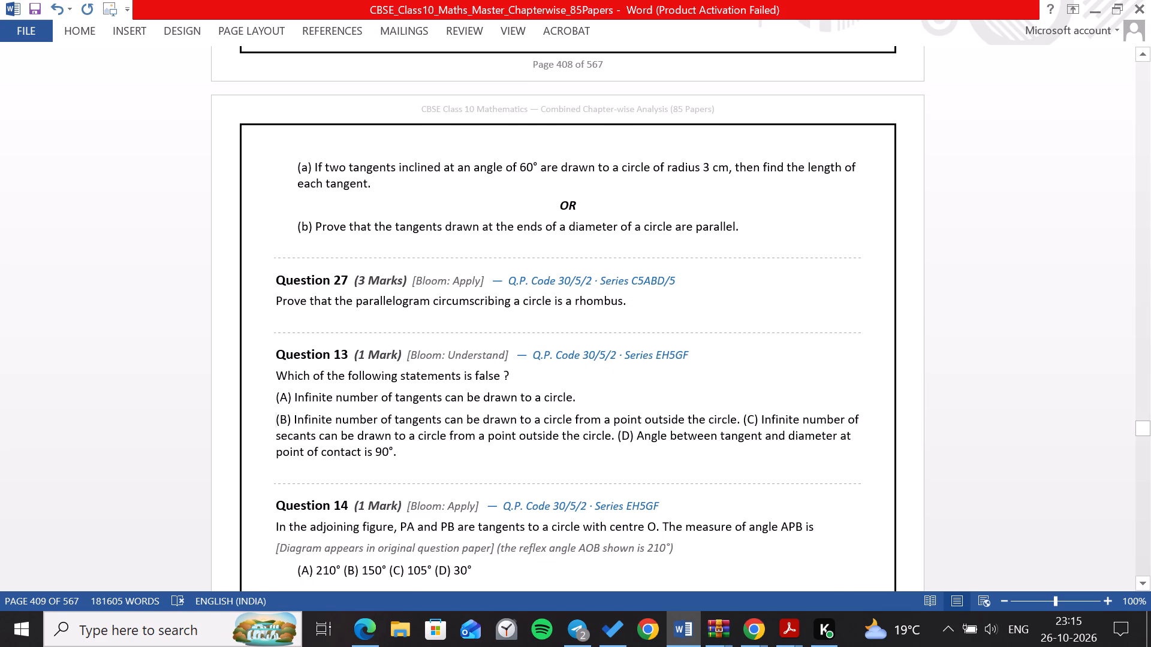
{"action": "left_click", "coordinate": [743, 423]}
{"action": "key", "text": "Return"}
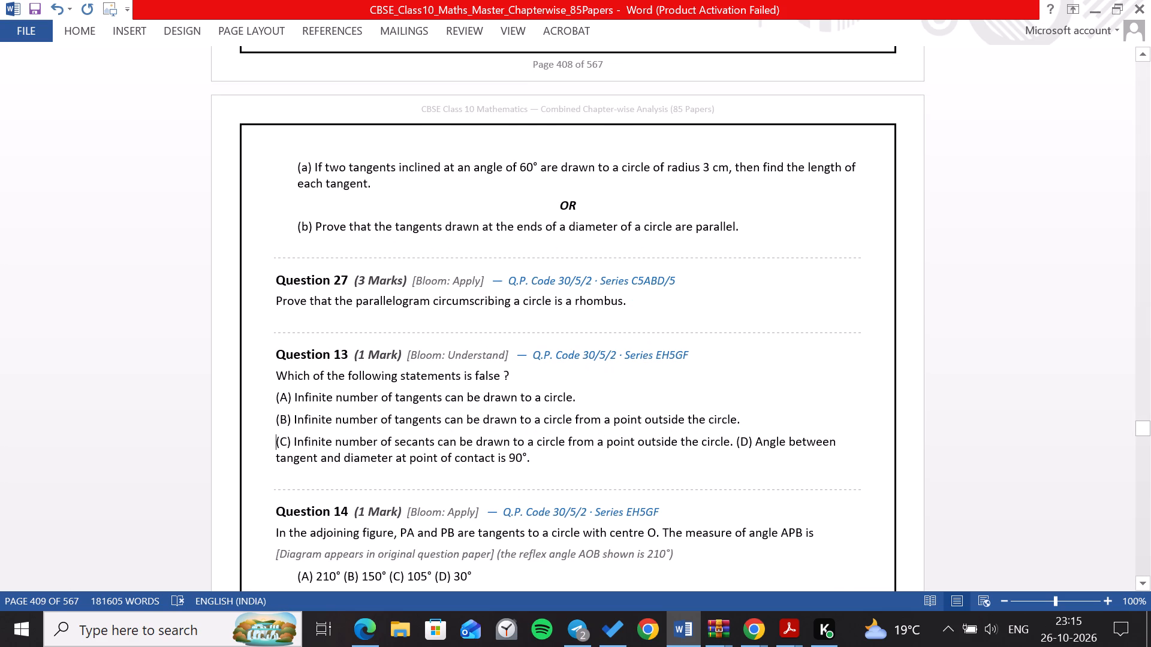
{"action": "left_click", "coordinate": [737, 440]}
{"action": "key", "text": "Return"}
Remove the indent from the options line of Question 14 of Q.P. Code 30/5/2, Series EH5GF.
{"action": "scroll", "coordinate": [737, 440], "scroll_direction": "down", "scroll_amount": 8}
{"action": "left_click", "coordinate": [300, 468]}
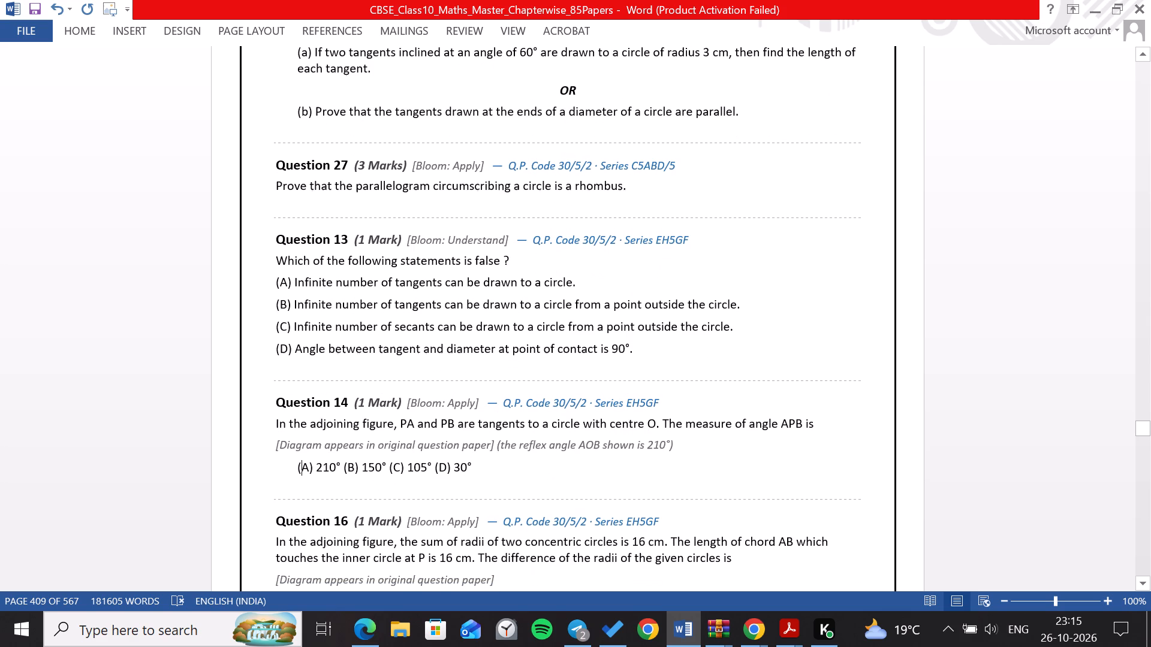
{"action": "left_click", "coordinate": [298, 467]}
{"action": "key", "text": "BackSpace"}
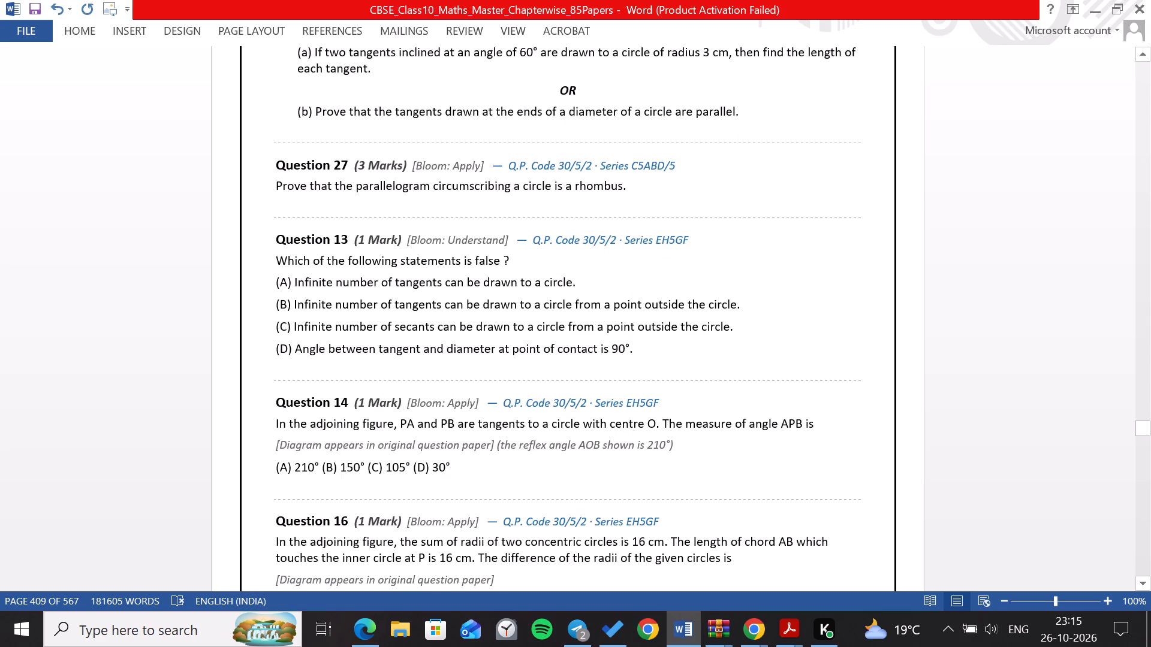
In Question 14 of Series EH5GF, space option (B) 150° into a second column.
{"action": "left_click", "coordinate": [323, 468]}
{"action": "key", "text": "space"}
{"action": "key", "text": "space"}
{"action": "key", "text": "space"}
{"action": "key", "text": "space"}
{"action": "key", "text": "space"}
{"action": "key", "text": "space"}
{"action": "key", "text": "space"}
{"action": "key", "text": "space"}
{"action": "key", "text": "space"}
{"action": "key", "text": "space"}
{"action": "key", "text": "space"}
{"action": "key", "text": "space"}
{"action": "key", "text": "space"}
{"action": "key", "text": "space"}
{"action": "key", "text": "space"}
{"action": "key", "text": "space"}
{"action": "key", "text": "space"}
{"action": "key", "text": "space"}
{"action": "key", "text": "space"}
{"action": "key", "text": "space"}
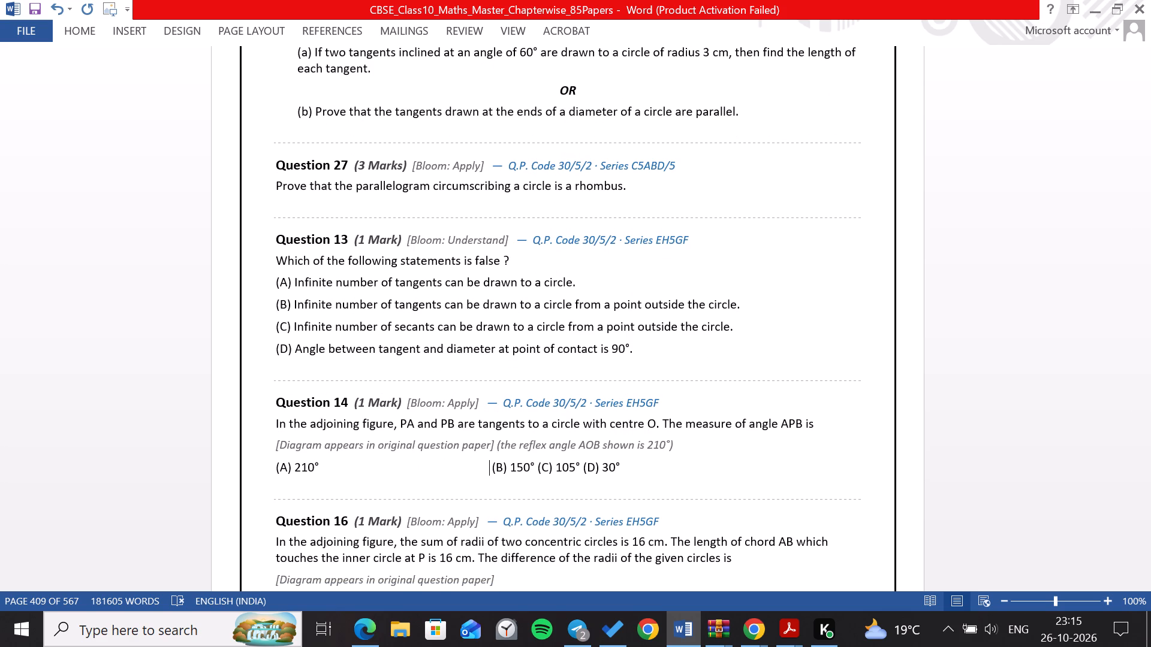
{"action": "key", "text": "space"}
{"action": "key", "text": "space"}
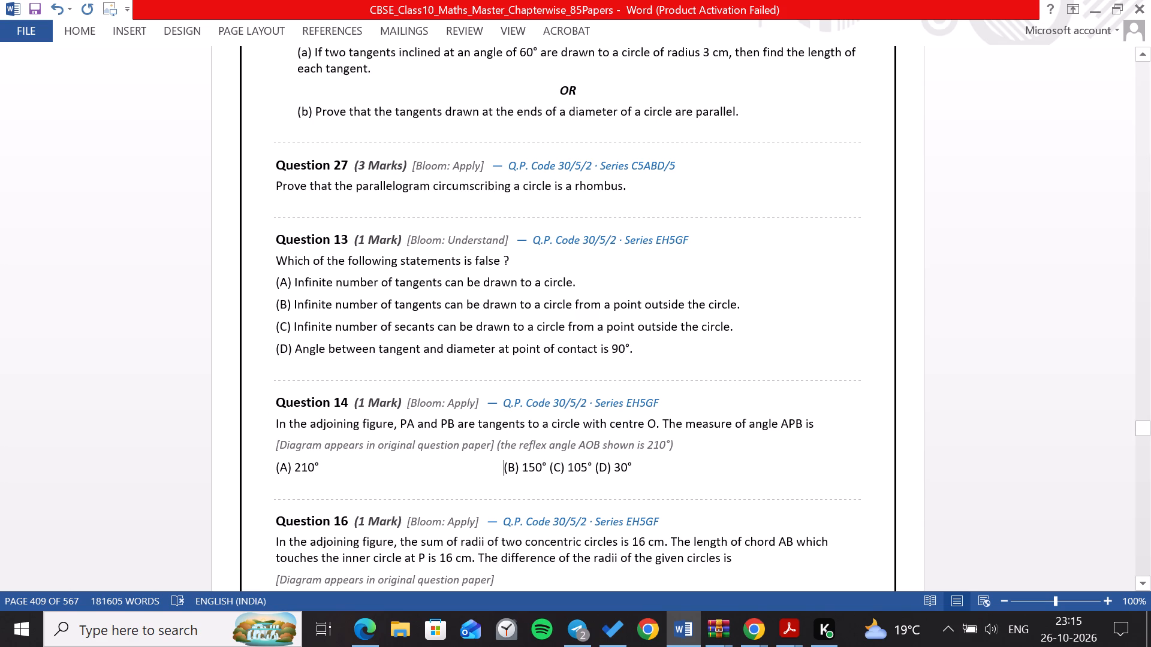
In Question 14 of Series EH5GF, move options (C) and (D) onto a new line.
{"action": "left_click", "coordinate": [550, 468]}
{"action": "key", "text": "Return"}
In Question 14 of Series EH5GF, space option (D) 30° into the second column beneath option (B).
{"action": "left_click", "coordinate": [323, 488]}
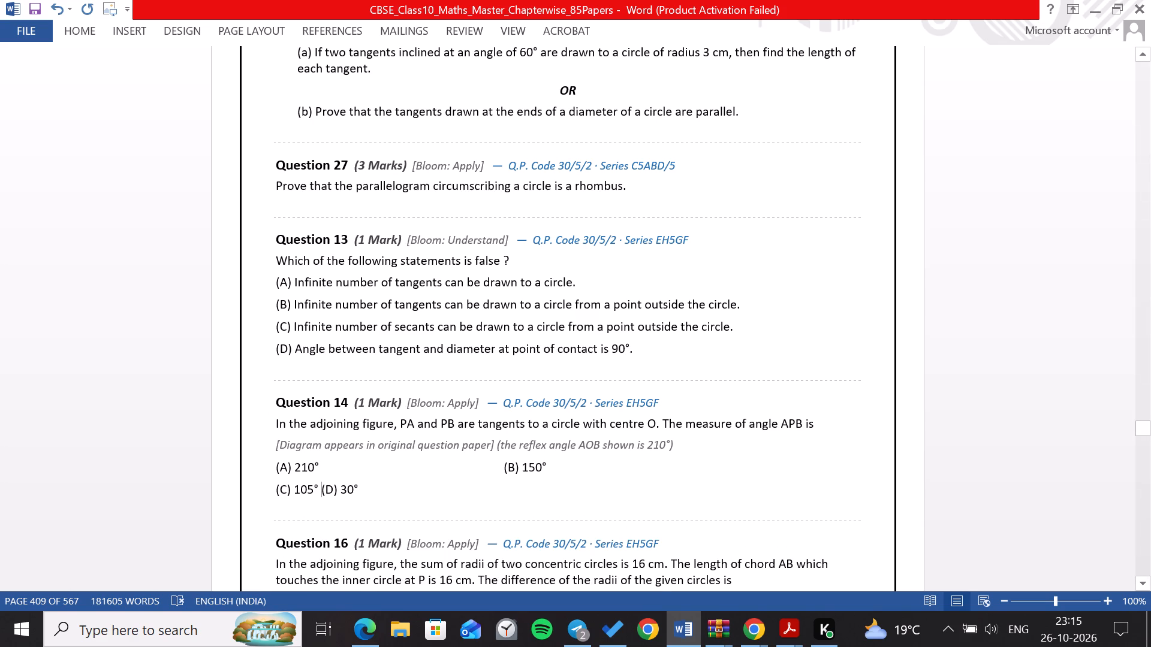
{"action": "key", "text": "space"}
{"action": "key", "text": "space"}
{"action": "key", "text": "space"}
{"action": "key", "text": "space"}
{"action": "key", "text": "space"}
{"action": "key", "text": "space"}
{"action": "key", "text": "space"}
{"action": "key", "text": "space"}
{"action": "key", "text": "space"}
{"action": "key", "text": "space"}
{"action": "key", "text": "space"}
{"action": "key", "text": "space"}
{"action": "key", "text": "space"}
{"action": "key", "text": "space"}
{"action": "key", "text": "space"}
{"action": "key", "text": "space"}
{"action": "key", "text": "space"}
{"action": "key", "text": "space"}
{"action": "key", "text": "space"}
{"action": "key", "text": "space"}
{"action": "key", "text": "space"}
{"action": "key", "text": "space"}
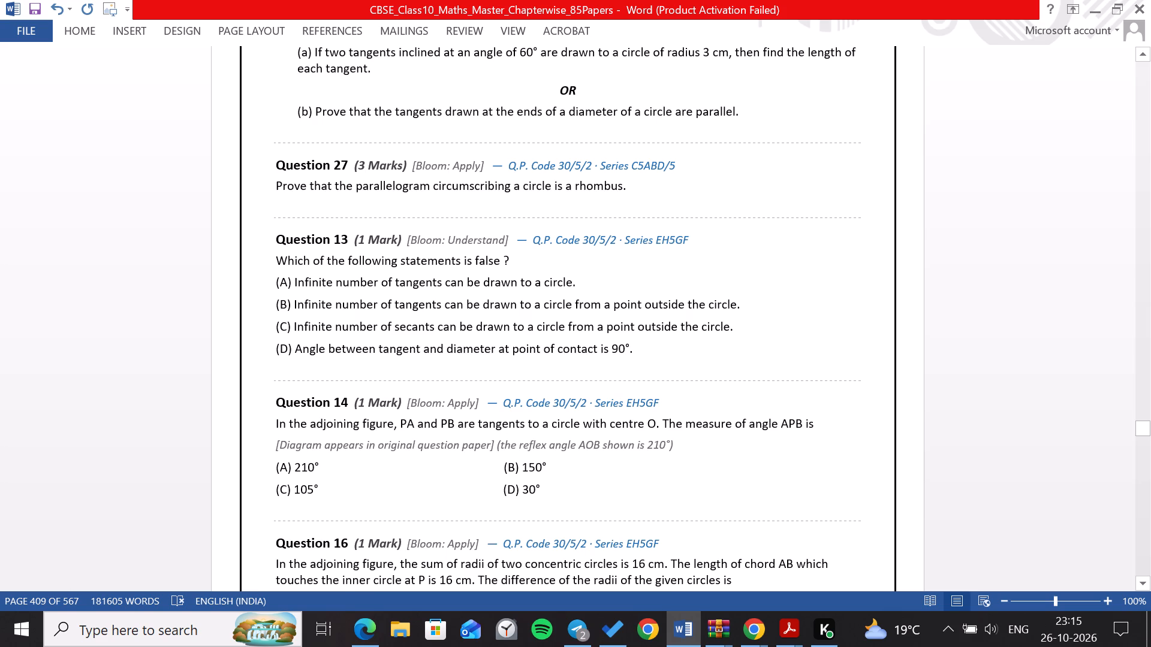
In Question 16 of Series EH5GF, remove the options line's indent and space option (B) 4 cm into a second column.
{"action": "scroll", "coordinate": [483, 472], "scroll_direction": "down", "scroll_amount": 14}
{"action": "left_click", "coordinate": [299, 423]}
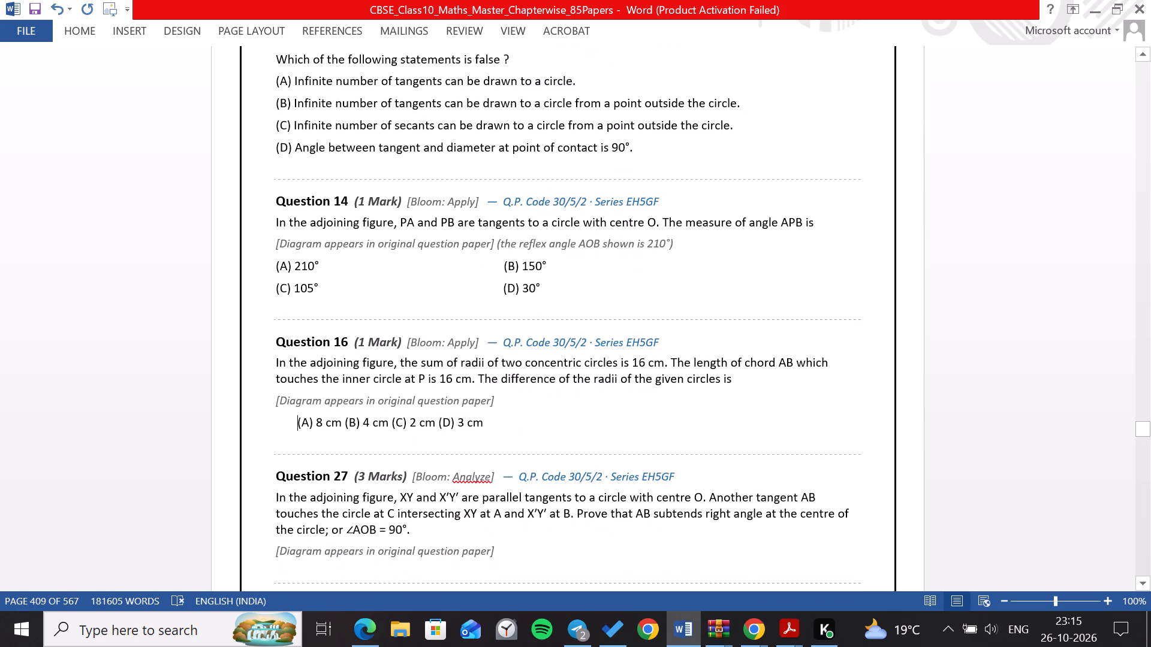
{"action": "key", "text": "BackSpace"}
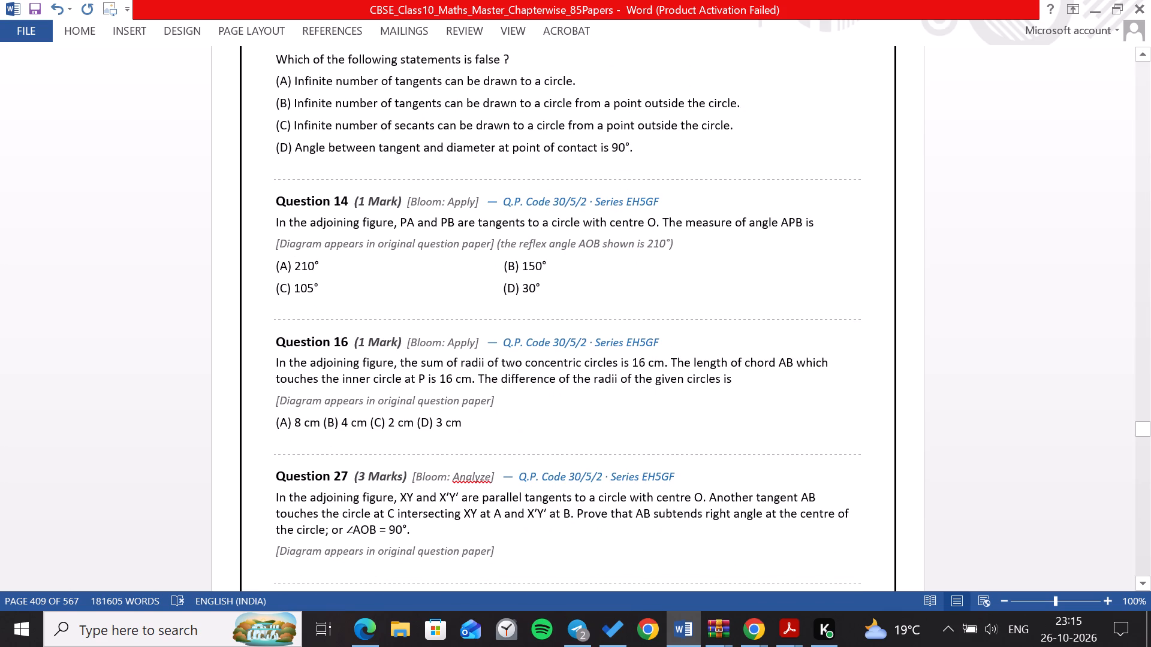
{"action": "left_click", "coordinate": [322, 422]}
{"action": "key", "text": "space"}
{"action": "key", "text": "space"}
{"action": "key", "text": "space"}
{"action": "key", "text": "space"}
{"action": "key", "text": "space"}
{"action": "key", "text": "space"}
{"action": "key", "text": "space"}
{"action": "key", "text": "space"}
{"action": "key", "text": "space"}
{"action": "key", "text": "space"}
{"action": "key", "text": "space"}
{"action": "key", "text": "space"}
{"action": "key", "text": "space"}
{"action": "key", "text": "space"}
{"action": "key", "text": "space"}
{"action": "key", "text": "space"}
{"action": "key", "text": "space"}
{"action": "key", "text": "space"}
{"action": "key", "text": "space"}
{"action": "key", "text": "space"}
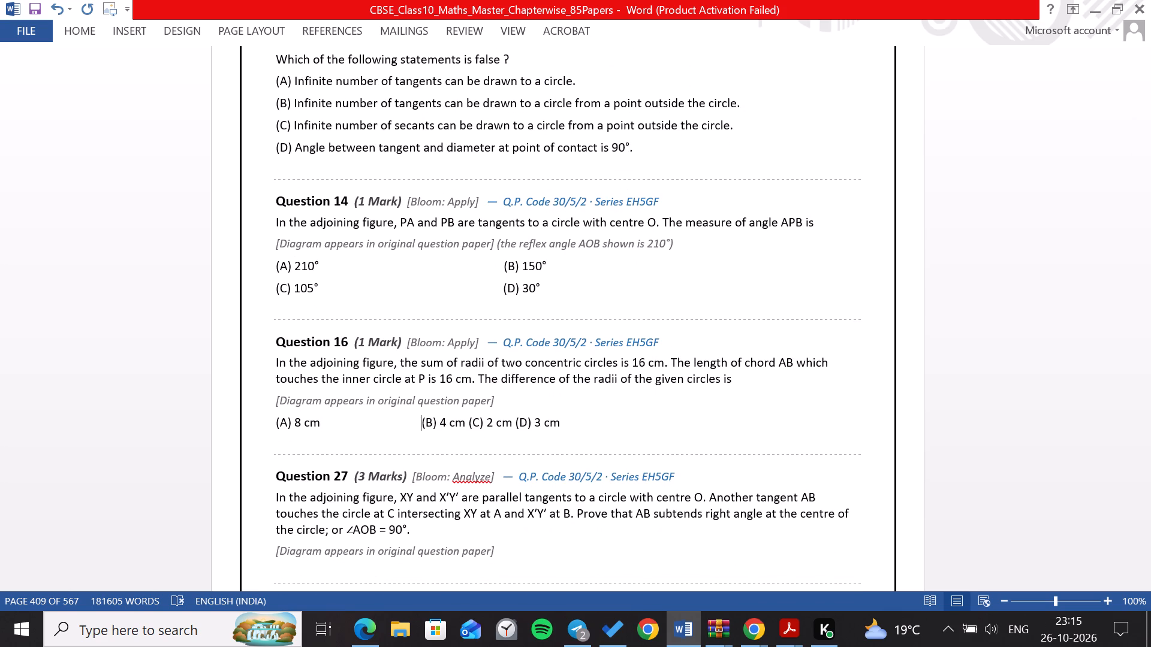
{"action": "key", "text": "space"}
{"action": "key", "text": "space"}
{"action": "key", "text": "space"}
{"action": "key", "text": "space"}
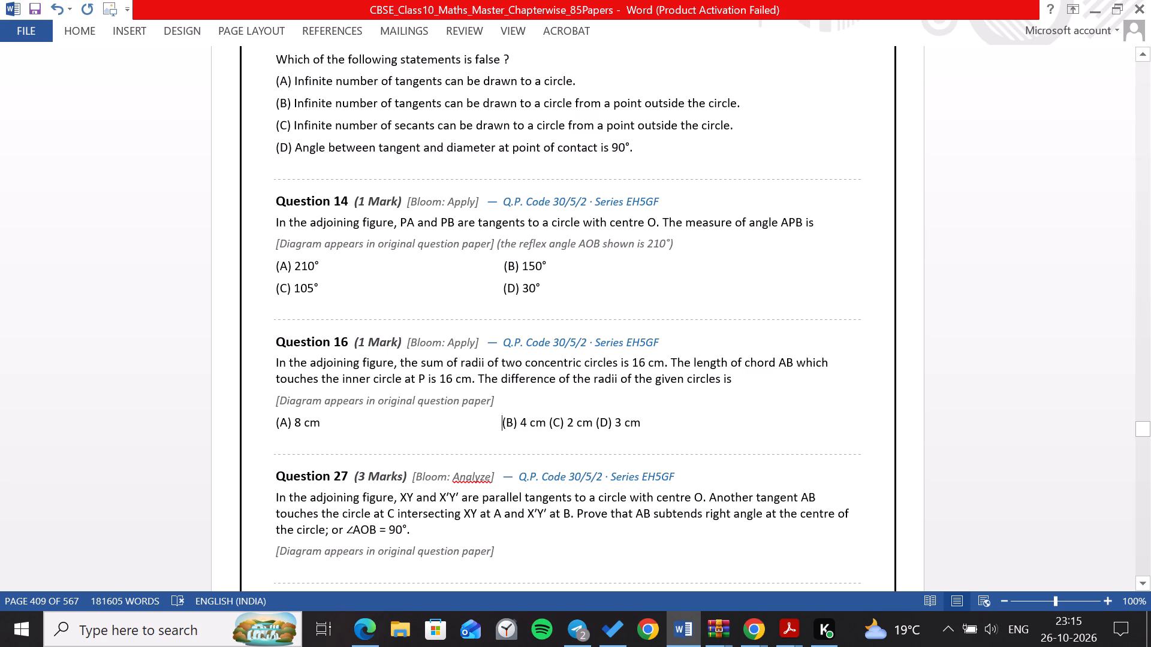
In Question 16 of Series EH5GF, put options (C) and (D) on a new line with (D) 3 cm spaced beneath (B).
{"action": "left_click", "coordinate": [548, 427]}
{"action": "key", "text": "Return"}
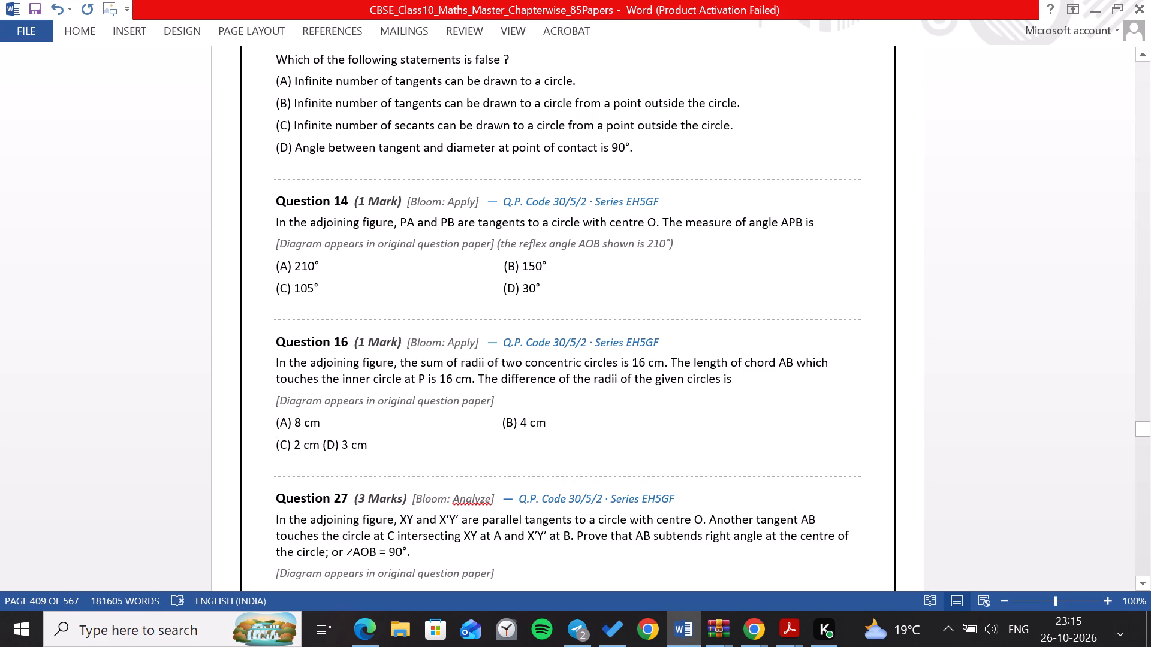
{"action": "left_click", "coordinate": [320, 446]}
{"action": "key", "text": "space"}
{"action": "key", "text": "space"}
{"action": "key", "text": "space"}
{"action": "key", "text": "space"}
{"action": "key", "text": "space"}
{"action": "key", "text": "space"}
{"action": "key", "text": "space"}
{"action": "key", "text": "space"}
{"action": "key", "text": "space"}
{"action": "key", "text": "space"}
{"action": "key", "text": "space"}
{"action": "key", "text": "space"}
{"action": "key", "text": "space"}
{"action": "key", "text": "space"}
{"action": "key", "text": "space"}
{"action": "key", "text": "space"}
{"action": "key", "text": "space"}
{"action": "key", "text": "space"}
{"action": "key", "text": "space"}
{"action": "key", "text": "space"}
{"action": "key", "text": "space"}
{"action": "key", "text": "BackSpace"}
In Question 5 of Q.P. Code 30/5/2, Series WX1YZ/5, remove the options line's indent and space option (b) 7 cm into a second column.
{"action": "scroll", "coordinate": [322, 446], "scroll_direction": "down", "scroll_amount": 9}
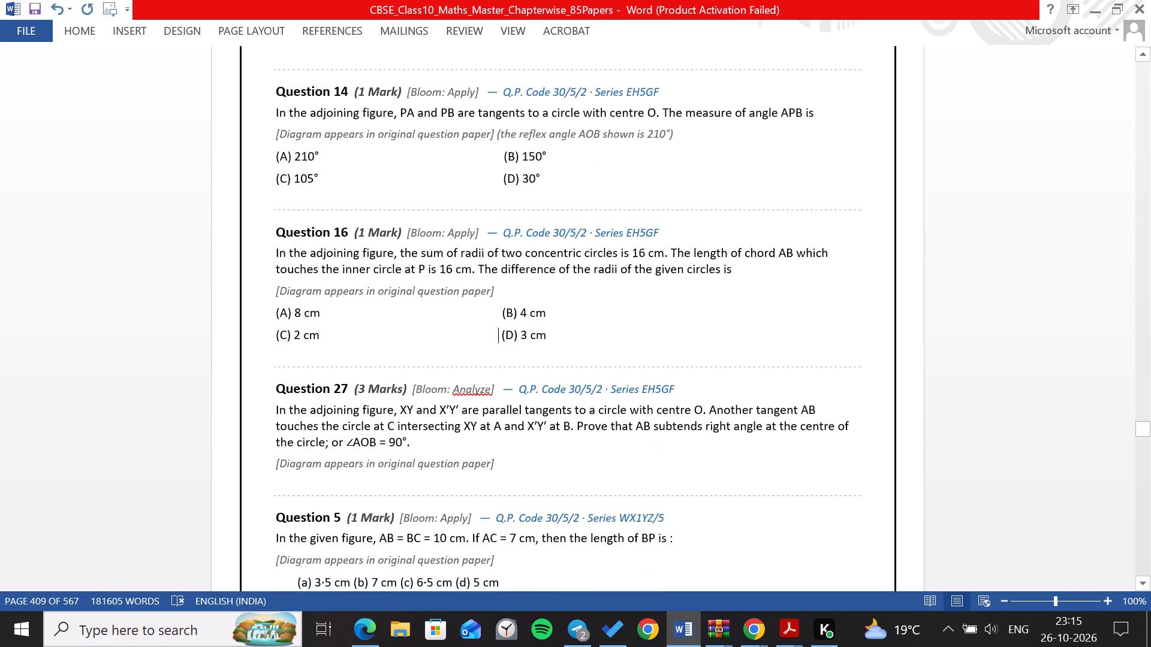
{"action": "scroll", "coordinate": [354, 457], "scroll_direction": "down", "scroll_amount": 7}
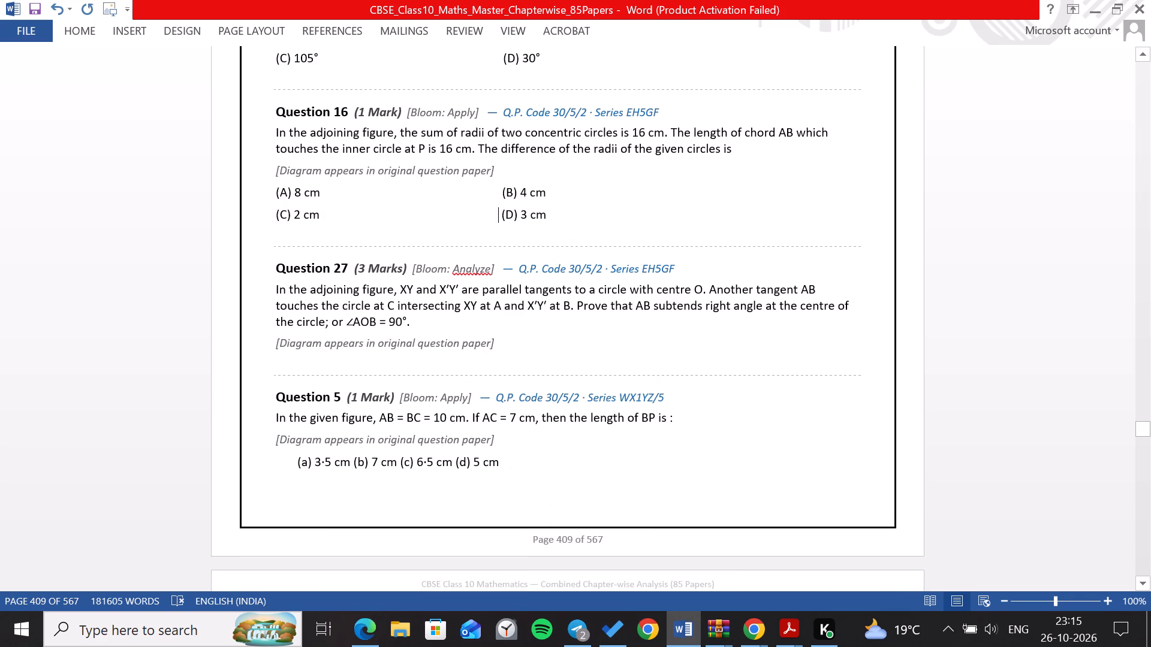
{"action": "left_click", "coordinate": [294, 462]}
{"action": "key", "text": "BackSpace"}
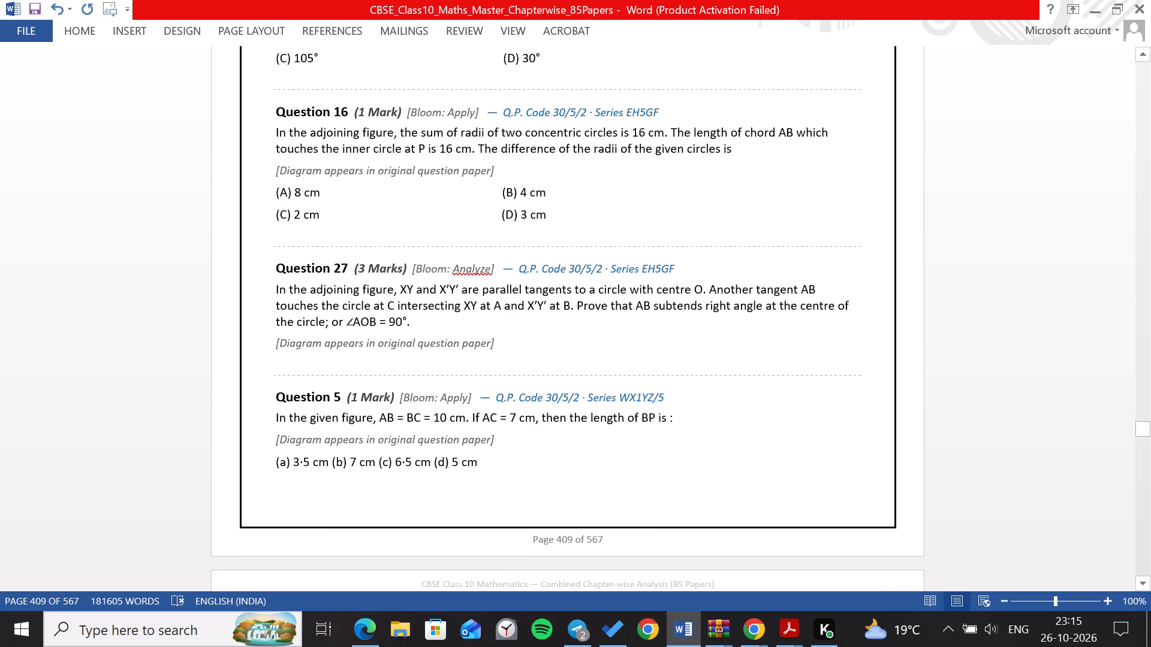
{"action": "left_click", "coordinate": [332, 464]}
{"action": "key", "text": "space"}
{"action": "key", "text": "space"}
{"action": "key", "text": "space"}
{"action": "key", "text": "space"}
{"action": "key", "text": "space"}
{"action": "key", "text": "space"}
{"action": "key", "text": "space"}
{"action": "key", "text": "space"}
{"action": "key", "text": "space"}
{"action": "key", "text": "space"}
{"action": "key", "text": "space"}
{"action": "key", "text": "space"}
{"action": "key", "text": "space"}
{"action": "key", "text": "space"}
{"action": "key", "text": "space"}
{"action": "key", "text": "space"}
{"action": "key", "text": "space"}
{"action": "key", "text": "space"}
{"action": "key", "text": "space"}
{"action": "key", "text": "space"}
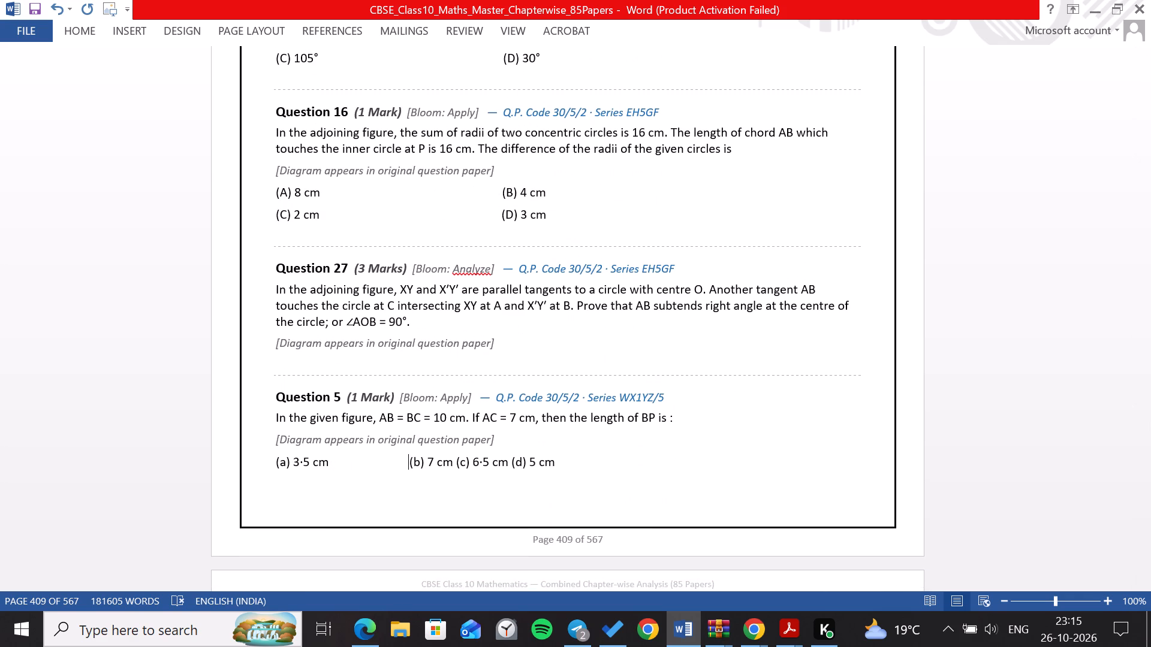
{"action": "key", "text": "space"}
{"action": "key", "text": "space"}
{"action": "key", "text": "space"}
{"action": "key", "text": "space"}
{"action": "key", "text": "space"}
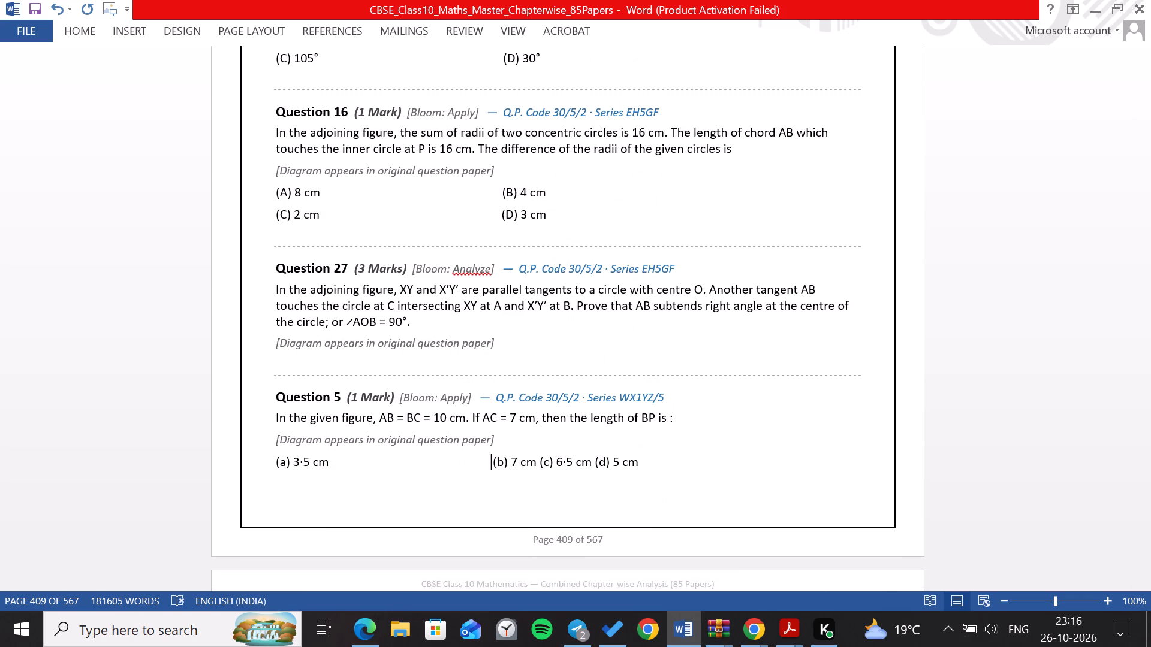
{"action": "key", "text": "space"}
In Question 5 of Series WX1YZ/5, put options (c) and (d) on a new line with (d) 5 cm spaced beneath (b).
{"action": "left_click", "coordinate": [542, 465]}
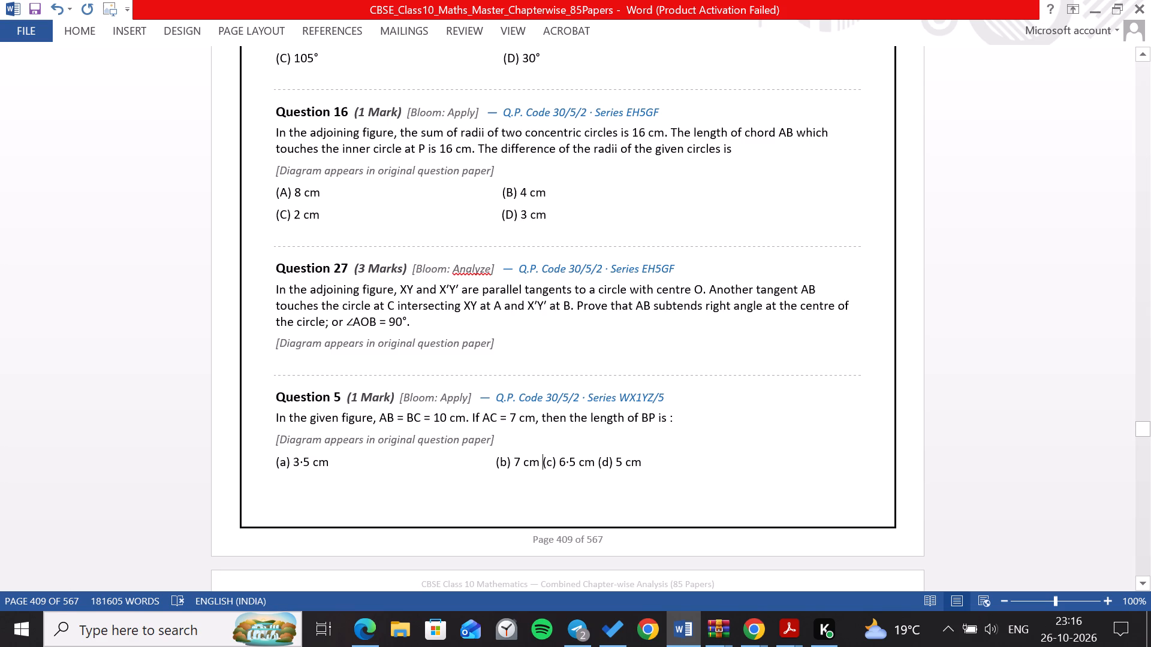
{"action": "key", "text": "Return"}
{"action": "left_click", "coordinate": [332, 482]}
{"action": "key", "text": "space"}
{"action": "key", "text": "space"}
{"action": "key", "text": "space"}
{"action": "key", "text": "space"}
{"action": "key", "text": "space"}
{"action": "key", "text": "space"}
{"action": "key", "text": "space"}
{"action": "key", "text": "space"}
{"action": "key", "text": "space"}
{"action": "key", "text": "space"}
{"action": "key", "text": "space"}
{"action": "key", "text": "space"}
{"action": "key", "text": "space"}
{"action": "key", "text": "space"}
{"action": "key", "text": "space"}
{"action": "key", "text": "space"}
{"action": "key", "text": "space"}
{"action": "key", "text": "space"}
{"action": "key", "text": "space"}
{"action": "key", "text": "space"}
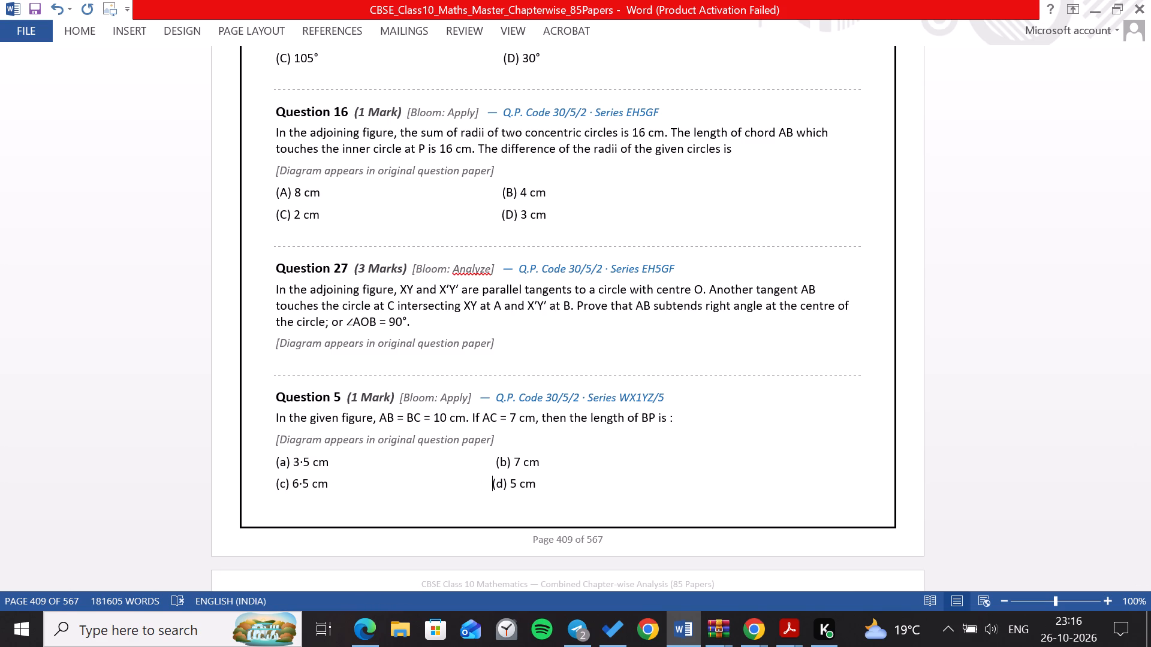
{"action": "key", "text": "space"}
Look back over the preceding circle questions on pages 407 to 409, examining their option layouts and diagram placeholders.
{"action": "scroll", "coordinate": [339, 481], "scroll_direction": "up", "scroll_amount": 8}
{"action": "scroll", "coordinate": [339, 481], "scroll_direction": "up", "scroll_amount": 20}
{"action": "scroll", "coordinate": [339, 481], "scroll_direction": "up", "scroll_amount": 4}
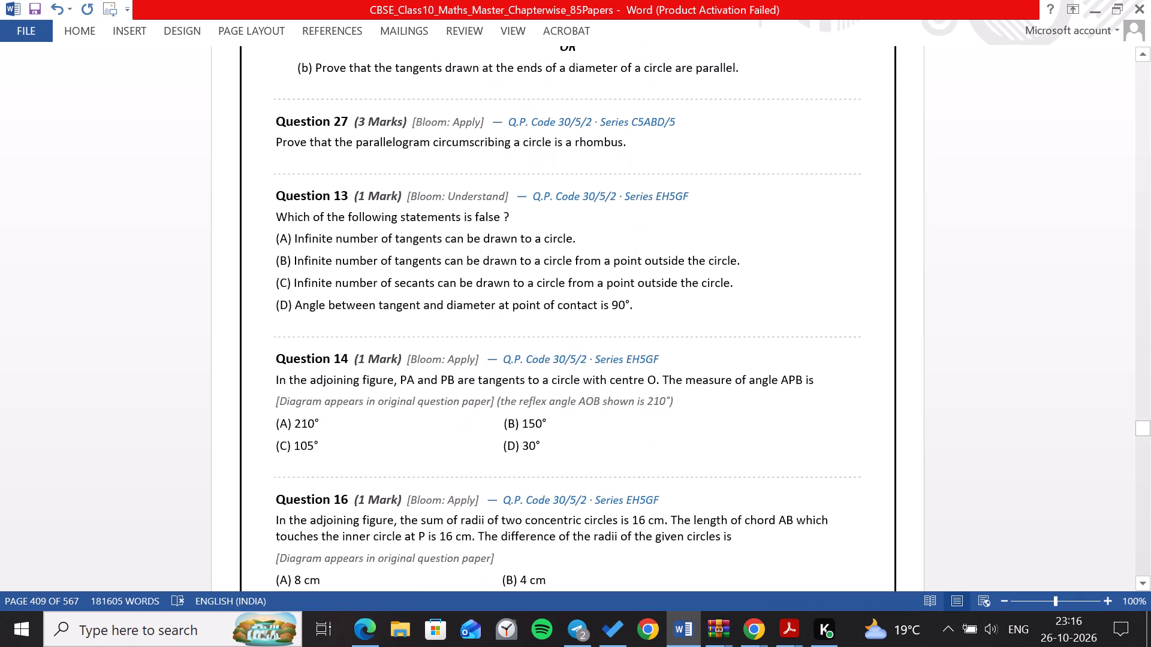
{"action": "scroll", "coordinate": [339, 481], "scroll_direction": "up", "scroll_amount": 20}
{"action": "scroll", "coordinate": [339, 481], "scroll_direction": "up", "scroll_amount": 15}
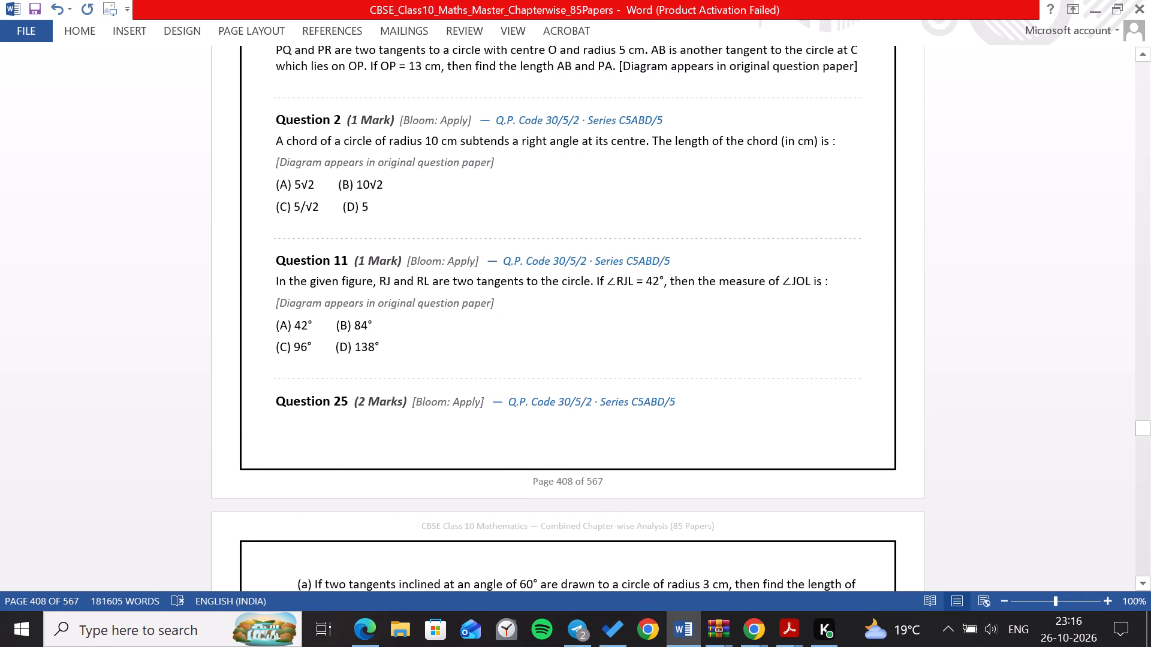
{"action": "scroll", "coordinate": [339, 481], "scroll_direction": "up", "scroll_amount": 20}
{"action": "scroll", "coordinate": [339, 481], "scroll_direction": "up", "scroll_amount": 15}
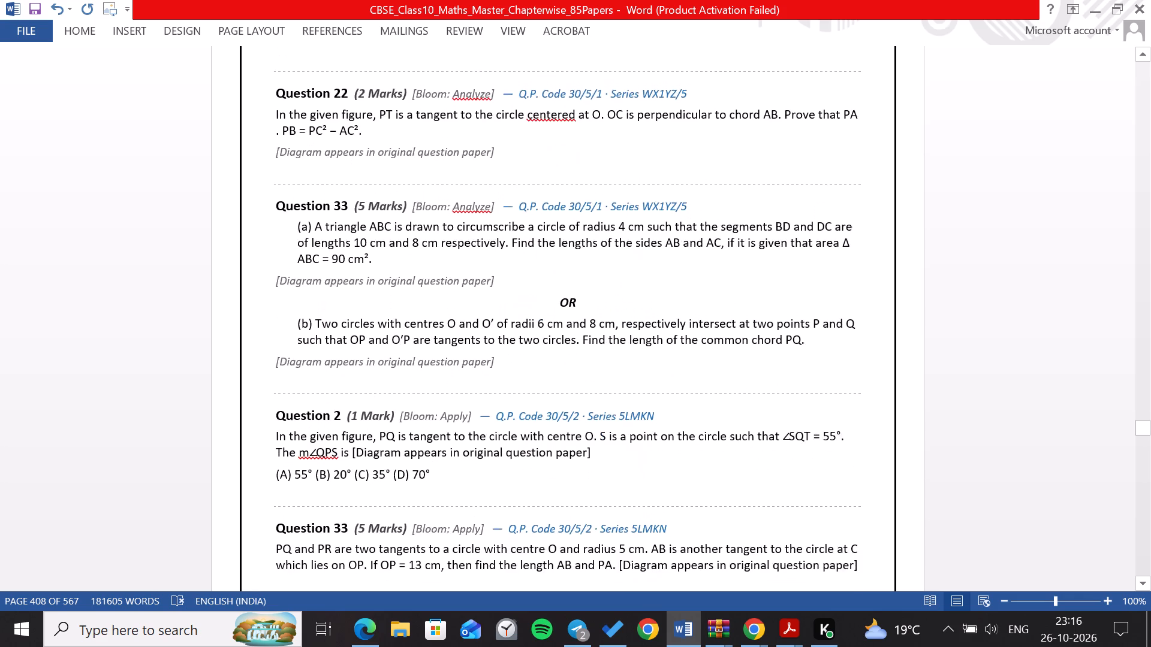
{"action": "scroll", "coordinate": [339, 481], "scroll_direction": "up", "scroll_amount": 7}
{"action": "scroll", "coordinate": [339, 481], "scroll_direction": "up", "scroll_amount": 17}
{"action": "scroll", "coordinate": [370, 483], "scroll_direction": "down", "scroll_amount": 9}
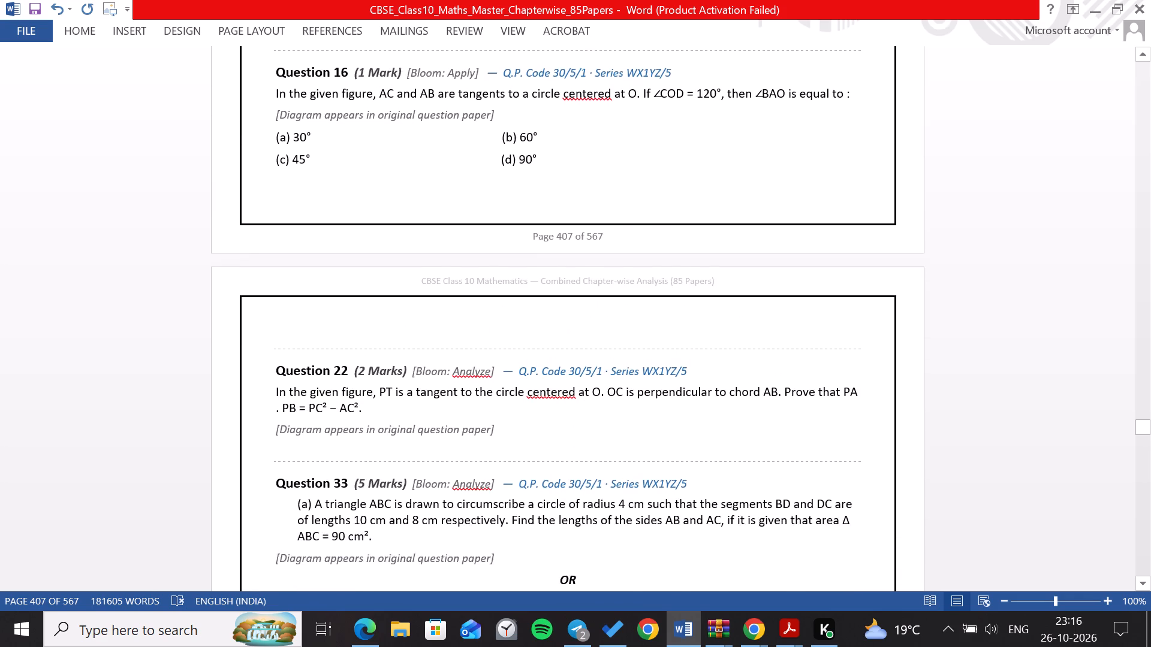
{"action": "scroll", "coordinate": [404, 495], "scroll_direction": "down", "scroll_amount": 16}
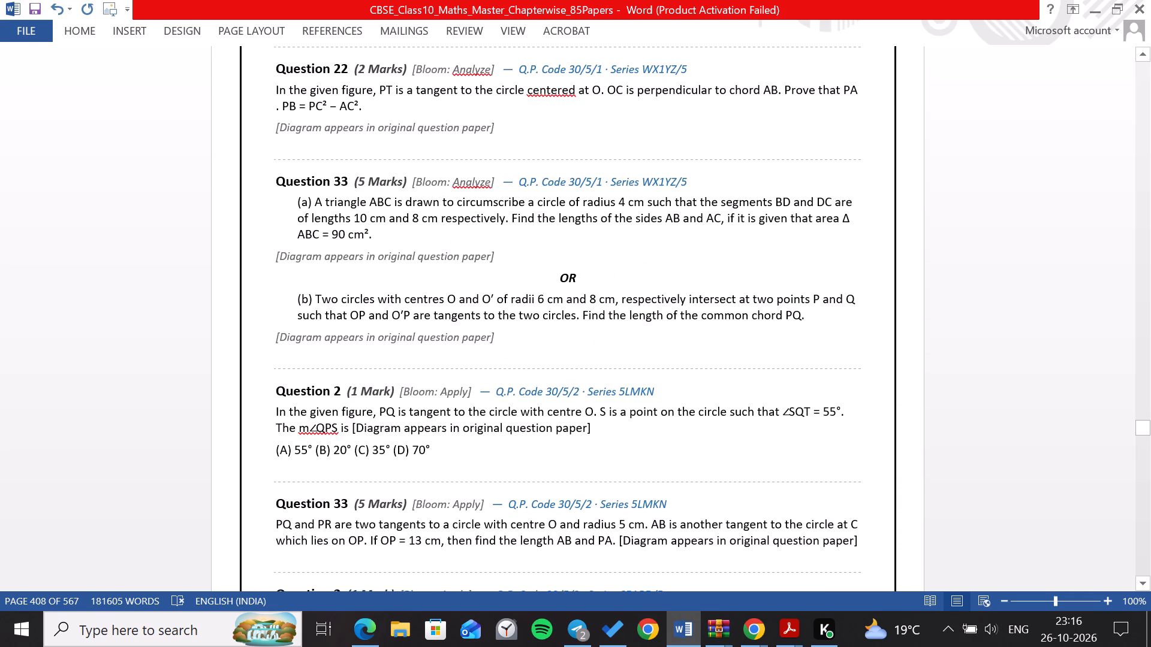
In Question 2 of Q.P. Code 30/5/2, Series 5LMKN, space option (B) 20° out into a second column.
{"action": "left_click", "coordinate": [317, 449]}
{"action": "key", "text": "space"}
{"action": "key", "text": "space"}
{"action": "key", "text": "space"}
{"action": "key", "text": "space"}
{"action": "key", "text": "space"}
{"action": "key", "text": "space"}
{"action": "key", "text": "space"}
{"action": "key", "text": "space"}
{"action": "key", "text": "space"}
{"action": "key", "text": "space"}
{"action": "key", "text": "space"}
{"action": "key", "text": "space"}
{"action": "key", "text": "space"}
{"action": "key", "text": "space"}
{"action": "key", "text": "space"}
{"action": "key", "text": "space"}
{"action": "key", "text": "space"}
{"action": "key", "text": "space"}
{"action": "key", "text": "space"}
{"action": "key", "text": "space"}
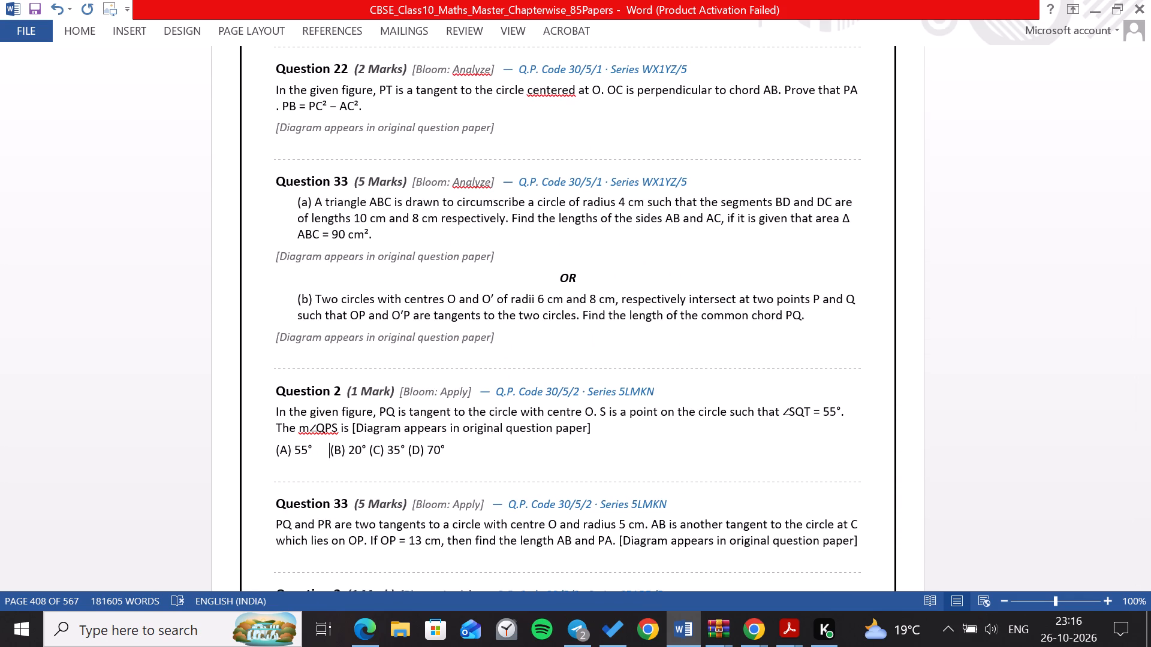
{"action": "key", "text": "space"}
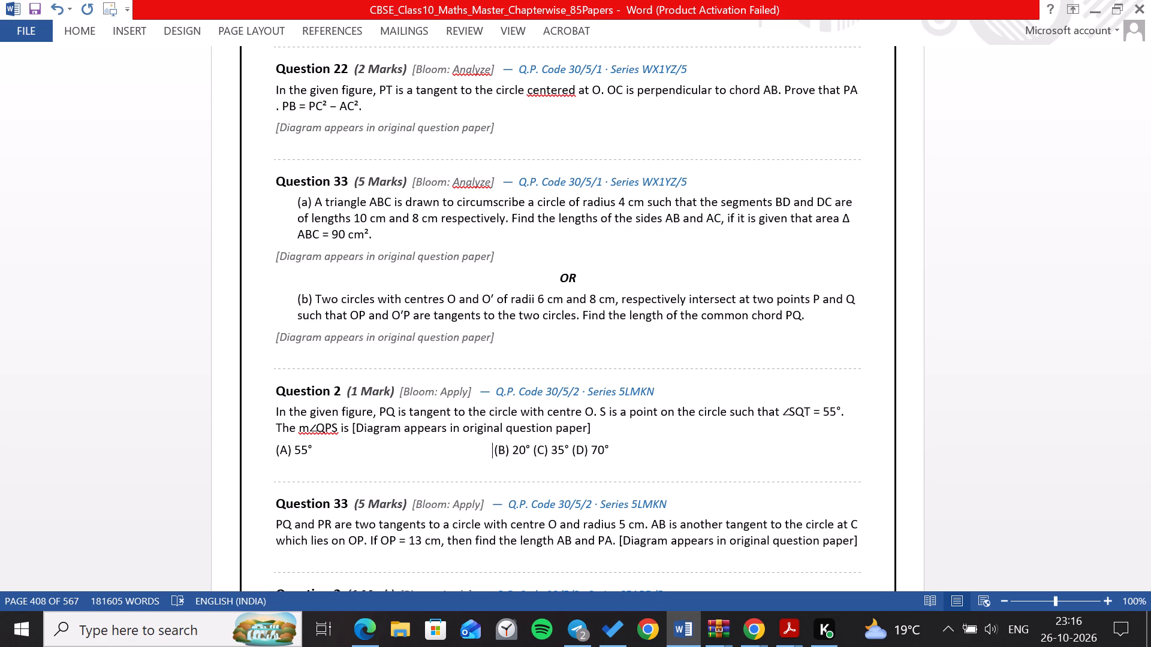
In Question 2 of Series 5LMKN, put options (C) and (D) on a new line with (D) 70° spaced beneath (B).
{"action": "left_click", "coordinate": [532, 451]}
{"action": "key", "text": "Return"}
{"action": "left_click", "coordinate": [314, 471]}
{"action": "key", "text": "space"}
{"action": "key", "text": "space"}
{"action": "key", "text": "space"}
{"action": "key", "text": "space"}
{"action": "key", "text": "space"}
{"action": "key", "text": "space"}
{"action": "key", "text": "space"}
{"action": "key", "text": "space"}
{"action": "key", "text": "space"}
{"action": "key", "text": "space"}
{"action": "key", "text": "space"}
{"action": "key", "text": "space"}
{"action": "key", "text": "space"}
{"action": "key", "text": "space"}
{"action": "key", "text": "space"}
{"action": "key", "text": "space"}
{"action": "key", "text": "space"}
{"action": "key", "text": "space"}
{"action": "key", "text": "space"}
{"action": "key", "text": "space"}
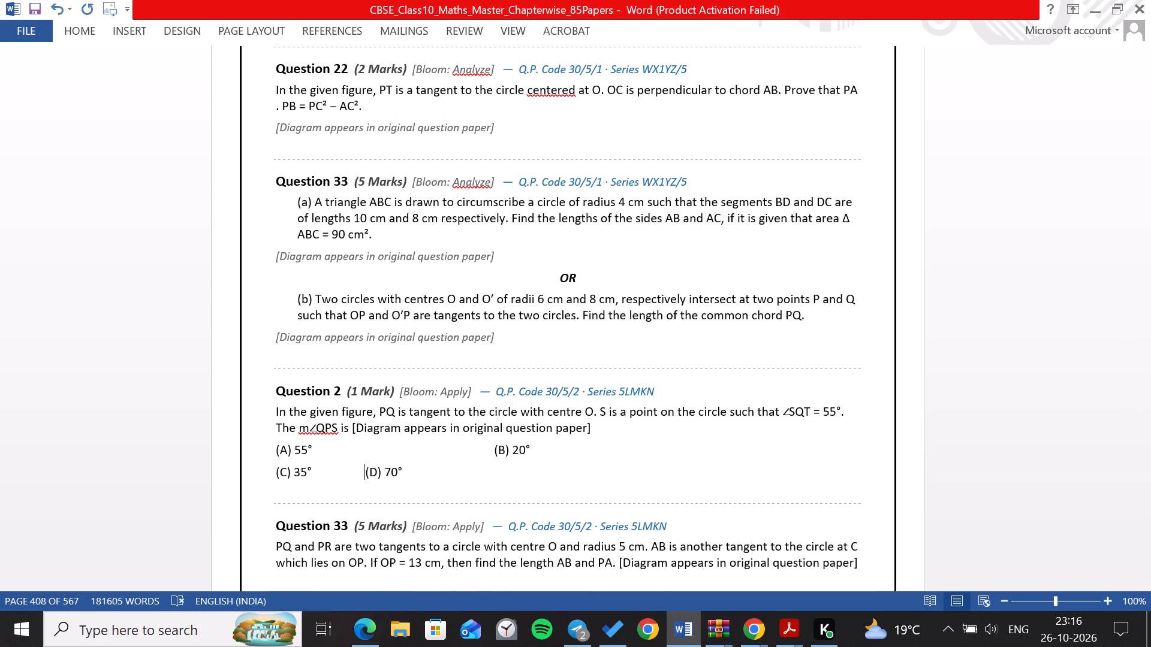
{"action": "key", "text": "space"}
{"action": "key", "text": "space"}
In Question 2 of Q.P. Code 30/5/2, Series C5ABD/5, space option (B) 10√2 out into a second column.
{"action": "scroll", "coordinate": [494, 432], "scroll_direction": "down", "scroll_amount": 20}
{"action": "scroll", "coordinate": [494, 432], "scroll_direction": "down", "scroll_amount": 5}
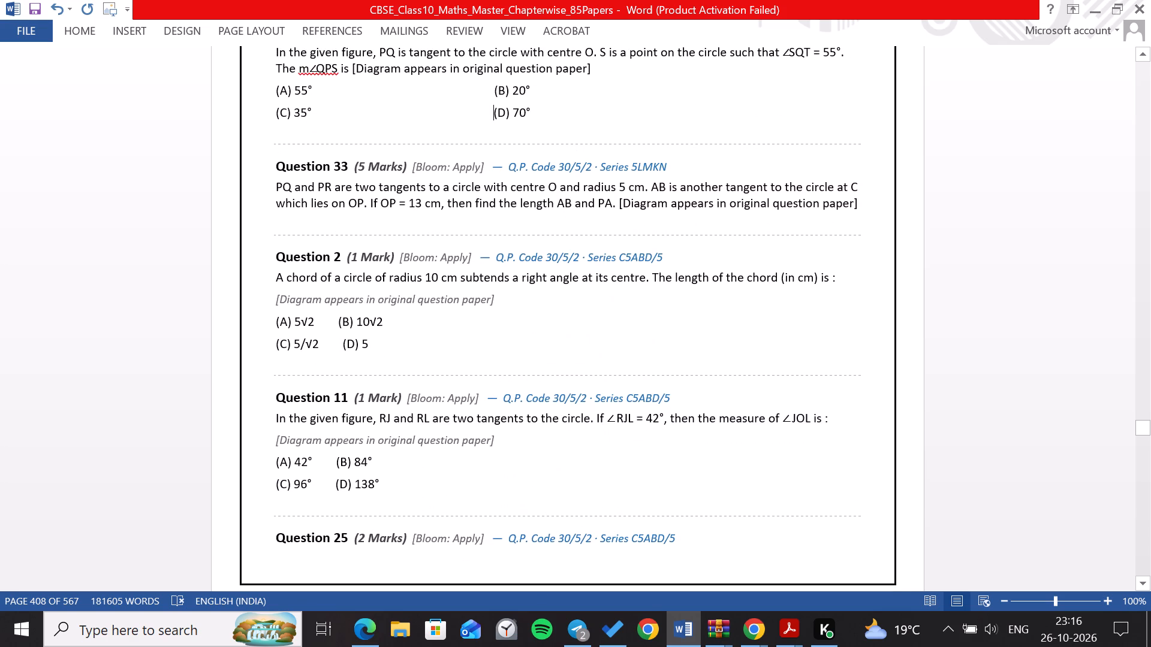
{"action": "left_click", "coordinate": [328, 323]}
{"action": "key", "text": "space"}
{"action": "key", "text": "space"}
{"action": "key", "text": "space"}
{"action": "key", "text": "space"}
{"action": "key", "text": "space"}
{"action": "key", "text": "space"}
{"action": "key", "text": "space"}
{"action": "key", "text": "space"}
{"action": "key", "text": "space"}
{"action": "key", "text": "space"}
{"action": "key", "text": "space"}
{"action": "key", "text": "space"}
{"action": "key", "text": "space"}
{"action": "key", "text": "space"}
{"action": "key", "text": "space"}
{"action": "key", "text": "space"}
{"action": "key", "text": "space"}
{"action": "key", "text": "space"}
{"action": "key", "text": "space"}
{"action": "key", "text": "space"}
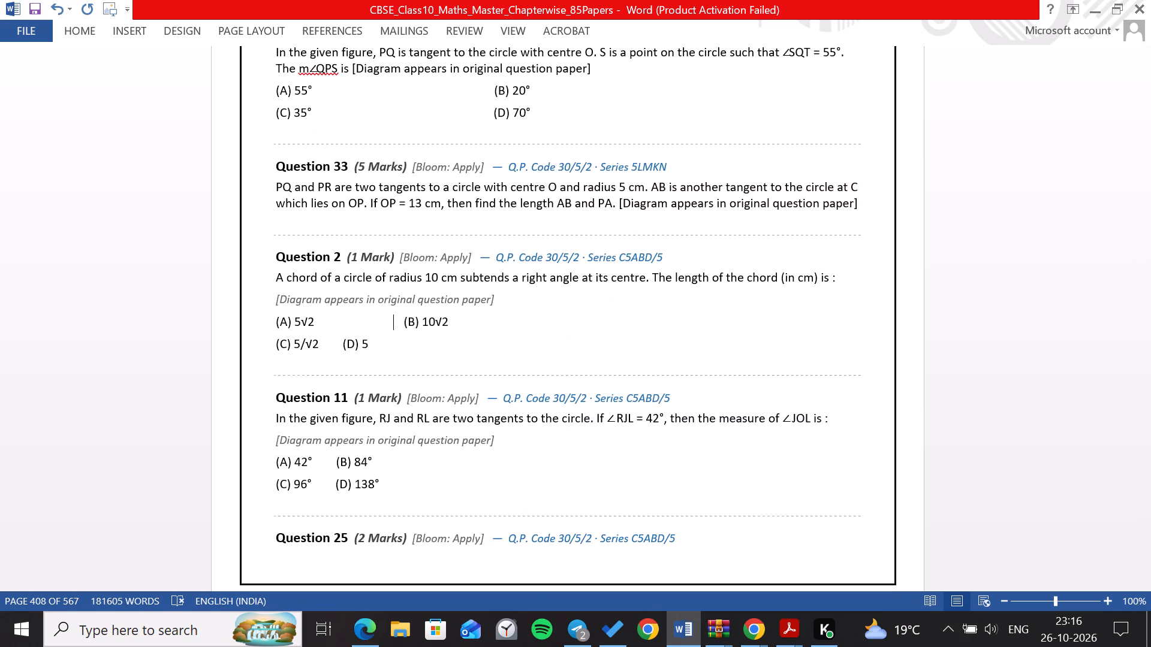
{"action": "key", "text": "space"}
{"action": "key", "text": "space"}
In Question 2 of Series C5ABD/5, space option (D) 5 out so it sits beneath option (B).
{"action": "left_click", "coordinate": [334, 344]}
{"action": "key", "text": "space"}
{"action": "key", "text": "space"}
{"action": "key", "text": "space"}
{"action": "key", "text": "space"}
{"action": "key", "text": "space"}
{"action": "key", "text": "space"}
{"action": "key", "text": "space"}
{"action": "key", "text": "space"}
{"action": "key", "text": "space"}
{"action": "key", "text": "space"}
{"action": "key", "text": "space"}
{"action": "key", "text": "space"}
{"action": "key", "text": "space"}
{"action": "key", "text": "space"}
{"action": "key", "text": "space"}
{"action": "key", "text": "space"}
{"action": "key", "text": "space"}
{"action": "key", "text": "space"}
{"action": "key", "text": "space"}
{"action": "key", "text": "space"}
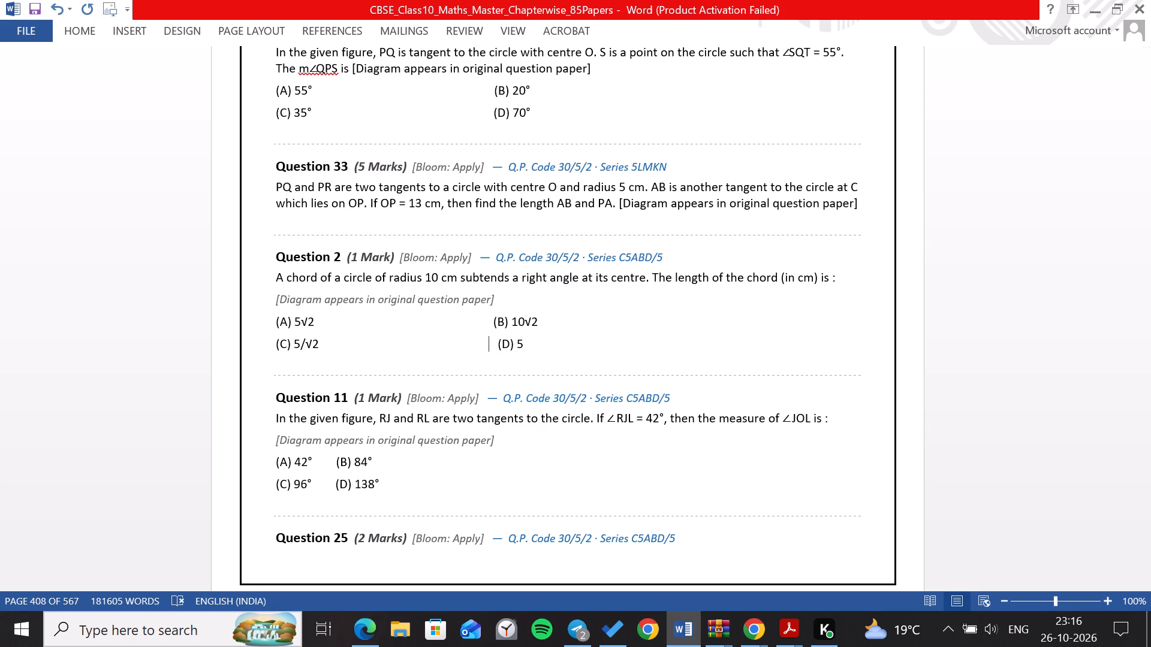
{"action": "key", "text": "BackSpace"}
{"action": "key", "text": "BackSpace"}
In Question 11 of Q.P. Code 30/5/2, Series C5ABD/5, space option (B) 84° out into a second column.
{"action": "left_click", "coordinate": [335, 461]}
{"action": "key", "text": "space"}
{"action": "key", "text": "space"}
{"action": "key", "text": "space"}
{"action": "key", "text": "space"}
{"action": "key", "text": "space"}
{"action": "key", "text": "space"}
{"action": "key", "text": "space"}
{"action": "key", "text": "space"}
{"action": "key", "text": "space"}
{"action": "key", "text": "space"}
{"action": "key", "text": "space"}
{"action": "key", "text": "space"}
{"action": "key", "text": "space"}
{"action": "key", "text": "space"}
{"action": "key", "text": "space"}
{"action": "key", "text": "space"}
{"action": "key", "text": "space"}
{"action": "key", "text": "space"}
{"action": "key", "text": "space"}
{"action": "key", "text": "space"}
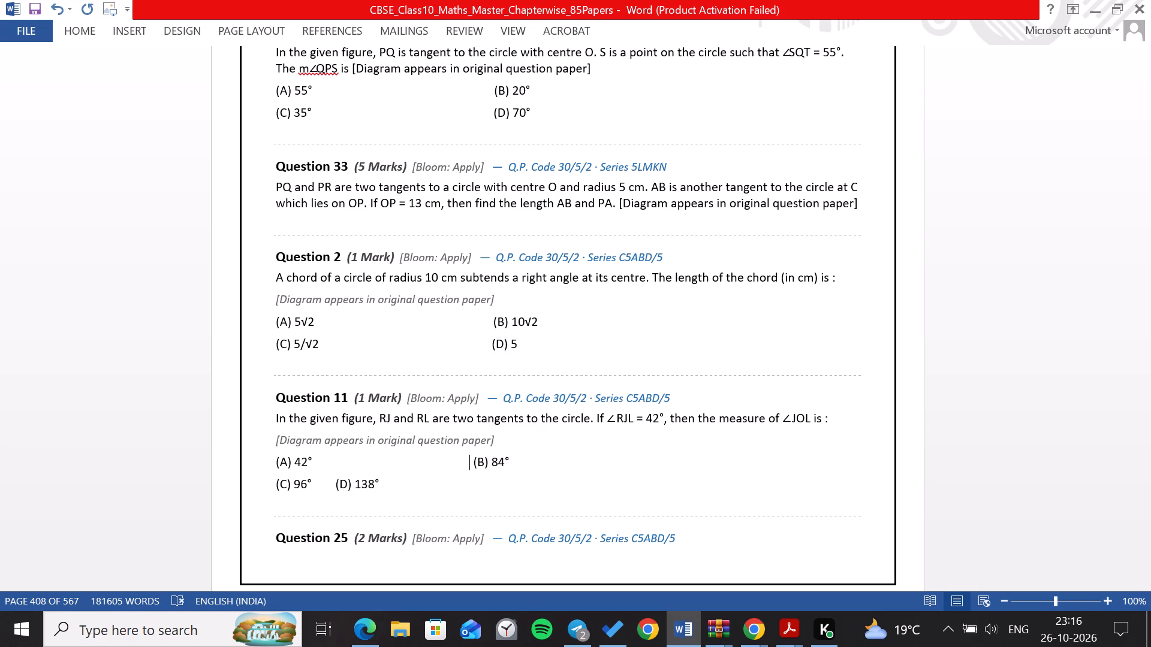
{"action": "key", "text": "BackSpace"}
{"action": "key", "text": "BackSpace"}
In Question 11 of Series C5ABD/5, space option (D) 138° out so it lines up beneath option (B).
{"action": "left_click", "coordinate": [336, 484]}
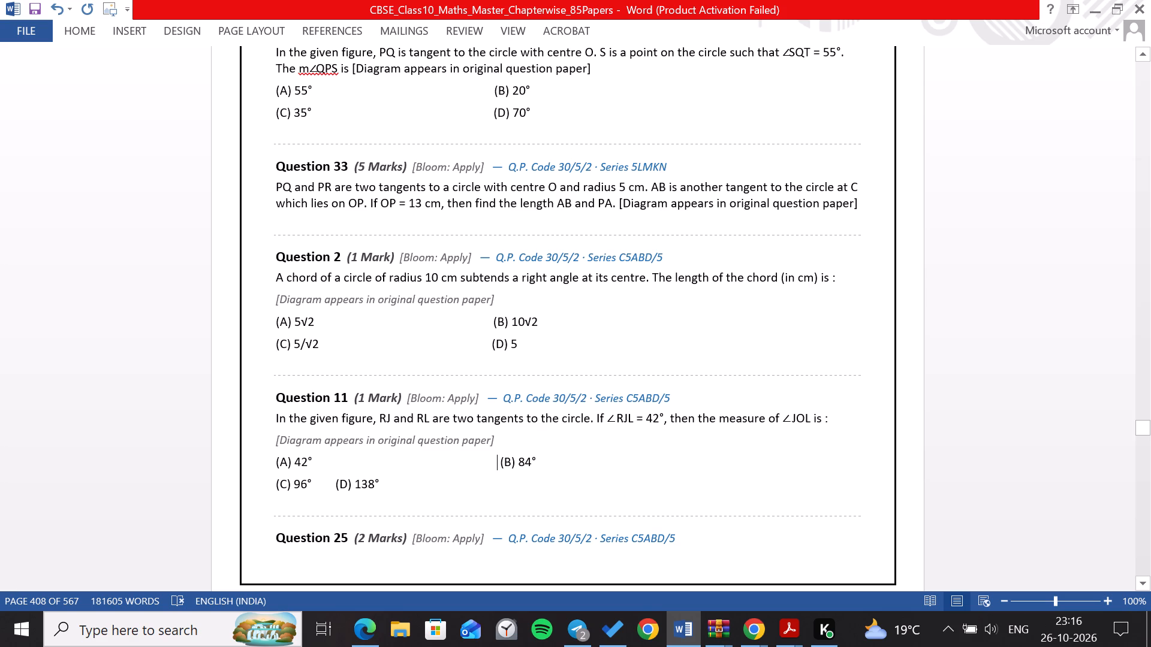
{"action": "key", "text": "space"}
{"action": "key", "text": "space"}
{"action": "key", "text": "space"}
{"action": "key", "text": "space"}
{"action": "key", "text": "space"}
{"action": "key", "text": "space"}
{"action": "key", "text": "space"}
{"action": "key", "text": "space"}
{"action": "key", "text": "space"}
{"action": "key", "text": "space"}
{"action": "key", "text": "space"}
{"action": "key", "text": "space"}
{"action": "key", "text": "space"}
{"action": "key", "text": "space"}
{"action": "key", "text": "space"}
{"action": "key", "text": "space"}
{"action": "key", "text": "space"}
{"action": "key", "text": "space"}
{"action": "key", "text": "space"}
{"action": "key", "text": "space"}
{"action": "key", "text": "space"}
{"action": "key", "text": "space"}
{"action": "key", "text": "space"}
{"action": "key", "text": "space"}
{"action": "key", "text": "space"}
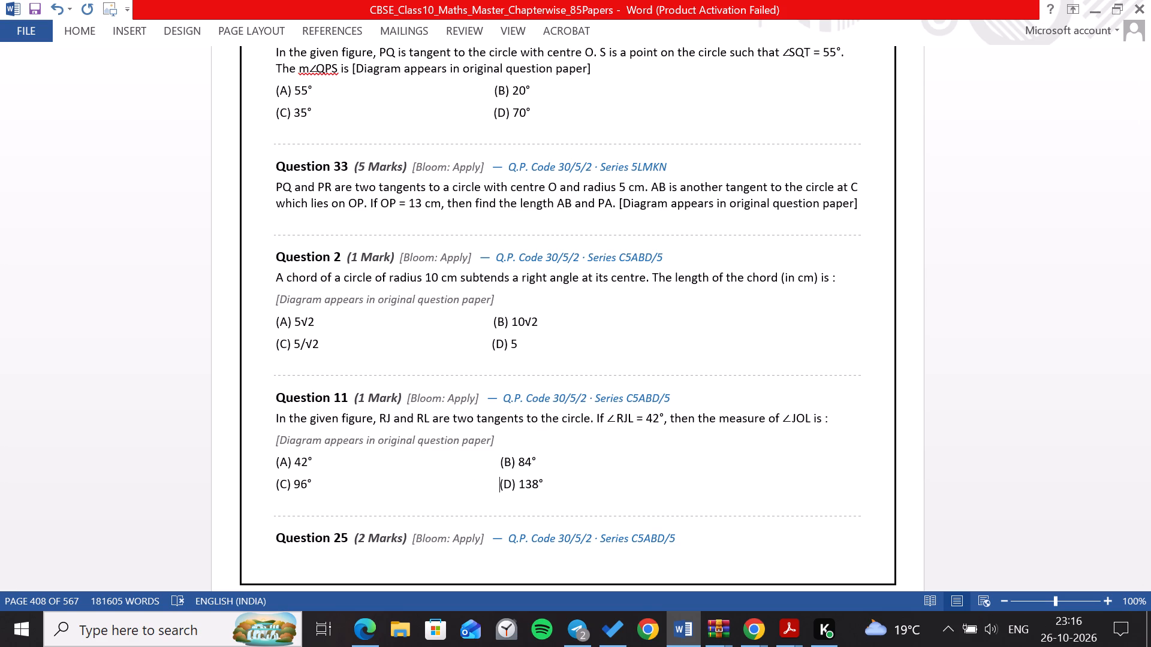
Remove the left indent from the answer-option lines of Questions 8 and 9, Q.P. Code 30/5/2, Series WX1YZ/5.
{"action": "scroll", "coordinate": [429, 482], "scroll_direction": "down", "scroll_amount": 15}
{"action": "scroll", "coordinate": [449, 455], "scroll_direction": "down", "scroll_amount": 15}
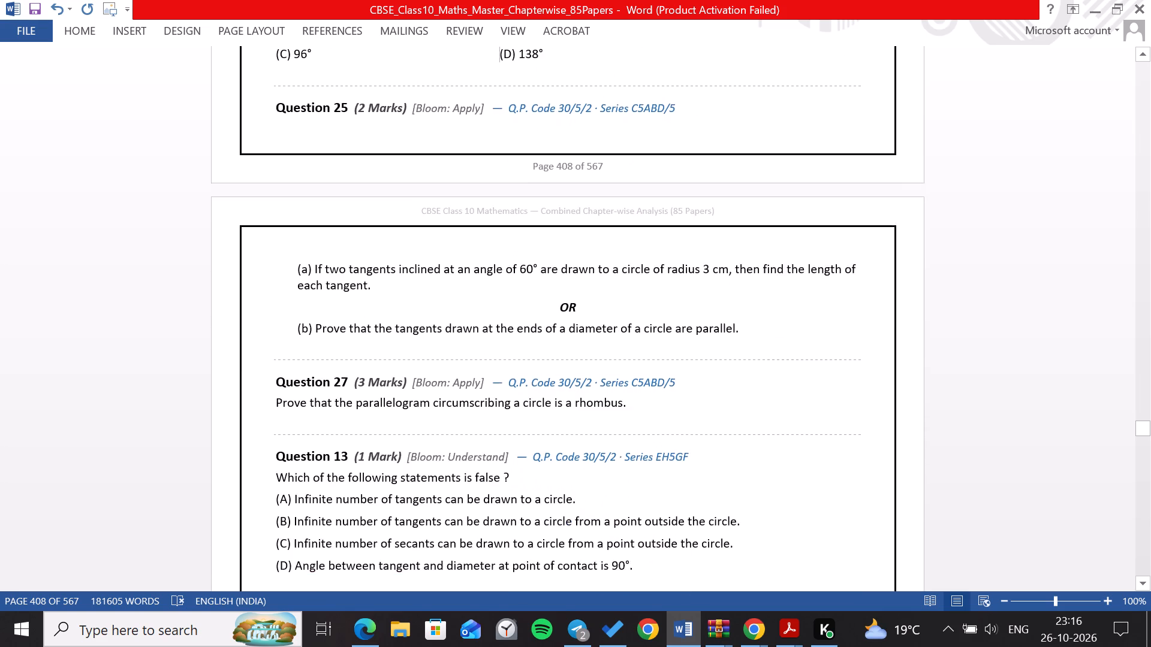
{"action": "scroll", "coordinate": [445, 459], "scroll_direction": "down", "scroll_amount": 20}
{"action": "scroll", "coordinate": [439, 458], "scroll_direction": "down", "scroll_amount": 4}
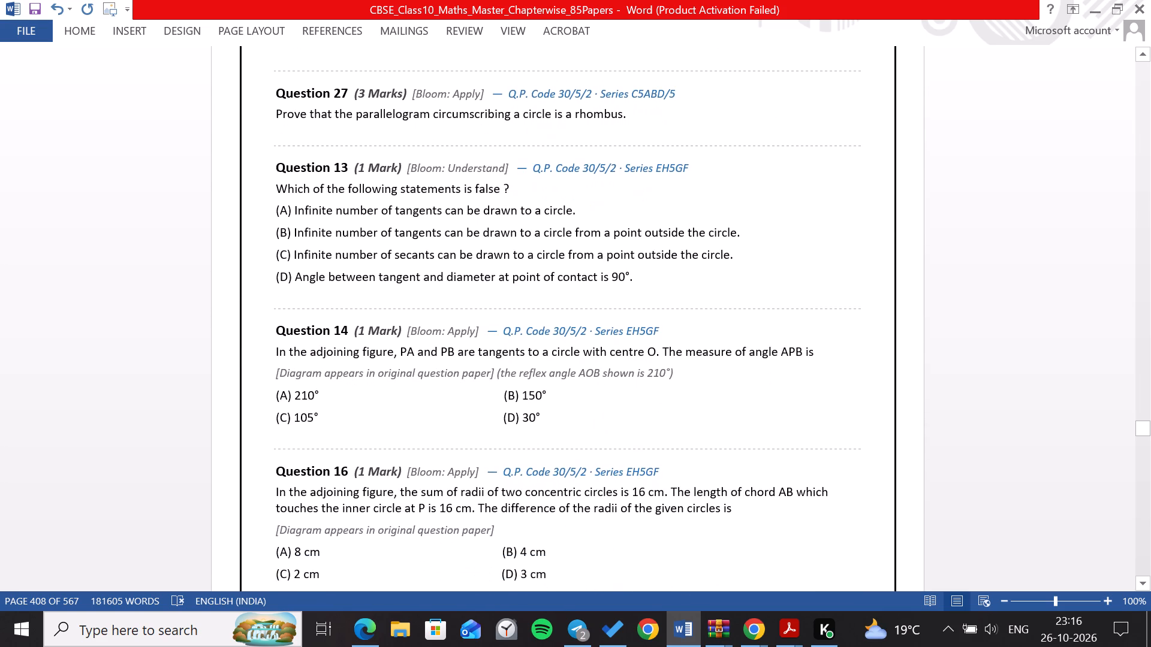
{"action": "scroll", "coordinate": [439, 458], "scroll_direction": "down", "scroll_amount": 19}
{"action": "scroll", "coordinate": [436, 464], "scroll_direction": "down", "scroll_amount": 7}
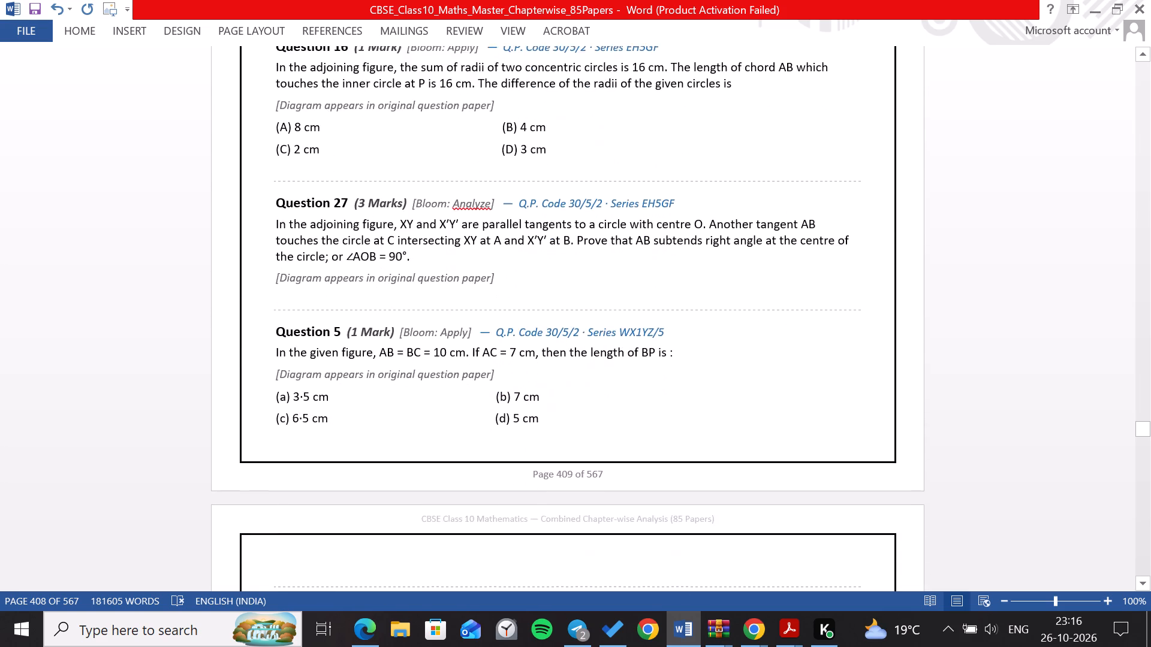
{"action": "scroll", "coordinate": [435, 466], "scroll_direction": "down", "scroll_amount": 18}
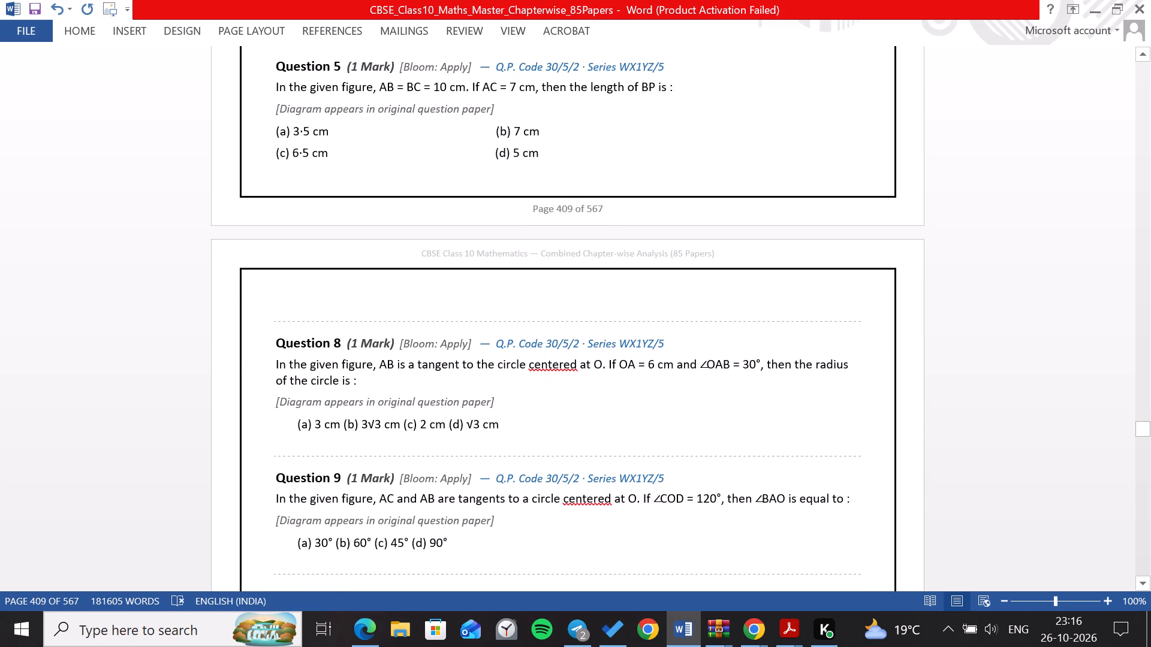
{"action": "left_click", "coordinate": [297, 425]}
{"action": "key", "text": "BackSpace"}
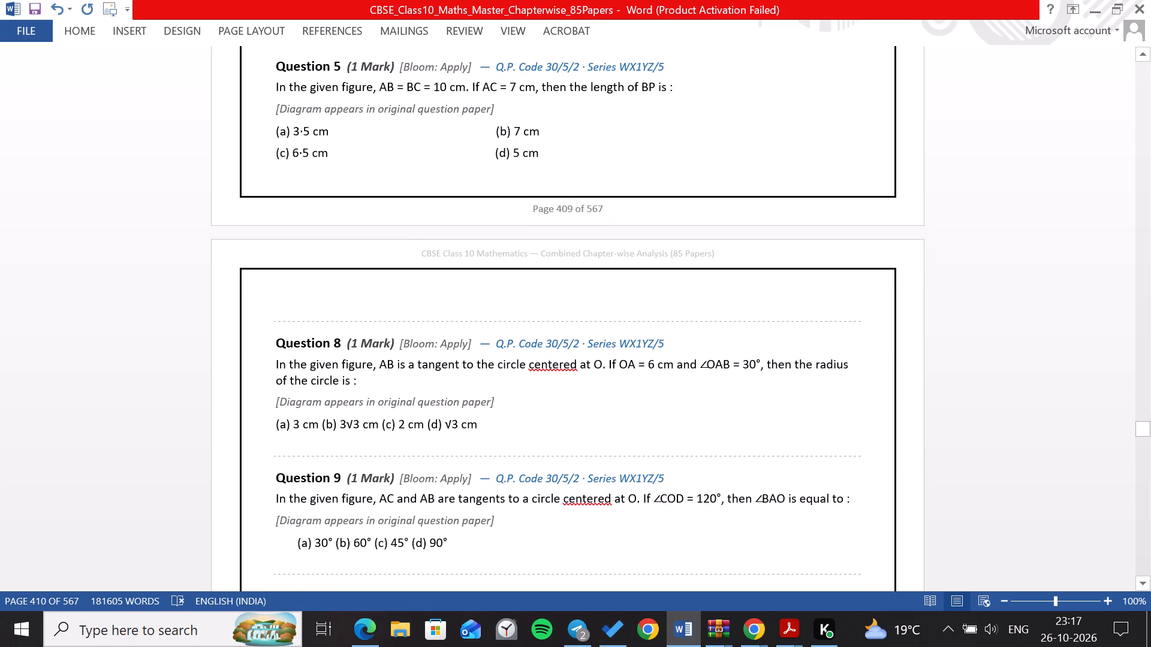
{"action": "left_click", "coordinate": [296, 543]}
{"action": "key", "text": "BackSpace"}
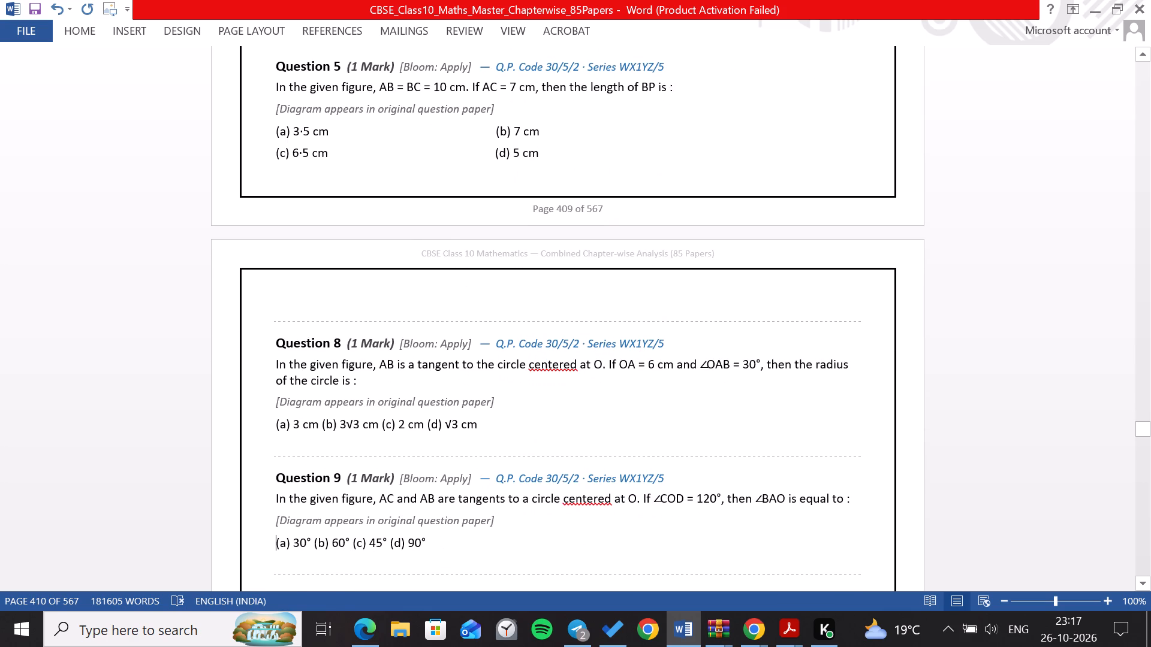
In Question 8 of Series WX1YZ/5, space option (b) 3√3 cm out into a second column.
{"action": "left_click", "coordinate": [321, 425]}
{"action": "key", "text": "space"}
{"action": "key", "text": "space"}
{"action": "key", "text": "space"}
{"action": "key", "text": "space"}
{"action": "key", "text": "space"}
{"action": "key", "text": "space"}
{"action": "key", "text": "space"}
{"action": "key", "text": "space"}
{"action": "key", "text": "space"}
{"action": "key", "text": "space"}
{"action": "key", "text": "space"}
{"action": "key", "text": "space"}
{"action": "key", "text": "space"}
{"action": "key", "text": "space"}
{"action": "key", "text": "space"}
{"action": "key", "text": "space"}
{"action": "key", "text": "space"}
{"action": "key", "text": "space"}
{"action": "key", "text": "space"}
{"action": "key", "text": "space"}
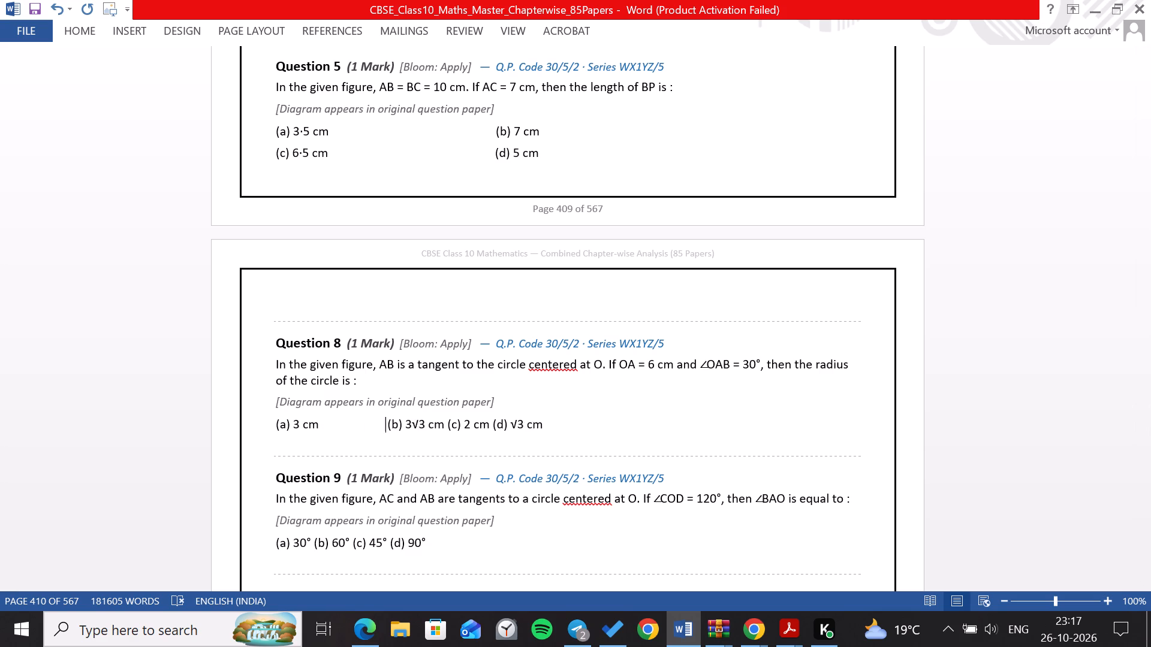
{"action": "key", "text": "space"}
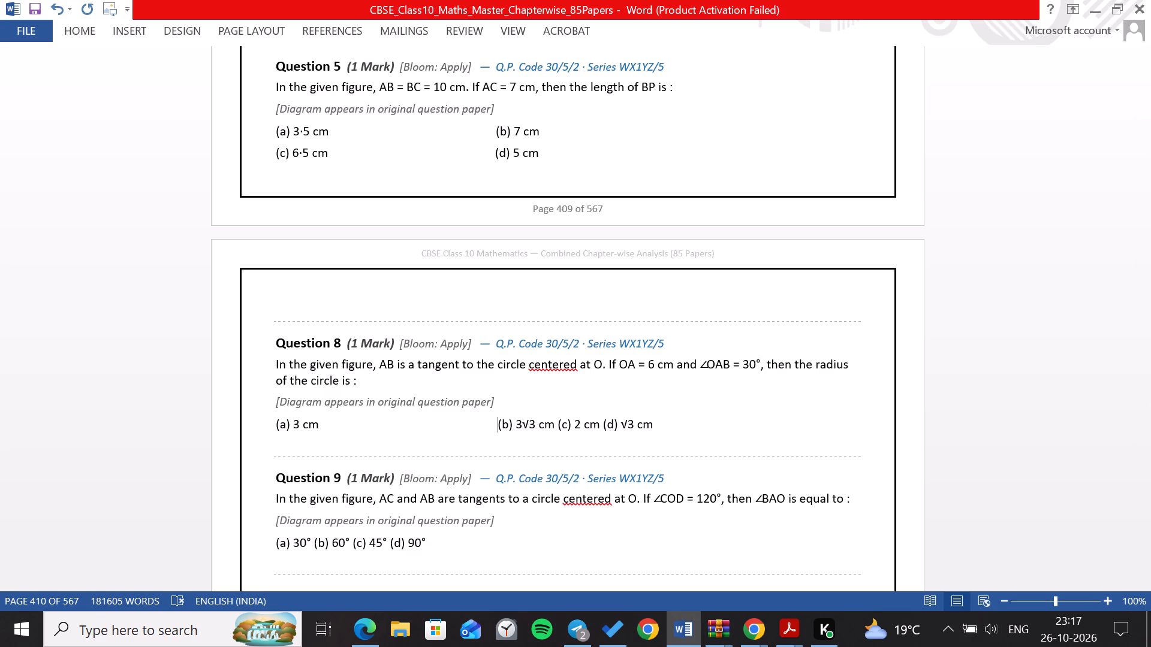
In Question 8 of Series WX1YZ/5, put options (c) 2 cm and (d) √3 cm on a new line, with (d) aligned beneath option (b).
{"action": "left_click", "coordinate": [558, 428]}
{"action": "key", "text": "Return"}
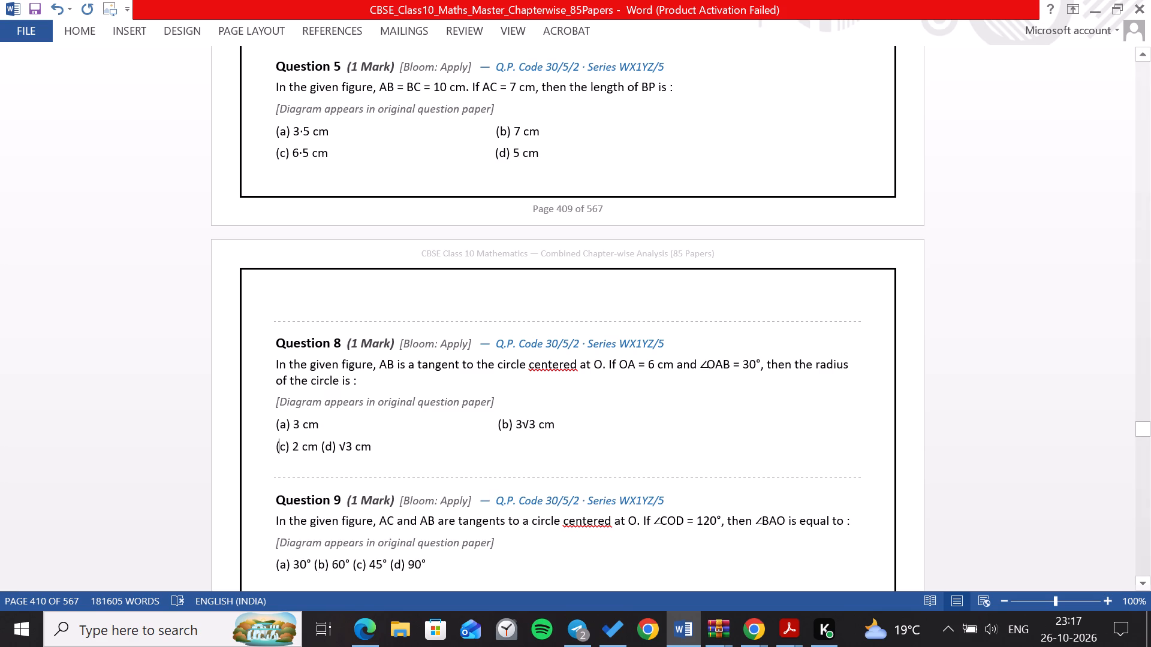
{"action": "left_click", "coordinate": [322, 445]}
{"action": "key", "text": "space"}
{"action": "key", "text": "space"}
{"action": "key", "text": "space"}
{"action": "key", "text": "space"}
{"action": "key", "text": "space"}
{"action": "key", "text": "space"}
{"action": "key", "text": "space"}
{"action": "key", "text": "space"}
{"action": "key", "text": "space"}
{"action": "key", "text": "space"}
{"action": "key", "text": "space"}
{"action": "key", "text": "space"}
{"action": "key", "text": "space"}
{"action": "key", "text": "space"}
{"action": "key", "text": "space"}
{"action": "key", "text": "space"}
{"action": "key", "text": "space"}
{"action": "key", "text": "space"}
{"action": "key", "text": "space"}
{"action": "key", "text": "space"}
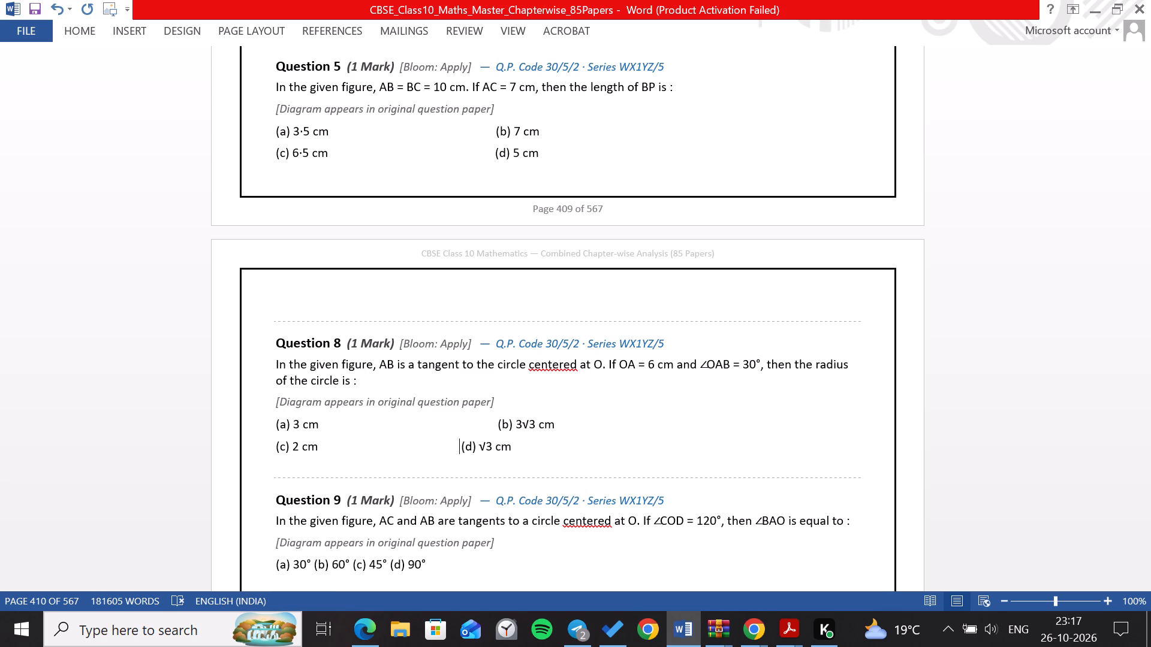
{"action": "key", "text": "space"}
{"action": "key", "text": "space"}
{"action": "key", "text": "space"}
{"action": "key", "text": "space"}
{"action": "key", "text": "space"}
{"action": "key", "text": "space"}
{"action": "scroll", "coordinate": [321, 445], "scroll_direction": "down", "scroll_amount": 8}
{"action": "key", "text": "BackSpace"}
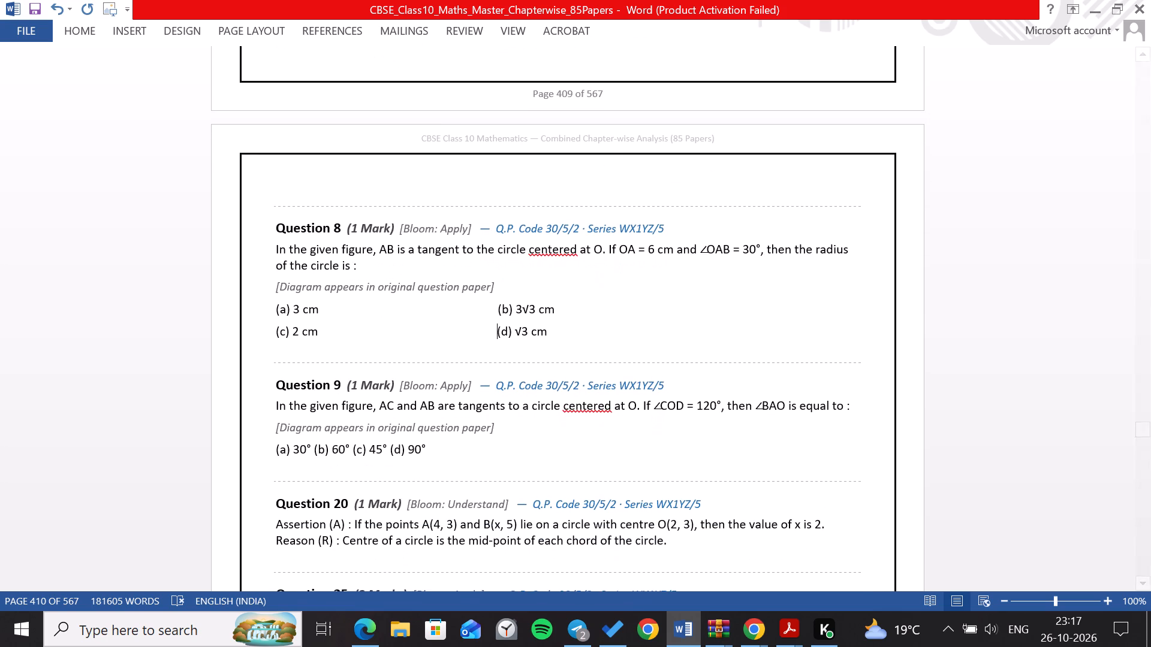
In Question 9 of Series WX1YZ/5, space option (b) 60° out into a second column.
{"action": "left_click", "coordinate": [314, 448]}
{"action": "key", "text": "space"}
{"action": "key", "text": "space"}
{"action": "key", "text": "space"}
{"action": "key", "text": "space"}
{"action": "key", "text": "space"}
{"action": "key", "text": "space"}
{"action": "key", "text": "space"}
{"action": "key", "text": "space"}
{"action": "key", "text": "space"}
{"action": "key", "text": "space"}
{"action": "key", "text": "space"}
{"action": "key", "text": "space"}
{"action": "key", "text": "space"}
{"action": "key", "text": "space"}
{"action": "key", "text": "space"}
{"action": "key", "text": "space"}
{"action": "key", "text": "space"}
{"action": "key", "text": "space"}
{"action": "key", "text": "space"}
{"action": "key", "text": "space"}
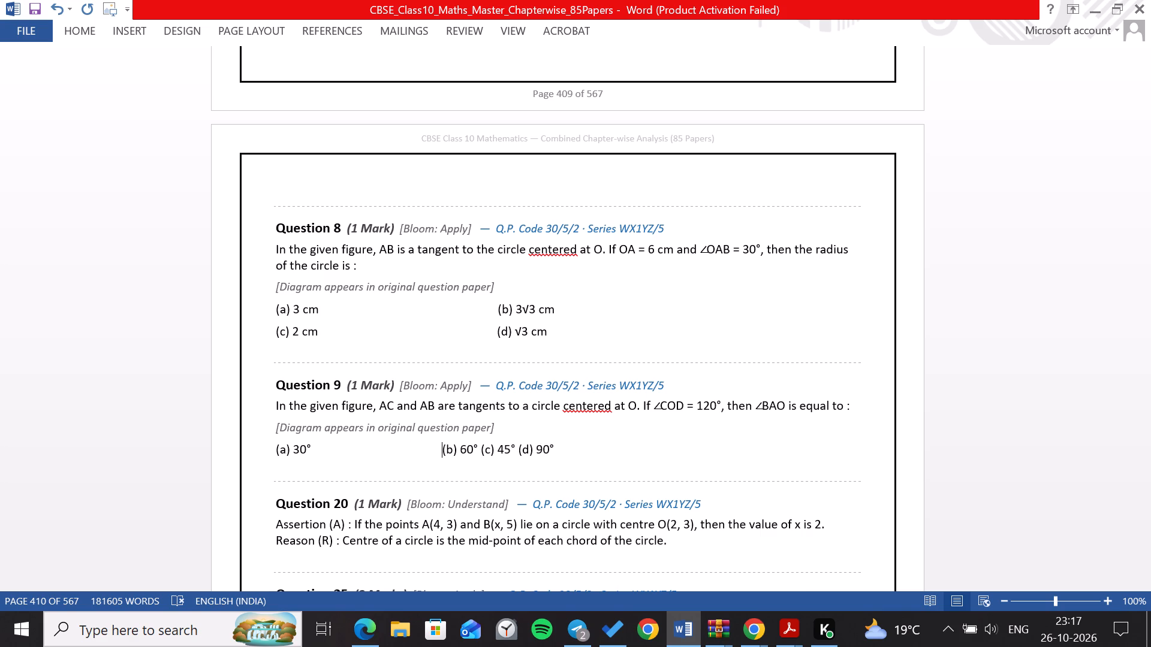
{"action": "key", "text": "space"}
{"action": "key", "text": "space"}
{"action": "key", "text": "space"}
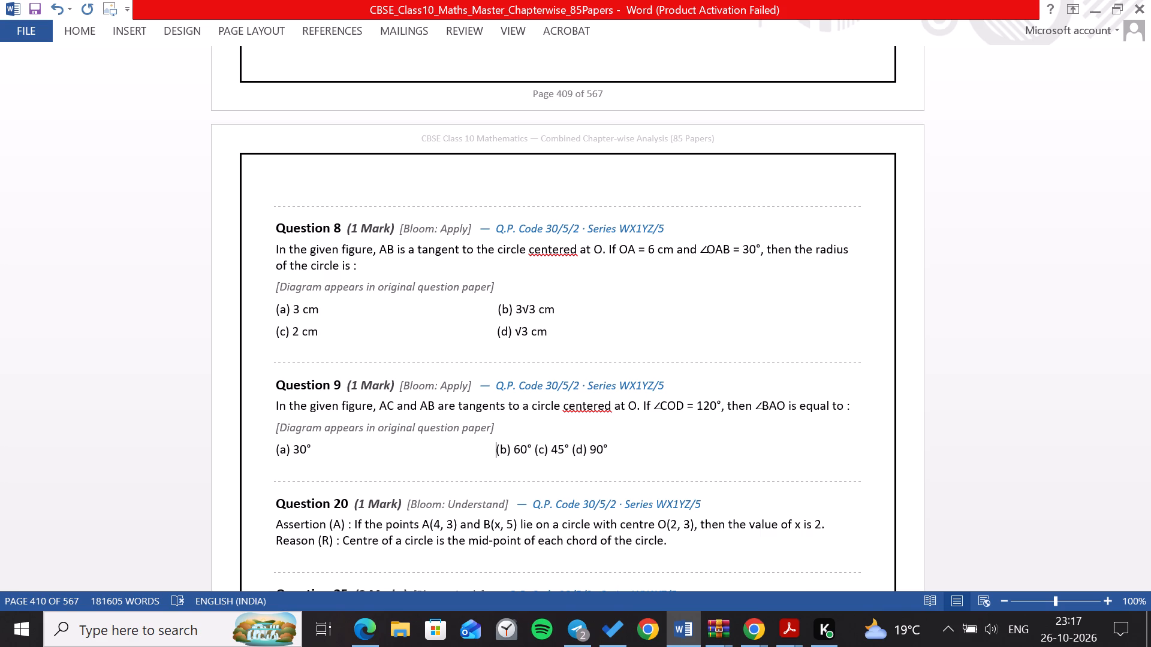
In Question 9 of Series WX1YZ/5, put options (c) 45° and (d) 90° on a new line, with (d) aligned beneath option (b).
{"action": "left_click", "coordinate": [535, 452]}
{"action": "key", "text": "Return"}
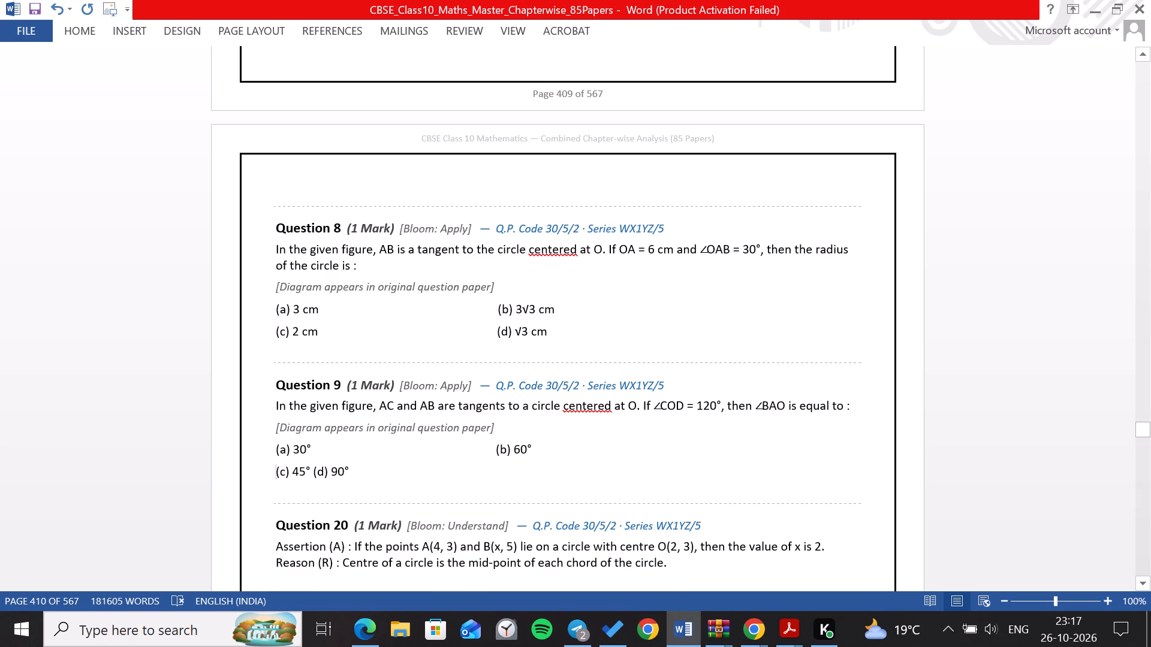
{"action": "left_click", "coordinate": [312, 474]}
{"action": "key", "text": "space"}
{"action": "key", "text": "space"}
{"action": "key", "text": "space"}
{"action": "key", "text": "space"}
{"action": "key", "text": "space"}
{"action": "key", "text": "space"}
{"action": "key", "text": "space"}
{"action": "key", "text": "space"}
{"action": "key", "text": "space"}
{"action": "key", "text": "space"}
{"action": "key", "text": "space"}
{"action": "key", "text": "space"}
{"action": "key", "text": "space"}
{"action": "key", "text": "space"}
{"action": "key", "text": "space"}
{"action": "key", "text": "space"}
{"action": "key", "text": "space"}
{"action": "key", "text": "space"}
{"action": "key", "text": "space"}
{"action": "key", "text": "space"}
Remove the left indent from the answer-option line of Question 5, Q.P. Code 30/5/3, Series 5LMKN.
{"action": "scroll", "coordinate": [327, 470], "scroll_direction": "down", "scroll_amount": 16}
{"action": "scroll", "coordinate": [415, 475], "scroll_direction": "down", "scroll_amount": 11}
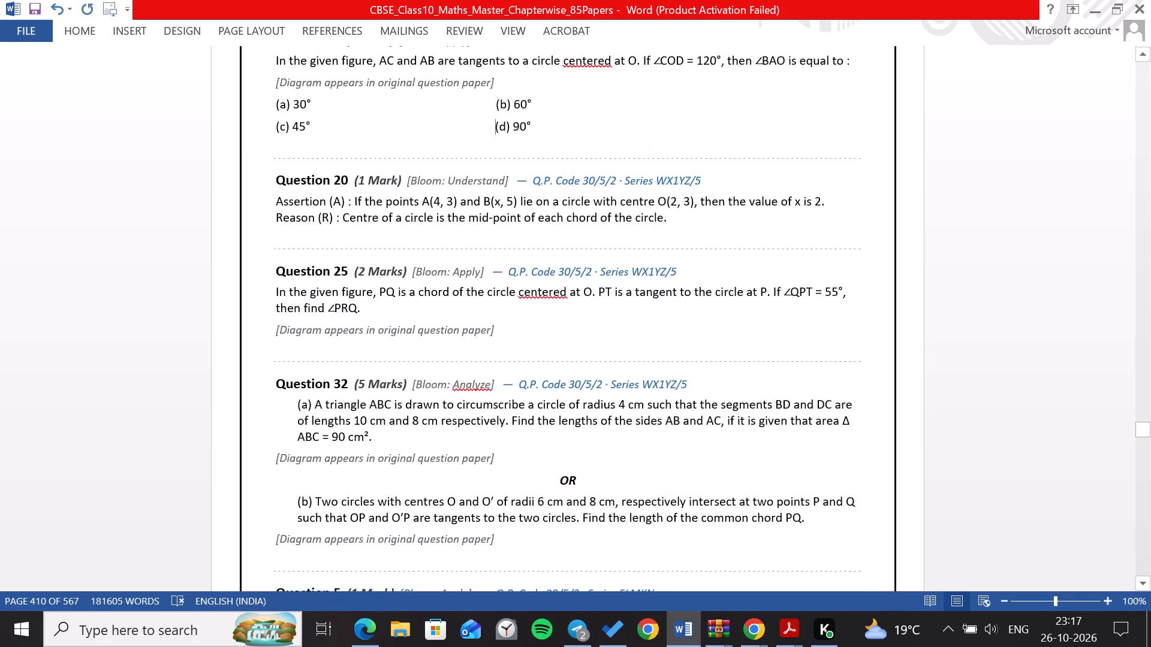
{"action": "scroll", "coordinate": [417, 477], "scroll_direction": "down", "scroll_amount": 18}
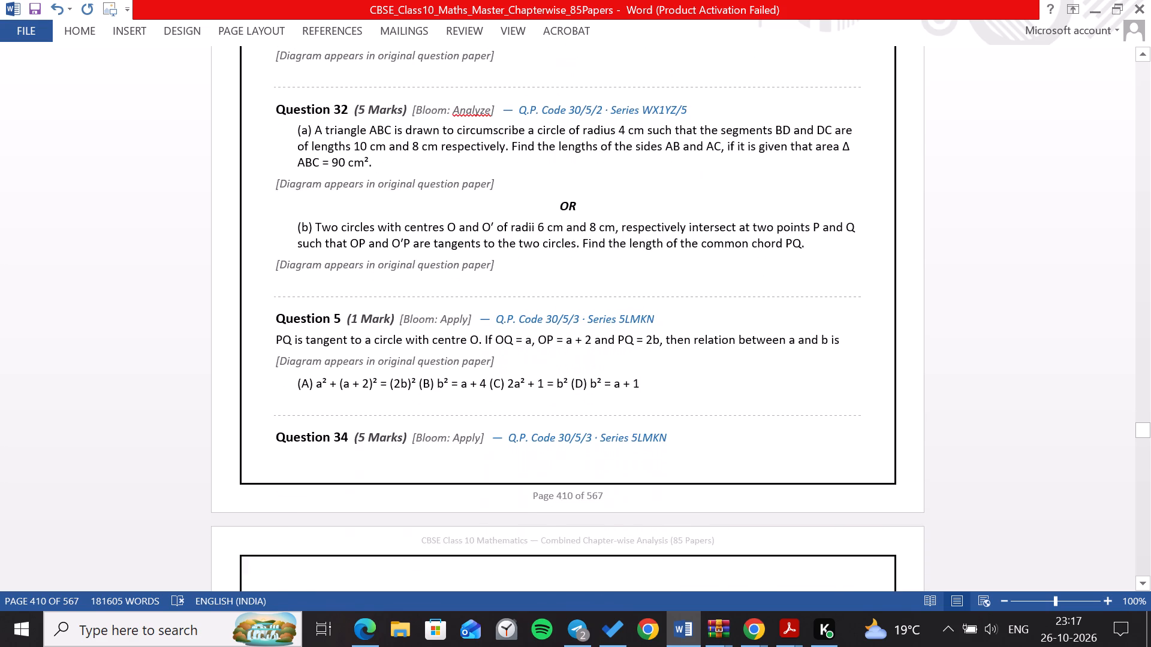
{"action": "left_click", "coordinate": [292, 356]}
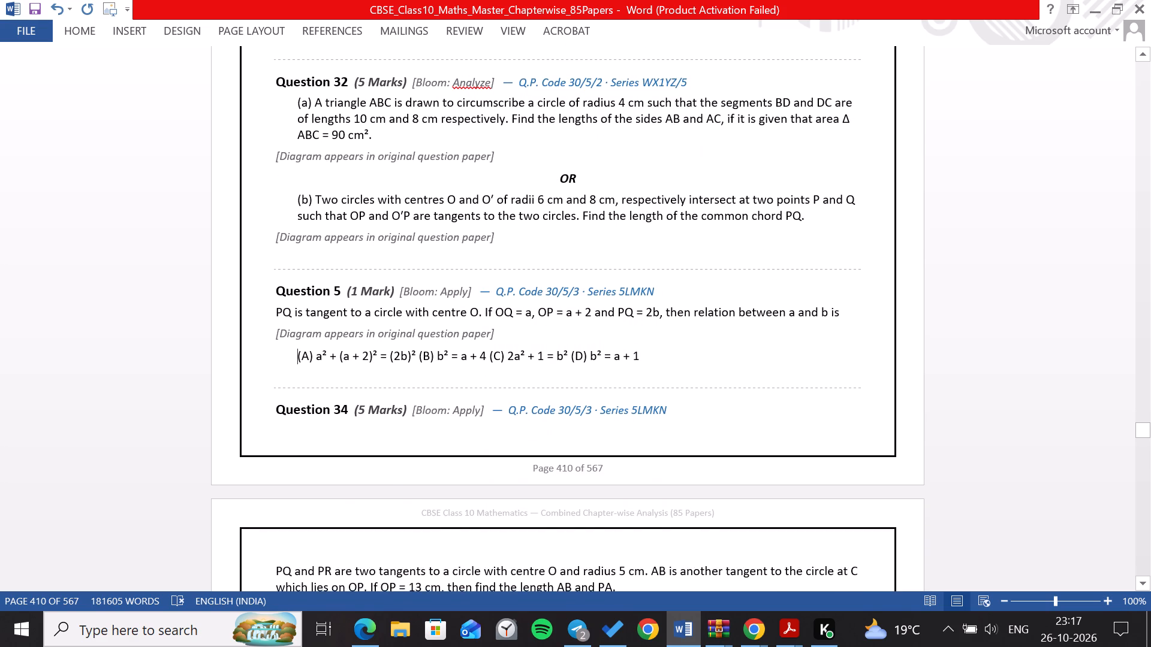
{"action": "key", "text": "BackSpace"}
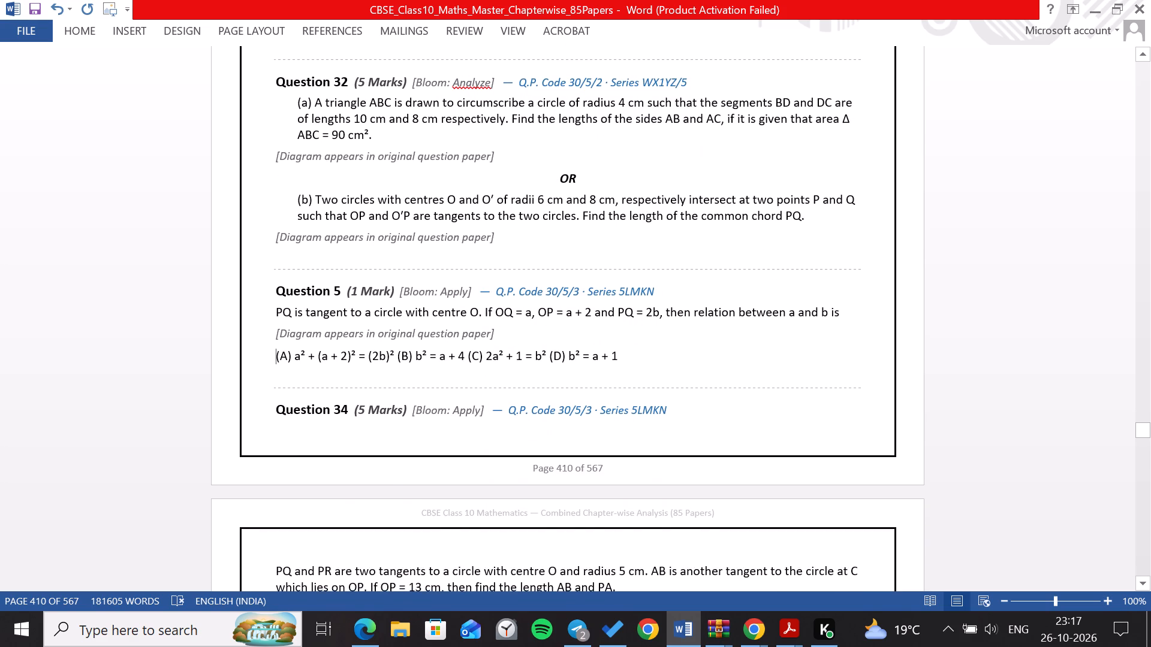
In Question 5 of Q.P. Code 30/5/3, Series 5LMKN, space option (B) b² = a + 4 out into a second column.
{"action": "left_click", "coordinate": [397, 356]}
{"action": "key", "text": "space"}
{"action": "key", "text": "space"}
{"action": "key", "text": "space"}
{"action": "key", "text": "space"}
{"action": "key", "text": "space"}
{"action": "key", "text": "space"}
{"action": "key", "text": "space"}
{"action": "key", "text": "space"}
{"action": "key", "text": "space"}
{"action": "key", "text": "space"}
{"action": "key", "text": "space"}
{"action": "key", "text": "space"}
{"action": "key", "text": "space"}
{"action": "key", "text": "space"}
{"action": "key", "text": "space"}
{"action": "key", "text": "space"}
{"action": "key", "text": "space"}
{"action": "key", "text": "space"}
{"action": "key", "text": "space"}
{"action": "key", "text": "space"}
{"action": "key", "text": "space"}
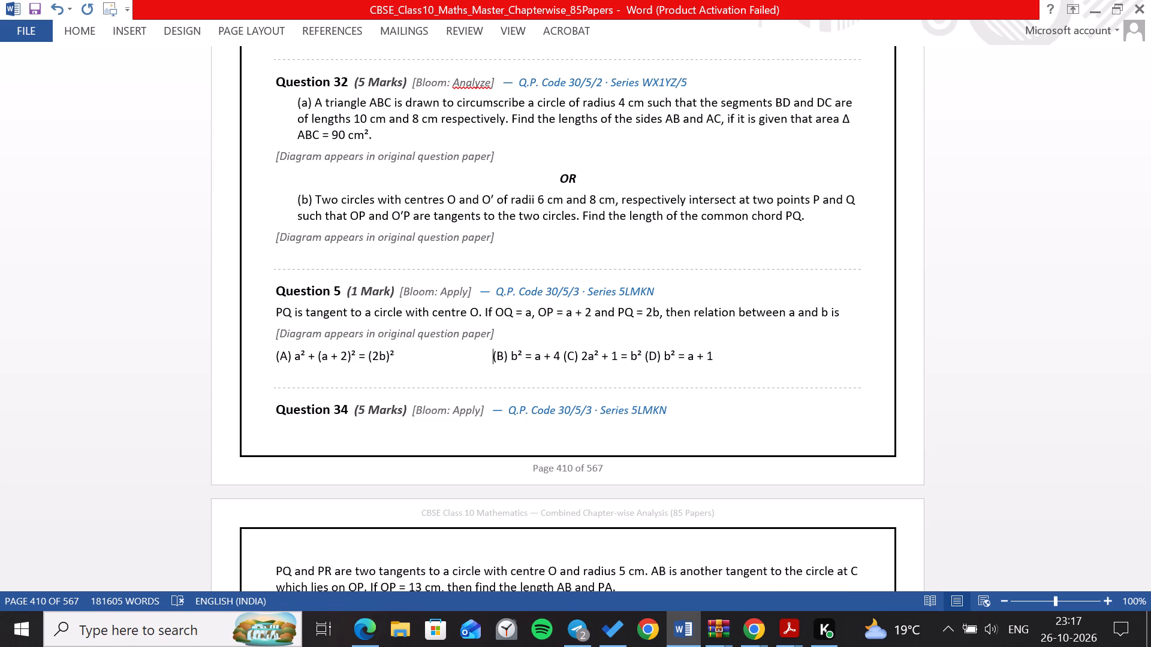
In Question 5 of Series 5LMKN, put options (C) 2a² + 1 = b² and (D) b² = a + 1 on a new line, with (D) aligned beneath (B).
{"action": "left_click", "coordinate": [565, 359]}
{"action": "key", "text": "Return"}
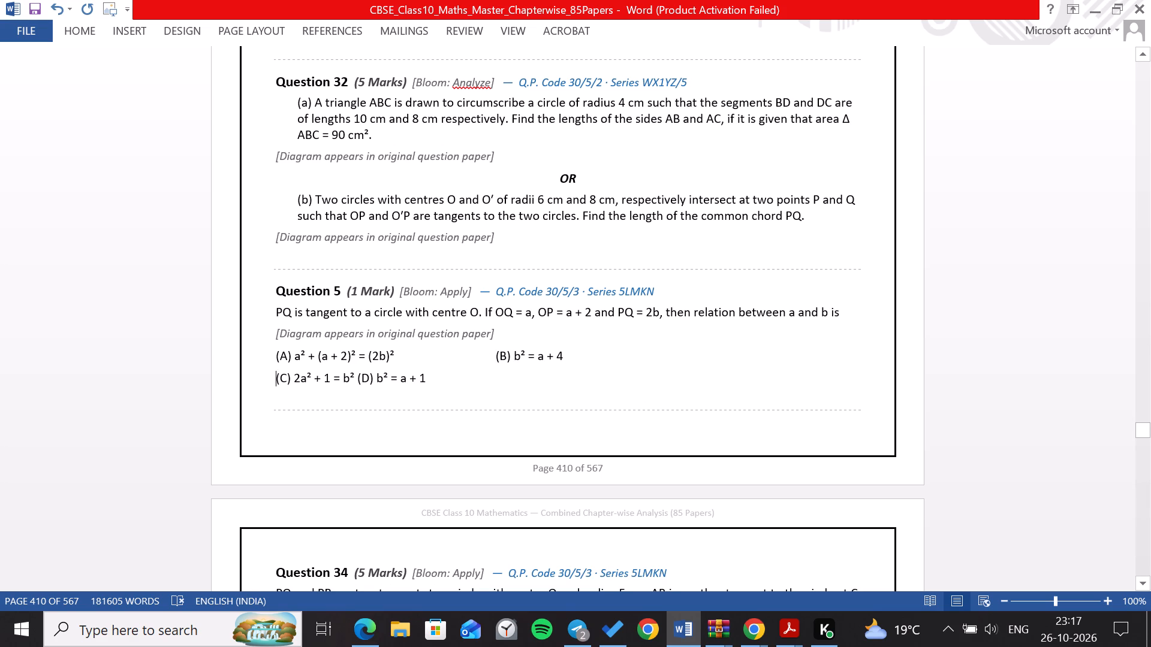
{"action": "left_click", "coordinate": [357, 379]}
{"action": "key", "text": "space"}
{"action": "key", "text": "space"}
{"action": "key", "text": "space"}
{"action": "key", "text": "space"}
{"action": "key", "text": "space"}
{"action": "key", "text": "space"}
{"action": "key", "text": "space"}
{"action": "key", "text": "space"}
{"action": "key", "text": "space"}
{"action": "key", "text": "space"}
{"action": "key", "text": "space"}
{"action": "key", "text": "space"}
{"action": "key", "text": "space"}
{"action": "key", "text": "space"}
{"action": "key", "text": "space"}
{"action": "key", "text": "space"}
{"action": "key", "text": "space"}
{"action": "key", "text": "space"}
{"action": "key", "text": "space"}
{"action": "key", "text": "space"}
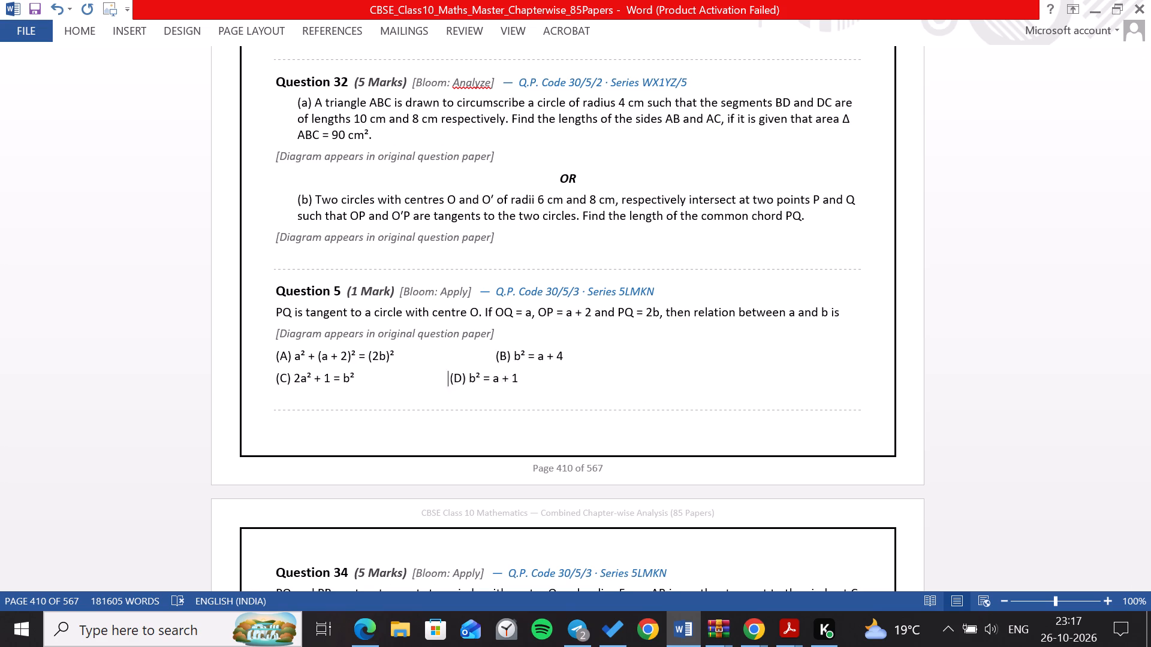
{"action": "key", "text": "BackSpace"}
Remove the left indent from the answer-option line of Question 6, Q.P. Code 30/5/3, Series C5ABD/5.
{"action": "scroll", "coordinate": [357, 379], "scroll_direction": "down", "scroll_amount": 3}
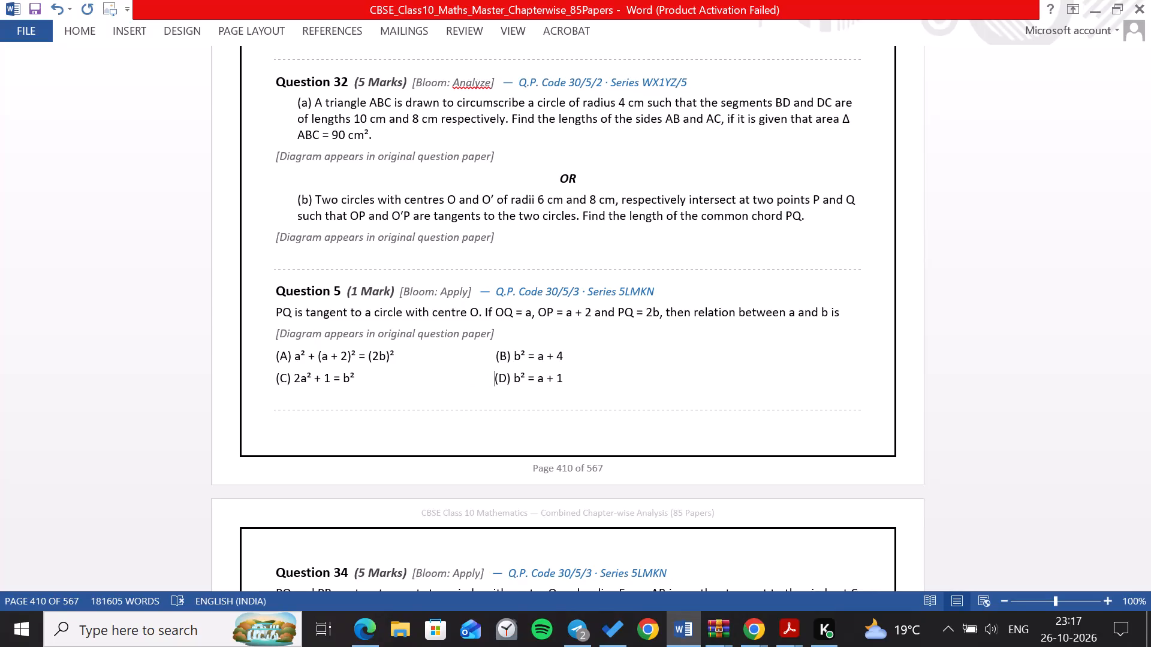
{"action": "scroll", "coordinate": [357, 379], "scroll_direction": "down", "scroll_amount": 14}
{"action": "scroll", "coordinate": [445, 420], "scroll_direction": "down", "scroll_amount": 15}
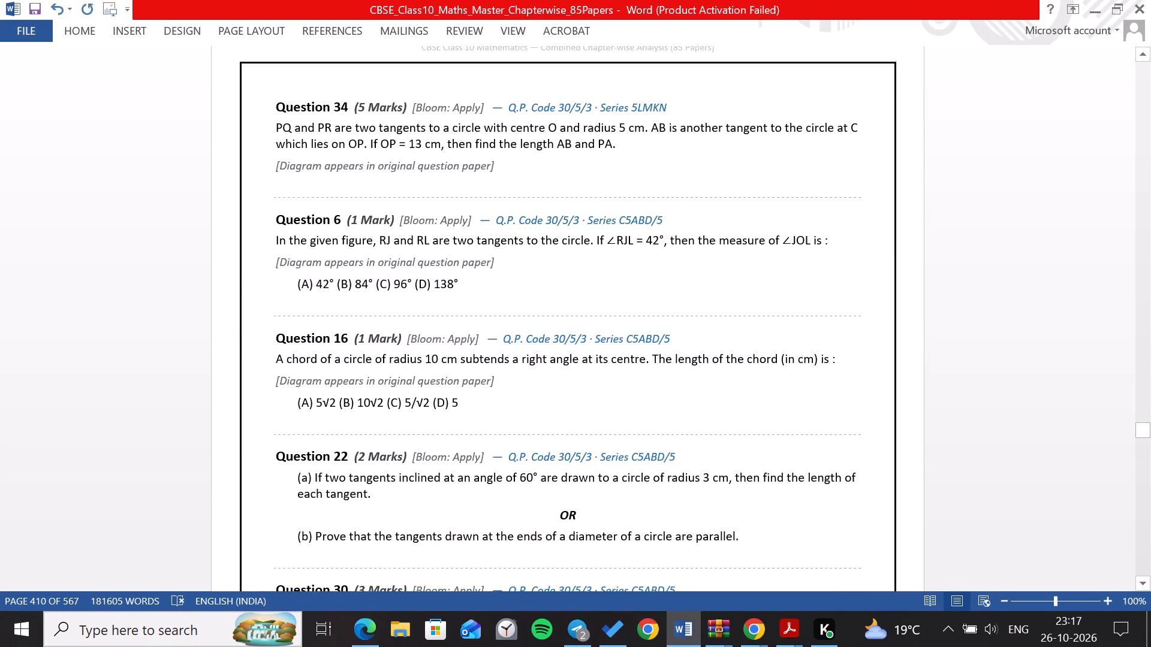
{"action": "left_click", "coordinate": [298, 273]}
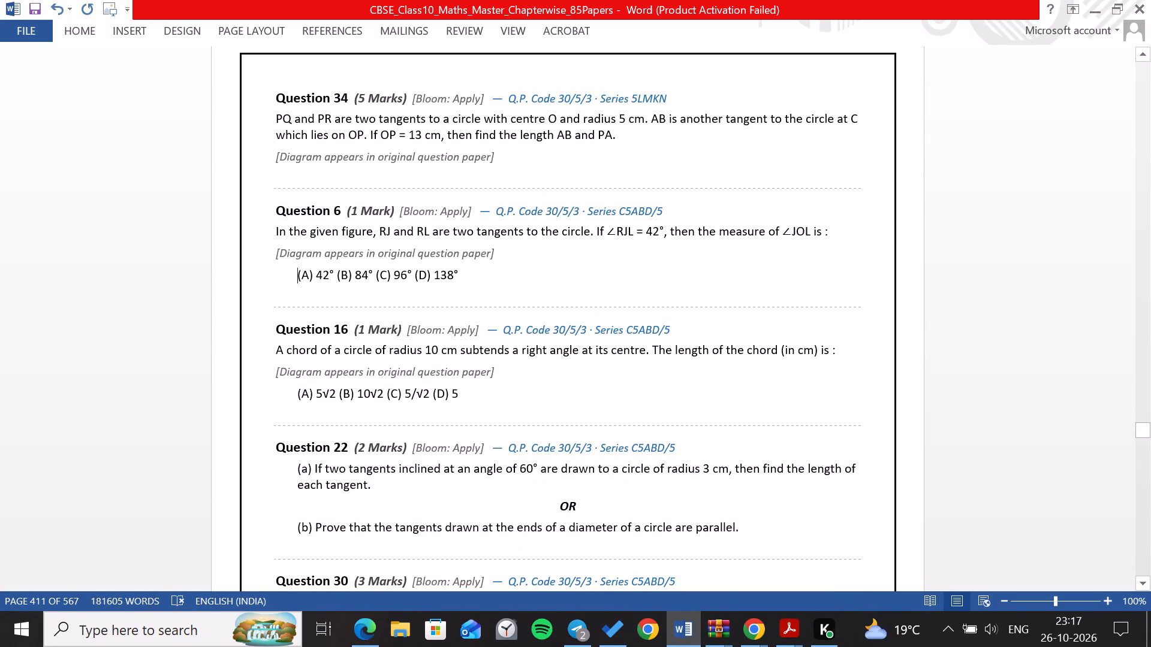
{"action": "key", "text": "BackSpace"}
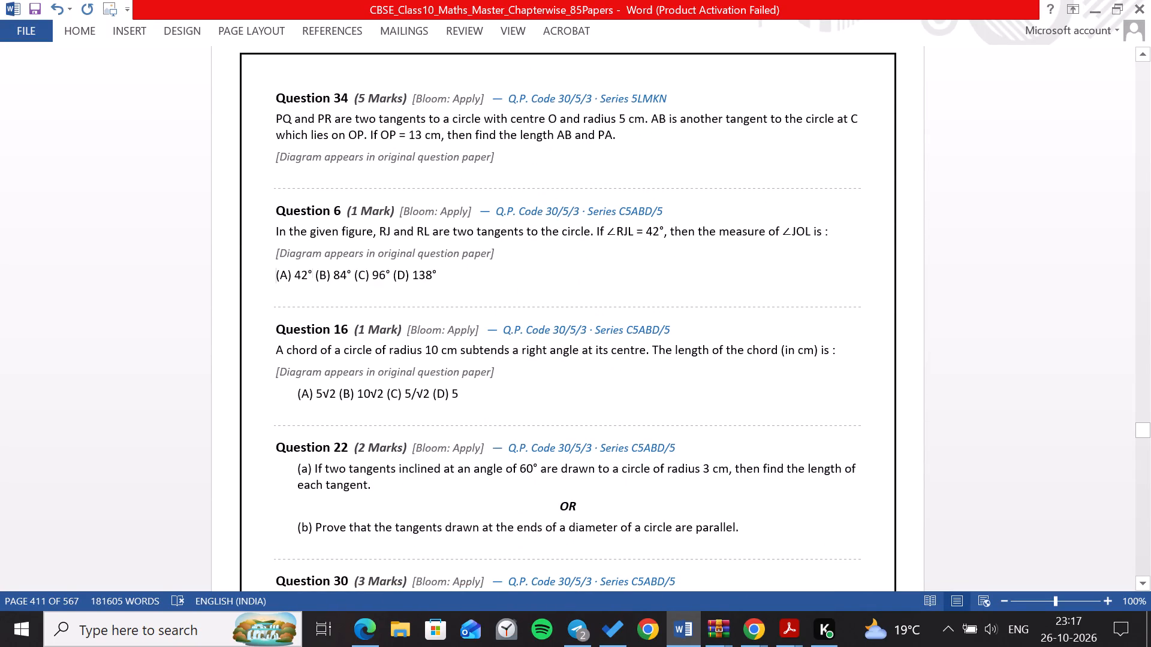
In Question 6 of Series C5ABD/5, space option (B) 84° out into a second column.
{"action": "left_click", "coordinate": [314, 279]}
{"action": "key", "text": "space"}
{"action": "key", "text": "space"}
{"action": "key", "text": "space"}
{"action": "key", "text": "space"}
{"action": "key", "text": "space"}
{"action": "key", "text": "space"}
{"action": "key", "text": "space"}
{"action": "key", "text": "space"}
{"action": "key", "text": "space"}
{"action": "key", "text": "space"}
{"action": "key", "text": "space"}
{"action": "key", "text": "space"}
{"action": "key", "text": "space"}
{"action": "key", "text": "space"}
{"action": "key", "text": "space"}
{"action": "key", "text": "space"}
{"action": "key", "text": "space"}
{"action": "key", "text": "space"}
{"action": "key", "text": "space"}
{"action": "key", "text": "space"}
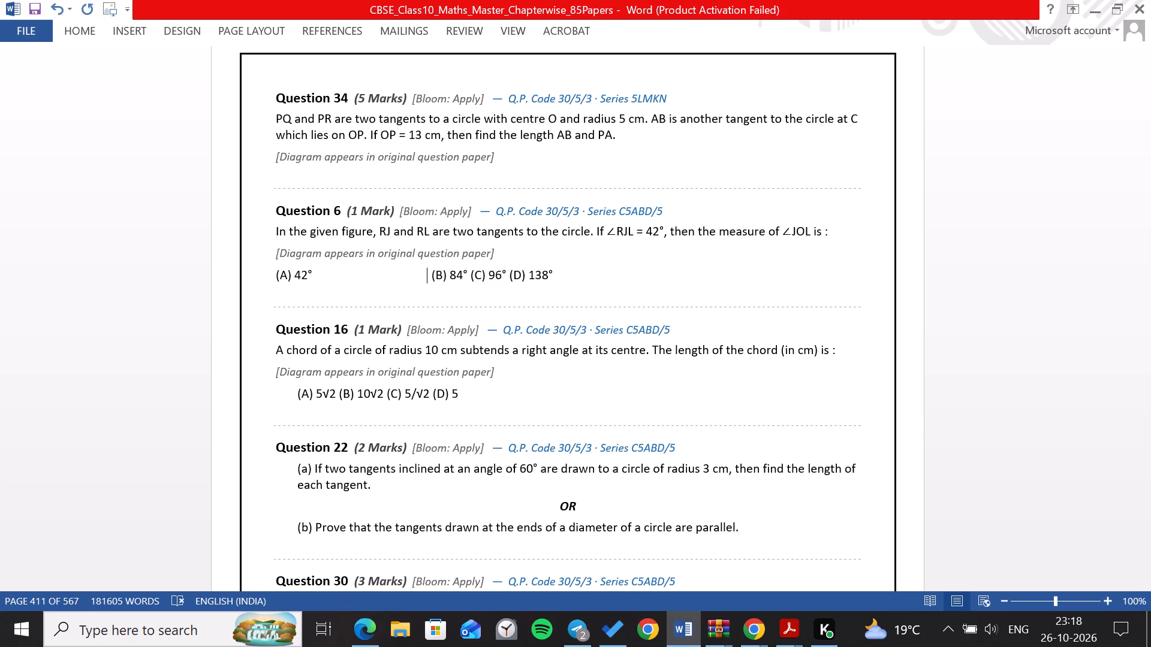
{"action": "key", "text": "space"}
{"action": "key", "text": "space"}
{"action": "key", "text": "space"}
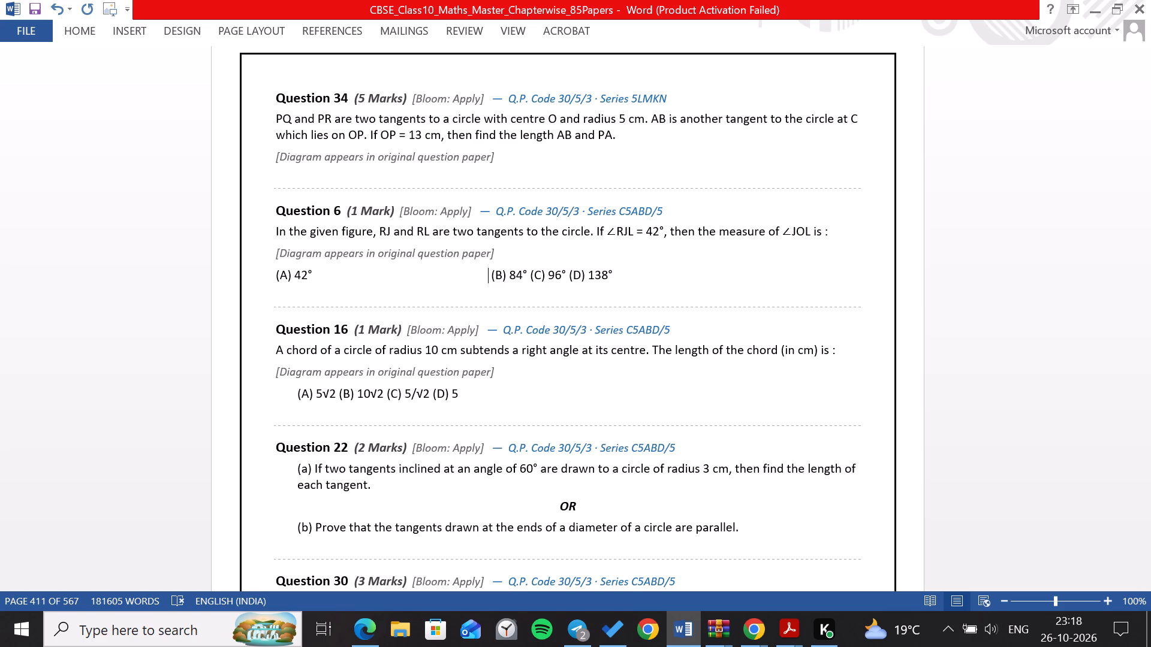
{"action": "key", "text": "space"}
In Question 6 of Series C5ABD/5, put options (C) 96° and (D) 138° on a new line, with (D) aligned beneath option (B).
{"action": "left_click", "coordinate": [535, 274]}
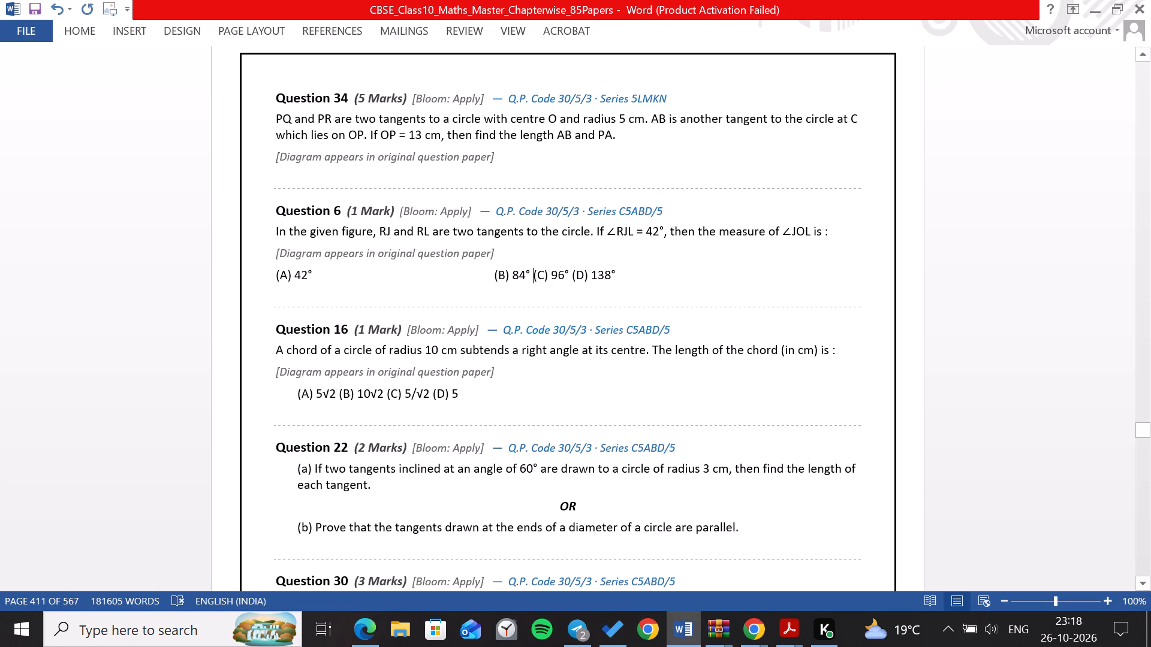
{"action": "key", "text": "Return"}
{"action": "left_click", "coordinate": [316, 303]}
{"action": "key", "text": "space"}
{"action": "key", "text": "space"}
{"action": "key", "text": "space"}
{"action": "key", "text": "space"}
{"action": "key", "text": "space"}
{"action": "key", "text": "space"}
{"action": "key", "text": "space"}
{"action": "key", "text": "space"}
{"action": "key", "text": "space"}
{"action": "key", "text": "space"}
{"action": "key", "text": "space"}
{"action": "key", "text": "space"}
{"action": "key", "text": "space"}
{"action": "key", "text": "space"}
{"action": "key", "text": "space"}
{"action": "key", "text": "space"}
{"action": "key", "text": "space"}
{"action": "key", "text": "space"}
{"action": "key", "text": "space"}
{"action": "key", "text": "space"}
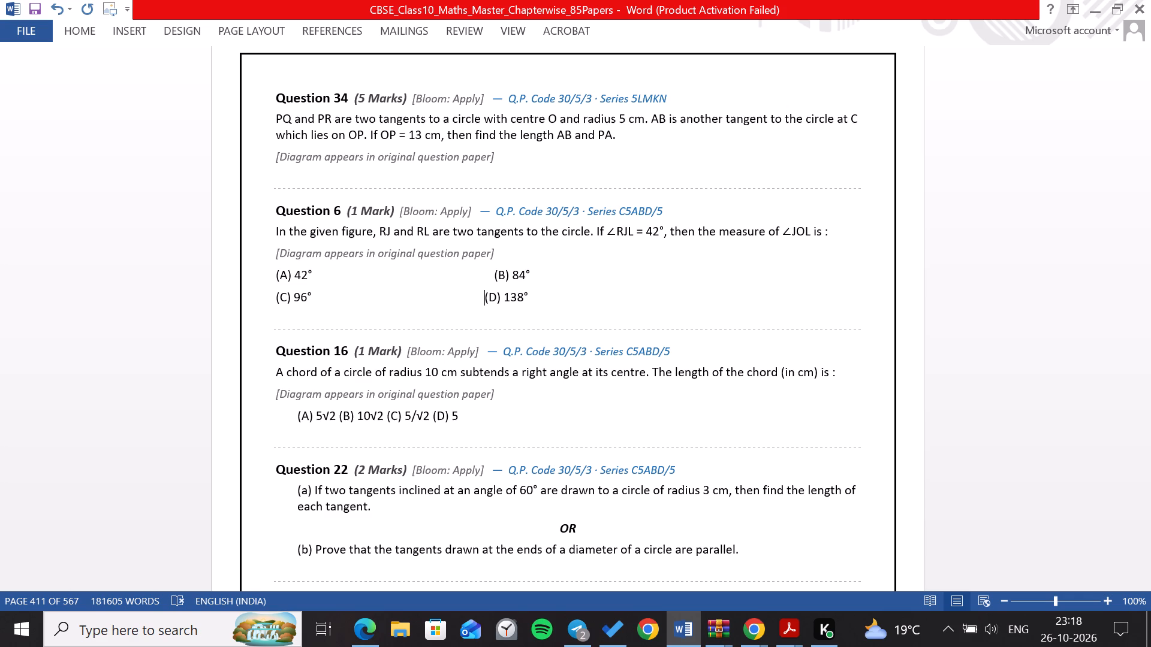
{"action": "key", "text": "space"}
{"action": "key", "text": "space"}
{"action": "key", "text": "space"}
Remove the left indent from the answer-option line of Question 16, Q.P. Code 30/5/3, Series C5ABD/5.
{"action": "left_click", "coordinate": [295, 418]}
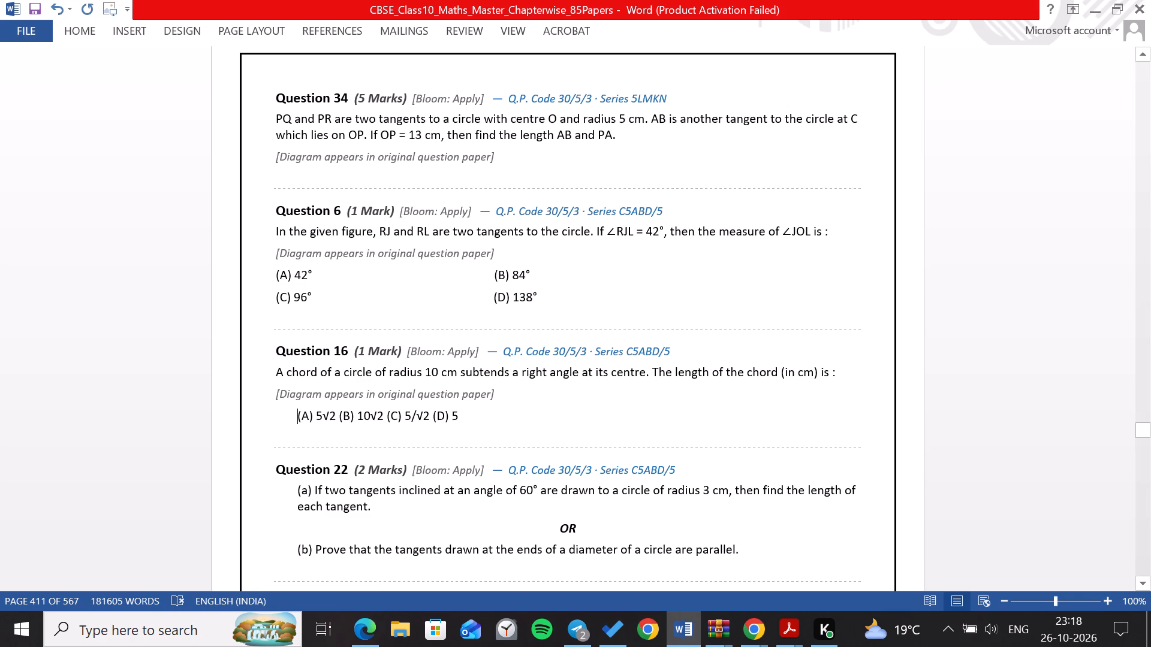
{"action": "key", "text": "BackSpace"}
In Question 16 of Series C5ABD/5, space option (B) 10√2 out into a second column.
{"action": "left_click", "coordinate": [317, 418]}
{"action": "key", "text": "space"}
{"action": "key", "text": "space"}
{"action": "key", "text": "space"}
{"action": "key", "text": "space"}
{"action": "key", "text": "space"}
{"action": "key", "text": "space"}
{"action": "key", "text": "space"}
{"action": "key", "text": "space"}
{"action": "key", "text": "space"}
{"action": "key", "text": "space"}
{"action": "key", "text": "space"}
{"action": "key", "text": "space"}
{"action": "key", "text": "space"}
{"action": "key", "text": "space"}
{"action": "key", "text": "space"}
{"action": "key", "text": "space"}
{"action": "key", "text": "space"}
{"action": "key", "text": "space"}
{"action": "key", "text": "space"}
{"action": "key", "text": "space"}
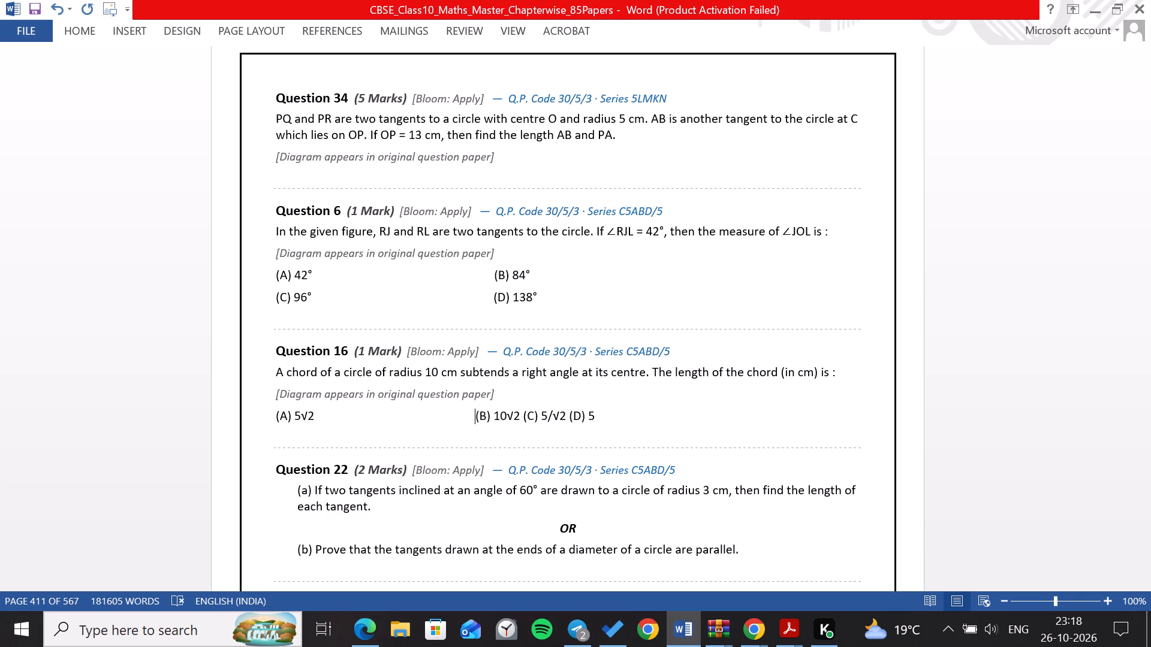
{"action": "key", "text": "space"}
{"action": "key", "text": "space"}
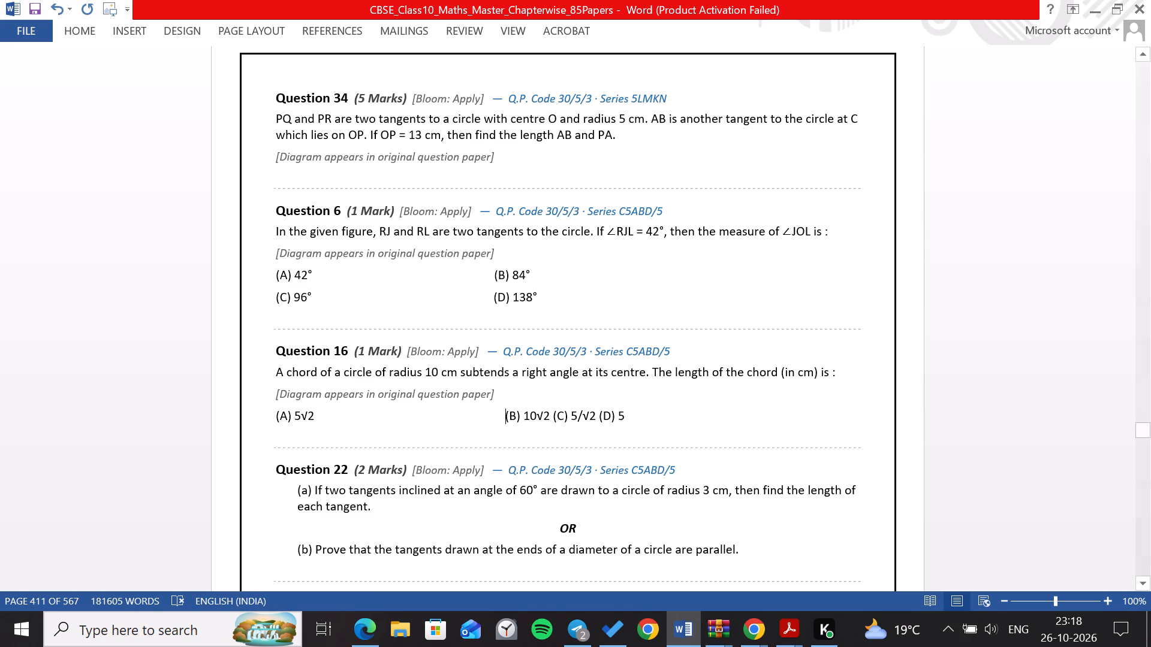
In Question 16 of Series C5ABD/5, put options (C) 5/√2 and (D) 5 on a new line, with (D) aligned beneath option (B).
{"action": "left_click", "coordinate": [555, 420]}
{"action": "key", "text": "Return"}
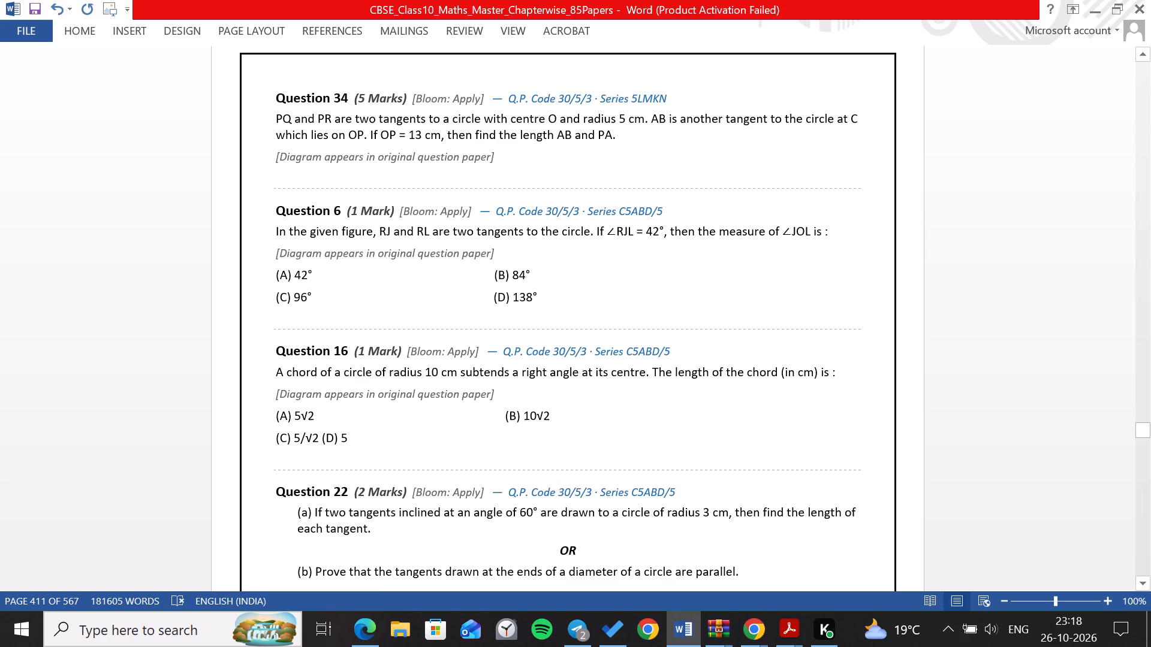
{"action": "left_click", "coordinate": [321, 438]}
{"action": "key", "text": "space"}
{"action": "key", "text": "space"}
{"action": "key", "text": "space"}
{"action": "key", "text": "space"}
{"action": "key", "text": "space"}
{"action": "key", "text": "space"}
{"action": "key", "text": "space"}
{"action": "key", "text": "space"}
{"action": "key", "text": "space"}
{"action": "key", "text": "space"}
{"action": "key", "text": "space"}
{"action": "key", "text": "space"}
{"action": "key", "text": "space"}
{"action": "key", "text": "space"}
{"action": "key", "text": "space"}
{"action": "key", "text": "space"}
{"action": "key", "text": "space"}
{"action": "key", "text": "space"}
{"action": "key", "text": "space"}
{"action": "key", "text": "space"}
{"action": "key", "text": "BackSpace"}
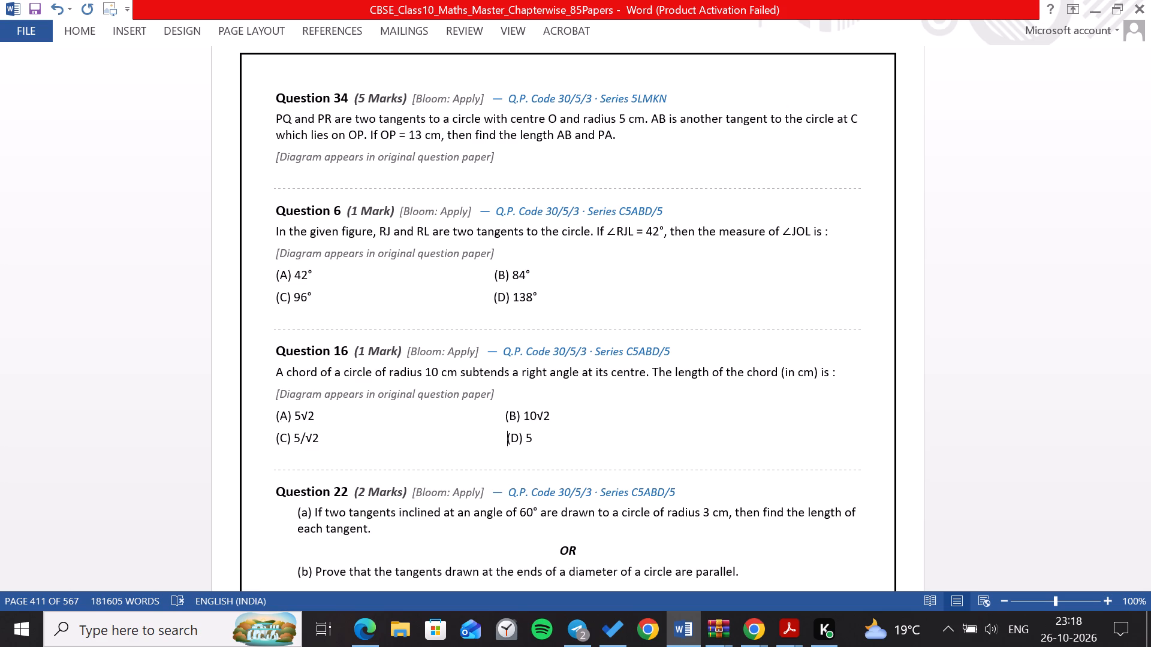
{"action": "key", "text": "BackSpace"}
In Question 1 of Q.P. Code 30/5/3, Series EH5GF, put each of the answer options (A) to (D) on its own line.
{"action": "scroll", "coordinate": [321, 439], "scroll_direction": "down", "scroll_amount": 17}
{"action": "scroll", "coordinate": [317, 439], "scroll_direction": "down", "scroll_amount": 7}
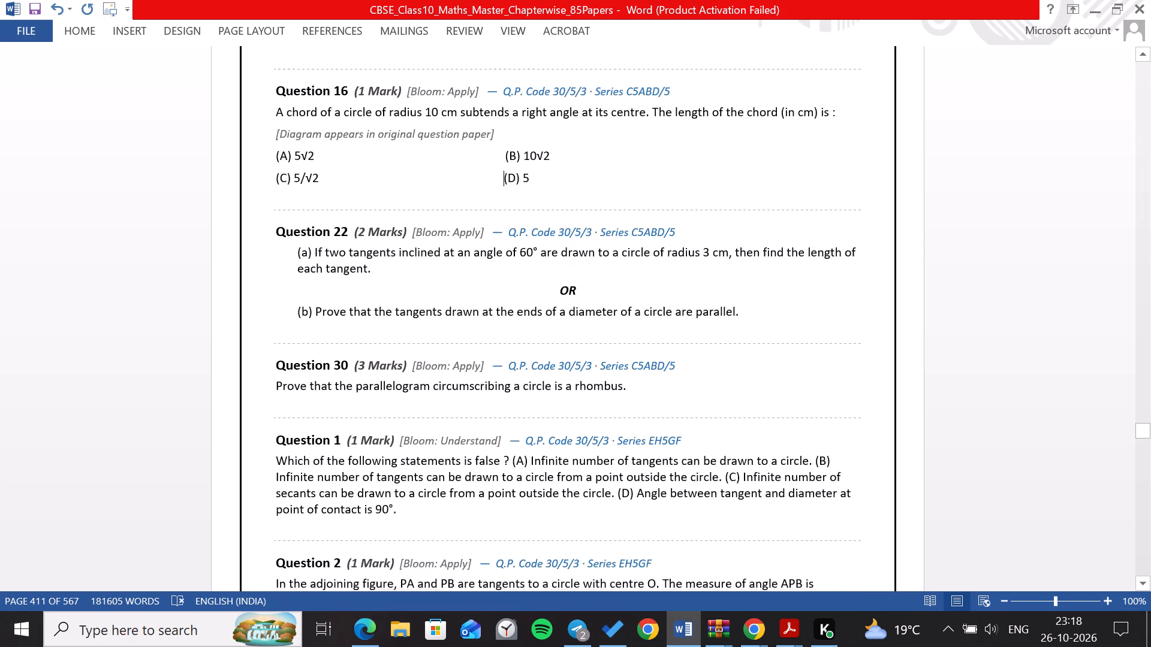
{"action": "scroll", "coordinate": [326, 458], "scroll_direction": "down", "scroll_amount": 2}
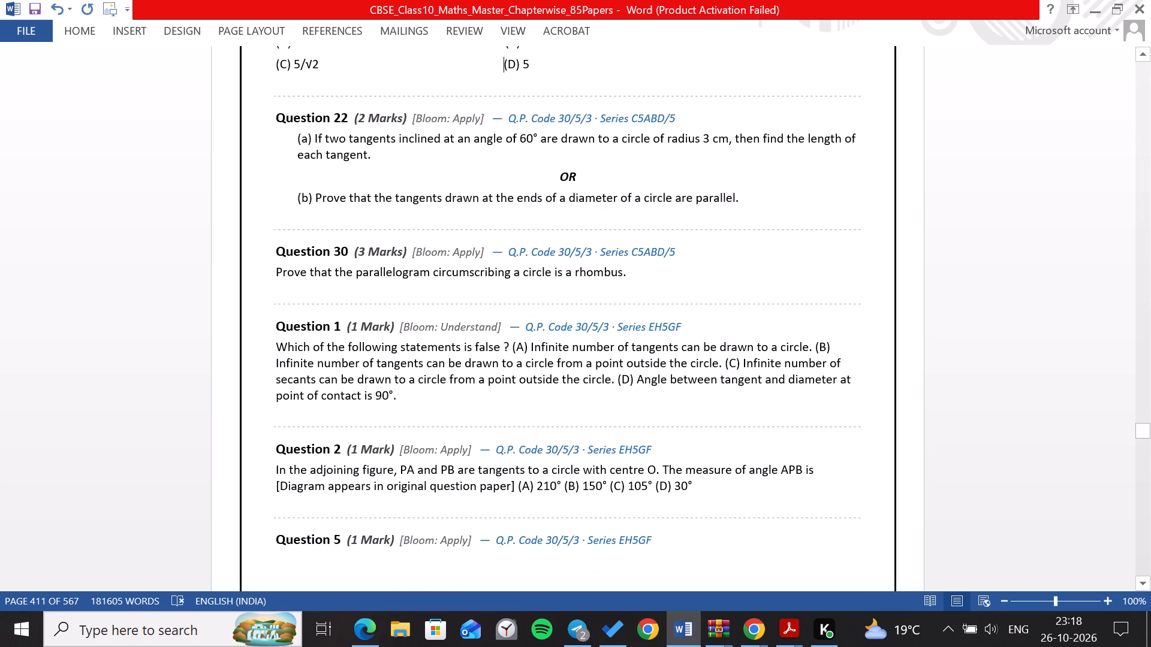
{"action": "left_click", "coordinate": [511, 346]}
{"action": "key", "text": "Return"}
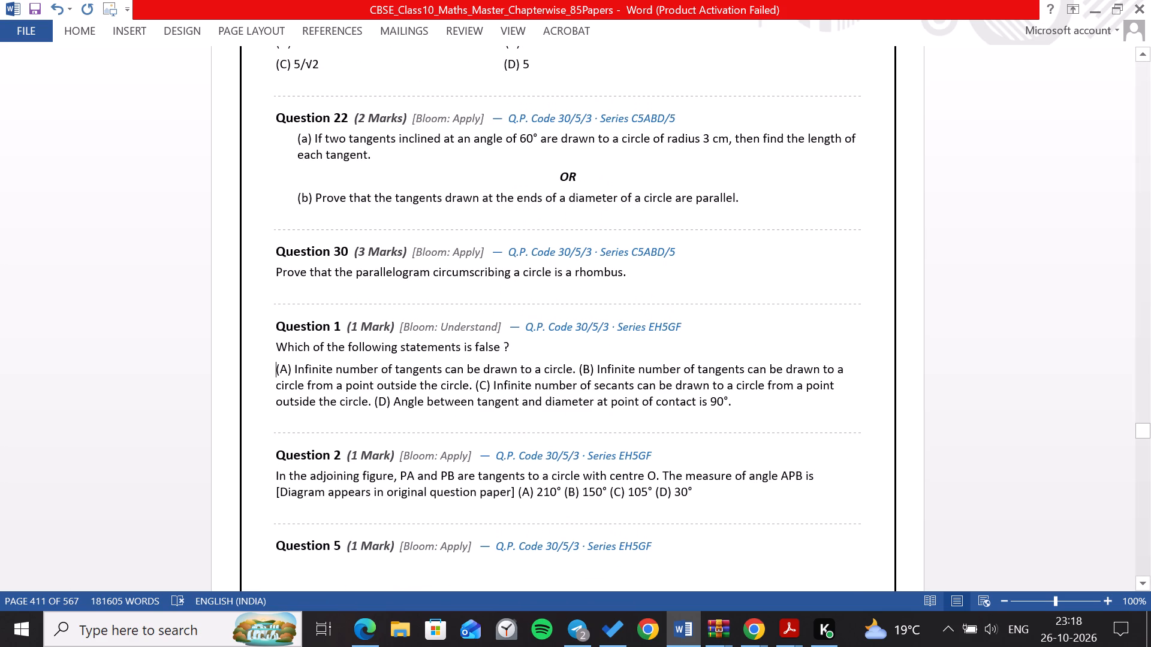
{"action": "left_click", "coordinate": [577, 371]}
{"action": "key", "text": "Return"}
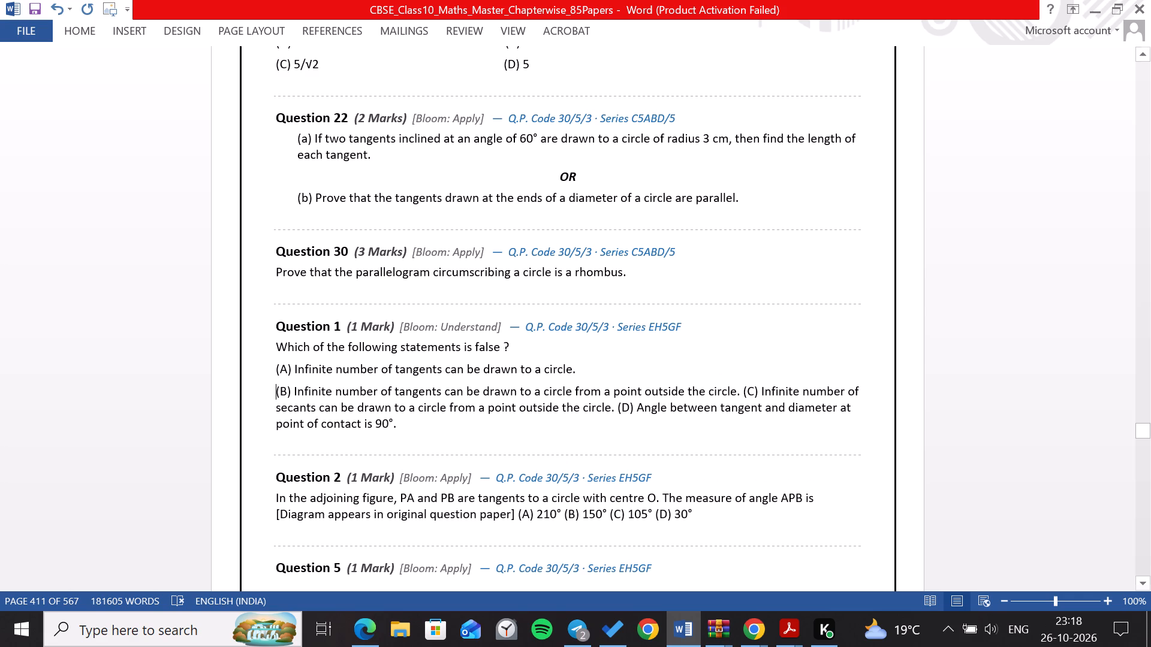
{"action": "left_click", "coordinate": [743, 389]}
{"action": "key", "text": "Return"}
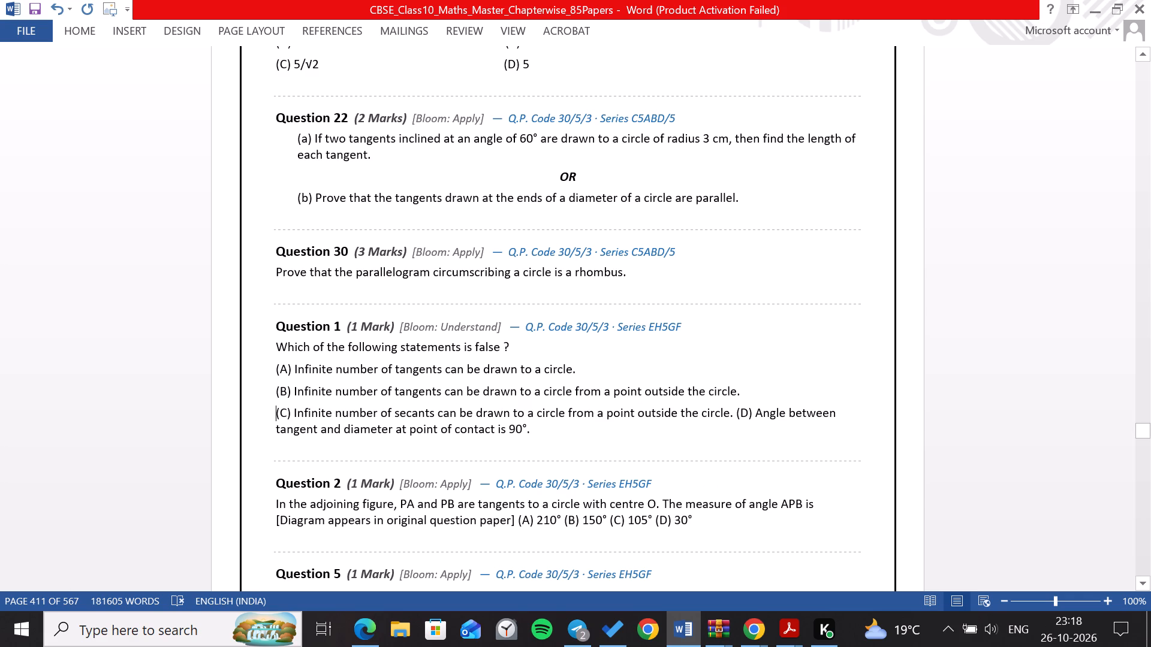
{"action": "left_click", "coordinate": [737, 413]}
{"action": "key", "text": "Return"}
In Question 2 of Series EH5GF, move the answer options onto a new line below the diagram placeholder.
{"action": "scroll", "coordinate": [676, 413], "scroll_direction": "down", "scroll_amount": 8}
{"action": "scroll", "coordinate": [387, 391], "scroll_direction": "down", "scroll_amount": 5}
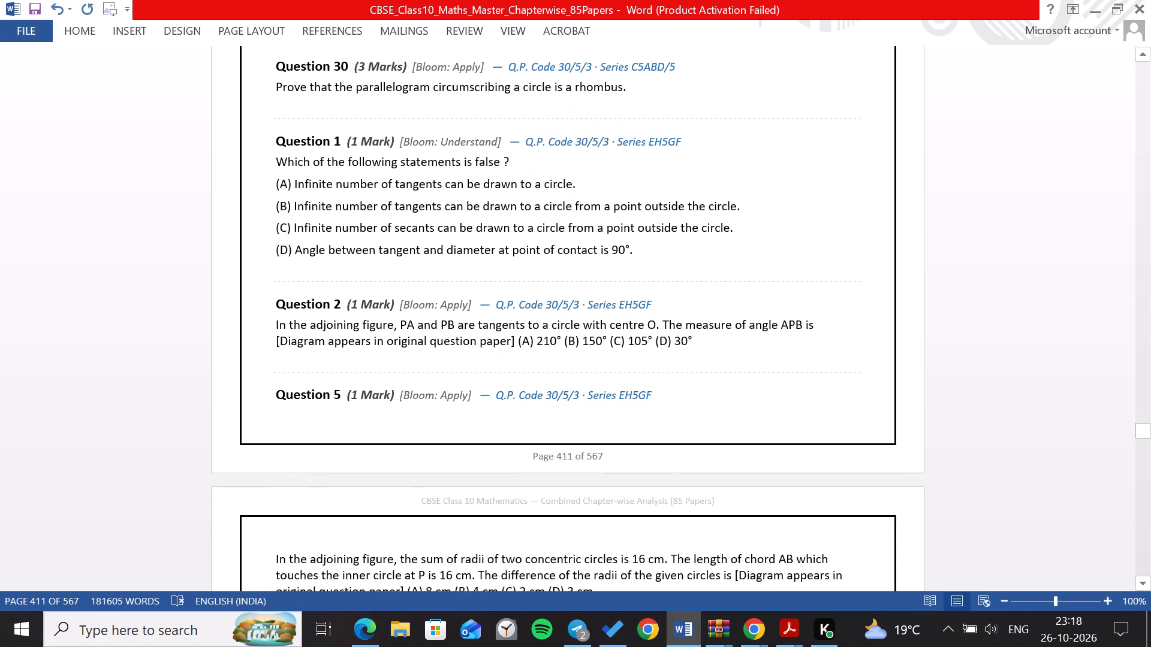
{"action": "left_click", "coordinate": [519, 344]}
{"action": "key", "text": "Return"}
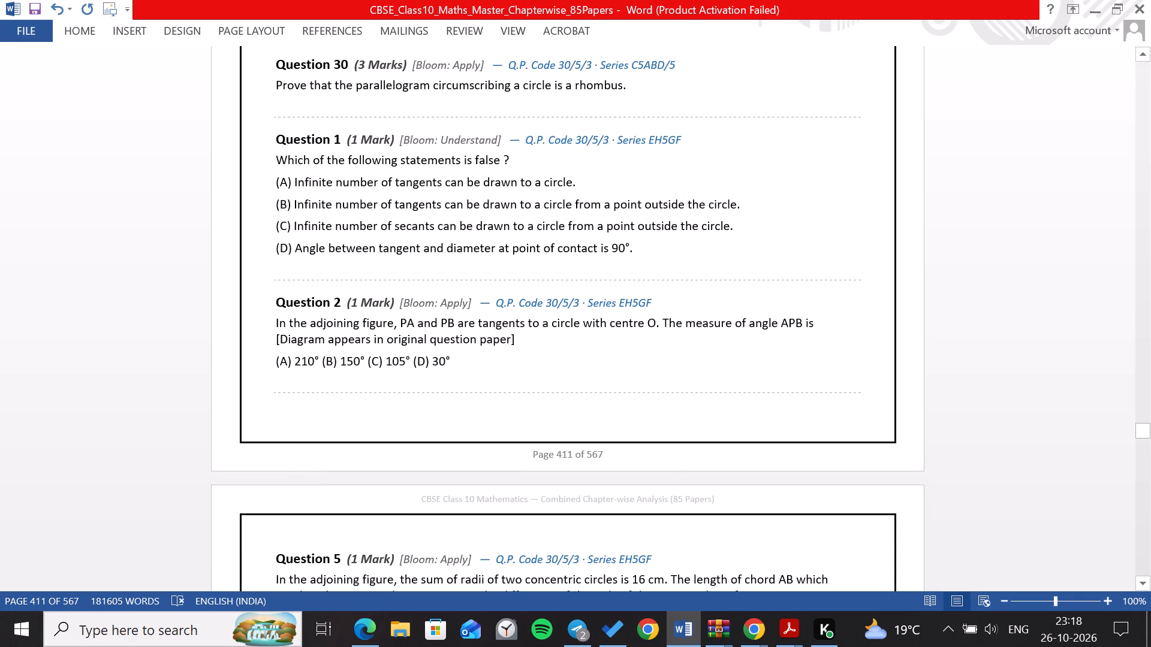
In Question 2 of Series EH5GF, space option (B) 150° out into a second column.
{"action": "left_click", "coordinate": [323, 365]}
{"action": "key", "text": "space"}
{"action": "key", "text": "space"}
{"action": "key", "text": "space"}
{"action": "key", "text": "space"}
{"action": "key", "text": "space"}
{"action": "key", "text": "space"}
{"action": "key", "text": "space"}
{"action": "key", "text": "space"}
{"action": "key", "text": "space"}
{"action": "key", "text": "space"}
{"action": "key", "text": "space"}
{"action": "key", "text": "space"}
{"action": "key", "text": "space"}
{"action": "key", "text": "space"}
{"action": "key", "text": "space"}
{"action": "key", "text": "space"}
{"action": "key", "text": "space"}
{"action": "key", "text": "space"}
{"action": "key", "text": "space"}
{"action": "key", "text": "space"}
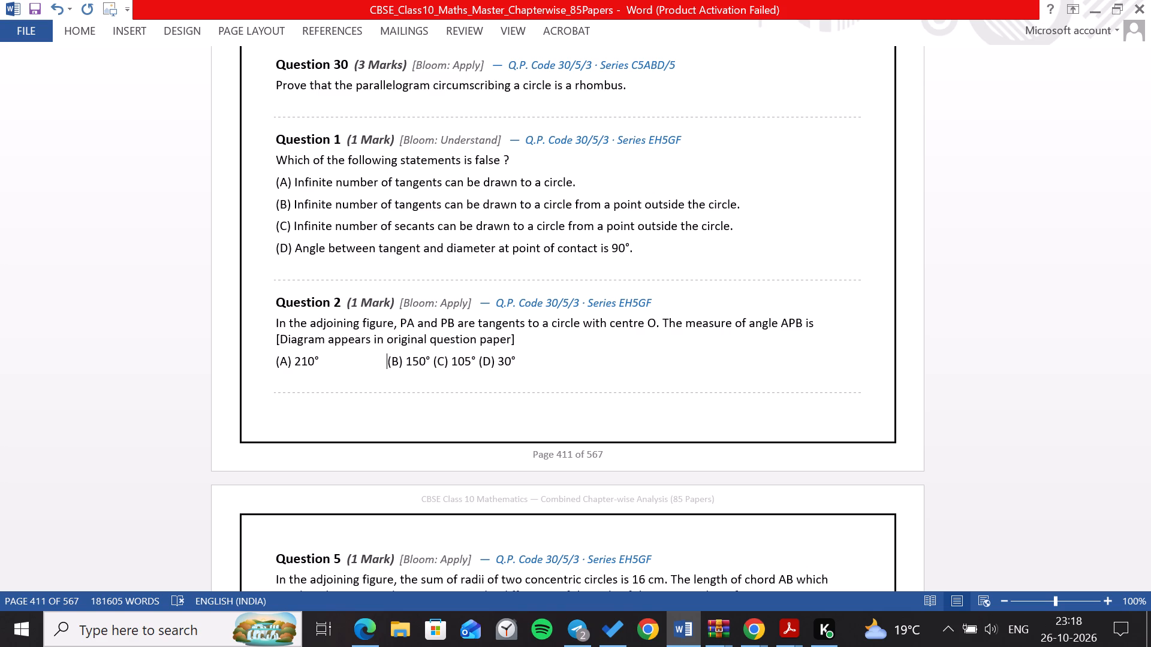
{"action": "key", "text": "space"}
{"action": "key", "text": "space"}
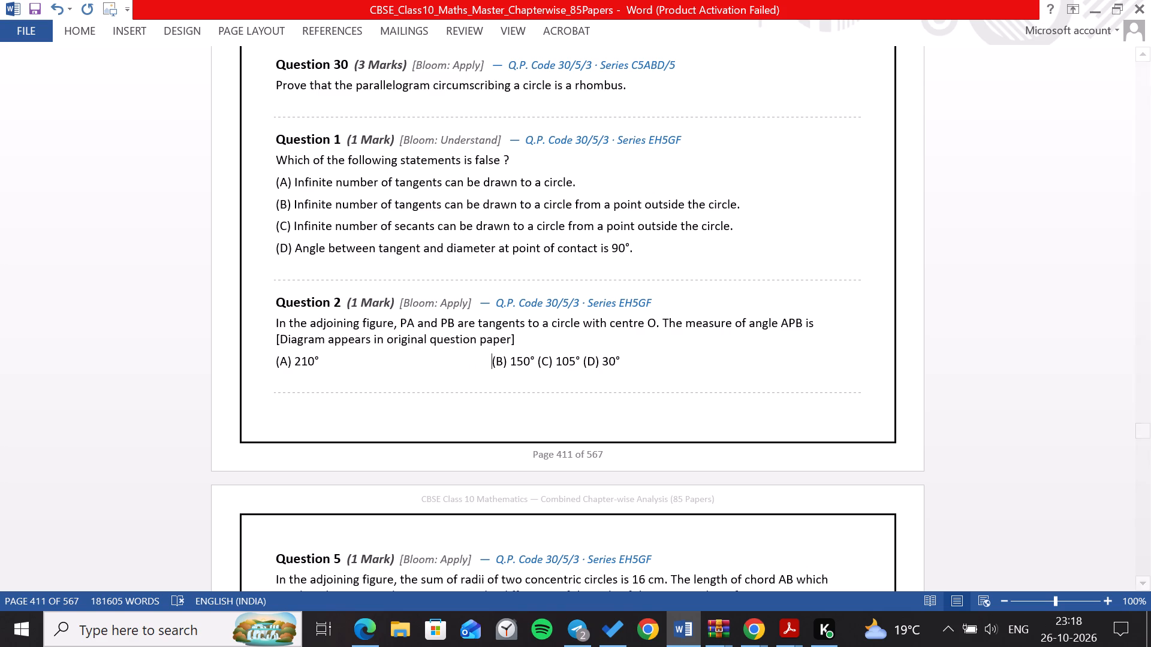
{"action": "key", "text": "space"}
In Question 2 of Series EH5GF, put options (C) 105° and (D) 30° on a new line, with (D) aligned beneath option (B).
{"action": "left_click", "coordinate": [538, 366]}
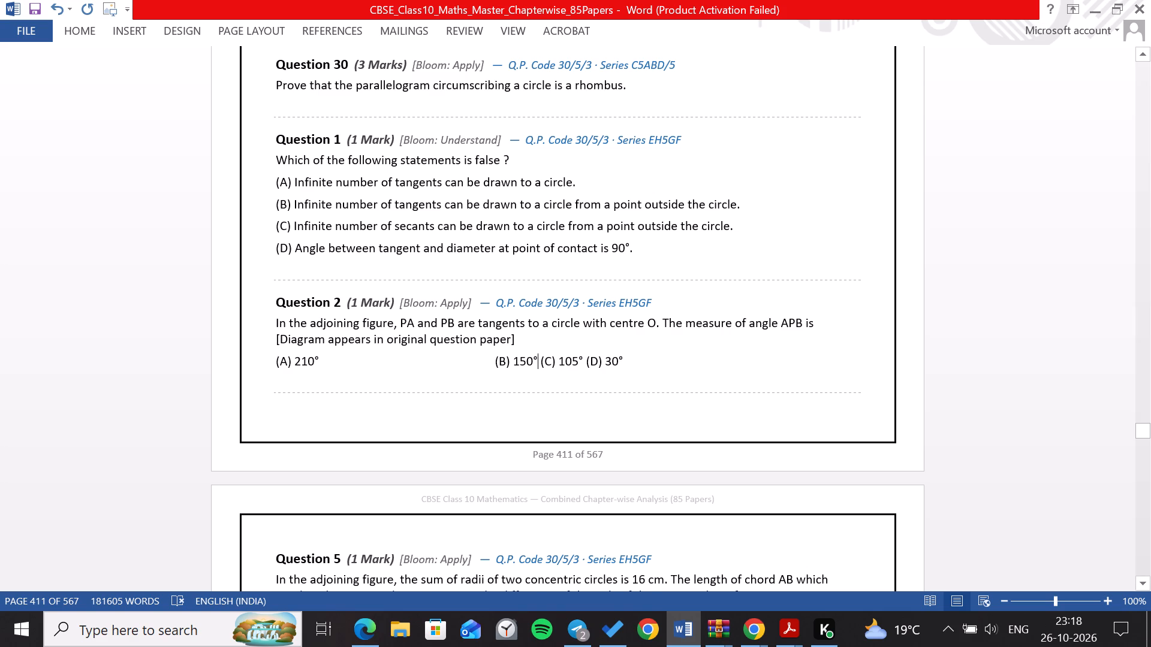
{"action": "key", "text": "Return"}
{"action": "key", "text": "Right"}
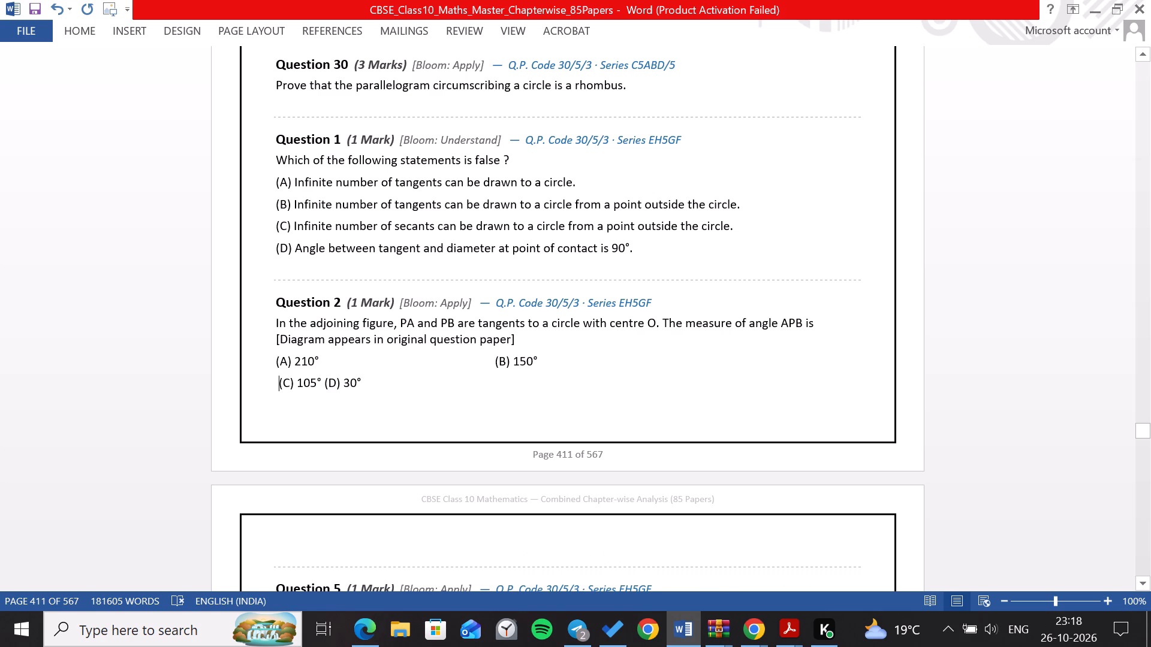
{"action": "key", "text": "BackSpace"}
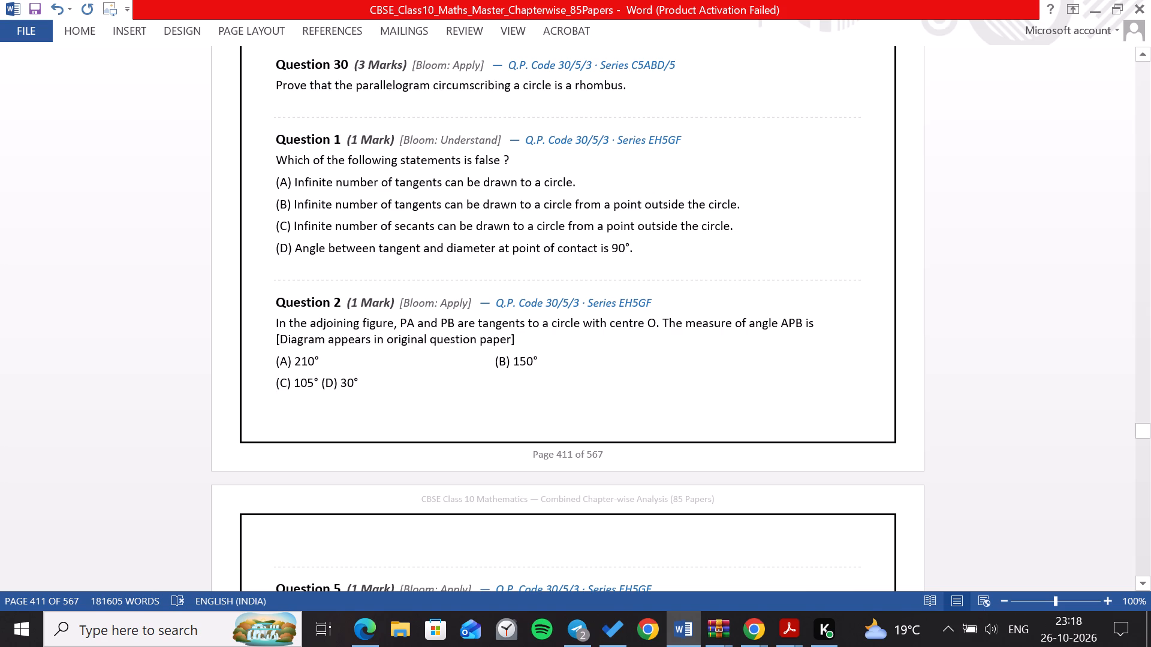
{"action": "key", "text": "Right"}
{"action": "key", "text": "Right"}
{"action": "key", "text": "Right"}
{"action": "key", "text": "Right"}
{"action": "key", "text": "Right"}
{"action": "key", "text": "Right"}
{"action": "key", "text": "Right"}
{"action": "key", "text": "Right"}
{"action": "key", "text": "Right"}
{"action": "key", "text": "space"}
{"action": "key", "text": "space"}
{"action": "key", "text": "space"}
{"action": "key", "text": "space"}
{"action": "key", "text": "space"}
{"action": "key", "text": "space"}
{"action": "key", "text": "space"}
{"action": "key", "text": "space"}
{"action": "key", "text": "space"}
{"action": "key", "text": "space"}
{"action": "key", "text": "space"}
{"action": "key", "text": "space"}
{"action": "key", "text": "space"}
{"action": "key", "text": "space"}
{"action": "key", "text": "space"}
{"action": "key", "text": "space"}
{"action": "key", "text": "space"}
{"action": "key", "text": "space"}
{"action": "key", "text": "space"}
{"action": "key", "text": "space"}
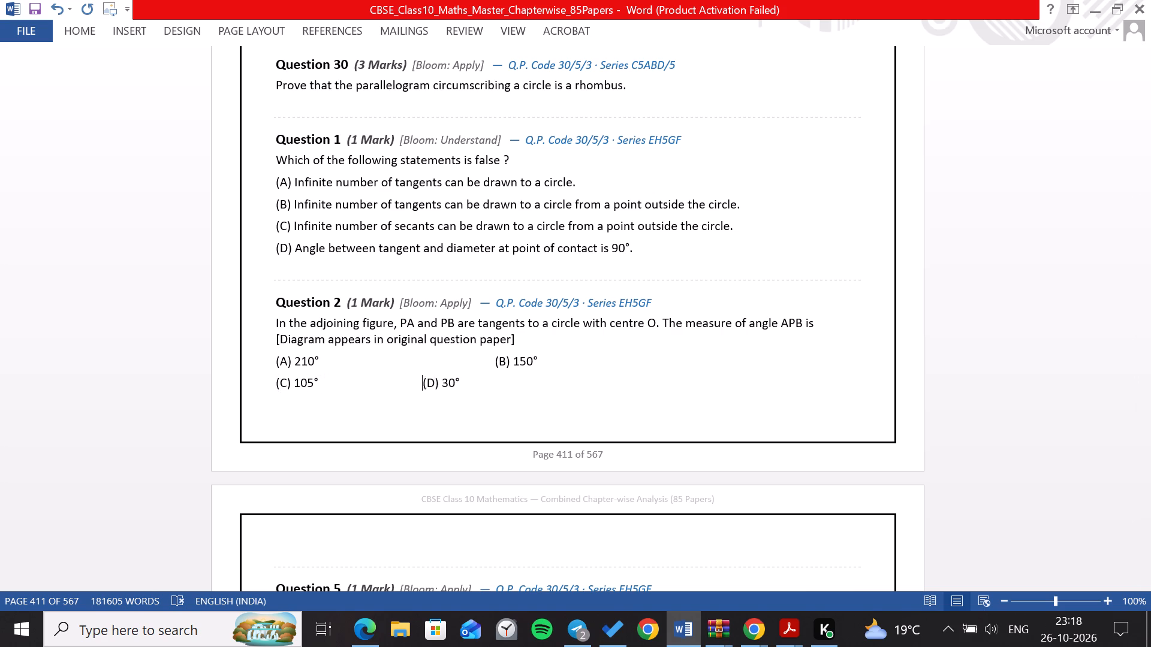
{"action": "key", "text": "space"}
{"action": "key", "text": "space"}
In Question 5 of Series EH5GF, move the answer options onto a new line below the diagram placeholder.
{"action": "scroll", "coordinate": [372, 380], "scroll_direction": "down", "scroll_amount": 7}
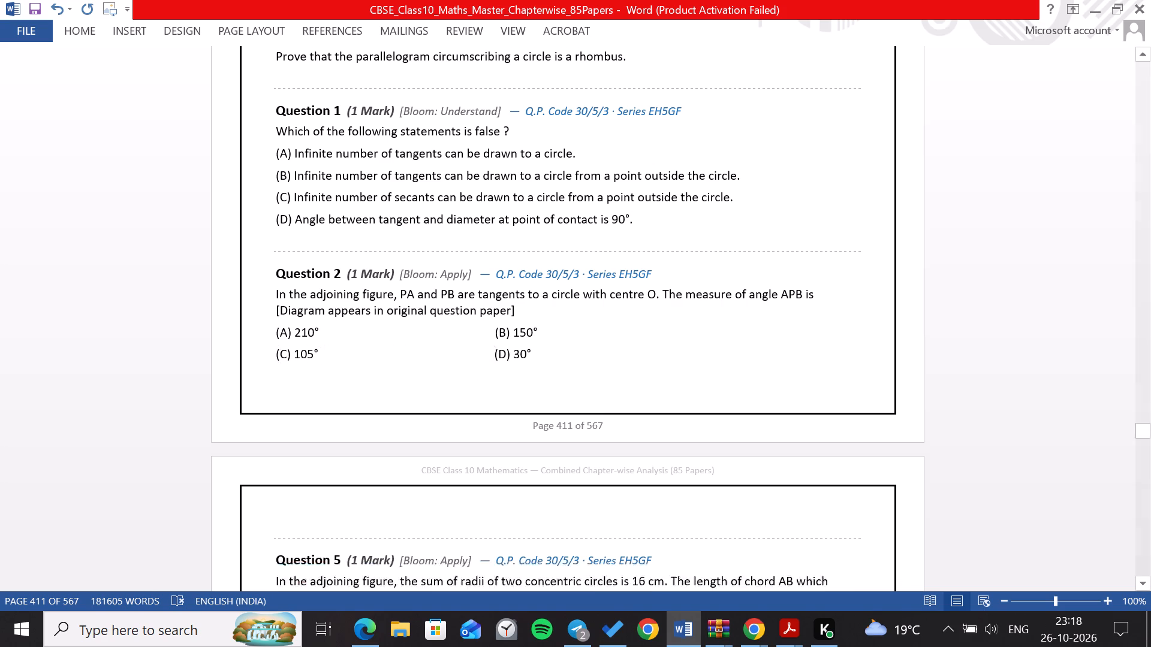
{"action": "scroll", "coordinate": [372, 381], "scroll_direction": "down", "scroll_amount": 19}
{"action": "left_click", "coordinate": [378, 400]}
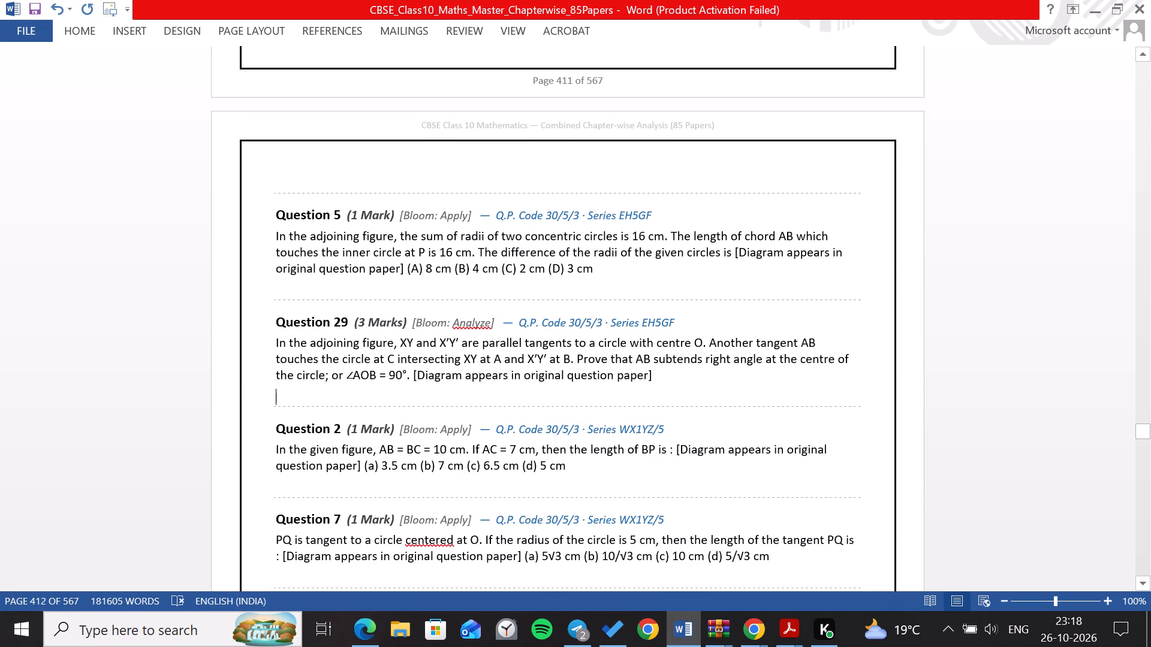
{"action": "left_click", "coordinate": [407, 266]}
{"action": "key", "text": "Return"}
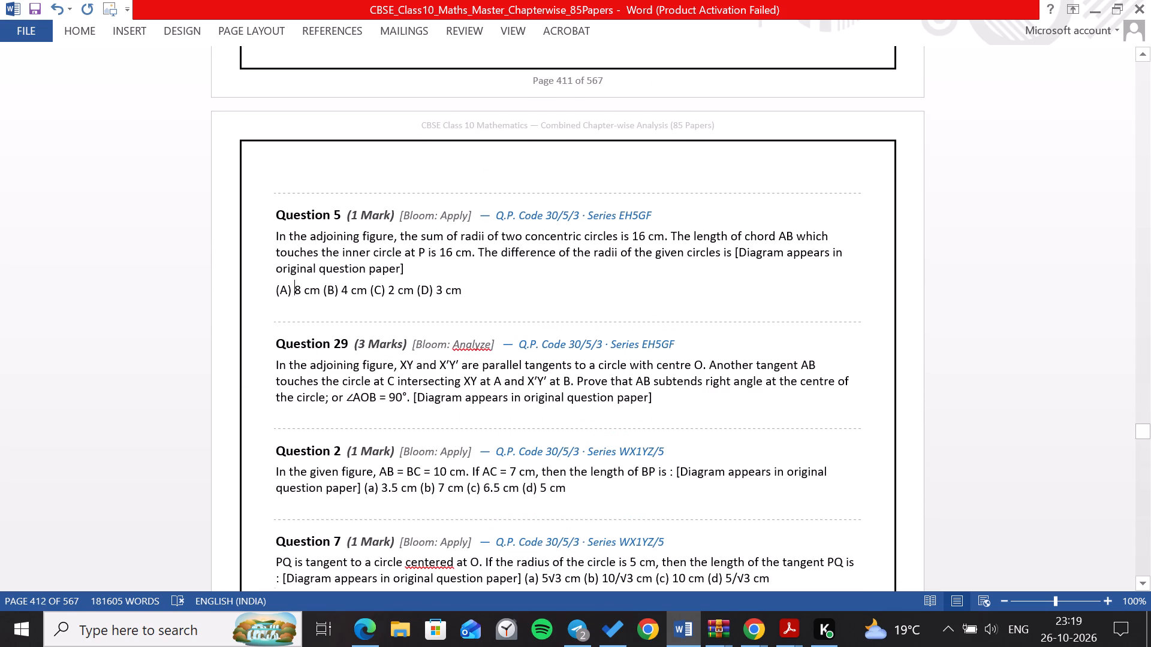
In Question 5 of Series EH5GF, space option (B) 4 cm out into a second column.
{"action": "left_click", "coordinate": [324, 288]}
{"action": "key", "text": "space"}
{"action": "key", "text": "space"}
{"action": "key", "text": "space"}
{"action": "key", "text": "space"}
{"action": "key", "text": "space"}
{"action": "key", "text": "space"}
{"action": "key", "text": "space"}
{"action": "key", "text": "space"}
{"action": "key", "text": "space"}
{"action": "key", "text": "space"}
{"action": "key", "text": "space"}
{"action": "key", "text": "space"}
{"action": "key", "text": "space"}
{"action": "key", "text": "space"}
{"action": "key", "text": "space"}
{"action": "key", "text": "space"}
{"action": "key", "text": "space"}
{"action": "key", "text": "space"}
{"action": "key", "text": "space"}
{"action": "key", "text": "space"}
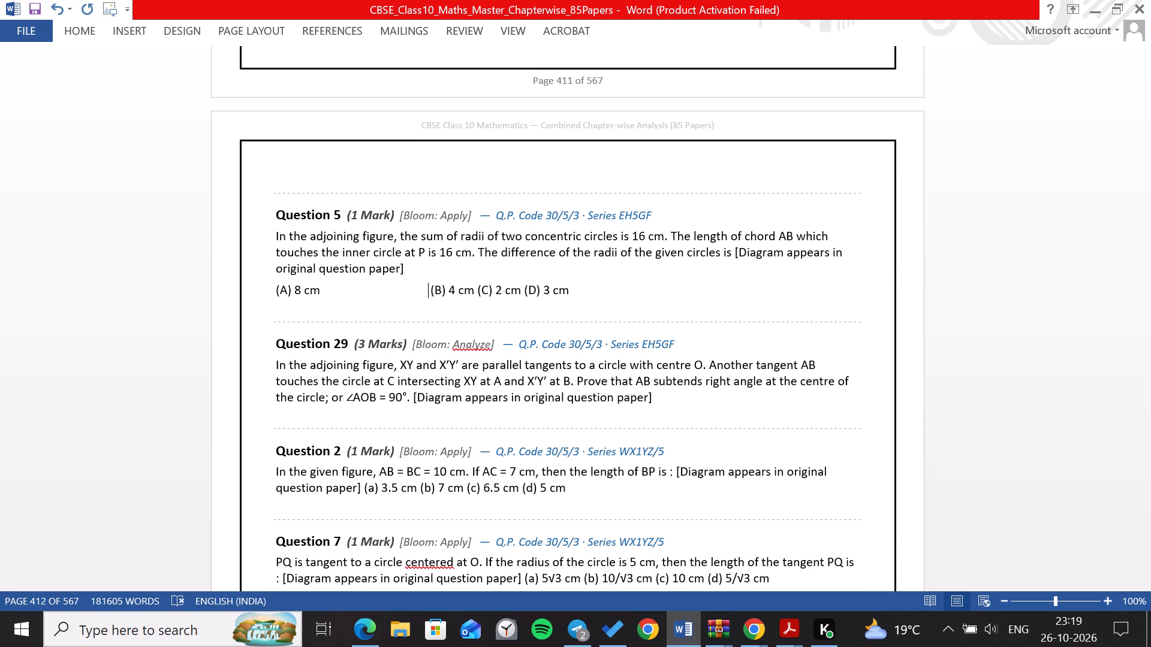
{"action": "key", "text": "space"}
{"action": "key", "text": "space"}
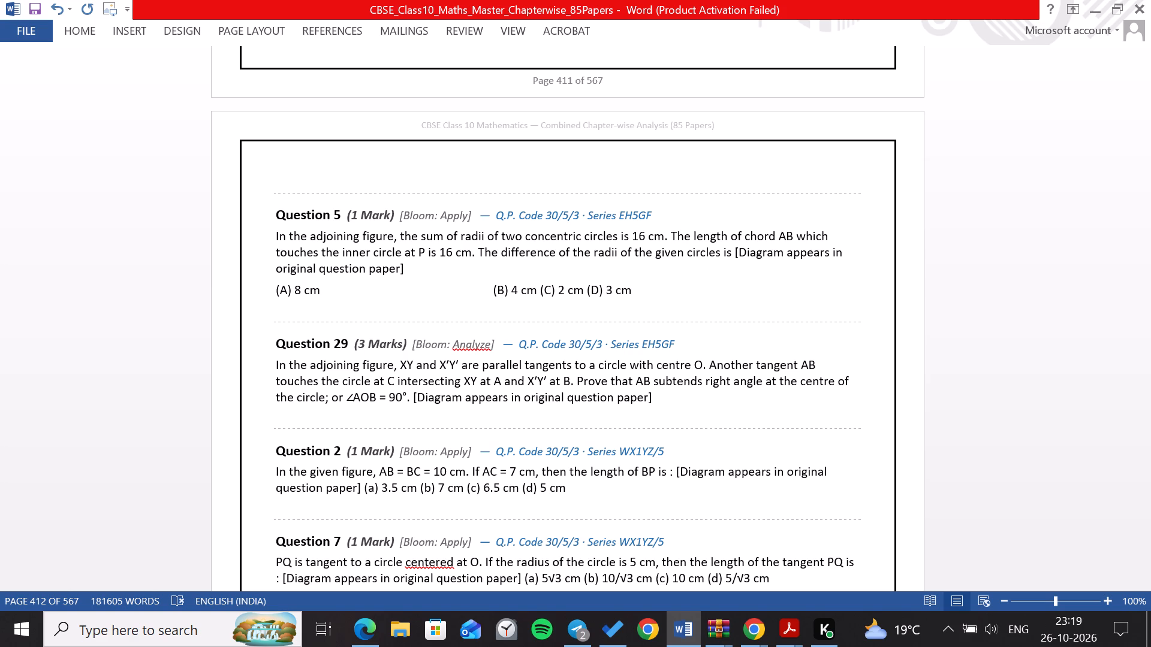
In Question 5 of Series EH5GF, put options (C) 2 cm and (D) 3 cm on a new line, with (D) aligned beneath option (B).
{"action": "left_click", "coordinate": [540, 298]}
{"action": "key", "text": "Return"}
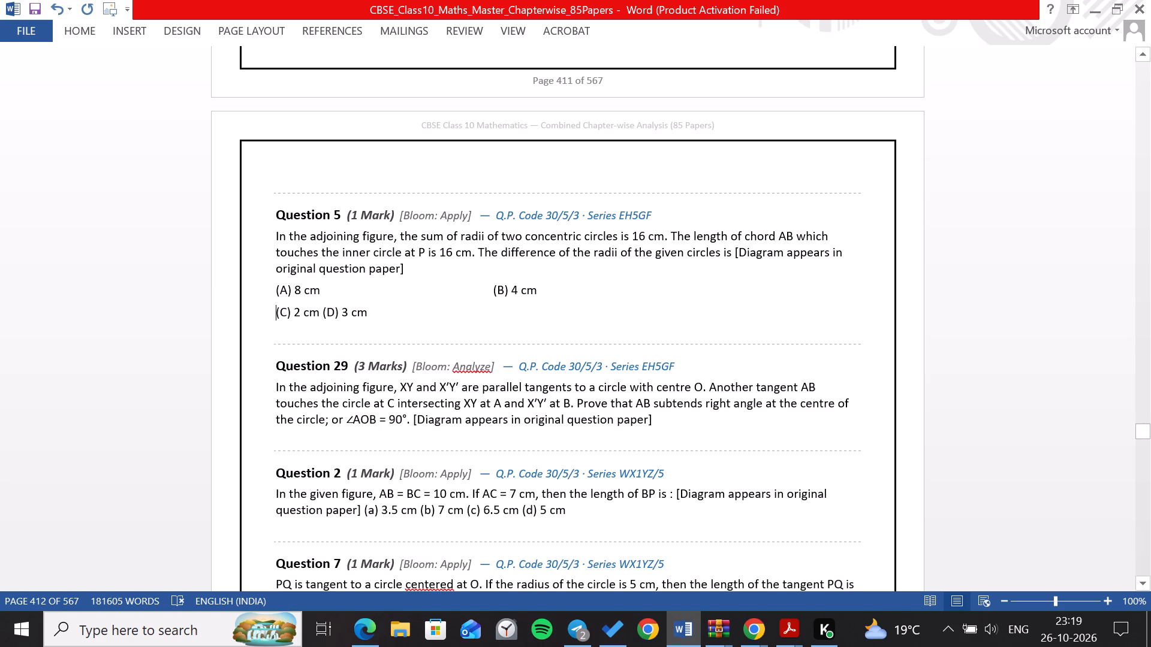
{"action": "left_click", "coordinate": [325, 320]}
{"action": "left_click", "coordinate": [321, 316]}
{"action": "key", "text": "space"}
{"action": "key", "text": "space"}
{"action": "key", "text": "space"}
{"action": "key", "text": "space"}
{"action": "key", "text": "space"}
{"action": "key", "text": "space"}
{"action": "key", "text": "space"}
{"action": "key", "text": "space"}
{"action": "key", "text": "space"}
{"action": "key", "text": "space"}
{"action": "key", "text": "space"}
{"action": "key", "text": "space"}
{"action": "key", "text": "space"}
{"action": "key", "text": "space"}
{"action": "key", "text": "space"}
{"action": "key", "text": "space"}
{"action": "key", "text": "space"}
{"action": "key", "text": "space"}
{"action": "key", "text": "space"}
{"action": "key", "text": "space"}
{"action": "key", "text": "space"}
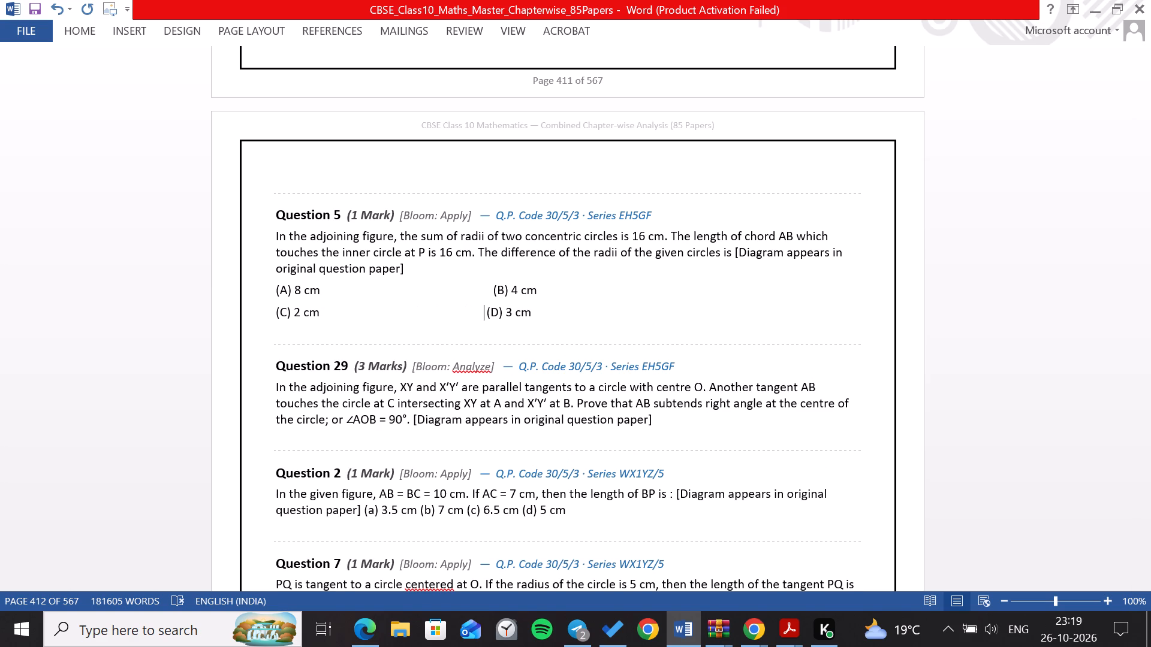
{"action": "key", "text": "space"}
In Question 2 of Series WX1YZ/5, move the answer options onto a new line below the diagram placeholder.
{"action": "scroll", "coordinate": [366, 362], "scroll_direction": "down", "scroll_amount": 9}
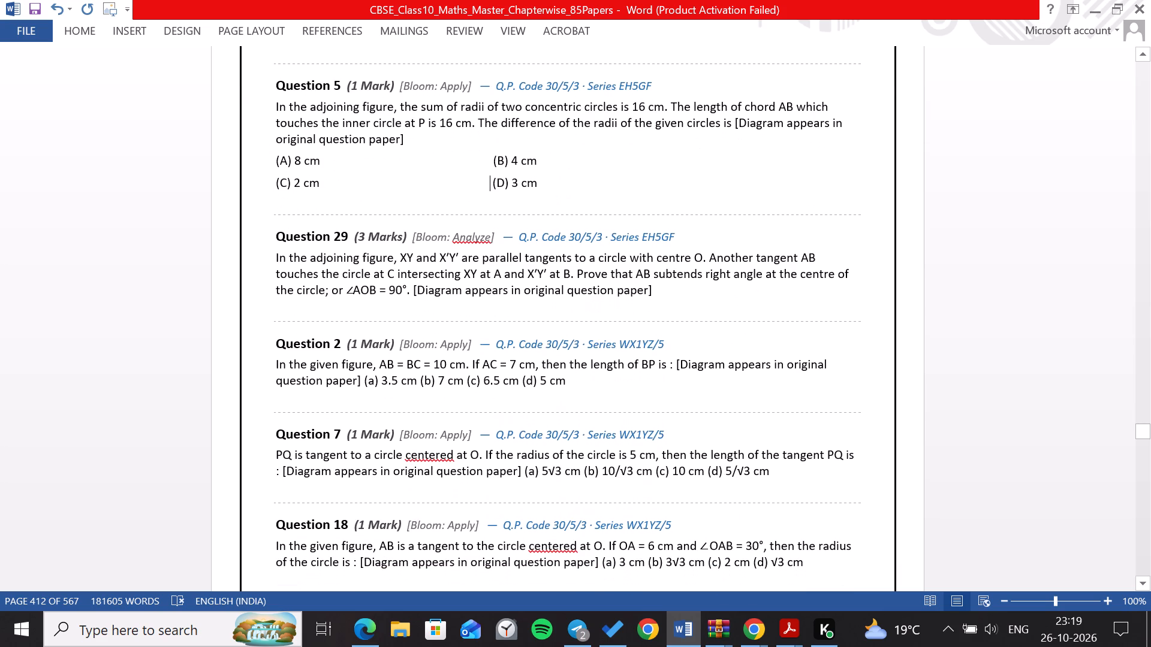
{"action": "left_click", "coordinate": [366, 382]}
{"action": "key", "text": "Return"}
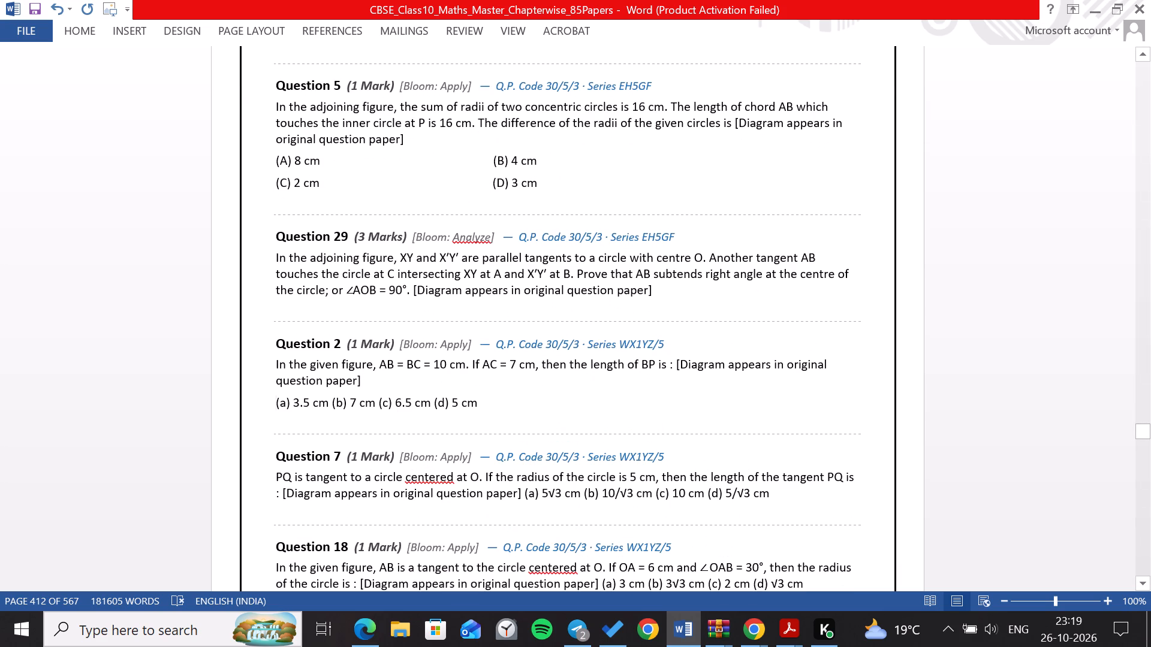
In Question 2 of Series WX1YZ/5, space option (b) 7 cm out into a second column.
{"action": "left_click", "coordinate": [332, 405]}
{"action": "key", "text": "space"}
{"action": "key", "text": "space"}
{"action": "key", "text": "space"}
{"action": "key", "text": "space"}
{"action": "key", "text": "space"}
{"action": "key", "text": "space"}
{"action": "key", "text": "space"}
{"action": "key", "text": "space"}
{"action": "key", "text": "space"}
{"action": "key", "text": "space"}
{"action": "key", "text": "space"}
{"action": "key", "text": "space"}
{"action": "key", "text": "space"}
{"action": "key", "text": "space"}
{"action": "key", "text": "space"}
{"action": "key", "text": "space"}
{"action": "key", "text": "space"}
{"action": "key", "text": "space"}
{"action": "key", "text": "space"}
{"action": "key", "text": "space"}
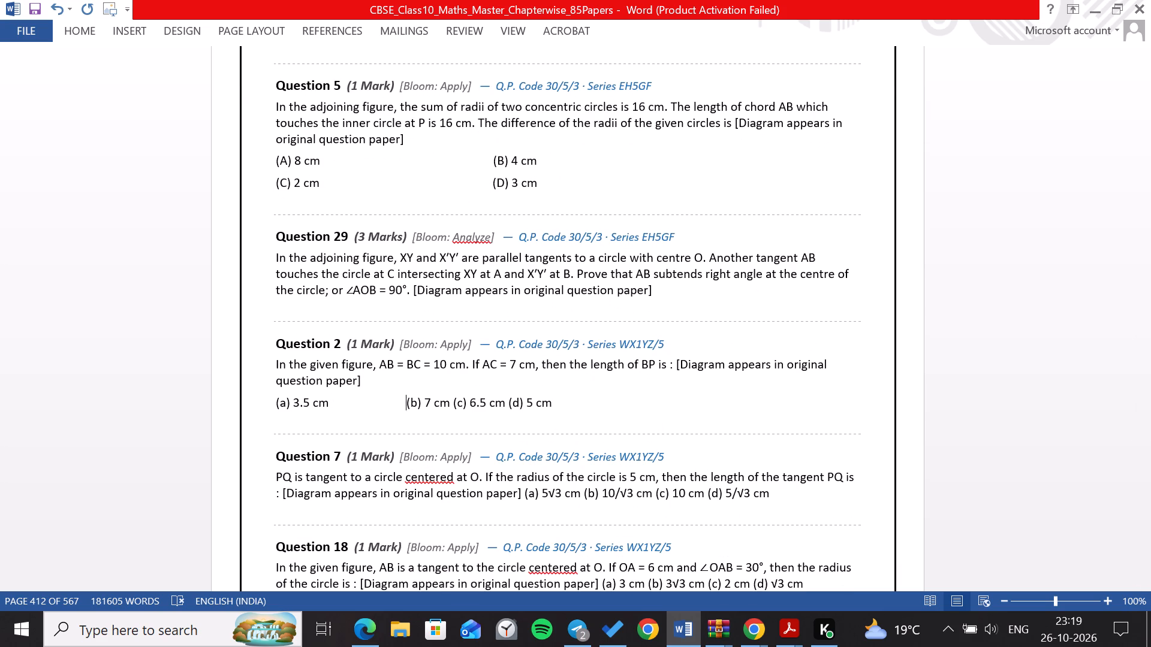
{"action": "key", "text": "space"}
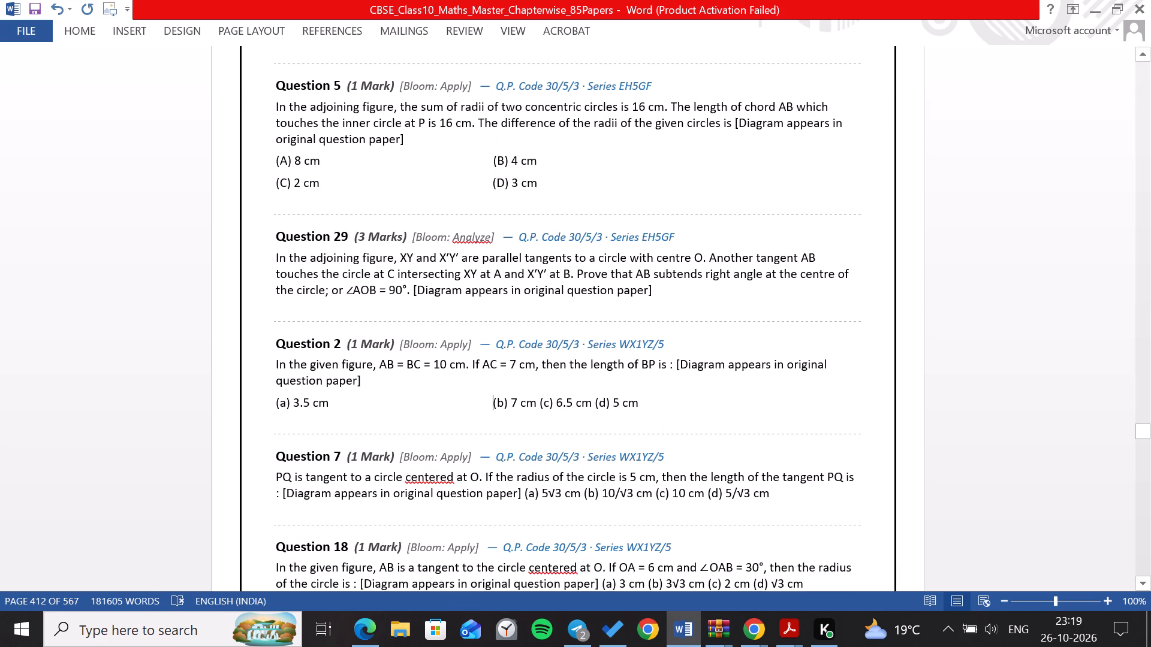
In Question 2 of Series WX1YZ/5, put options (c) 6.5 cm and (d) 5 cm on a new line, with (d) aligned beneath option (b).
{"action": "left_click", "coordinate": [540, 404]}
{"action": "key", "text": "Return"}
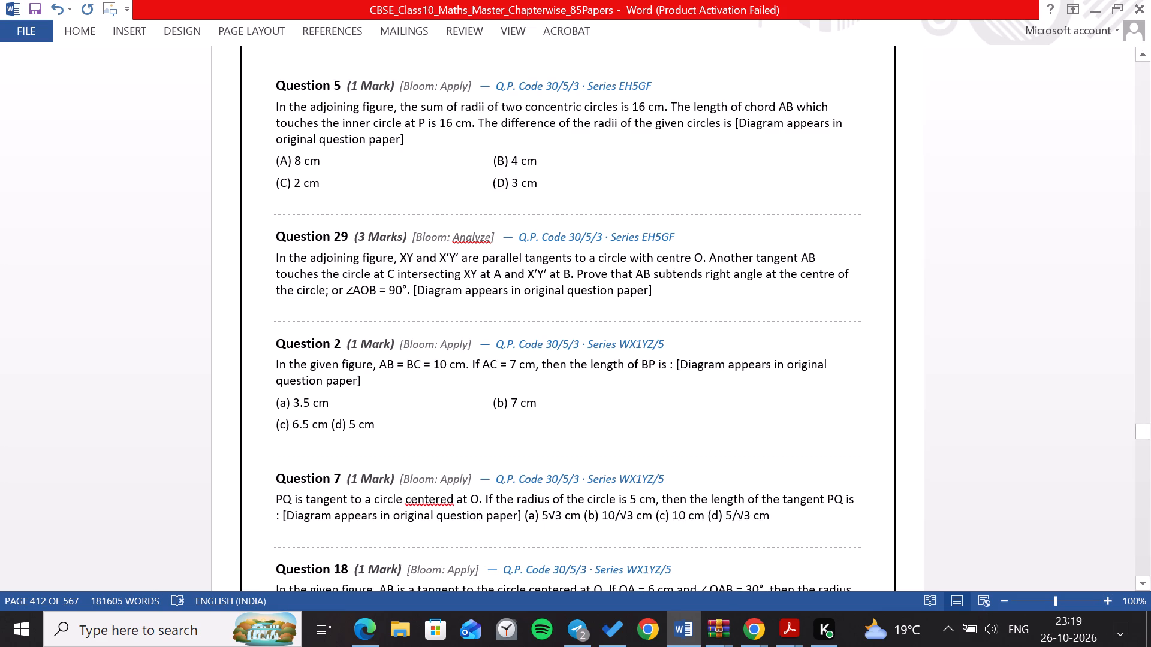
{"action": "left_click", "coordinate": [332, 425]}
{"action": "key", "text": "space"}
{"action": "key", "text": "space"}
{"action": "key", "text": "space"}
{"action": "key", "text": "space"}
{"action": "key", "text": "space"}
{"action": "key", "text": "space"}
{"action": "key", "text": "space"}
{"action": "key", "text": "space"}
{"action": "key", "text": "space"}
{"action": "key", "text": "space"}
{"action": "key", "text": "space"}
{"action": "key", "text": "space"}
{"action": "key", "text": "space"}
{"action": "key", "text": "space"}
{"action": "key", "text": "space"}
{"action": "key", "text": "space"}
{"action": "key", "text": "space"}
{"action": "key", "text": "space"}
{"action": "key", "text": "space"}
{"action": "key", "text": "space"}
{"action": "key", "text": "space"}
{"action": "key", "text": "space"}
{"action": "key", "text": "space"}
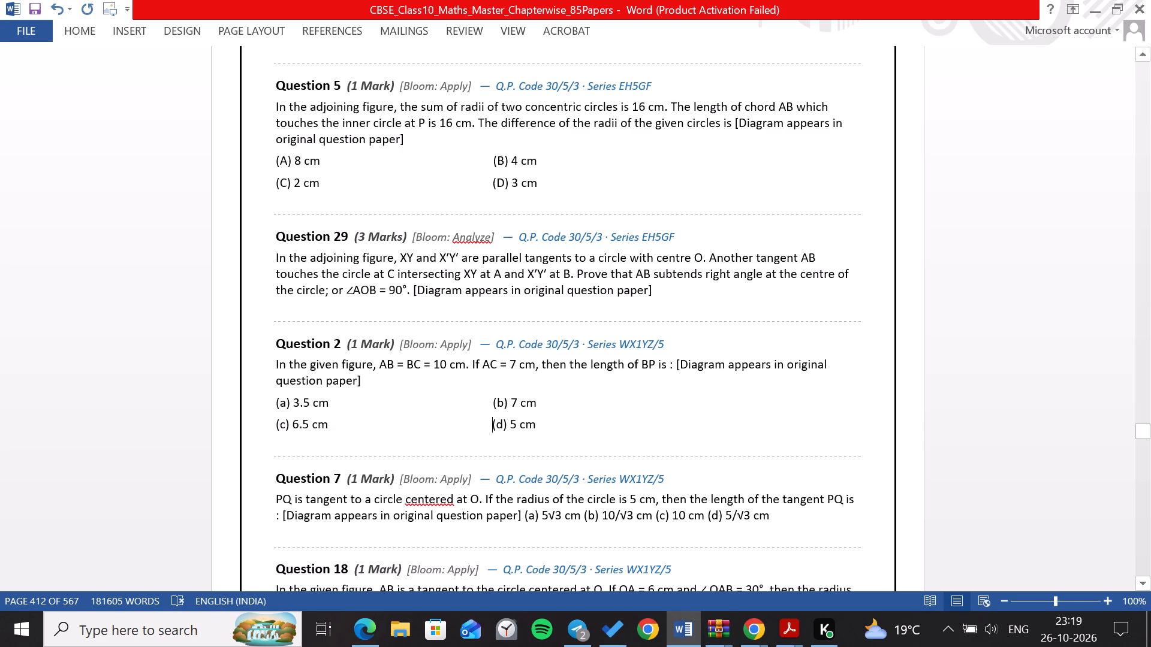
In Question 7 of Series WX1YZ/5, move the answer options onto a new line below the diagram placeholder.
{"action": "left_click", "coordinate": [525, 518]}
{"action": "key", "text": "Return"}
In Question 7 of Series WX1YZ/5, space option (b) 10/√3 cm out into a second column.
{"action": "scroll", "coordinate": [408, 534], "scroll_direction": "down", "scroll_amount": 13}
{"action": "left_click", "coordinate": [333, 355]}
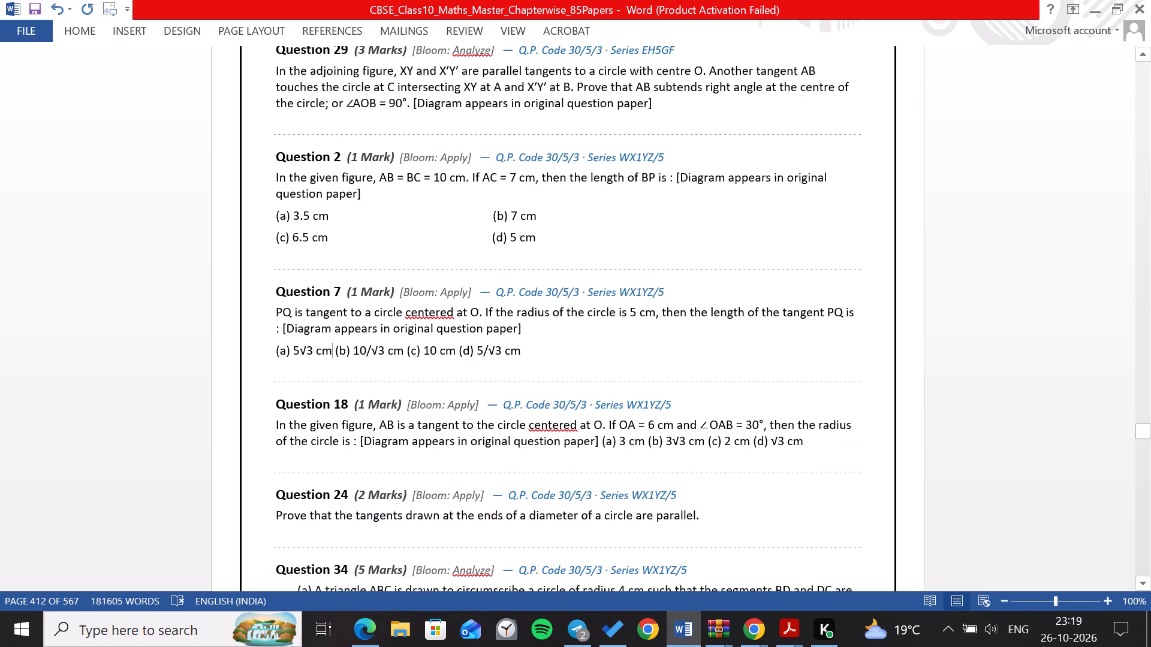
{"action": "key", "text": "space"}
{"action": "key", "text": "space"}
{"action": "key", "text": "space"}
{"action": "key", "text": "space"}
{"action": "key", "text": "space"}
{"action": "key", "text": "space"}
{"action": "key", "text": "space"}
{"action": "key", "text": "space"}
{"action": "key", "text": "space"}
{"action": "key", "text": "space"}
{"action": "key", "text": "space"}
{"action": "key", "text": "space"}
{"action": "key", "text": "space"}
{"action": "key", "text": "space"}
{"action": "key", "text": "space"}
{"action": "key", "text": "space"}
{"action": "key", "text": "space"}
{"action": "key", "text": "space"}
{"action": "key", "text": "space"}
{"action": "key", "text": "space"}
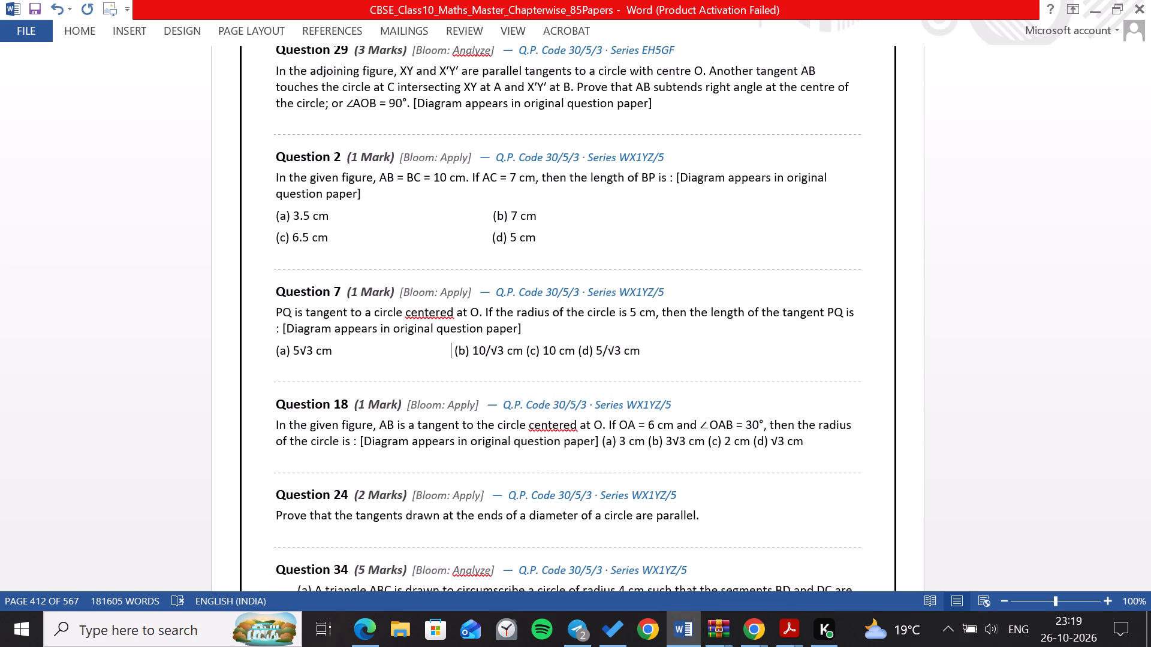
{"action": "key", "text": "space"}
{"action": "key", "text": "space"}
{"action": "key", "text": "space"}
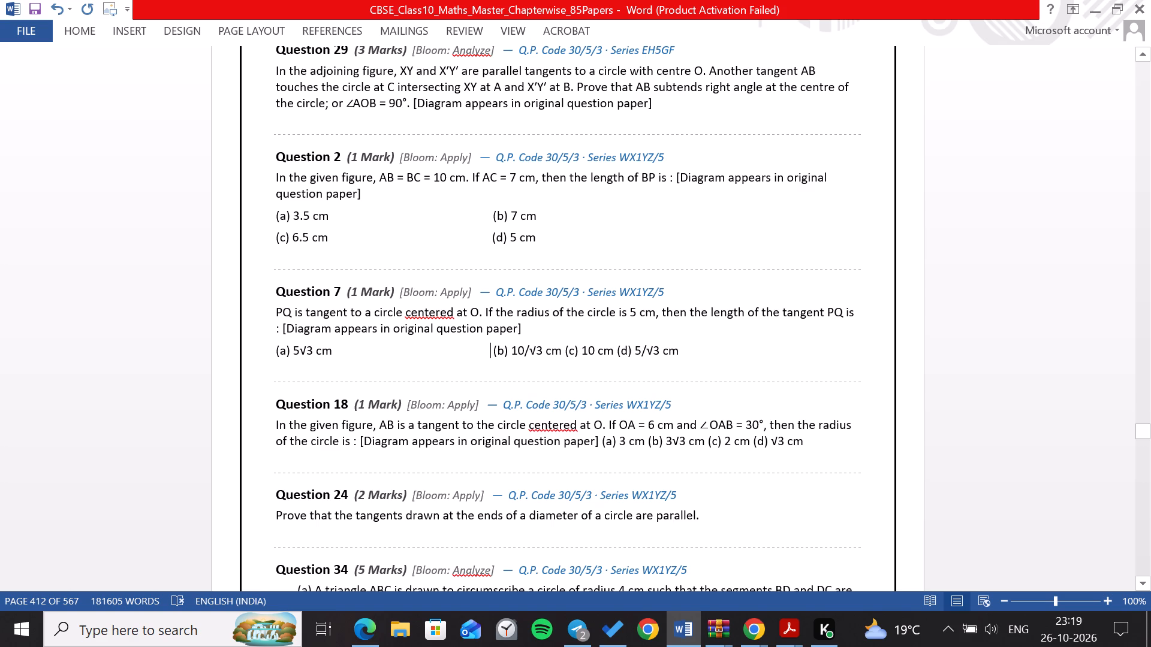
In Question 7 of Series WX1YZ/5, put options (c) 10 cm and (d) 5/√3 cm on a new line, with (d) aligned beneath option (b).
{"action": "left_click", "coordinate": [564, 356]}
{"action": "key", "text": "Return"}
{"action": "left_click", "coordinate": [329, 376]}
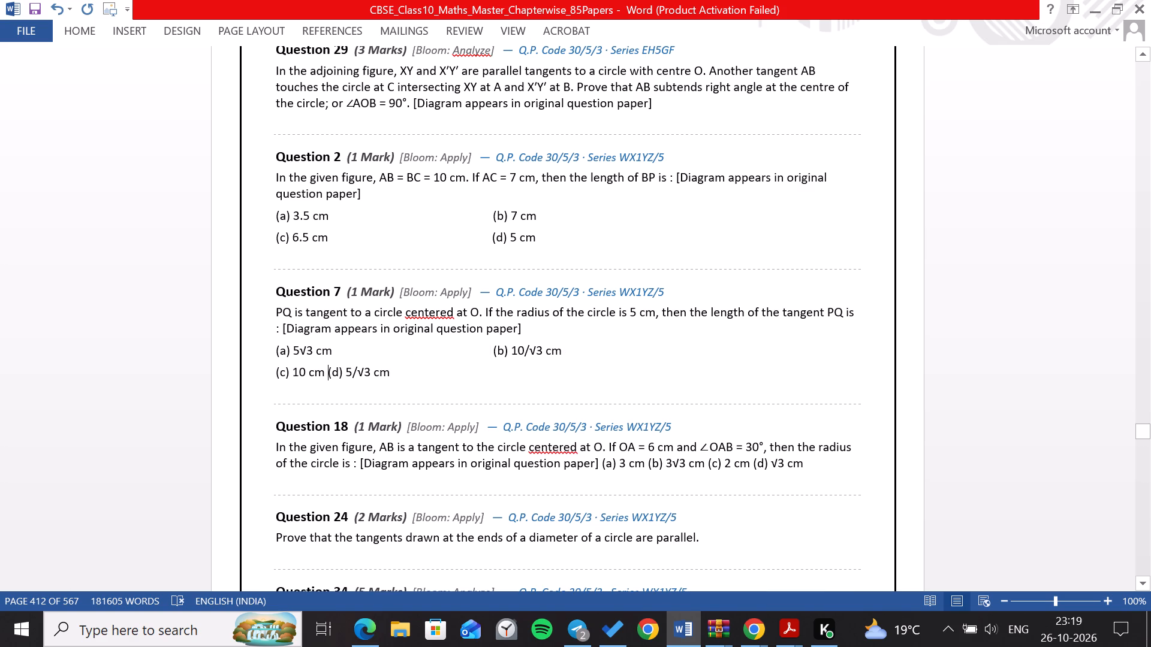
{"action": "key", "text": "space"}
{"action": "key", "text": "space"}
{"action": "key", "text": "space"}
{"action": "key", "text": "space"}
{"action": "key", "text": "space"}
{"action": "key", "text": "space"}
{"action": "key", "text": "space"}
{"action": "key", "text": "space"}
{"action": "key", "text": "space"}
{"action": "key", "text": "space"}
{"action": "key", "text": "space"}
{"action": "key", "text": "space"}
{"action": "key", "text": "space"}
{"action": "key", "text": "space"}
{"action": "key", "text": "space"}
{"action": "key", "text": "space"}
{"action": "key", "text": "space"}
{"action": "key", "text": "space"}
{"action": "key", "text": "space"}
{"action": "key", "text": "space"}
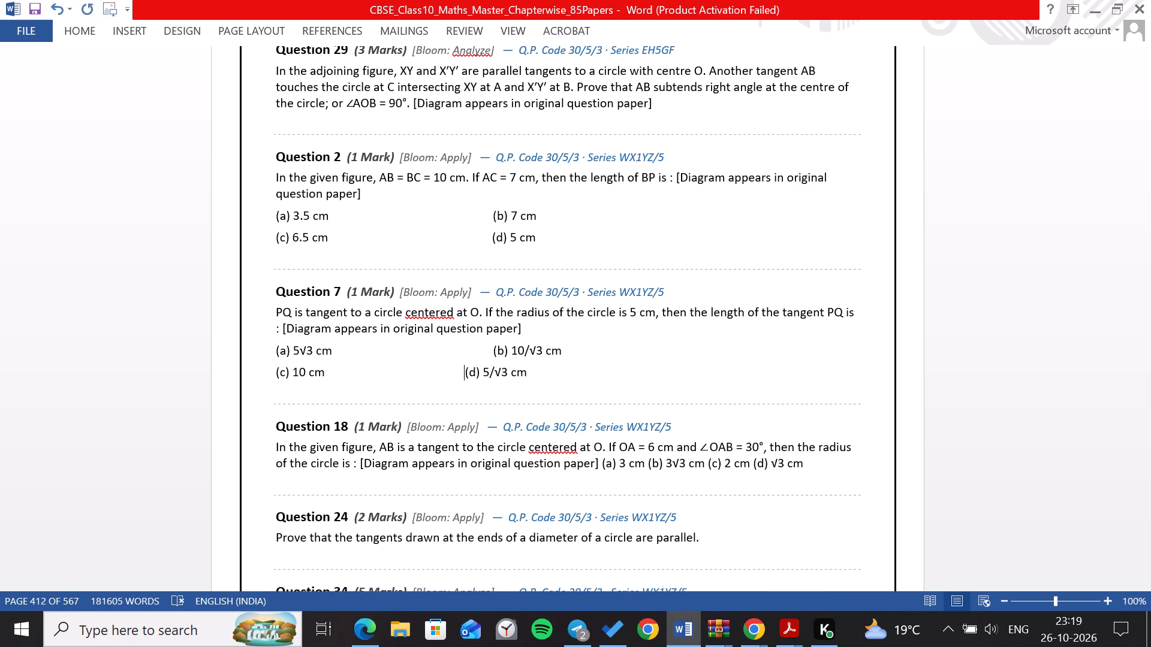
{"action": "key", "text": "BackSpace"}
{"action": "key", "text": "BackSpace"}
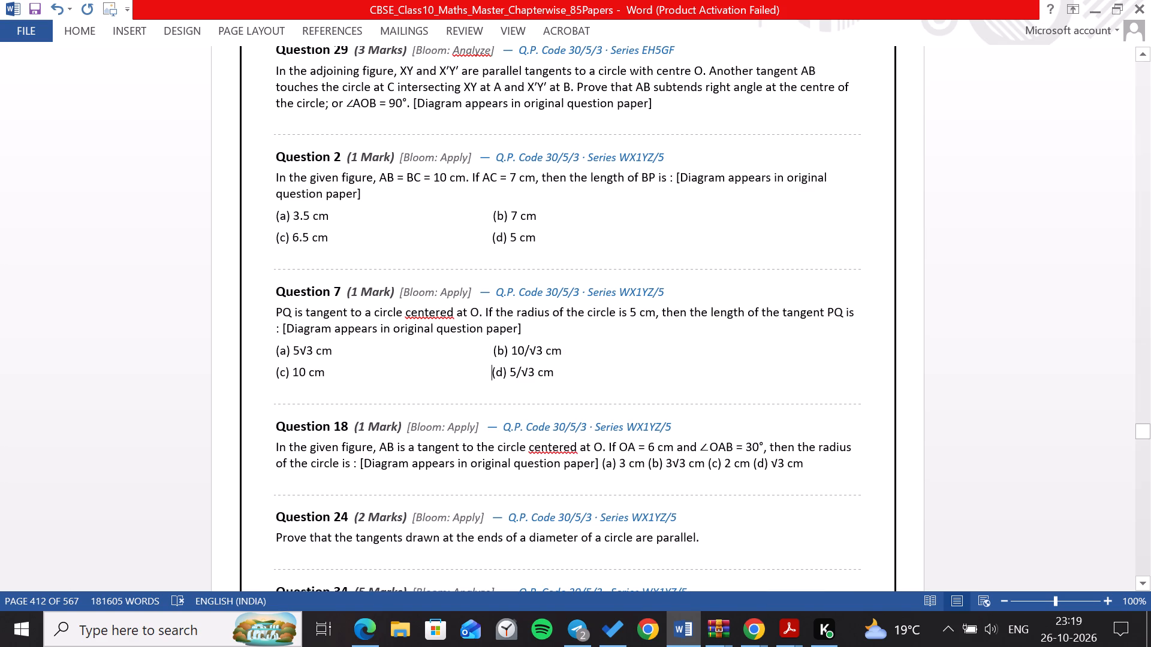
In Question 18 of Series WX1YZ/5, move the answer options onto a new line below the diagram placeholder.
{"action": "left_click", "coordinate": [599, 467]}
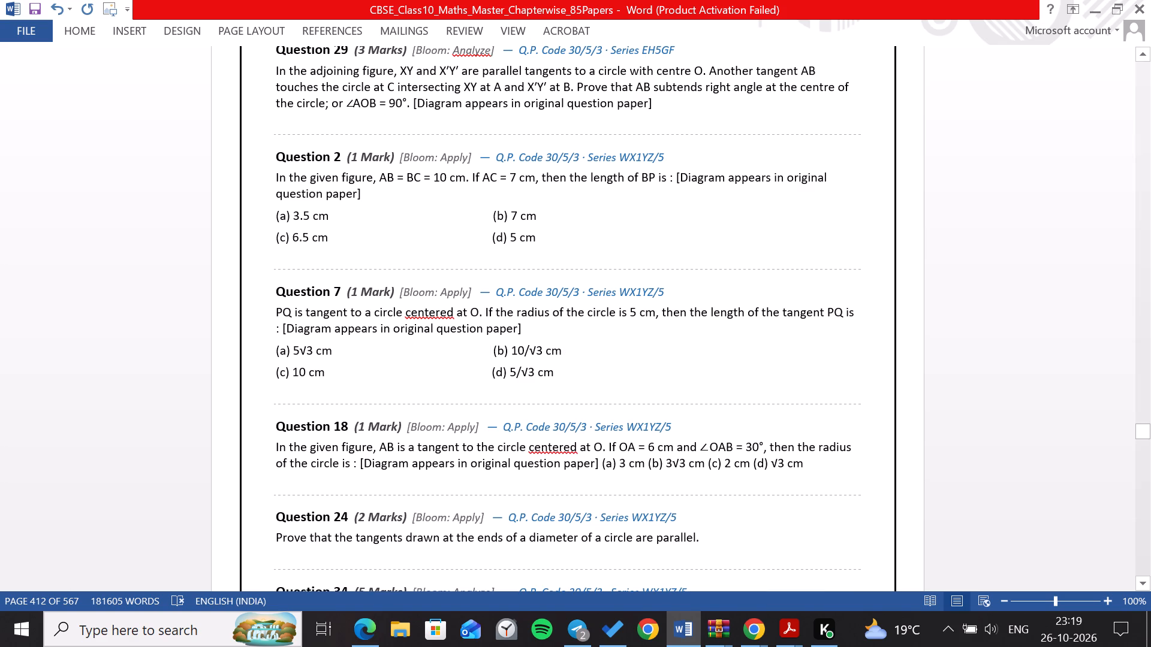
{"action": "left_click", "coordinate": [602, 464]}
{"action": "key", "text": "Return"}
Look through the remaining circle questions up to the end of the chapter, checking diagram placeholders and answer option layout.
{"action": "scroll", "coordinate": [511, 464], "scroll_direction": "down", "scroll_amount": 10}
{"action": "scroll", "coordinate": [512, 479], "scroll_direction": "up", "scroll_amount": 1}
{"action": "scroll", "coordinate": [495, 456], "scroll_direction": "down", "scroll_amount": 8}
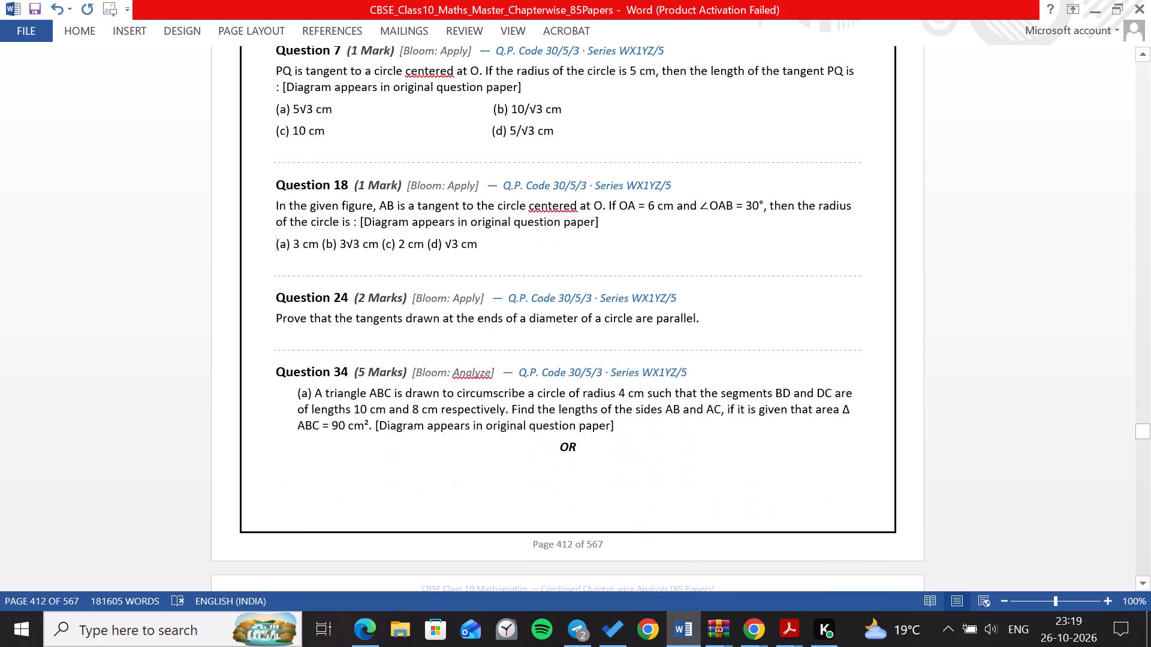
{"action": "scroll", "coordinate": [495, 456], "scroll_direction": "down", "scroll_amount": 20}
{"action": "scroll", "coordinate": [495, 456], "scroll_direction": "down", "scroll_amount": 20}
{"action": "scroll", "coordinate": [495, 456], "scroll_direction": "down", "scroll_amount": 8}
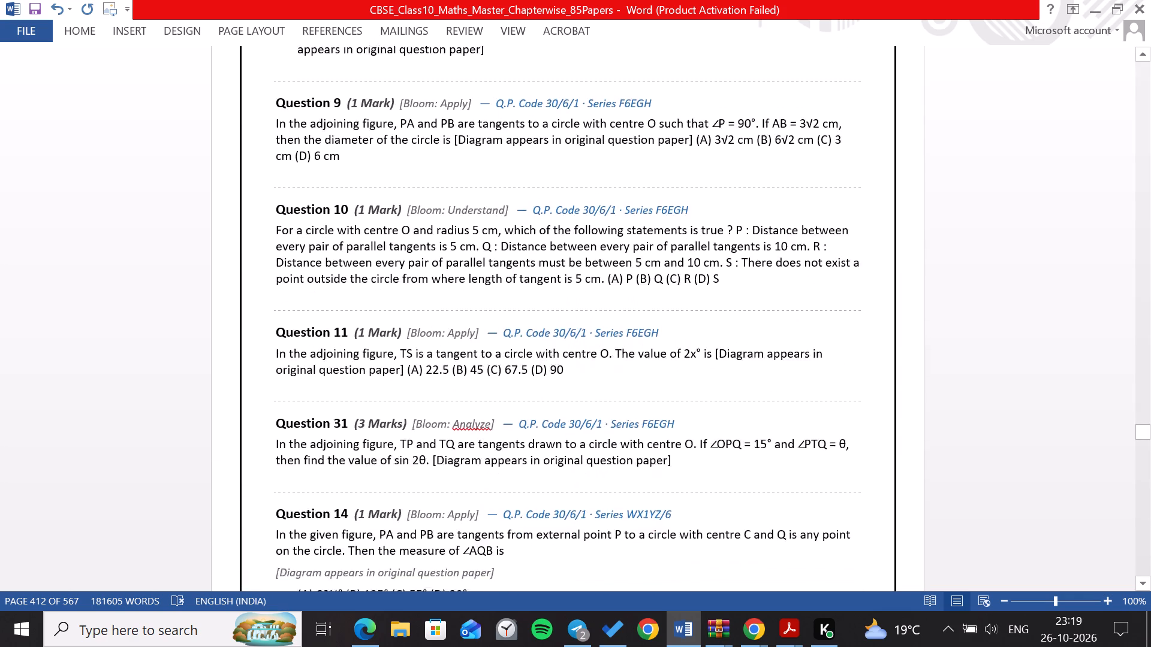
{"action": "scroll", "coordinate": [504, 473], "scroll_direction": "down", "scroll_amount": 20}
{"action": "scroll", "coordinate": [504, 473], "scroll_direction": "down", "scroll_amount": 12}
{"action": "scroll", "coordinate": [493, 438], "scroll_direction": "down", "scroll_amount": 9}
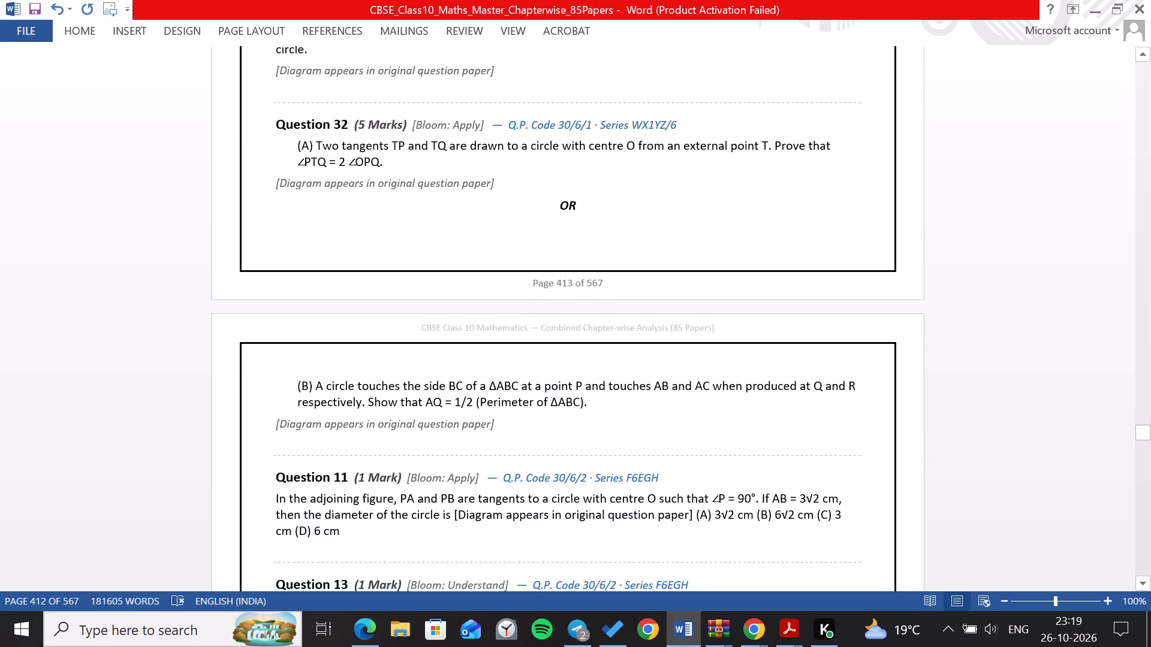
{"action": "scroll", "coordinate": [499, 444], "scroll_direction": "down", "scroll_amount": 20}
{"action": "scroll", "coordinate": [496, 444], "scroll_direction": "down", "scroll_amount": 20}
{"action": "scroll", "coordinate": [496, 444], "scroll_direction": "down", "scroll_amount": 8}
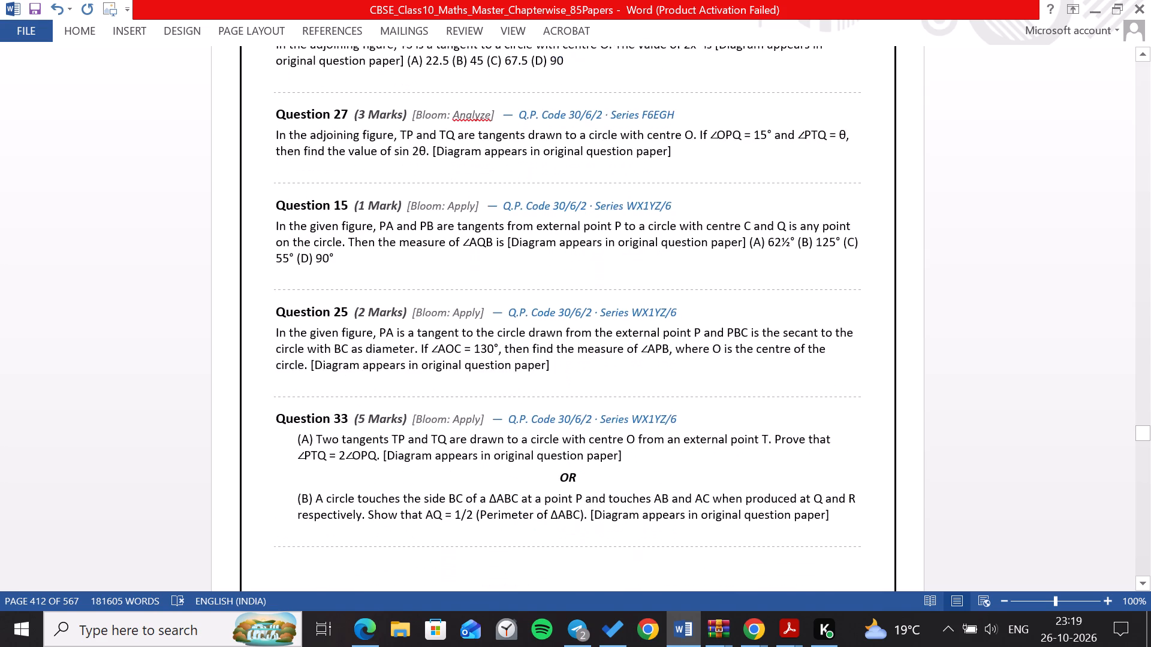
{"action": "scroll", "coordinate": [495, 435], "scroll_direction": "down", "scroll_amount": 9}
{"action": "scroll", "coordinate": [495, 437], "scroll_direction": "down", "scroll_amount": 20}
{"action": "scroll", "coordinate": [495, 437], "scroll_direction": "down", "scroll_amount": 14}
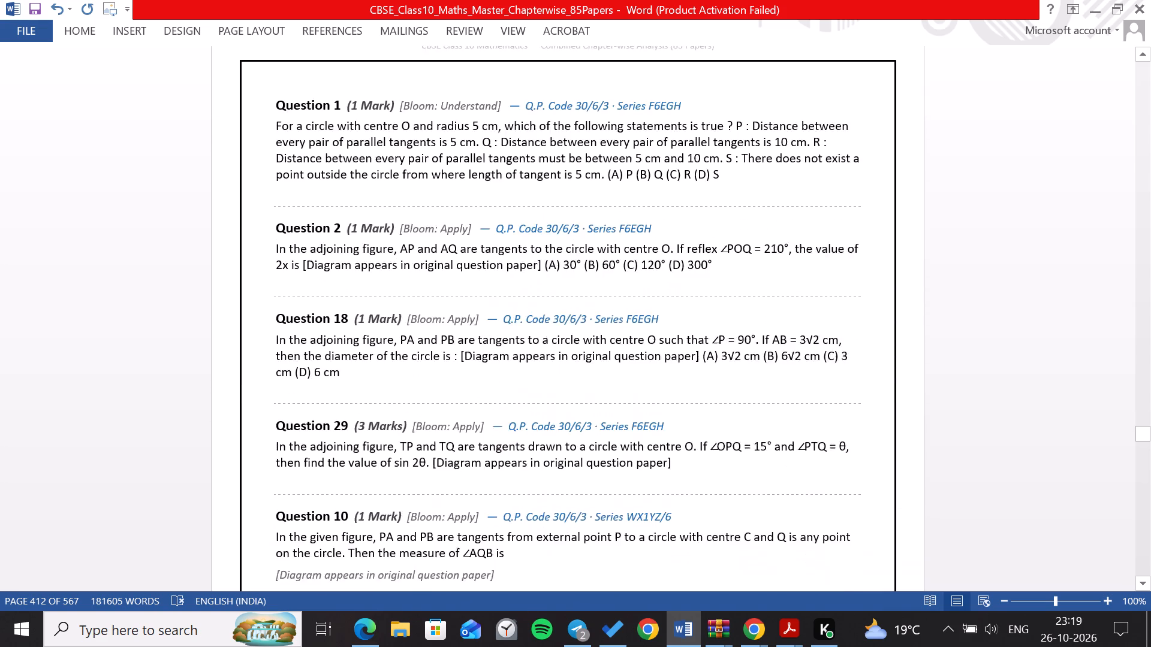
{"action": "scroll", "coordinate": [486, 441], "scroll_direction": "down", "scroll_amount": 20}
{"action": "scroll", "coordinate": [486, 441], "scroll_direction": "down", "scroll_amount": 20}
{"action": "scroll", "coordinate": [486, 441], "scroll_direction": "down", "scroll_amount": 20}
{"action": "scroll", "coordinate": [584, 279], "scroll_direction": "down", "scroll_amount": 20}
{"action": "scroll", "coordinate": [584, 279], "scroll_direction": "down", "scroll_amount": 9}
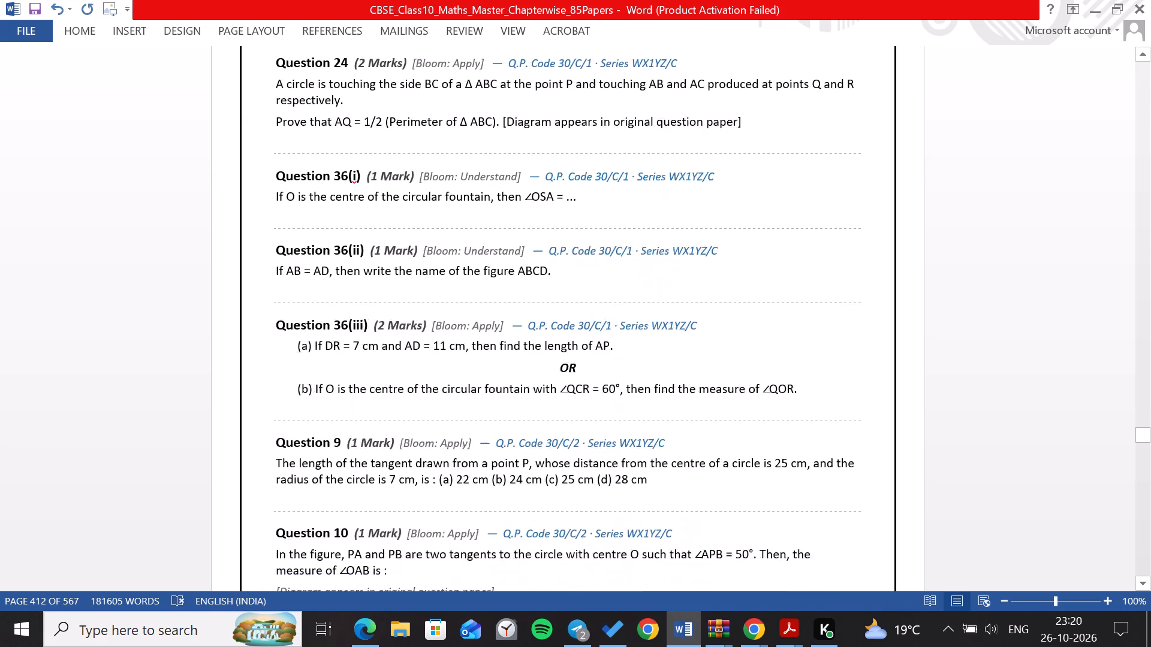
{"action": "scroll", "coordinate": [631, 376], "scroll_direction": "down", "scroll_amount": 14}
{"action": "scroll", "coordinate": [581, 406], "scroll_direction": "down", "scroll_amount": 17}
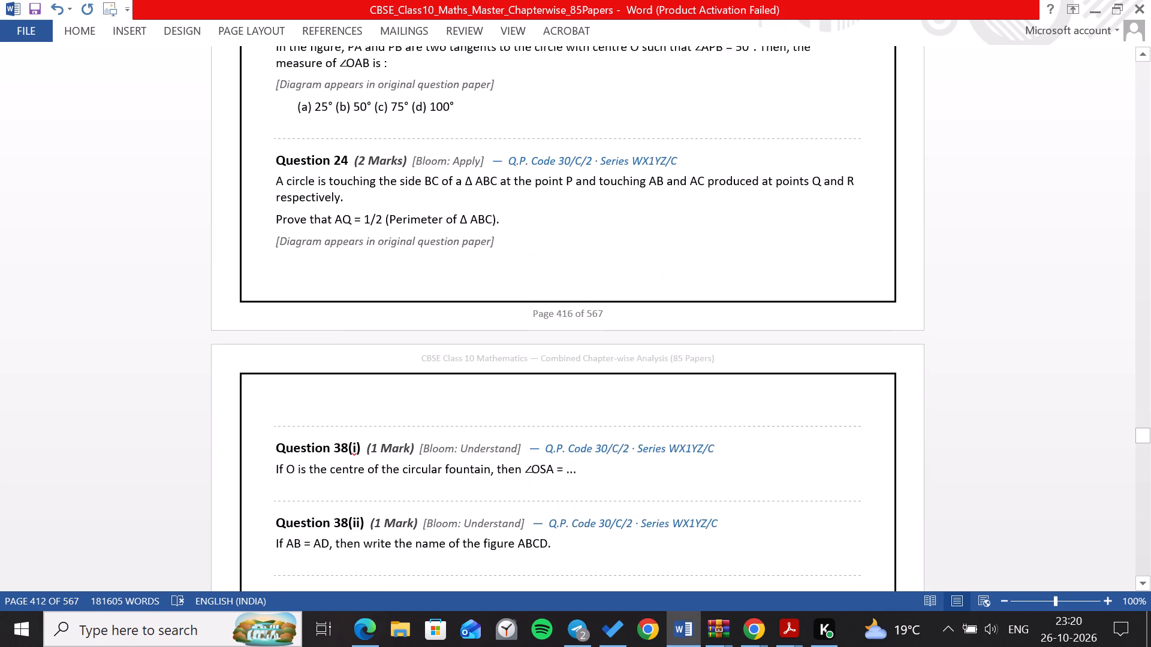
{"action": "scroll", "coordinate": [574, 389], "scroll_direction": "down", "scroll_amount": 20}
{"action": "scroll", "coordinate": [574, 389], "scroll_direction": "down", "scroll_amount": 20}
{"action": "scroll", "coordinate": [574, 389], "scroll_direction": "down", "scroll_amount": 11}
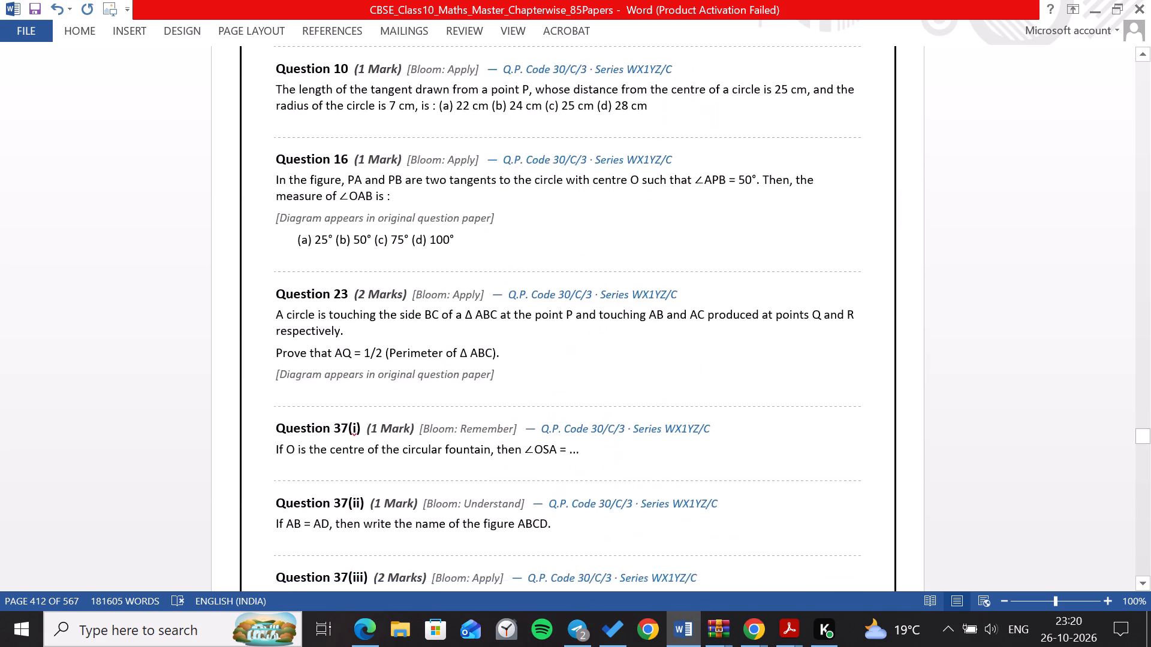
{"action": "scroll", "coordinate": [519, 344], "scroll_direction": "down", "scroll_amount": 20}
{"action": "scroll", "coordinate": [519, 344], "scroll_direction": "down", "scroll_amount": 11}
{"action": "scroll", "coordinate": [497, 392], "scroll_direction": "down", "scroll_amount": 10}
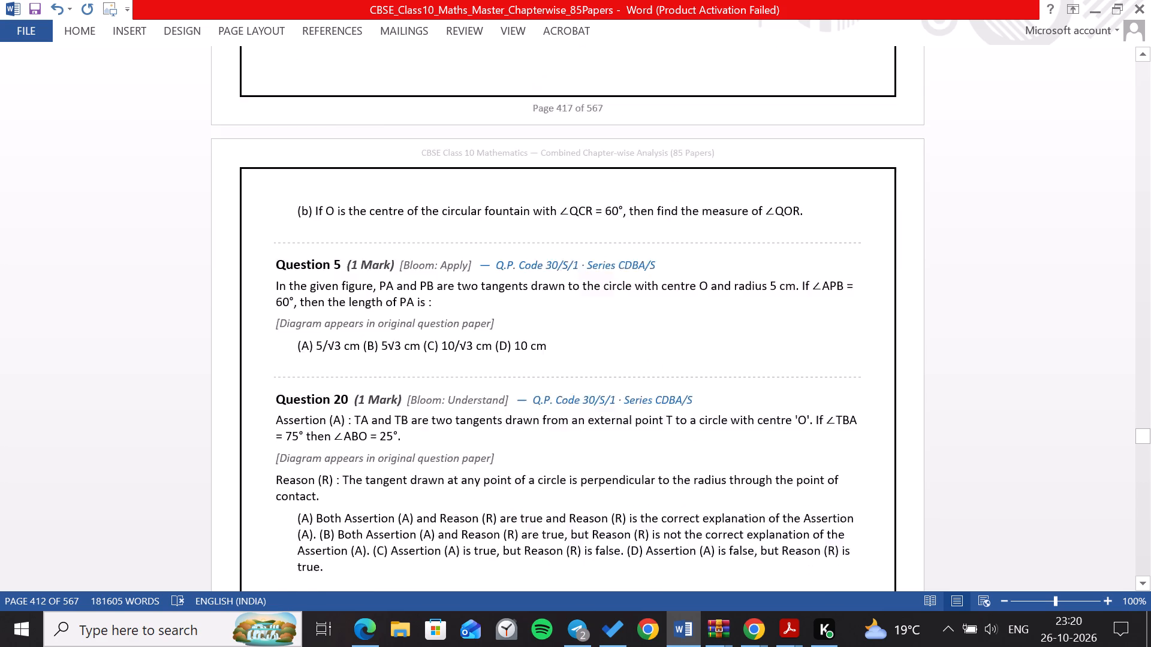
{"action": "scroll", "coordinate": [496, 395], "scroll_direction": "down", "scroll_amount": 20}
{"action": "scroll", "coordinate": [496, 395], "scroll_direction": "down", "scroll_amount": 20}
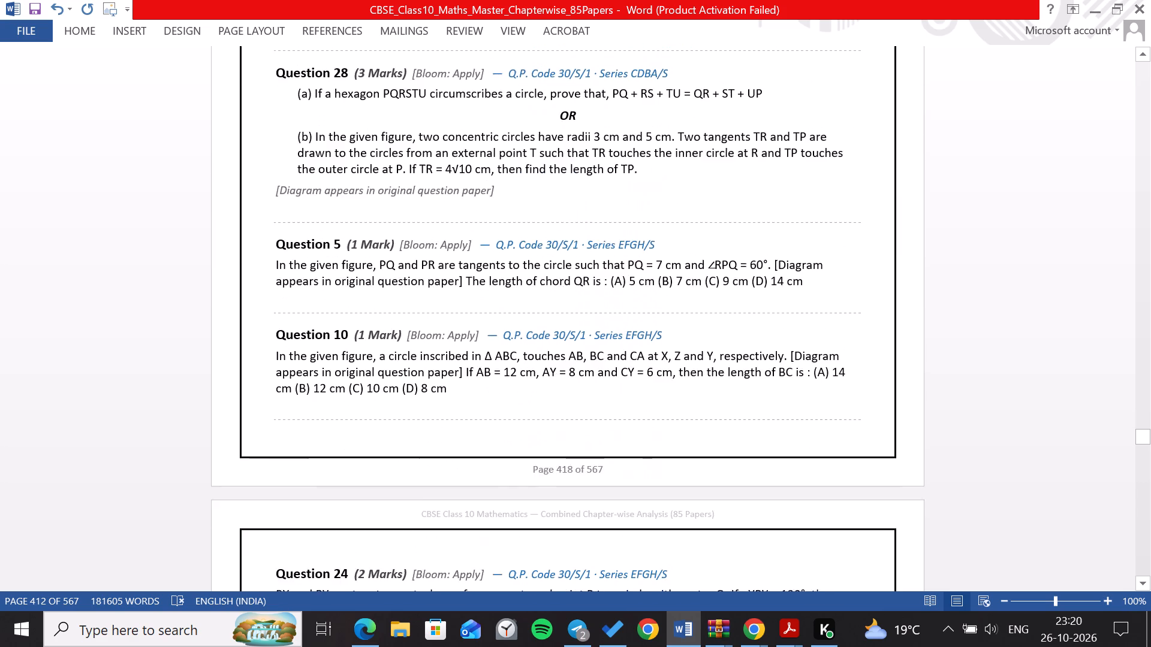
{"action": "scroll", "coordinate": [483, 412], "scroll_direction": "down", "scroll_amount": 11}
{"action": "scroll", "coordinate": [483, 415], "scroll_direction": "down", "scroll_amount": 19}
{"action": "scroll", "coordinate": [485, 436], "scroll_direction": "down", "scroll_amount": 18}
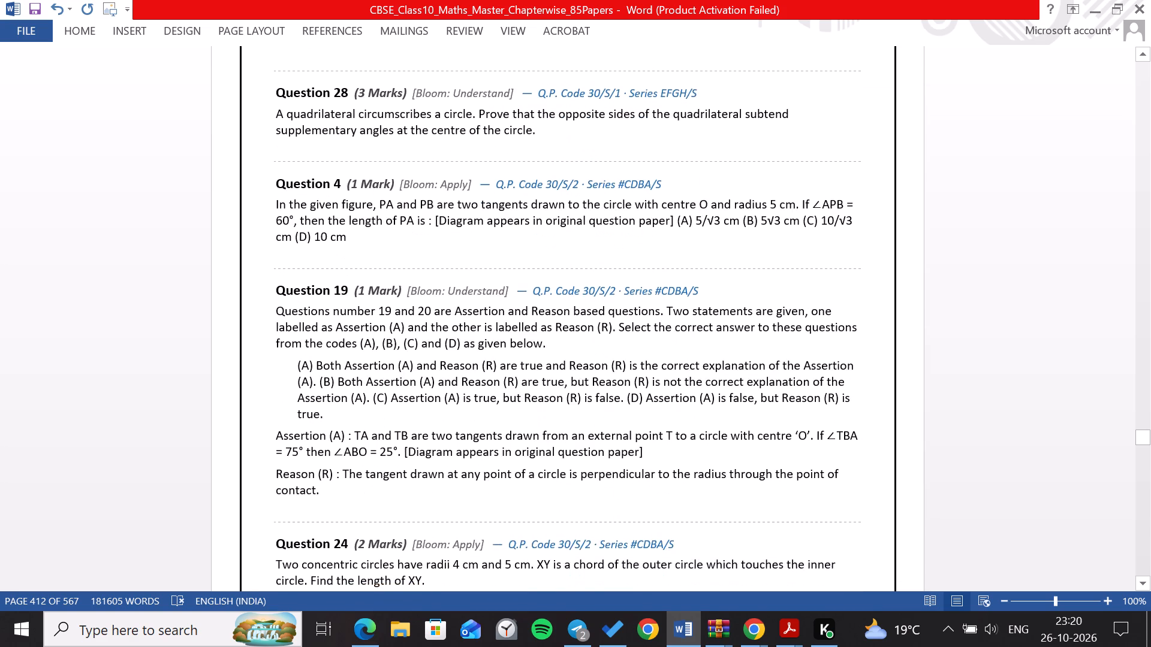
{"action": "scroll", "coordinate": [484, 439], "scroll_direction": "down", "scroll_amount": 19}
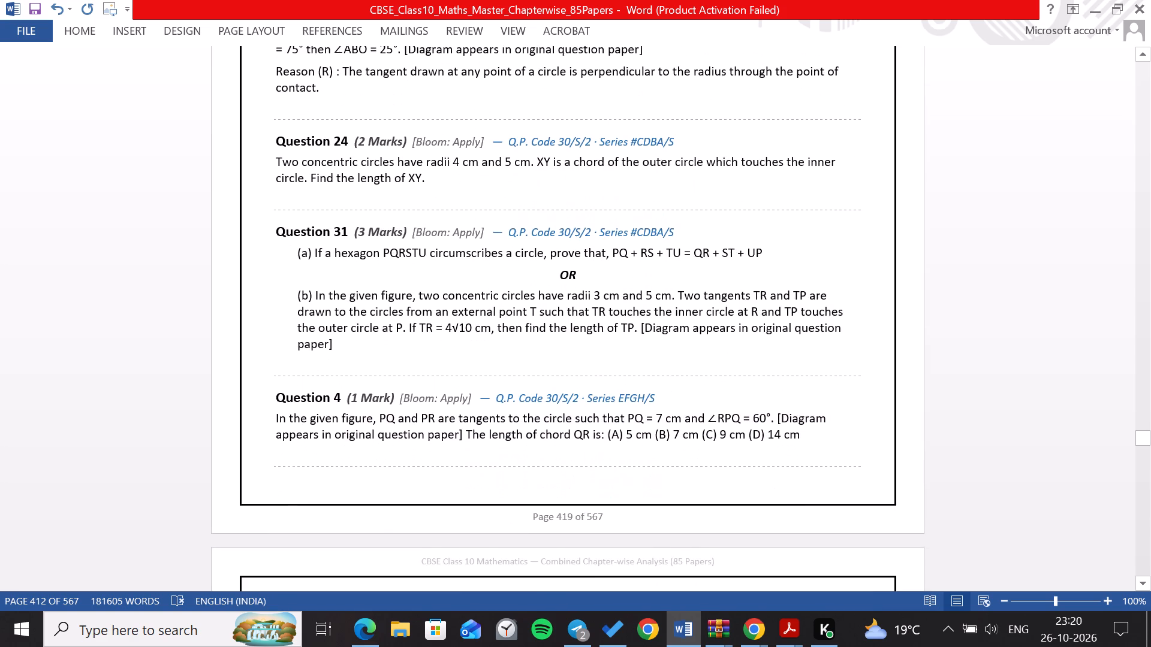
{"action": "scroll", "coordinate": [484, 446], "scroll_direction": "down", "scroll_amount": 10}
{"action": "scroll", "coordinate": [480, 436], "scroll_direction": "up", "scroll_amount": 1}
{"action": "scroll", "coordinate": [475, 430], "scroll_direction": "down", "scroll_amount": 18}
{"action": "scroll", "coordinate": [476, 324], "scroll_direction": "down", "scroll_amount": 9}
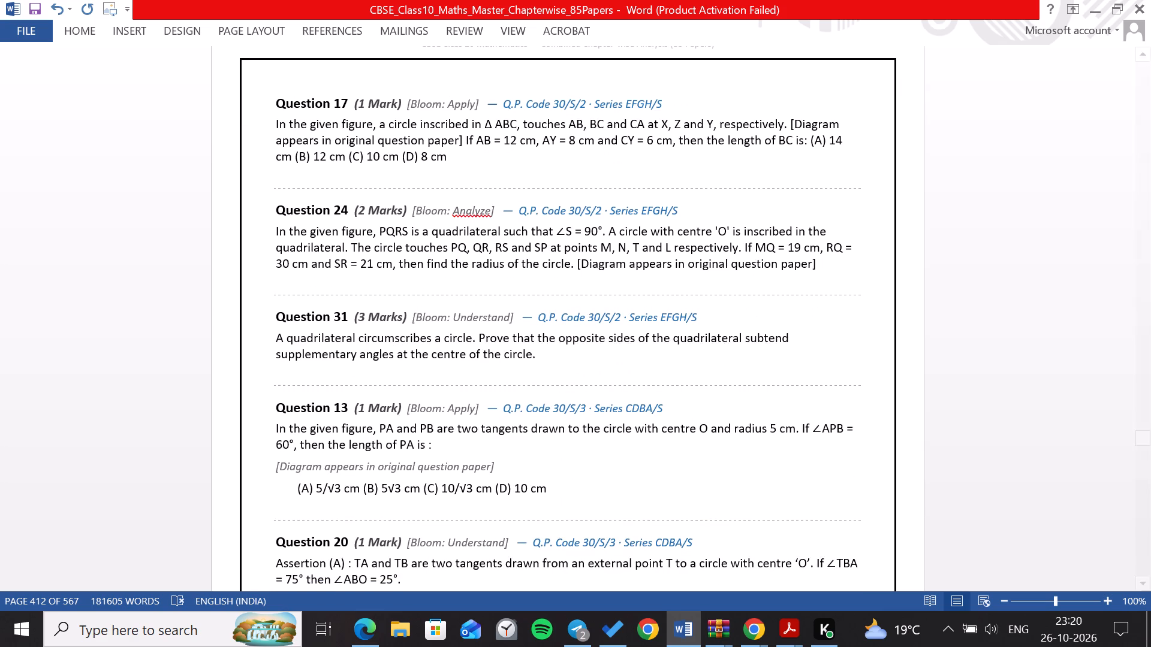
{"action": "scroll", "coordinate": [495, 11], "scroll_direction": "down", "scroll_amount": 20}
{"action": "scroll", "coordinate": [495, 11], "scroll_direction": "down", "scroll_amount": 20}
{"action": "scroll", "coordinate": [495, 11], "scroll_direction": "down", "scroll_amount": 7}
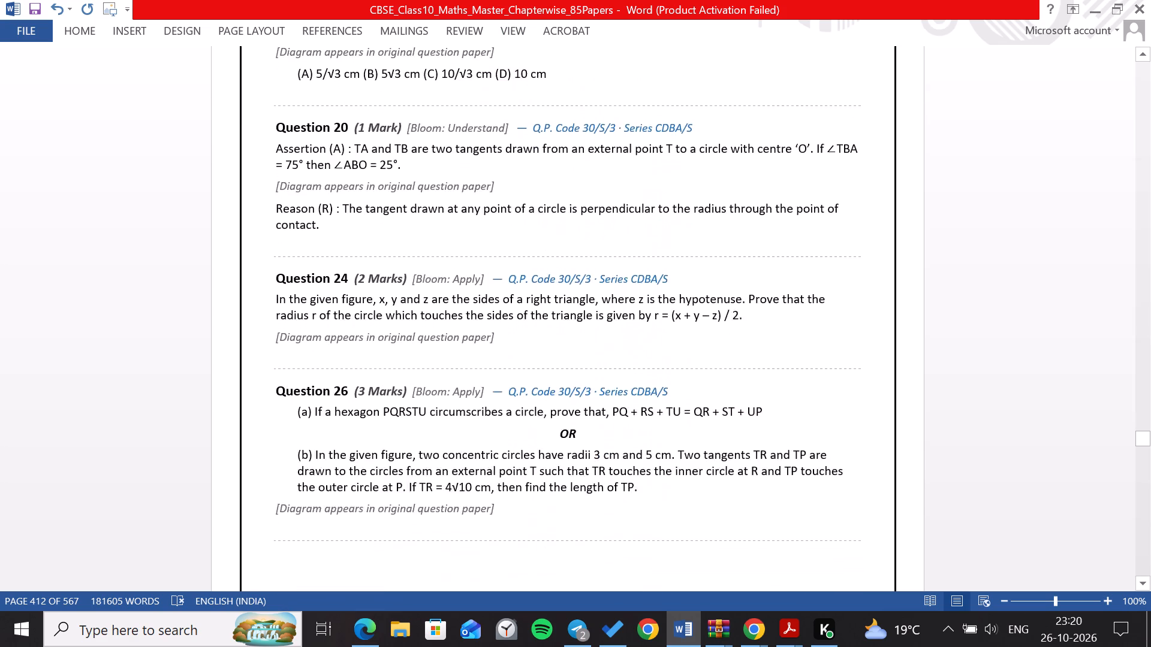
{"action": "scroll", "coordinate": [585, 179], "scroll_direction": "down", "scroll_amount": 20}
{"action": "scroll", "coordinate": [585, 179], "scroll_direction": "down", "scroll_amount": 20}
{"action": "scroll", "coordinate": [585, 179], "scroll_direction": "down", "scroll_amount": 8}
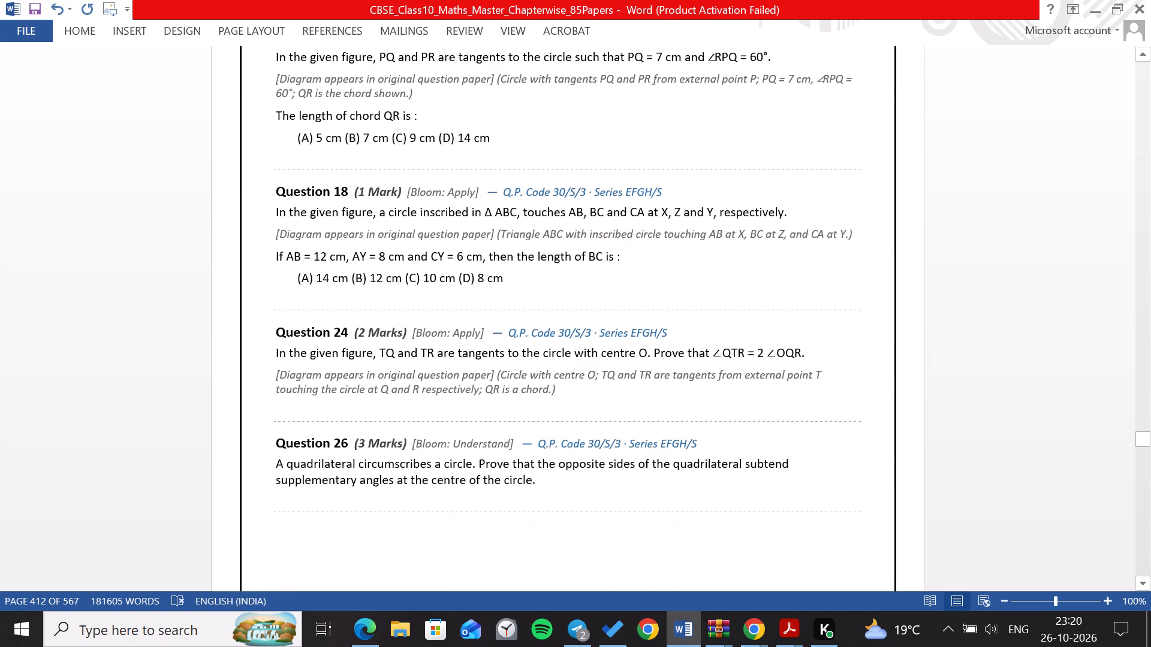
{"action": "scroll", "coordinate": [571, 221], "scroll_direction": "down", "scroll_amount": 9}
{"action": "scroll", "coordinate": [570, 222], "scroll_direction": "up", "scroll_amount": 14}
{"action": "scroll", "coordinate": [495, 135], "scroll_direction": "up", "scroll_amount": 7}
{"action": "scroll", "coordinate": [495, 135], "scroll_direction": "down", "scroll_amount": 5}
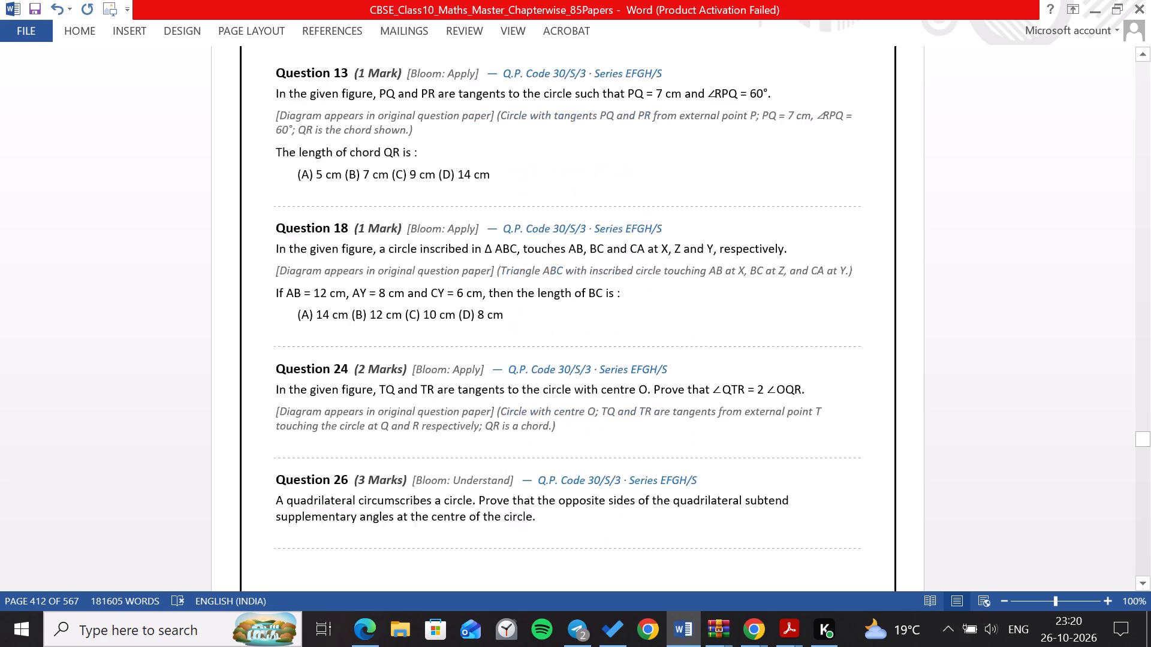
{"action": "scroll", "coordinate": [495, 135], "scroll_direction": "down", "scroll_amount": 20}
{"action": "scroll", "coordinate": [495, 135], "scroll_direction": "down", "scroll_amount": 18}
{"action": "scroll", "coordinate": [483, 255], "scroll_direction": "up", "scroll_amount": 2}
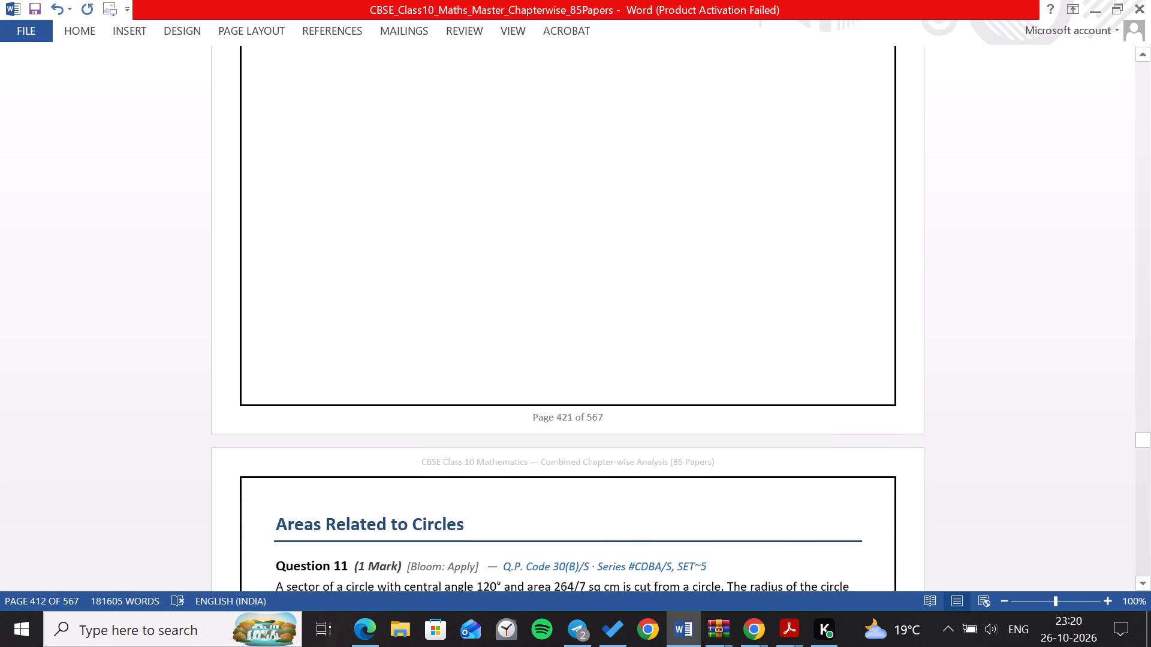
{"action": "scroll", "coordinate": [483, 255], "scroll_direction": "up", "scroll_amount": 20}
{"action": "scroll", "coordinate": [483, 255], "scroll_direction": "up", "scroll_amount": 10}
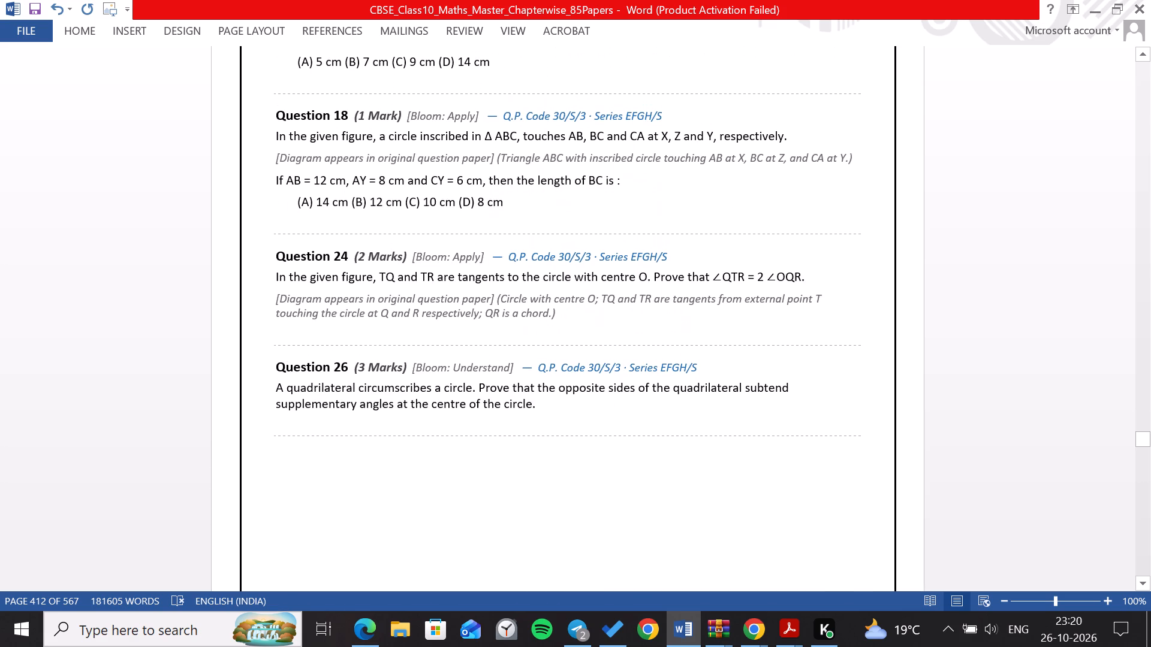
In Question 18 of Q.P. Code 30/S/3, Series EFGH/S, remove the indent before the answer options.
{"action": "left_click", "coordinate": [297, 201]}
{"action": "key", "text": "BackSpace"}
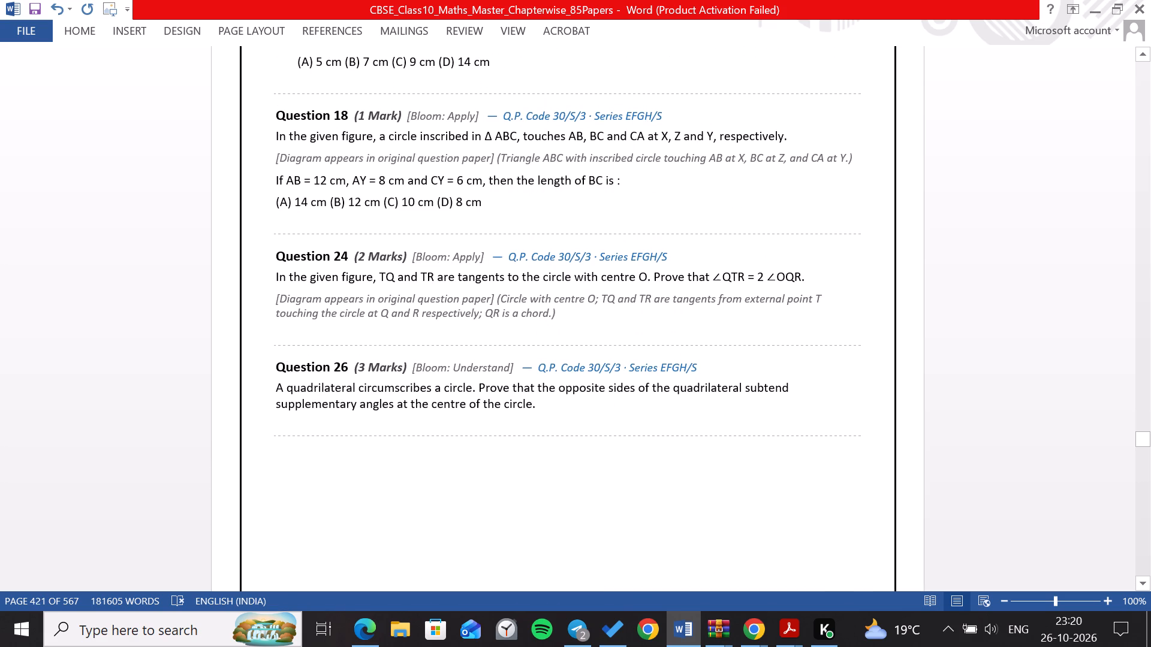
In Question 18 of Series EFGH/S, space option (B) 12 cm out into a second column.
{"action": "left_click", "coordinate": [332, 204]}
{"action": "key", "text": "space"}
{"action": "key", "text": "space"}
{"action": "key", "text": "space"}
{"action": "key", "text": "space"}
{"action": "key", "text": "space"}
{"action": "key", "text": "space"}
{"action": "key", "text": "space"}
{"action": "key", "text": "space"}
{"action": "key", "text": "space"}
{"action": "key", "text": "space"}
{"action": "key", "text": "space"}
{"action": "key", "text": "space"}
{"action": "key", "text": "space"}
{"action": "key", "text": "space"}
{"action": "key", "text": "space"}
{"action": "key", "text": "space"}
{"action": "key", "text": "space"}
{"action": "key", "text": "space"}
{"action": "key", "text": "space"}
{"action": "key", "text": "space"}
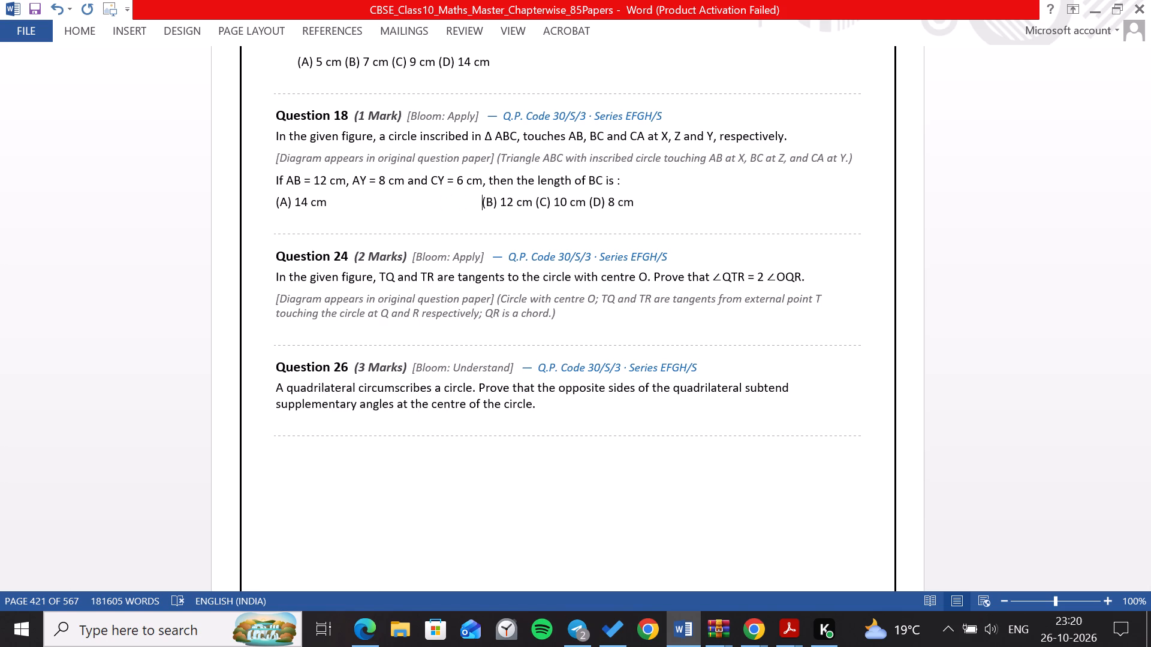
{"action": "key", "text": "space"}
{"action": "key", "text": "space"}
{"action": "key", "text": "space"}
{"action": "key", "text": "space"}
{"action": "key", "text": "space"}
{"action": "key", "text": "space"}
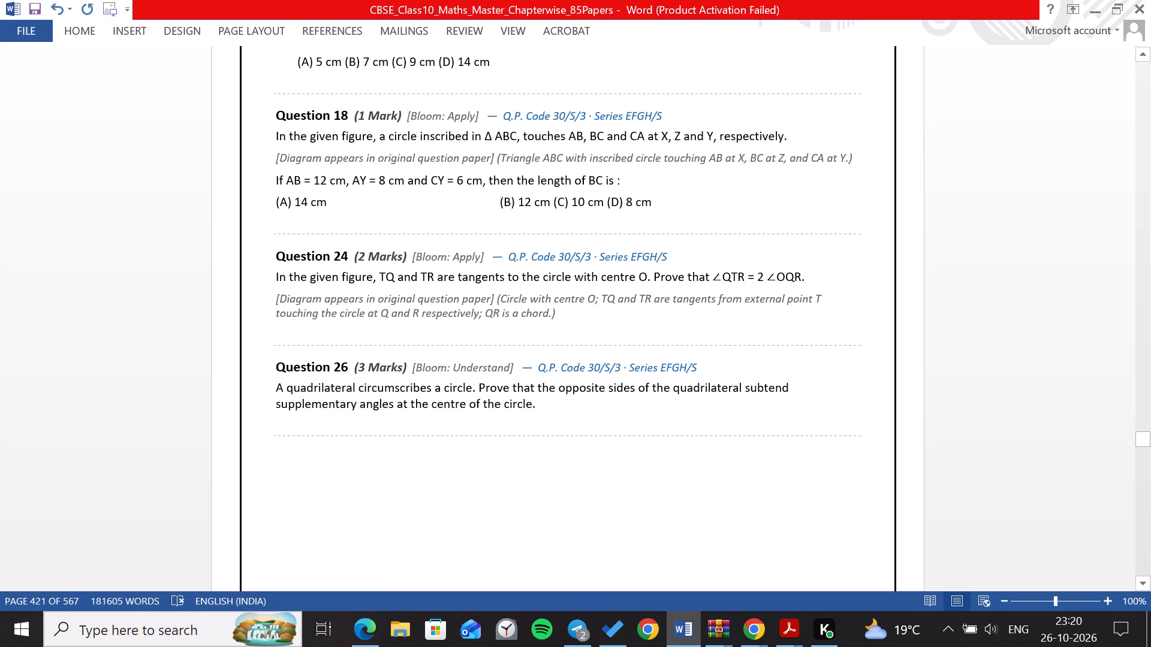
In Question 18 of Series EFGH/S, put options (C) and (D) on a second line, with (D) 8 cm spaced out under (B).
{"action": "left_click", "coordinate": [552, 201]}
{"action": "key", "text": "Return"}
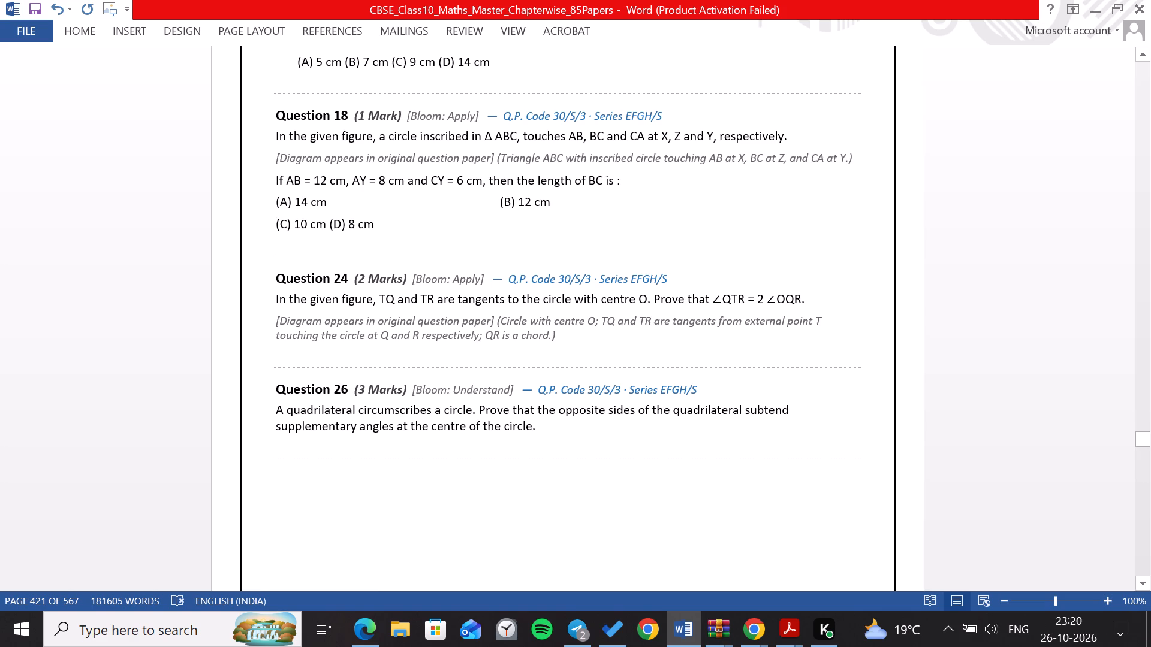
{"action": "left_click", "coordinate": [330, 223]}
{"action": "key", "text": "space"}
{"action": "key", "text": "space"}
{"action": "key", "text": "space"}
{"action": "key", "text": "space"}
{"action": "key", "text": "space"}
{"action": "key", "text": "space"}
{"action": "key", "text": "space"}
{"action": "key", "text": "space"}
{"action": "key", "text": "space"}
{"action": "key", "text": "space"}
{"action": "key", "text": "space"}
{"action": "key", "text": "space"}
{"action": "key", "text": "space"}
{"action": "key", "text": "space"}
{"action": "key", "text": "space"}
{"action": "key", "text": "space"}
{"action": "key", "text": "space"}
{"action": "key", "text": "space"}
{"action": "key", "text": "space"}
{"action": "key", "text": "space"}
{"action": "key", "text": "space"}
{"action": "key", "text": "space"}
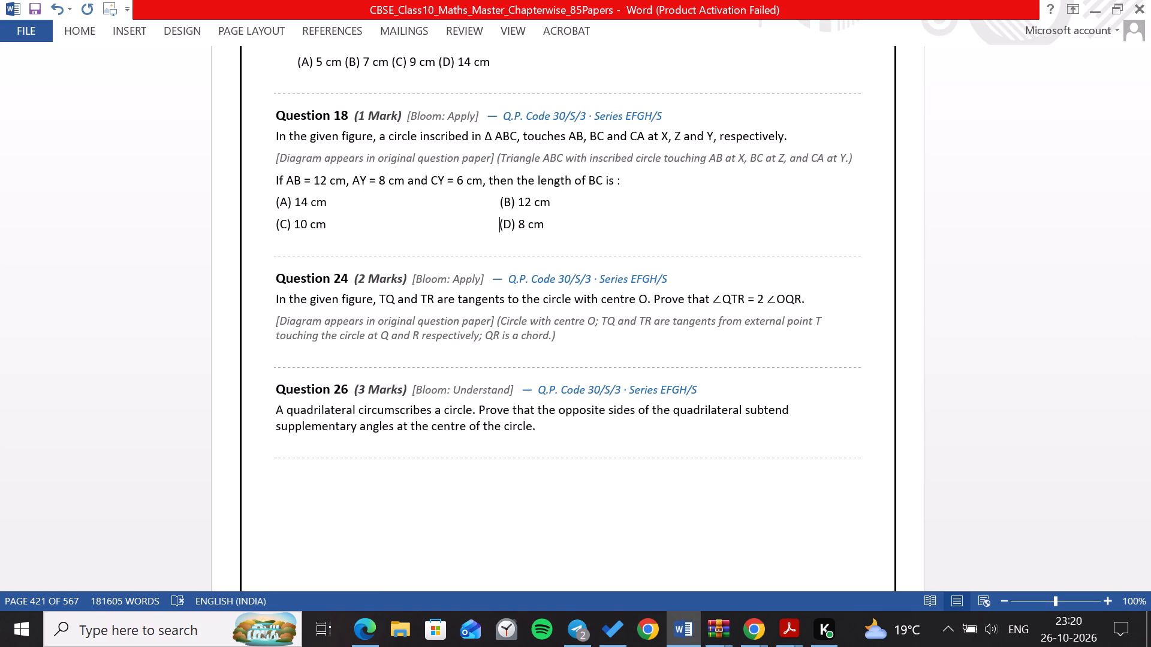
In Question 13 of Q.P. Code 30/S/3, Series EFGH/S, remove the indent before the answer options.
{"action": "scroll", "coordinate": [318, 240], "scroll_direction": "up", "scroll_amount": 17}
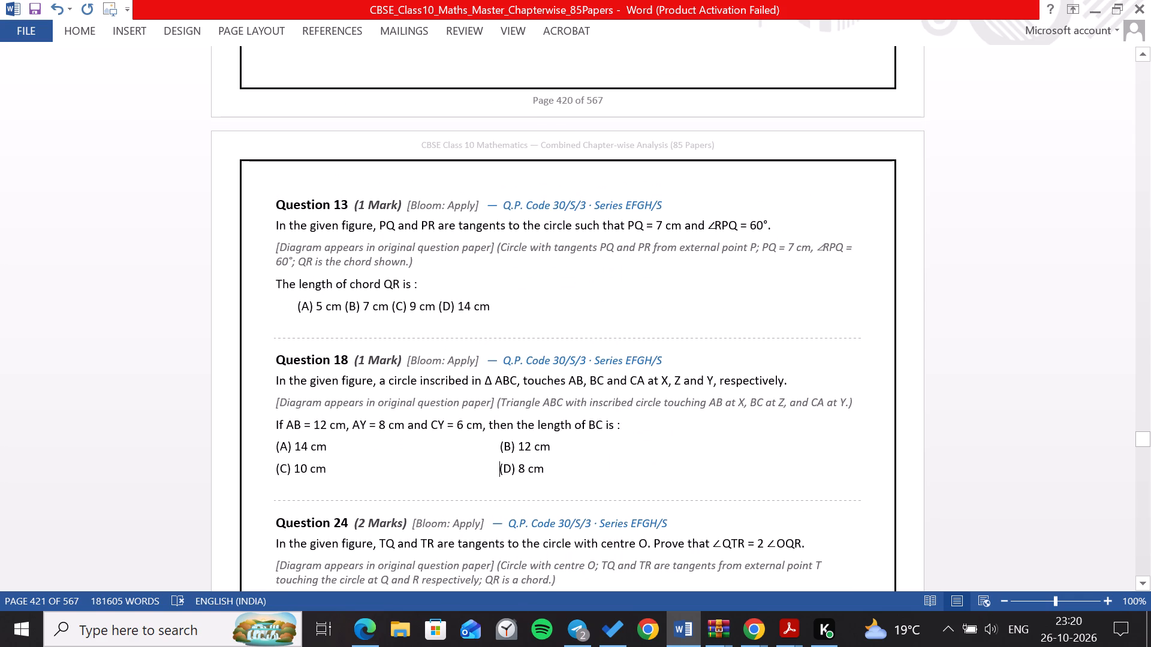
{"action": "left_click", "coordinate": [297, 309]}
{"action": "key", "text": "BackSpace"}
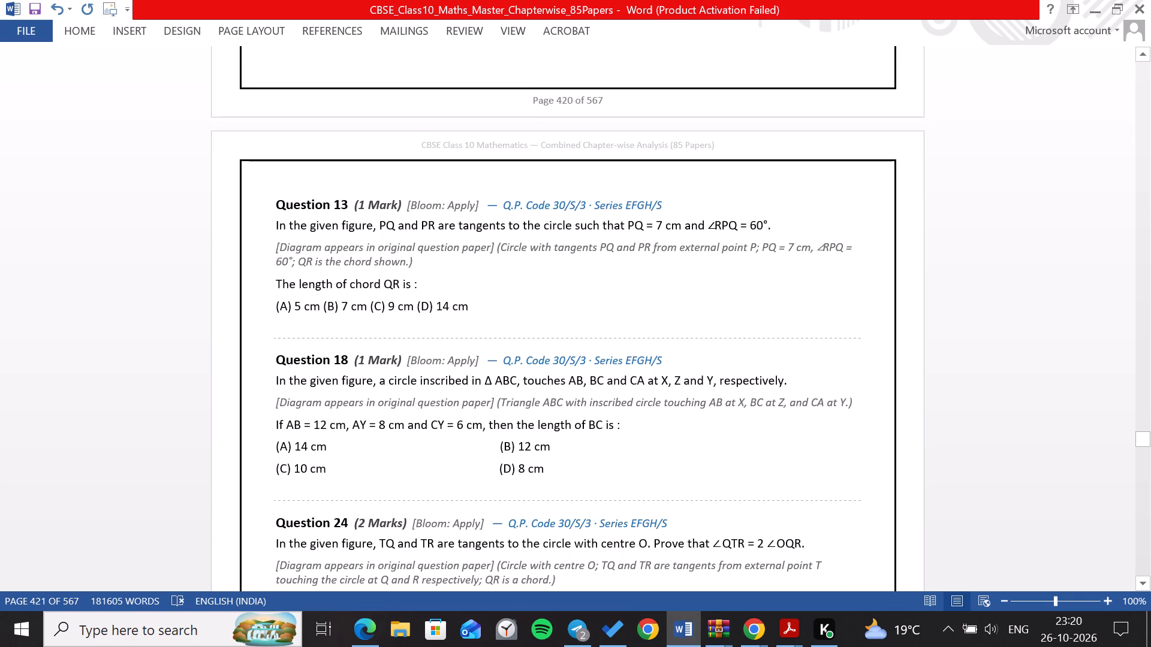
In Question 13 of Series EFGH/S, space option (B) 7 cm out into a second column.
{"action": "left_click", "coordinate": [322, 306]}
{"action": "key", "text": "space"}
{"action": "key", "text": "space"}
{"action": "key", "text": "space"}
{"action": "key", "text": "space"}
{"action": "key", "text": "space"}
{"action": "key", "text": "space"}
{"action": "key", "text": "space"}
{"action": "key", "text": "space"}
{"action": "key", "text": "space"}
{"action": "key", "text": "space"}
{"action": "key", "text": "space"}
{"action": "key", "text": "space"}
{"action": "key", "text": "space"}
{"action": "key", "text": "space"}
{"action": "key", "text": "space"}
{"action": "key", "text": "space"}
{"action": "key", "text": "space"}
{"action": "key", "text": "space"}
{"action": "key", "text": "space"}
{"action": "key", "text": "space"}
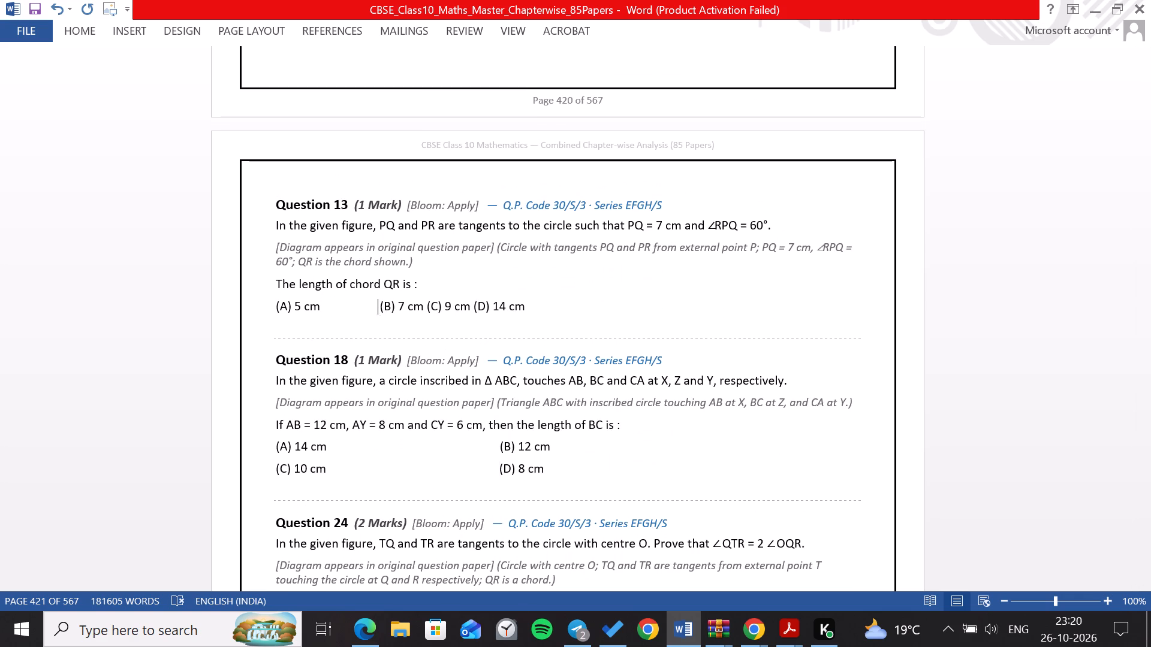
{"action": "key", "text": "space"}
{"action": "key", "text": "space"}
{"action": "key", "text": "space"}
{"action": "key", "text": "space"}
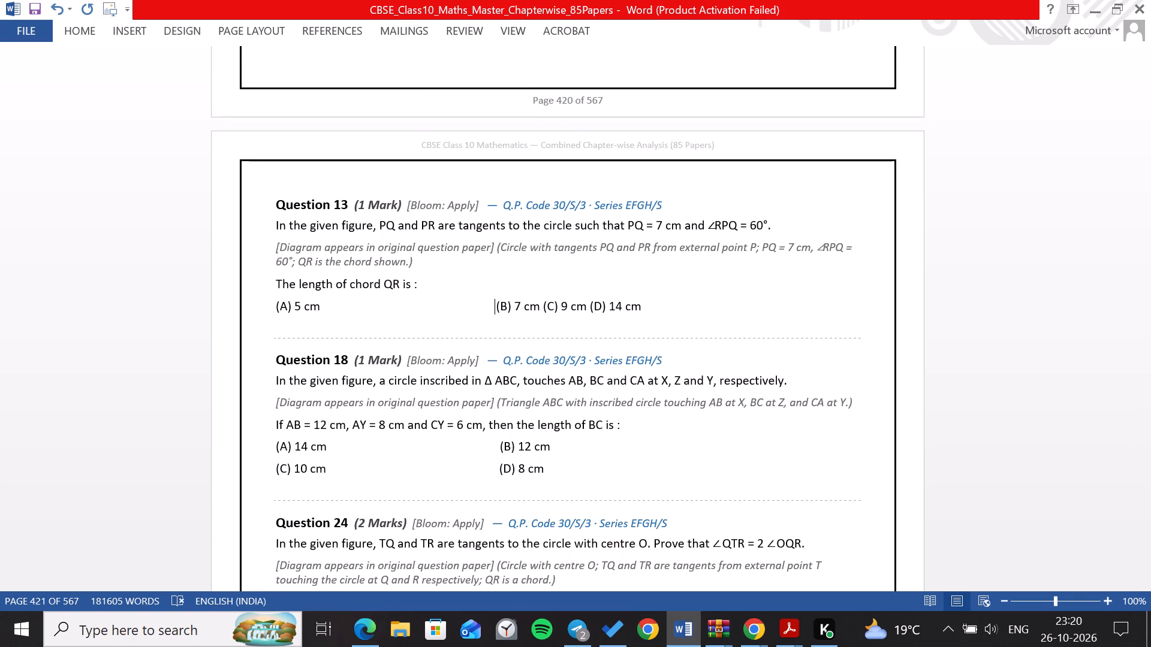
{"action": "key", "text": "space"}
{"action": "key", "text": "space"}
In Question 13 of Series EFGH/S, put options (C) and (D) on a second line, with (D) 14 cm spaced out under (B).
{"action": "left_click", "coordinate": [547, 307]}
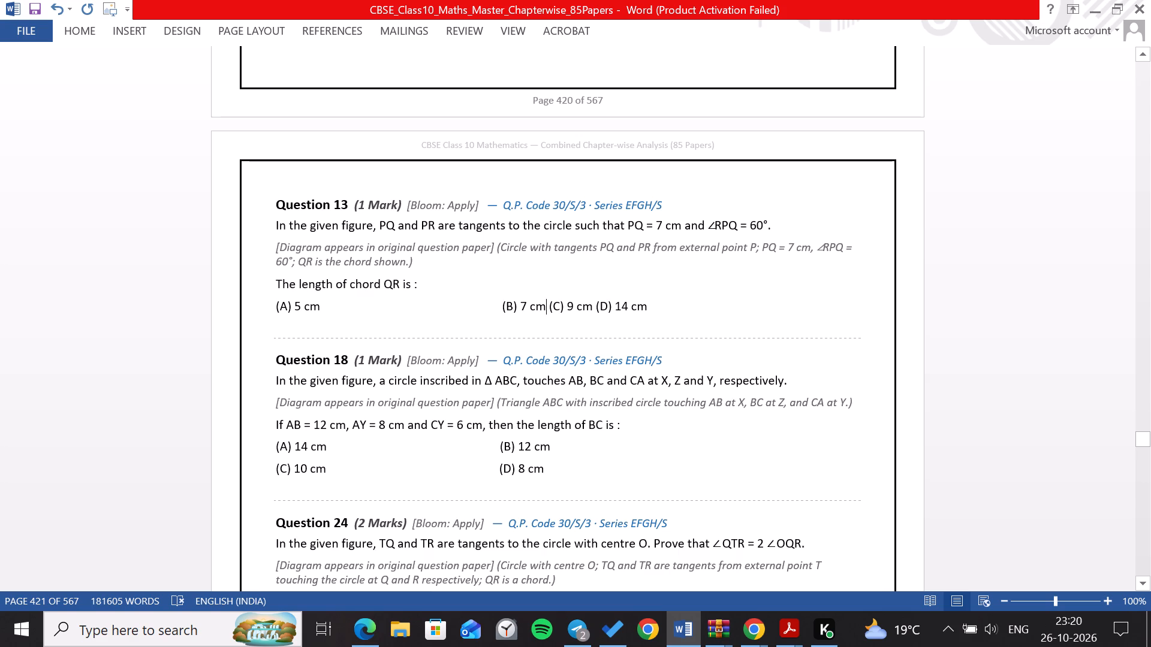
{"action": "left_click_drag", "start_coordinate": [550, 304], "coordinate": [553, 310]}
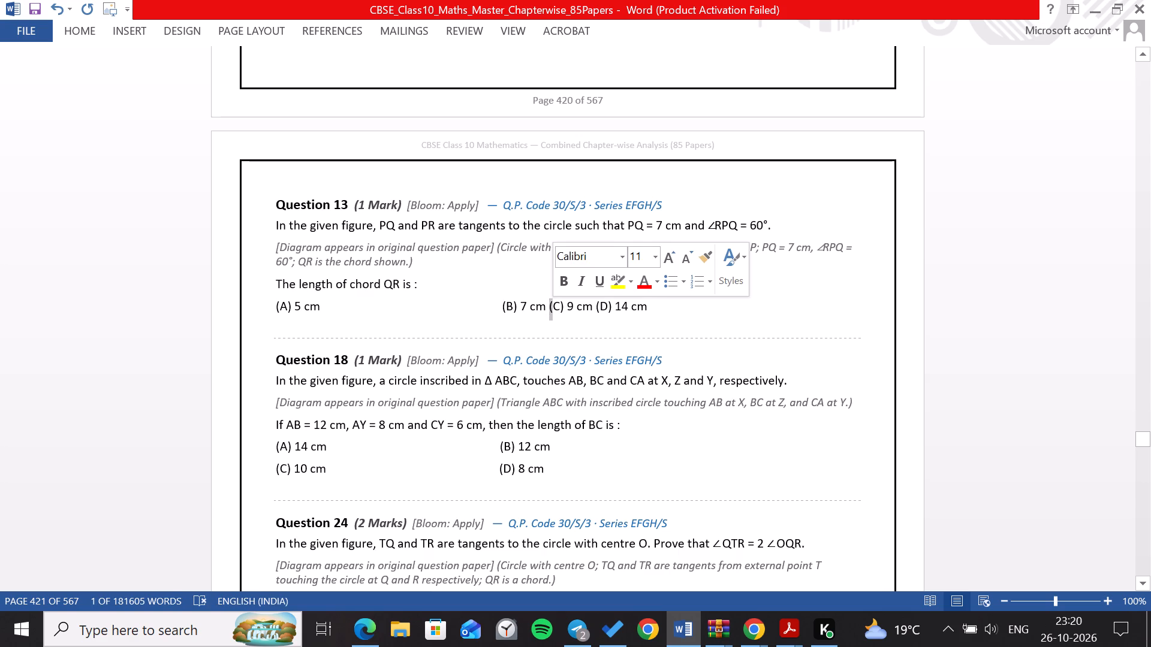
{"action": "left_click", "coordinate": [550, 309]}
{"action": "key", "text": "Return"}
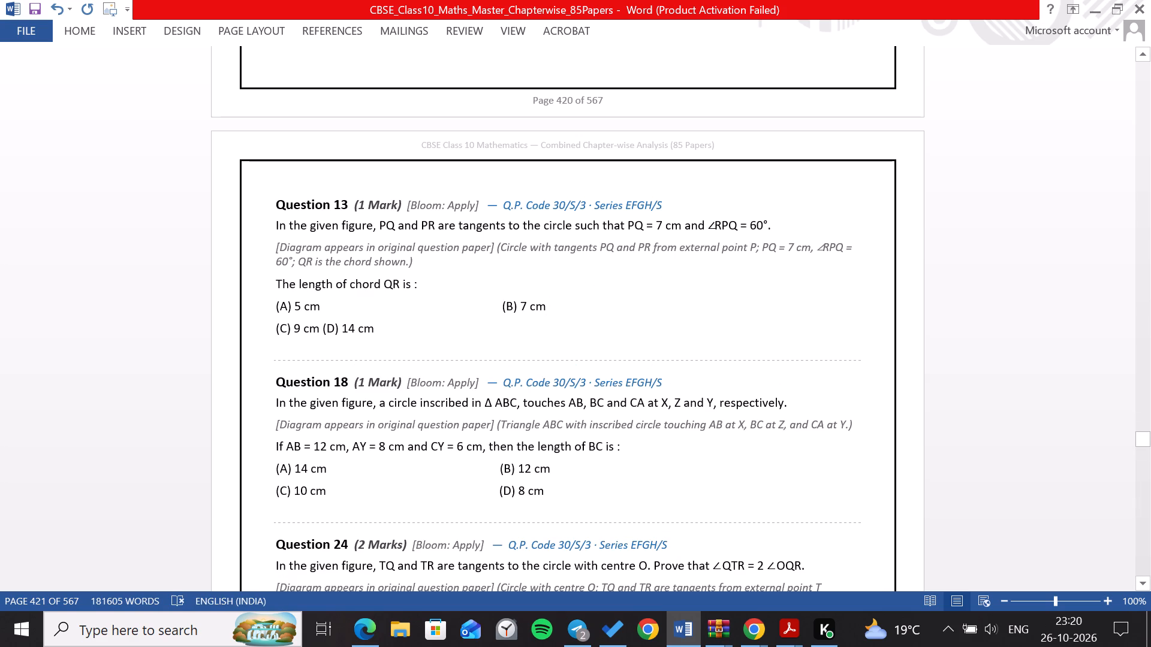
{"action": "left_click", "coordinate": [321, 332]}
{"action": "key", "text": "space"}
{"action": "key", "text": "space"}
{"action": "key", "text": "space"}
{"action": "key", "text": "space"}
{"action": "key", "text": "space"}
{"action": "key", "text": "space"}
{"action": "key", "text": "space"}
{"action": "key", "text": "space"}
{"action": "key", "text": "space"}
{"action": "key", "text": "space"}
{"action": "key", "text": "space"}
{"action": "key", "text": "space"}
{"action": "key", "text": "space"}
{"action": "key", "text": "space"}
{"action": "key", "text": "space"}
{"action": "key", "text": "space"}
{"action": "key", "text": "space"}
{"action": "key", "text": "space"}
{"action": "key", "text": "space"}
{"action": "key", "text": "space"}
{"action": "key", "text": "space"}
{"action": "key", "text": "space"}
{"action": "key", "text": "space"}
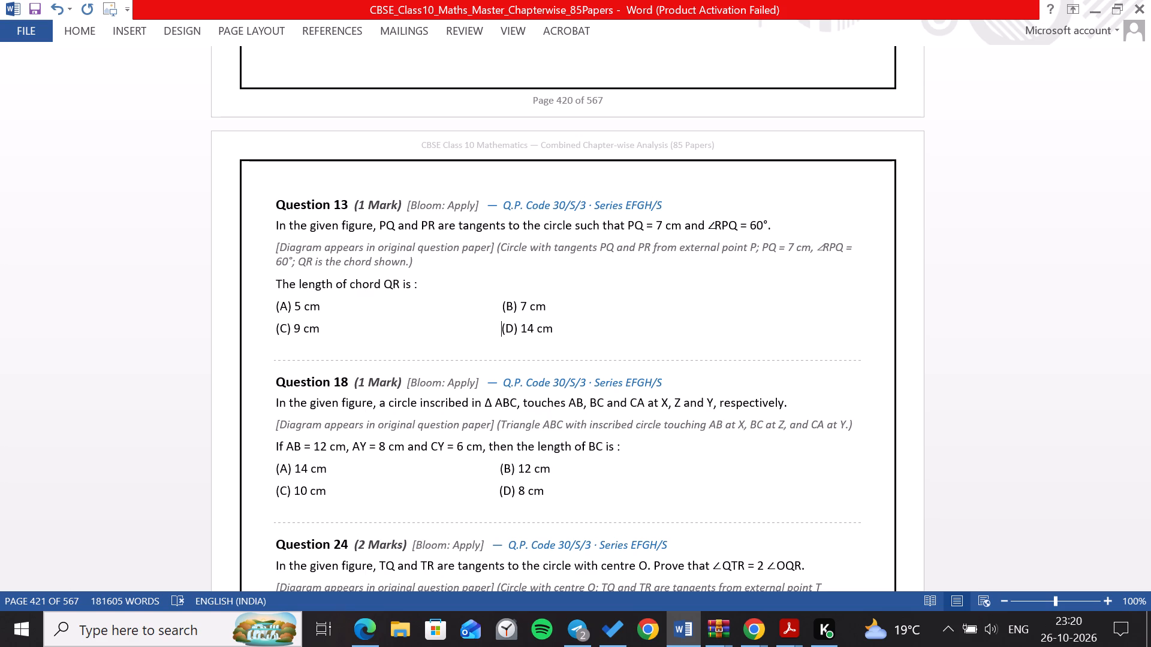
In Question 13 of Q.P. Code 30/S/3, Series CDBA/S, remove the indent before the answer options.
{"action": "scroll", "coordinate": [321, 332], "scroll_direction": "up", "scroll_amount": 10}
{"action": "scroll", "coordinate": [321, 332], "scroll_direction": "up", "scroll_amount": 12}
{"action": "scroll", "coordinate": [321, 332], "scroll_direction": "up", "scroll_amount": 10}
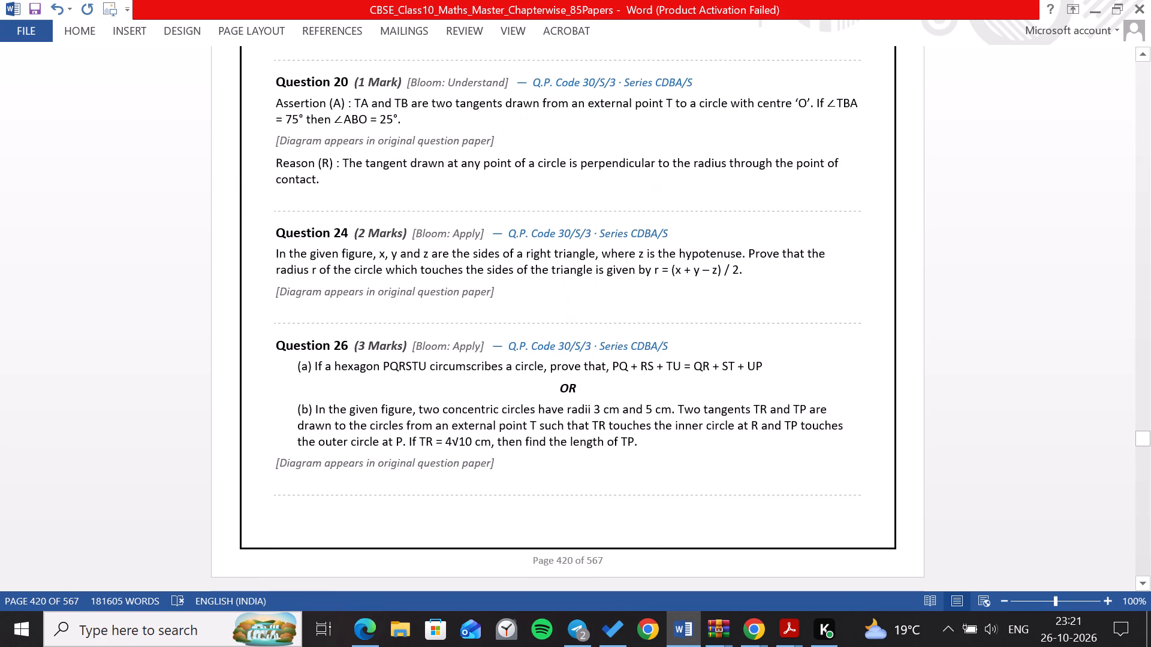
{"action": "scroll", "coordinate": [321, 332], "scroll_direction": "up", "scroll_amount": 11}
{"action": "scroll", "coordinate": [321, 332], "scroll_direction": "up", "scroll_amount": 10}
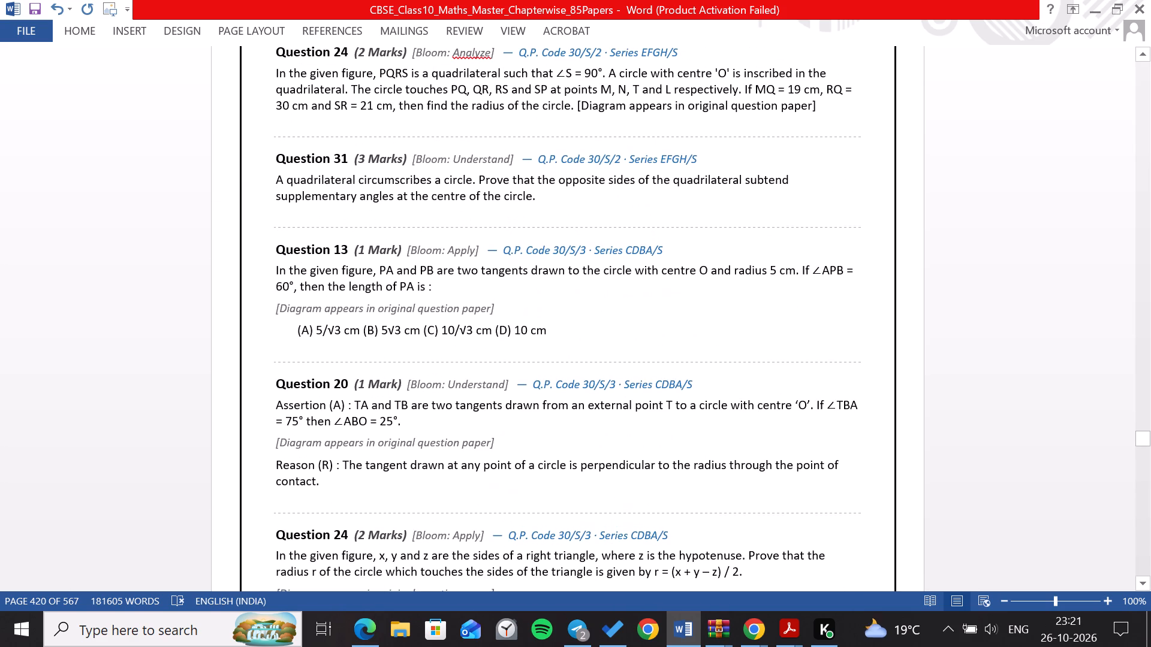
{"action": "left_click", "coordinate": [297, 339]}
{"action": "key", "text": "BackSpace"}
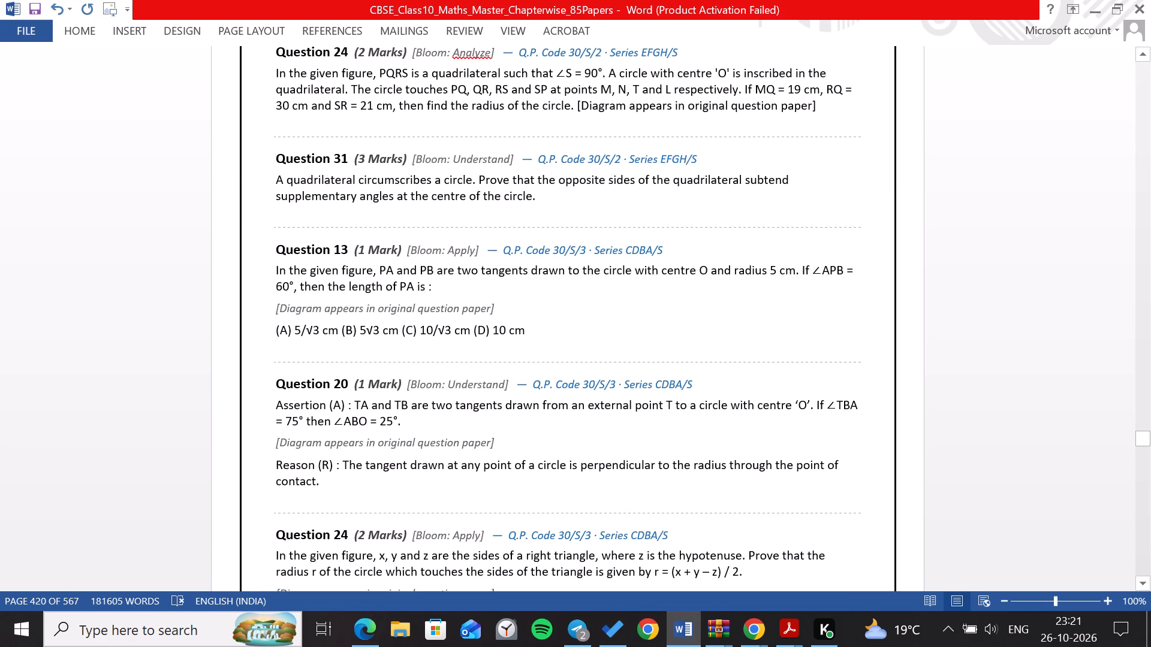
In Question 13 of Series CDBA/S, space option (B) 5√3 cm out into a second column.
{"action": "left_click", "coordinate": [340, 329]}
{"action": "left_click", "coordinate": [342, 335]}
{"action": "key", "text": "space"}
{"action": "key", "text": "space"}
{"action": "key", "text": "space"}
{"action": "key", "text": "space"}
{"action": "key", "text": "space"}
{"action": "key", "text": "space"}
{"action": "key", "text": "space"}
{"action": "key", "text": "space"}
{"action": "key", "text": "space"}
{"action": "key", "text": "space"}
{"action": "key", "text": "space"}
{"action": "key", "text": "space"}
{"action": "key", "text": "space"}
{"action": "key", "text": "space"}
{"action": "key", "text": "space"}
{"action": "key", "text": "space"}
{"action": "key", "text": "space"}
{"action": "key", "text": "space"}
{"action": "key", "text": "space"}
{"action": "key", "text": "space"}
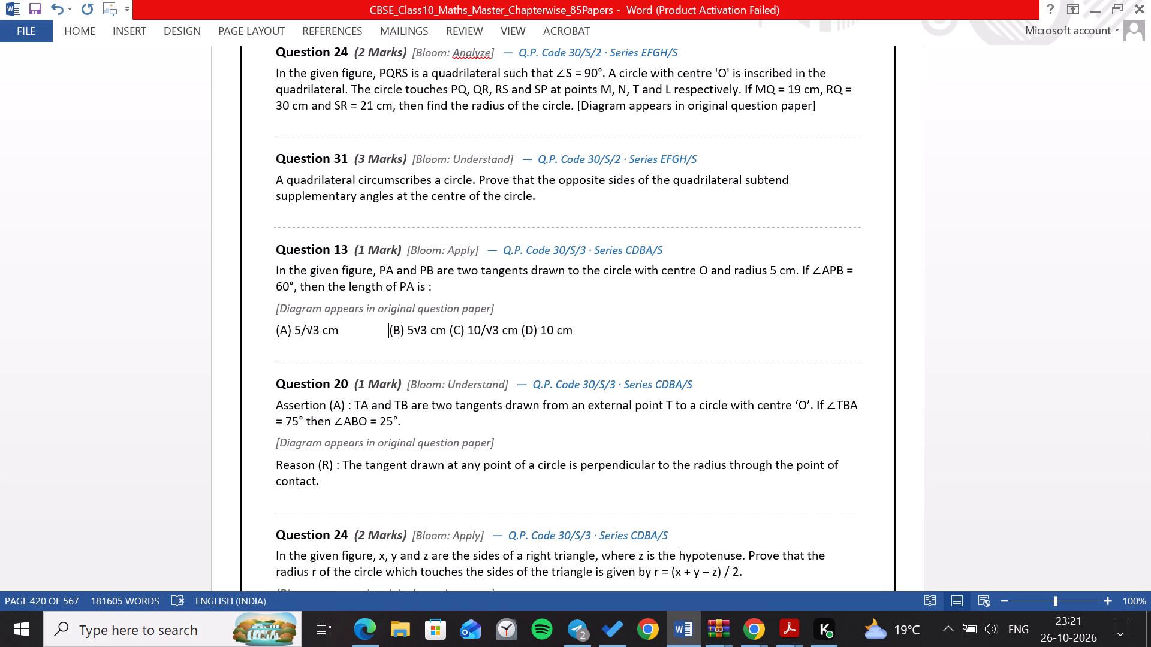
{"action": "key", "text": "space"}
{"action": "key", "text": "space"}
{"action": "key", "text": "space"}
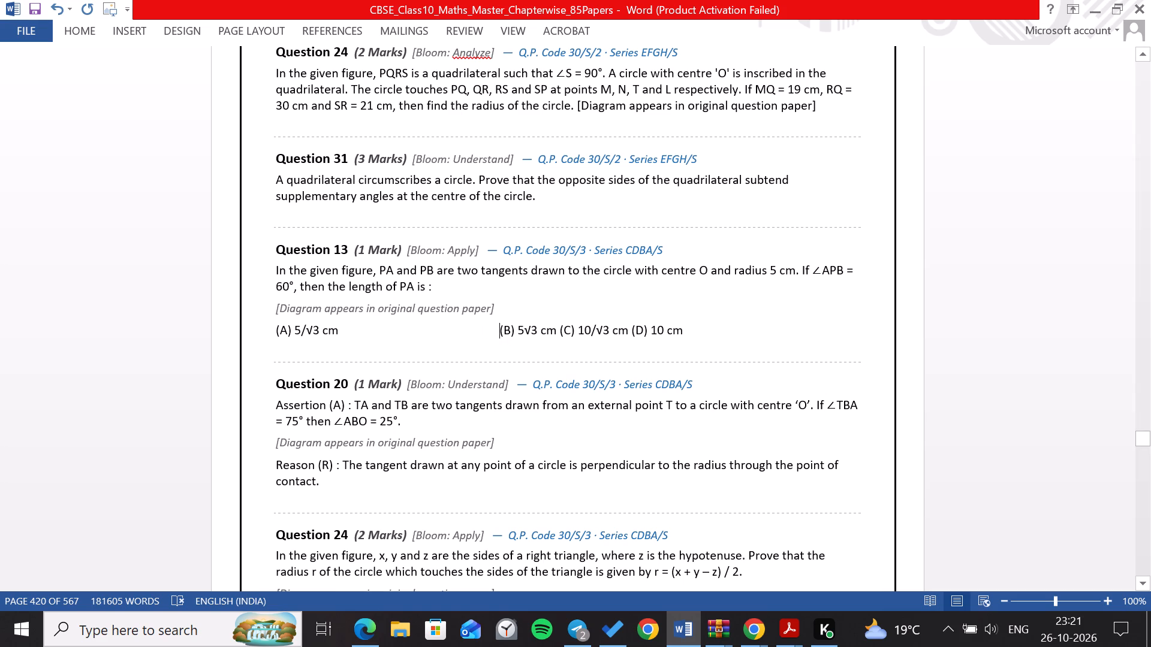
{"action": "key", "text": "space"}
In Question 13 of Series CDBA/S, put options (C) and (D) on a second line, with (D) 10 cm spaced out under (B).
{"action": "left_click", "coordinate": [564, 332]}
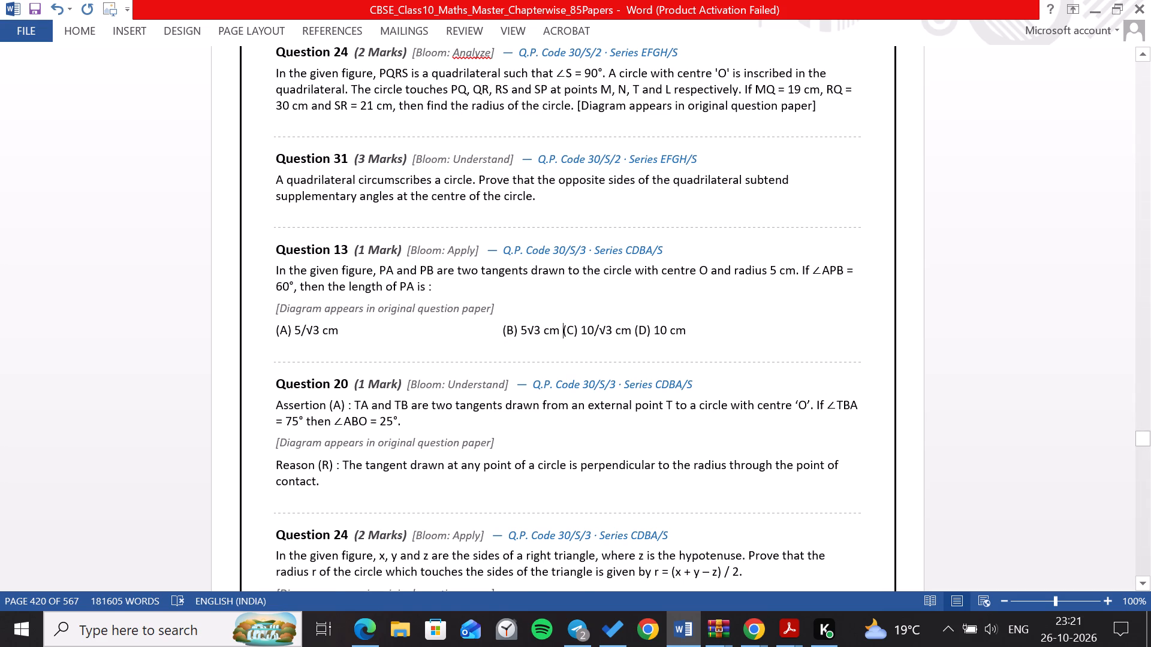
{"action": "key", "text": "Return"}
{"action": "left_click", "coordinate": [348, 358]}
{"action": "key", "text": "space"}
{"action": "key", "text": "space"}
{"action": "key", "text": "space"}
{"action": "key", "text": "space"}
{"action": "key", "text": "space"}
{"action": "key", "text": "space"}
{"action": "key", "text": "space"}
{"action": "key", "text": "space"}
{"action": "key", "text": "space"}
{"action": "key", "text": "space"}
{"action": "key", "text": "space"}
{"action": "key", "text": "space"}
{"action": "key", "text": "space"}
{"action": "key", "text": "space"}
{"action": "key", "text": "space"}
{"action": "key", "text": "space"}
{"action": "key", "text": "space"}
{"action": "key", "text": "space"}
{"action": "key", "text": "space"}
{"action": "key", "text": "space"}
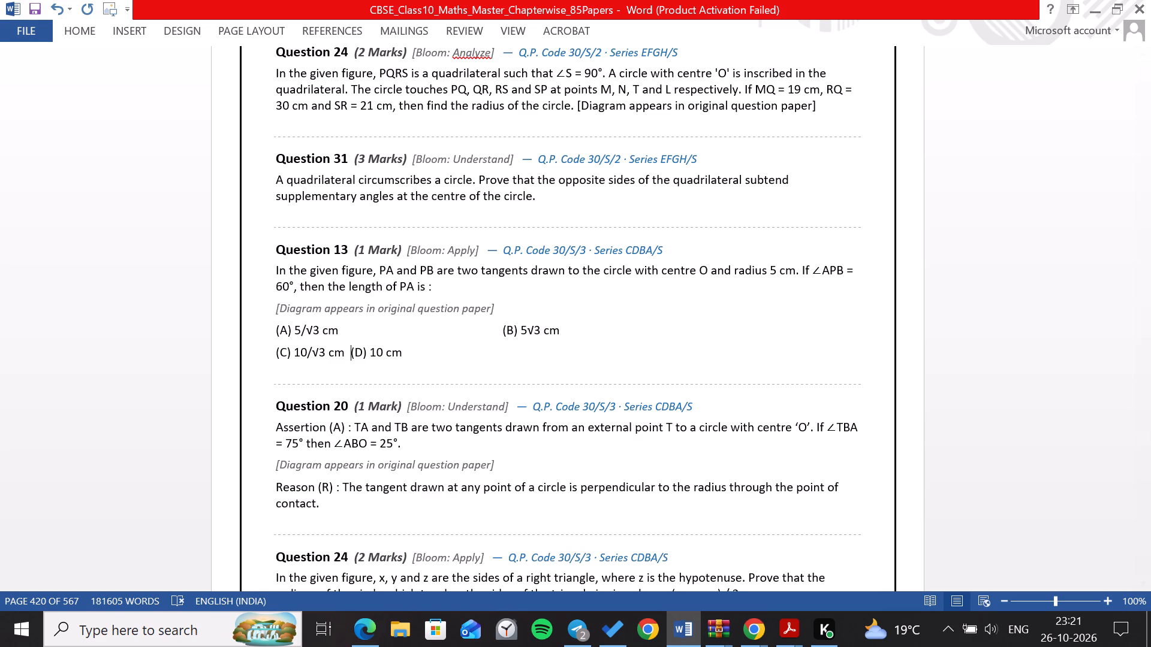
{"action": "key", "text": "space"}
{"action": "key", "text": "space"}
{"action": "key", "text": "space"}
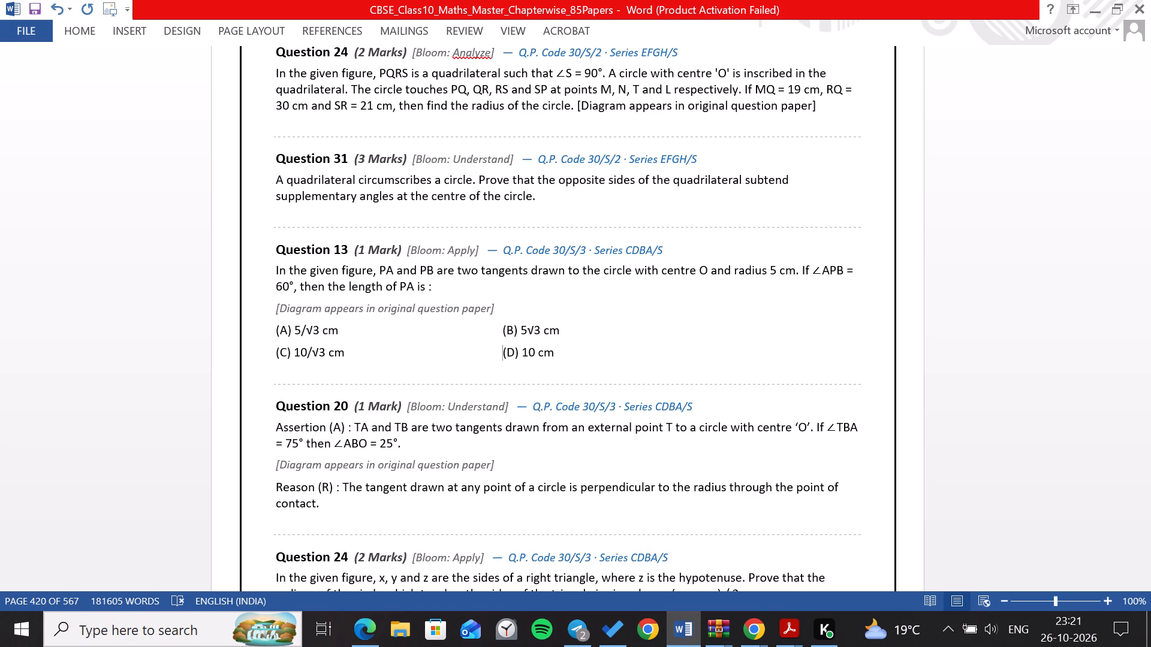
In Question 17 of Q.P. Code 30/S/2, Series EFGH/S, move the answer options onto a new line below the question text.
{"action": "scroll", "coordinate": [348, 358], "scroll_direction": "up", "scroll_amount": 10}
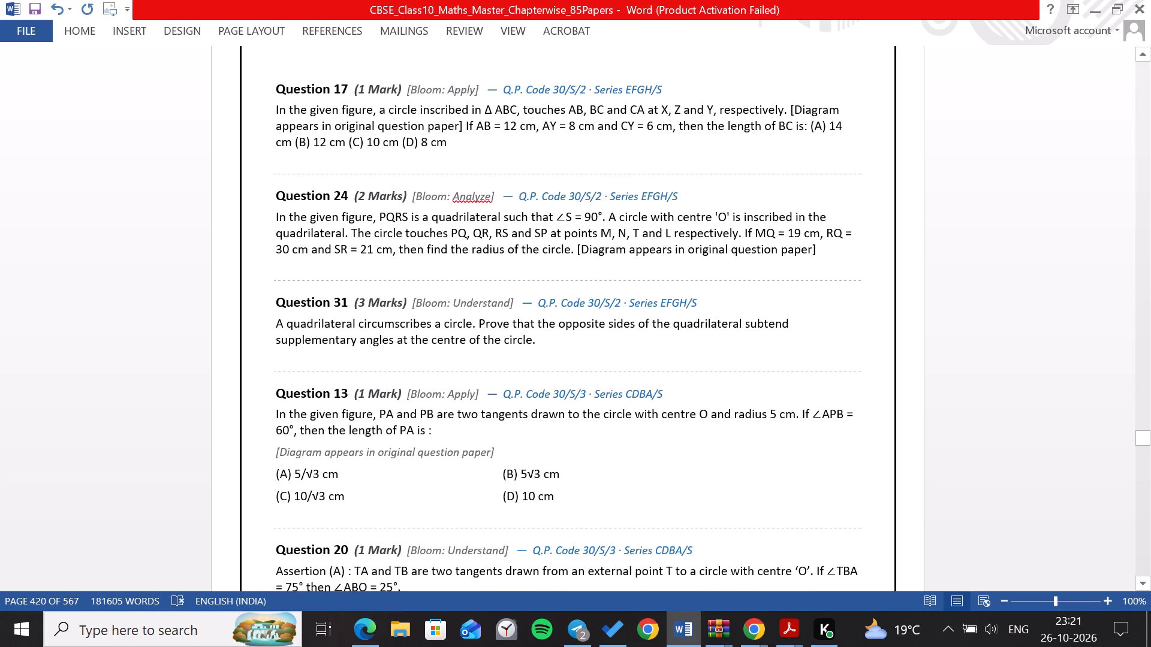
{"action": "scroll", "coordinate": [528, 425], "scroll_direction": "up", "scroll_amount": 8}
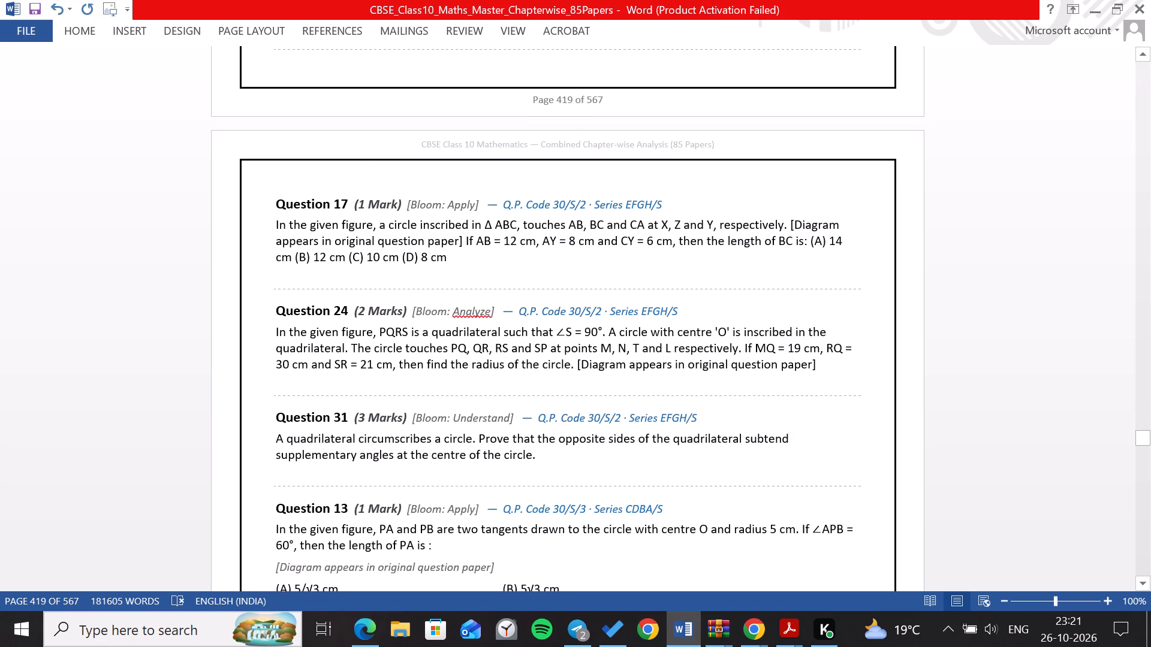
{"action": "left_click", "coordinate": [812, 240]}
{"action": "key", "text": "Return"}
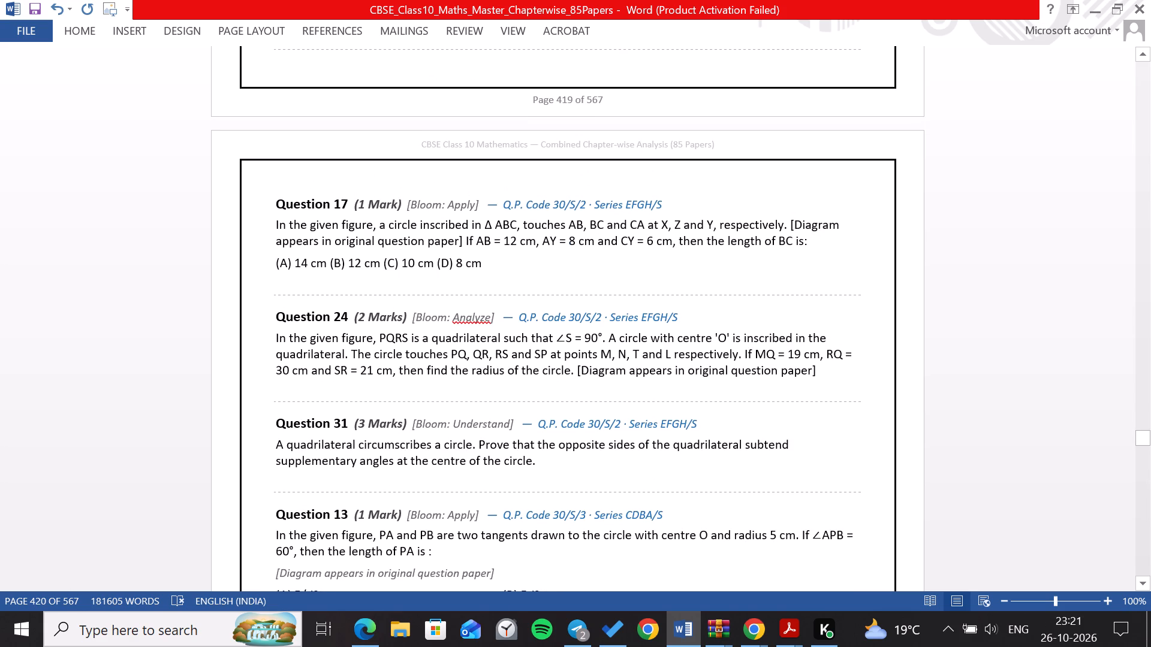
In Question 17 of Q.P. Code 30/S/2, Series EFGH/S, space option (B) 12 cm out into a second column.
{"action": "left_click", "coordinate": [330, 269]}
{"action": "key", "text": "space"}
{"action": "key", "text": "space"}
{"action": "key", "text": "space"}
{"action": "key", "text": "space"}
{"action": "key", "text": "space"}
{"action": "key", "text": "space"}
{"action": "key", "text": "space"}
{"action": "key", "text": "space"}
{"action": "key", "text": "space"}
{"action": "key", "text": "space"}
{"action": "key", "text": "space"}
{"action": "key", "text": "space"}
{"action": "key", "text": "space"}
{"action": "key", "text": "space"}
{"action": "key", "text": "space"}
{"action": "key", "text": "space"}
{"action": "key", "text": "space"}
{"action": "key", "text": "space"}
{"action": "key", "text": "space"}
{"action": "key", "text": "space"}
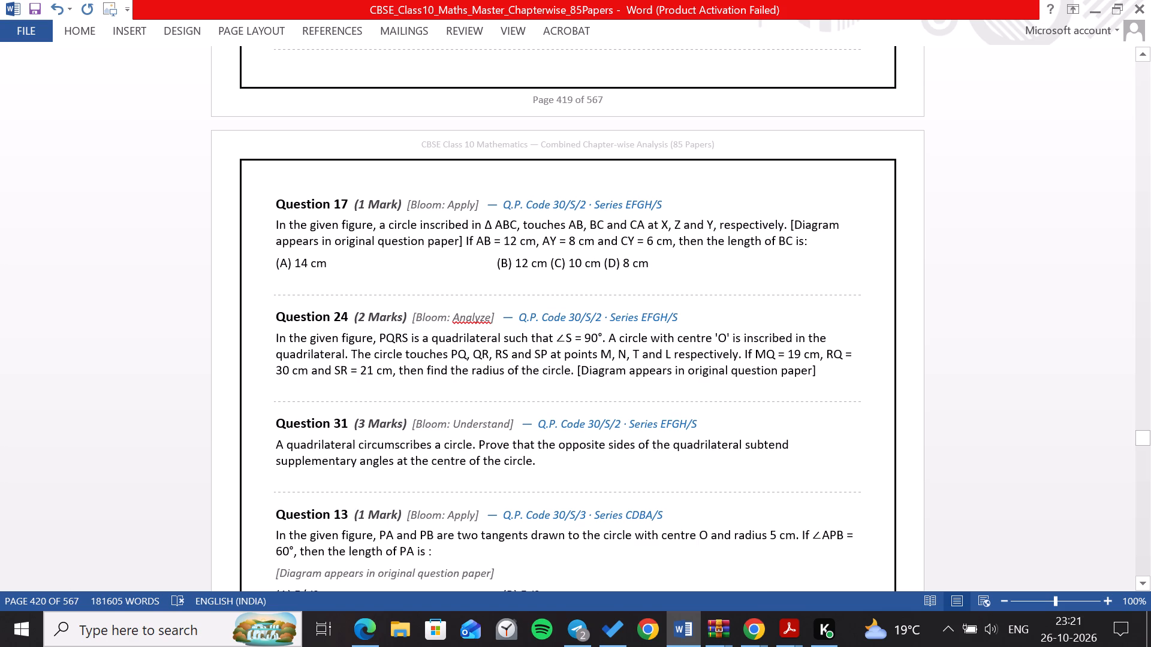
In Question 17 of Series EFGH/S, put options (C) and (D) on a second line, with (D) 8 cm spaced out under (B).
{"action": "left_click", "coordinate": [550, 266]}
{"action": "key", "text": "Return"}
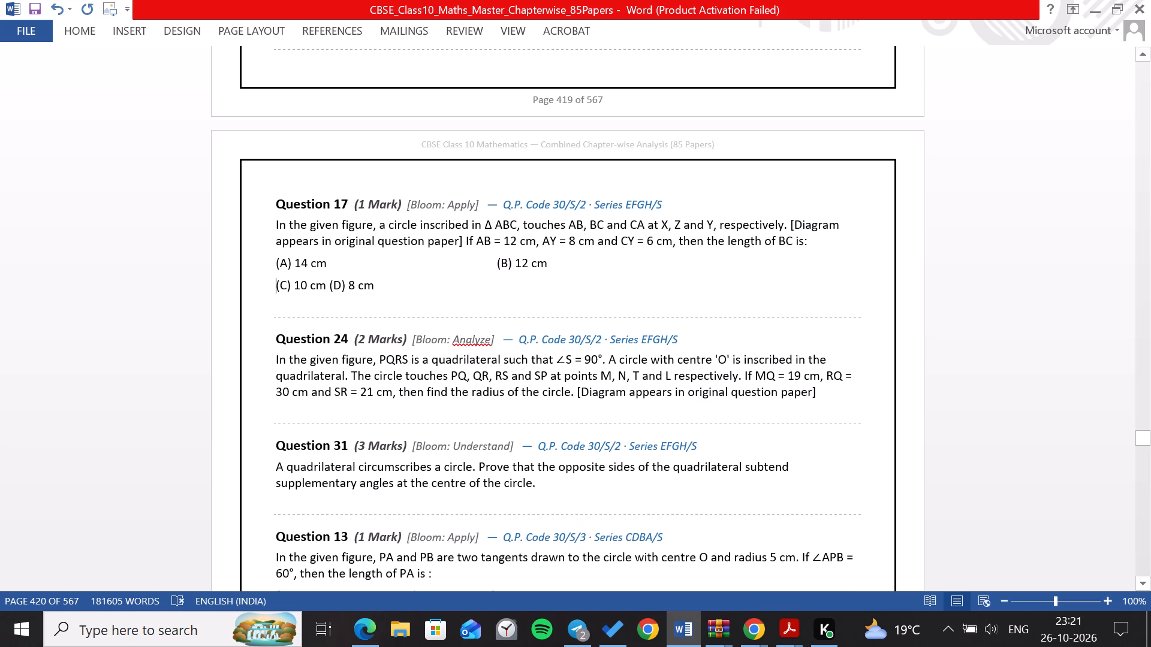
{"action": "left_click", "coordinate": [330, 283]}
{"action": "key", "text": "space"}
{"action": "key", "text": "space"}
{"action": "key", "text": "space"}
{"action": "key", "text": "space"}
{"action": "key", "text": "space"}
{"action": "key", "text": "space"}
{"action": "key", "text": "space"}
{"action": "key", "text": "space"}
{"action": "key", "text": "space"}
{"action": "key", "text": "space"}
{"action": "key", "text": "space"}
{"action": "key", "text": "space"}
{"action": "key", "text": "space"}
{"action": "key", "text": "space"}
{"action": "key", "text": "space"}
{"action": "key", "text": "space"}
{"action": "key", "text": "space"}
{"action": "key", "text": "space"}
{"action": "key", "text": "space"}
{"action": "key", "text": "space"}
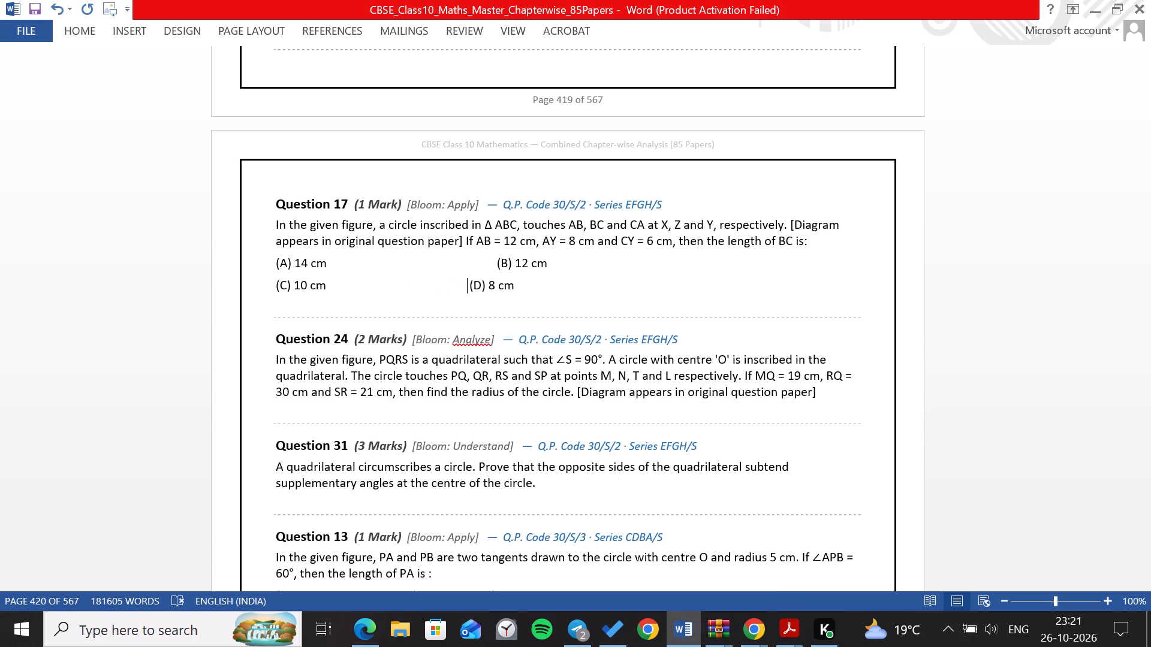
In Question 4 of Q.P. Code 30/S/2, Series EFGH/S, move the answer options onto a new line below the question text.
{"action": "scroll", "coordinate": [469, 276], "scroll_direction": "up", "scroll_amount": 16}
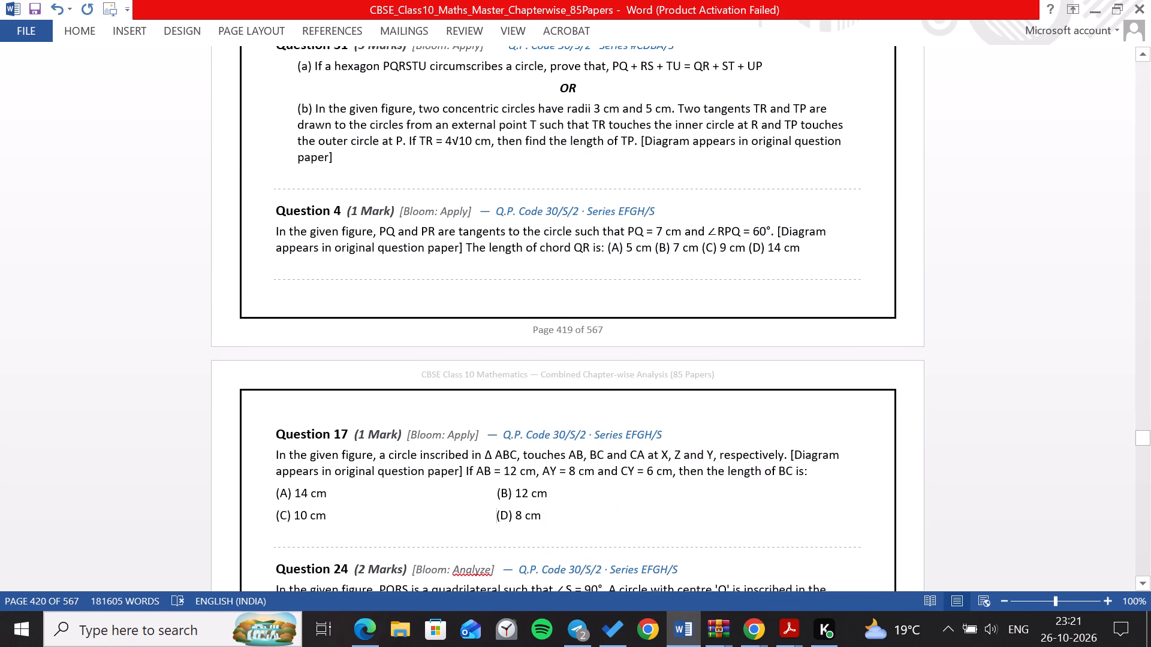
{"action": "left_click", "coordinate": [607, 247]}
{"action": "key", "text": "Return"}
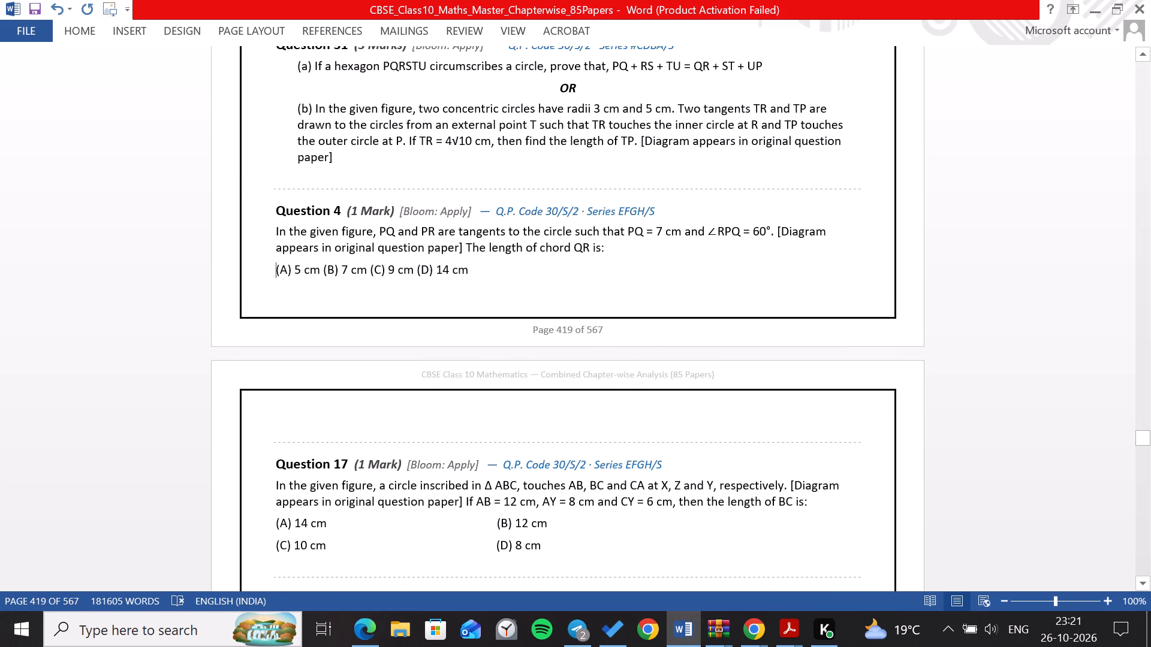
In Question 4 of Series EFGH/S, space option (B) 7 cm out into a second column.
{"action": "left_click", "coordinate": [322, 268]}
{"action": "key", "text": "space"}
{"action": "key", "text": "space"}
{"action": "key", "text": "space"}
{"action": "key", "text": "space"}
{"action": "key", "text": "space"}
{"action": "key", "text": "space"}
{"action": "key", "text": "space"}
{"action": "key", "text": "space"}
{"action": "key", "text": "space"}
{"action": "key", "text": "space"}
{"action": "key", "text": "space"}
{"action": "key", "text": "space"}
{"action": "key", "text": "space"}
{"action": "key", "text": "space"}
{"action": "key", "text": "space"}
{"action": "key", "text": "space"}
{"action": "key", "text": "space"}
{"action": "key", "text": "space"}
{"action": "key", "text": "space"}
{"action": "key", "text": "space"}
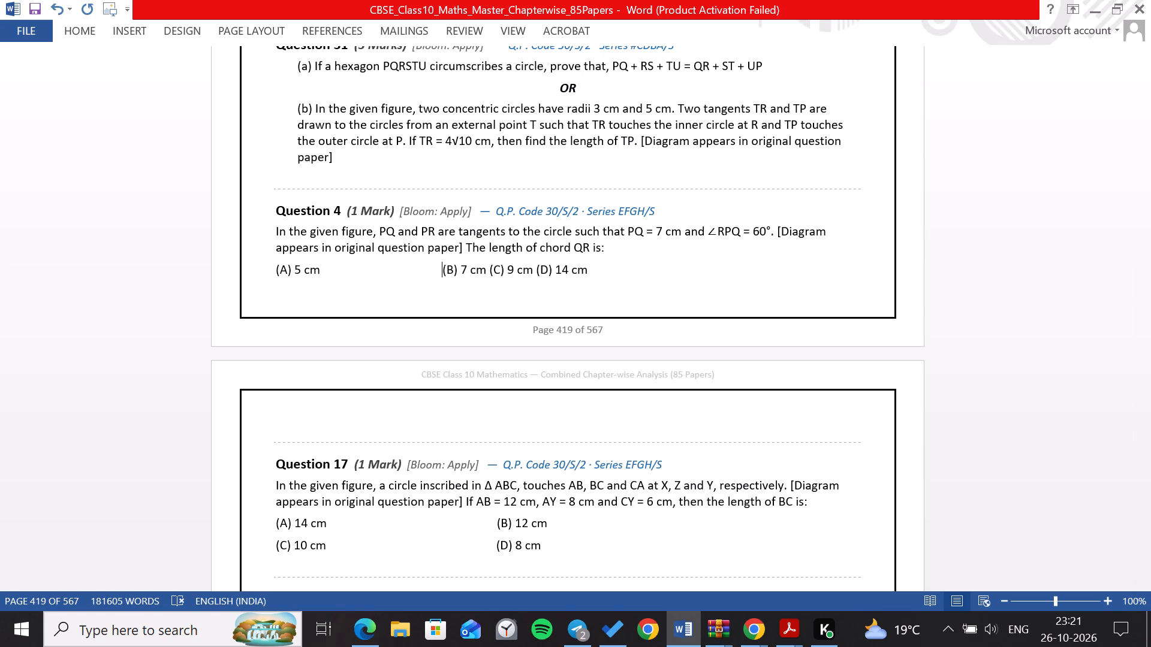
{"action": "key", "text": "space"}
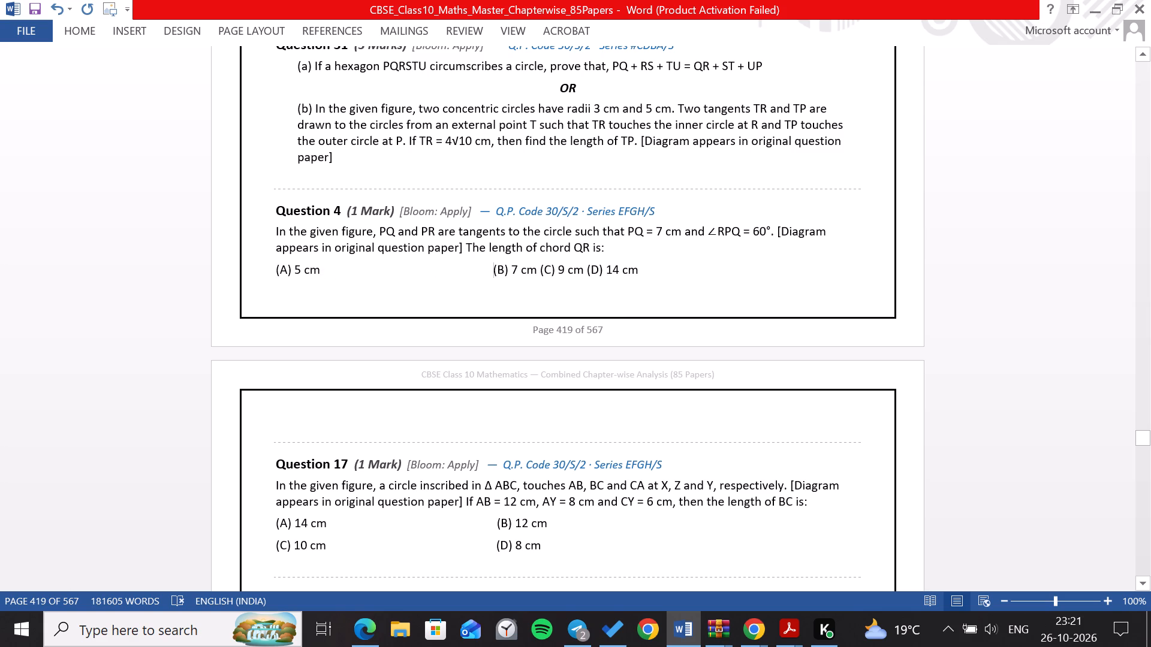
In Question 4 of Series EFGH/S, put options (C) and (D) on a second line, with (D) 14 cm spaced out under (B).
{"action": "left_click", "coordinate": [541, 273]}
{"action": "key", "text": "Return"}
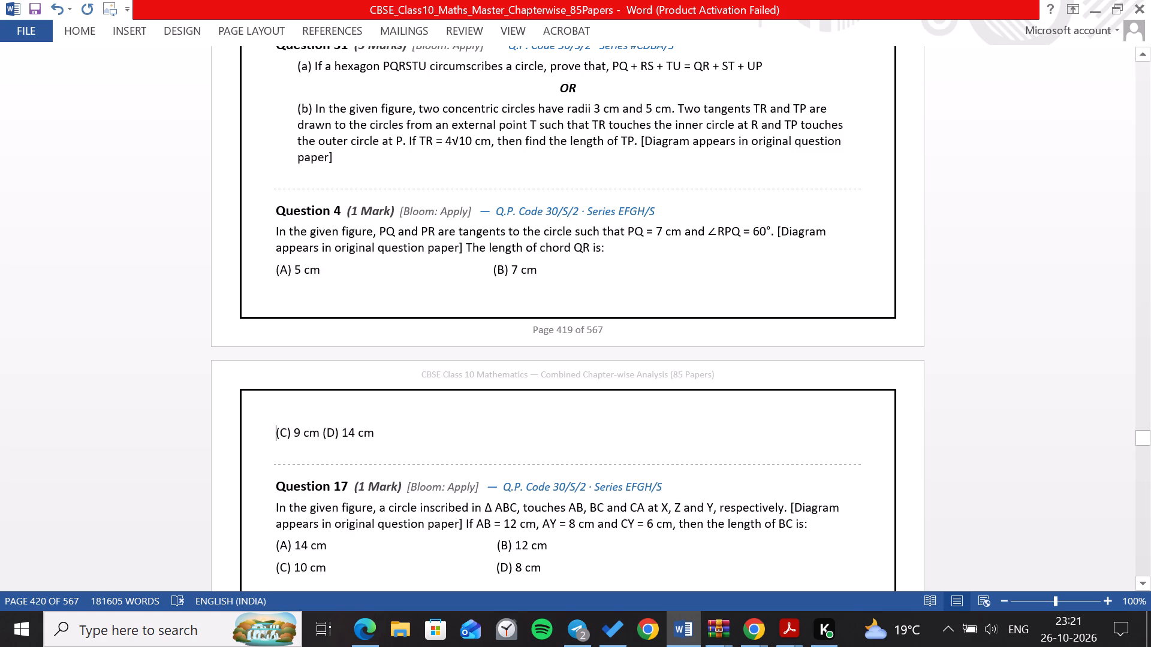
{"action": "left_click", "coordinate": [321, 434]}
{"action": "key", "text": "space"}
{"action": "key", "text": "space"}
{"action": "key", "text": "space"}
{"action": "key", "text": "space"}
{"action": "key", "text": "space"}
{"action": "key", "text": "space"}
{"action": "key", "text": "space"}
{"action": "key", "text": "space"}
{"action": "key", "text": "space"}
{"action": "key", "text": "space"}
{"action": "key", "text": "space"}
{"action": "key", "text": "space"}
{"action": "key", "text": "space"}
{"action": "key", "text": "space"}
{"action": "key", "text": "space"}
{"action": "key", "text": "space"}
{"action": "key", "text": "space"}
{"action": "key", "text": "space"}
{"action": "key", "text": "space"}
{"action": "key", "text": "space"}
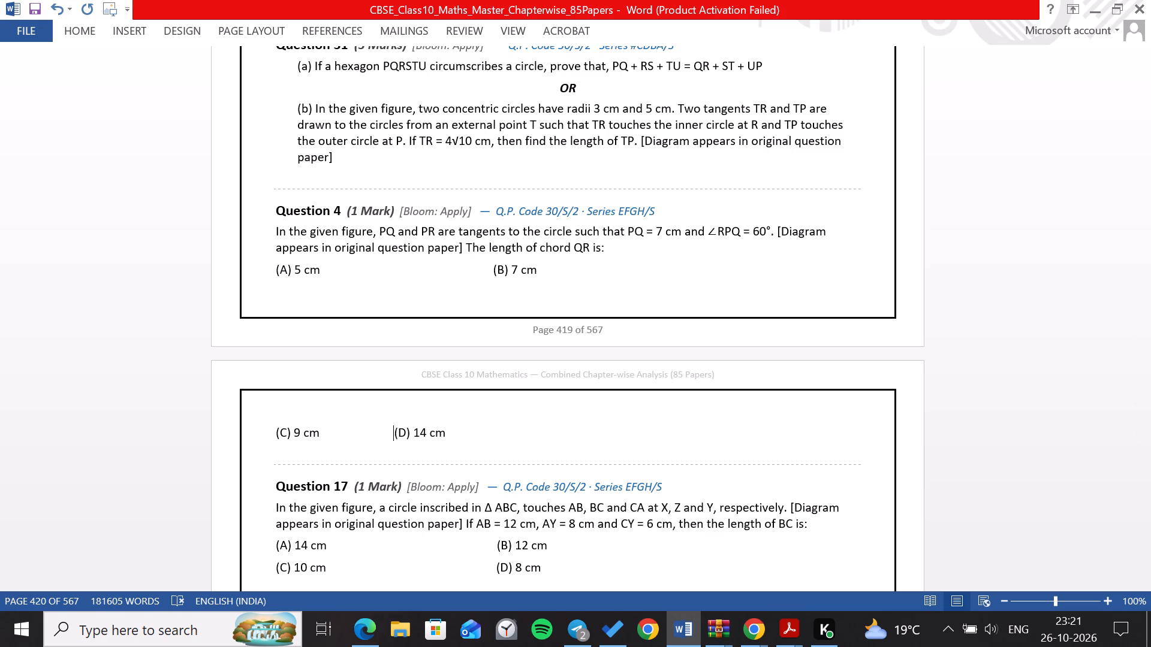
{"action": "key", "text": "space"}
{"action": "key", "text": "space"}
{"action": "key", "text": "space"}
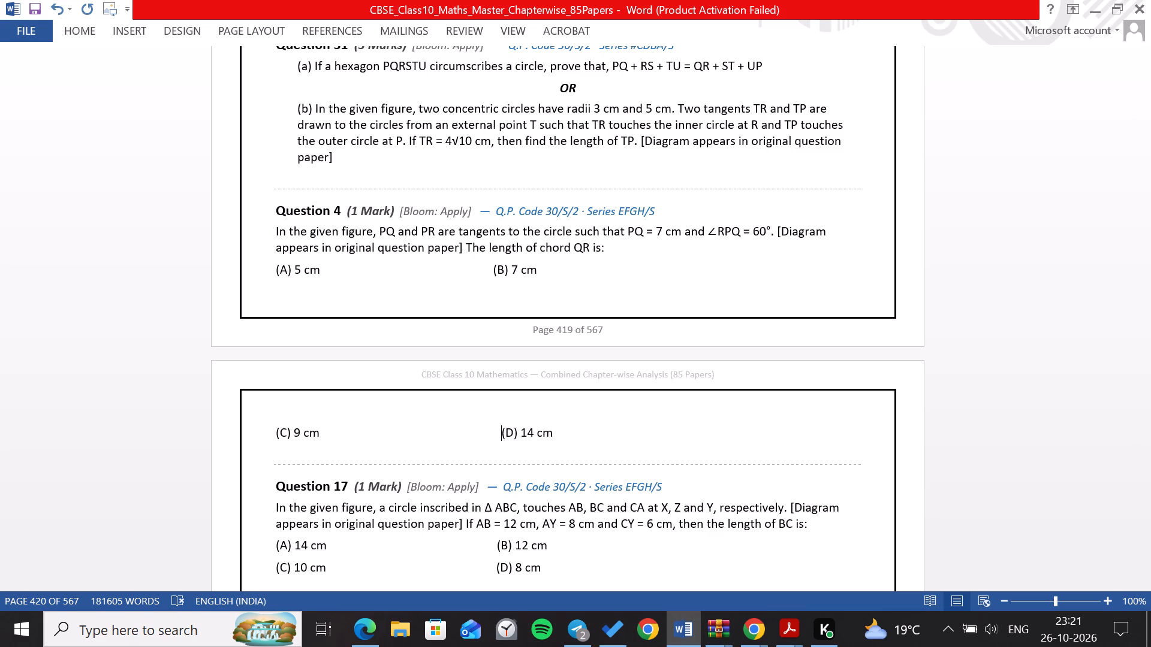
In Question 19 of Q.P. Code 30/S/2, Series #CDBA/S, remove the indent before the Assertion–Reason answer options.
{"action": "scroll", "coordinate": [441, 372], "scroll_direction": "up", "scroll_amount": 19}
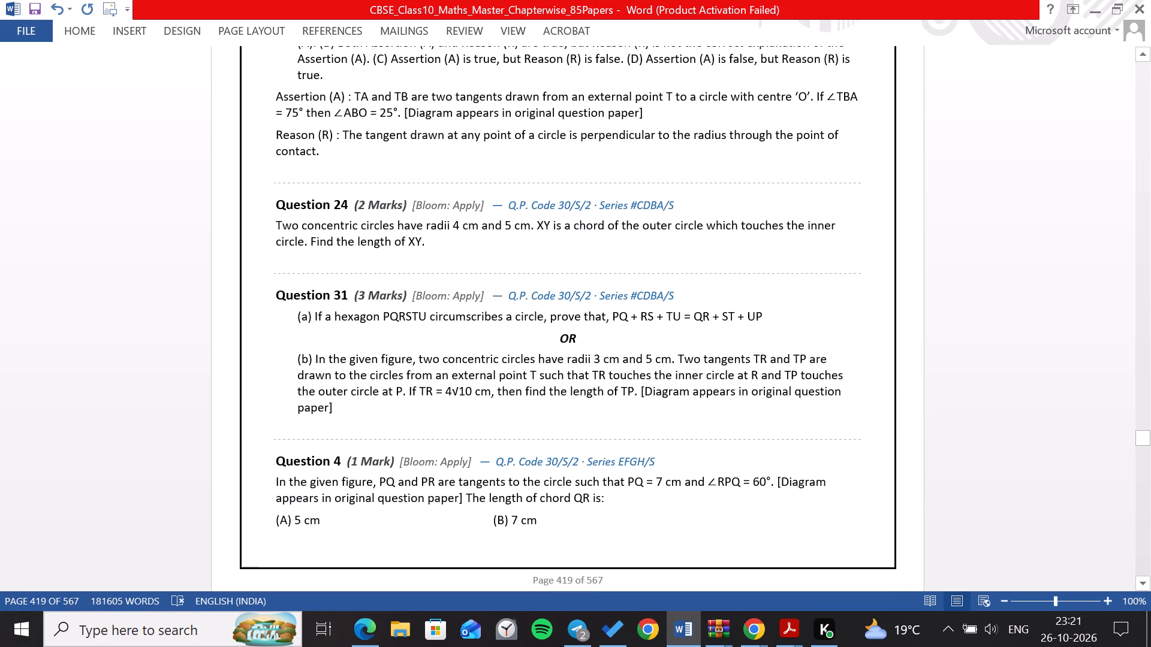
{"action": "scroll", "coordinate": [446, 374], "scroll_direction": "up", "scroll_amount": 16}
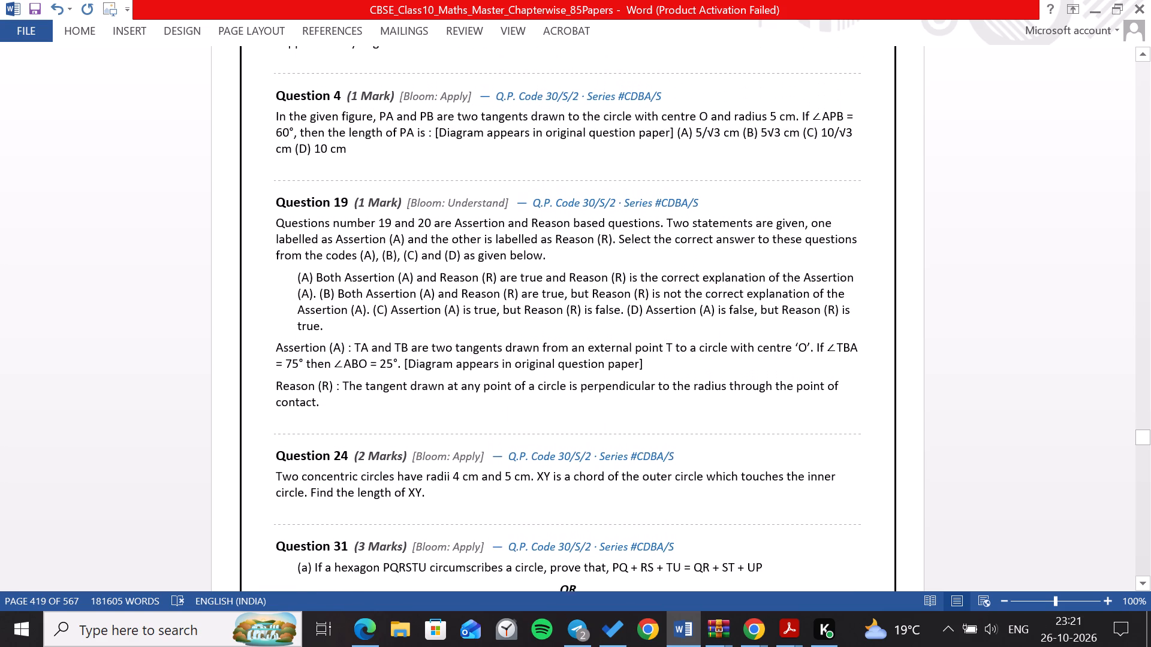
{"action": "scroll", "coordinate": [445, 373], "scroll_direction": "up", "scroll_amount": 5}
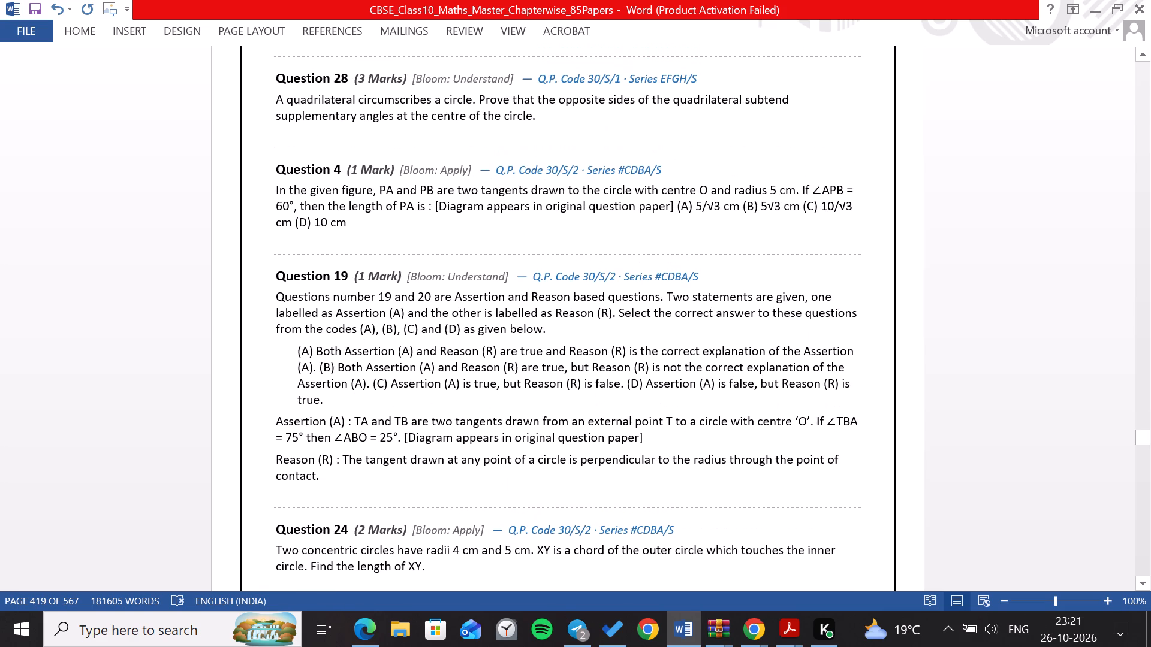
{"action": "left_click", "coordinate": [299, 350]}
{"action": "key", "text": "space"}
{"action": "key", "text": "BackSpace"}
{"action": "key", "text": "BackSpace"}
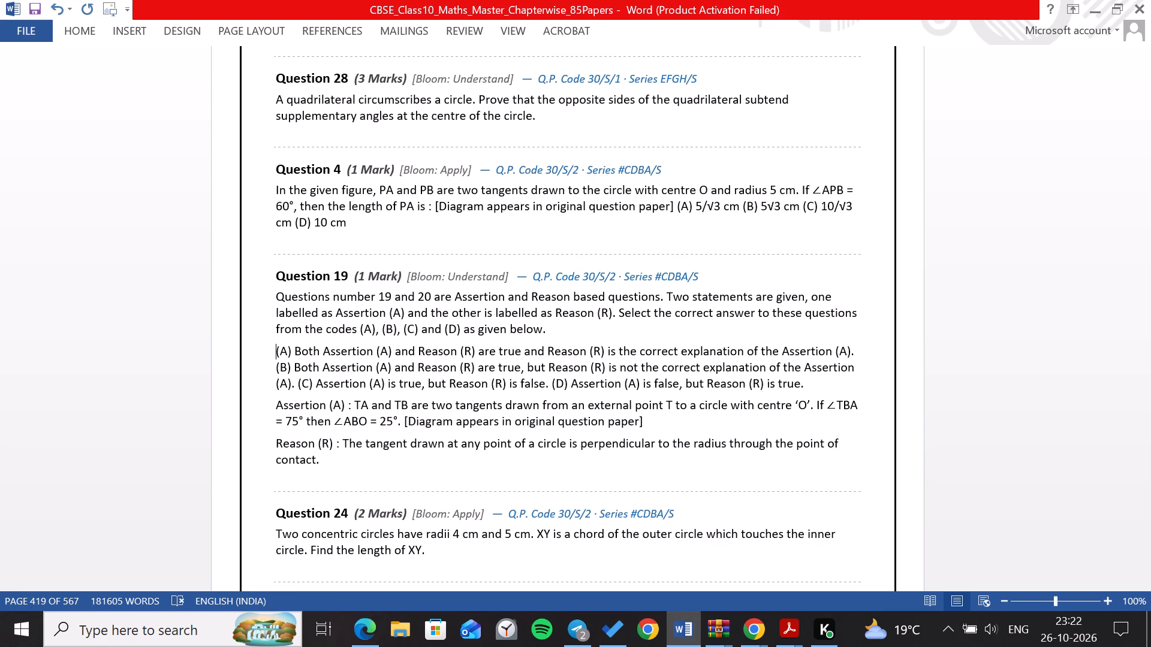
In Question 19 of Series #CDBA/S, put options (C) and (D) each on their own line.
{"action": "left_click", "coordinate": [297, 385]}
{"action": "key", "text": "Return"}
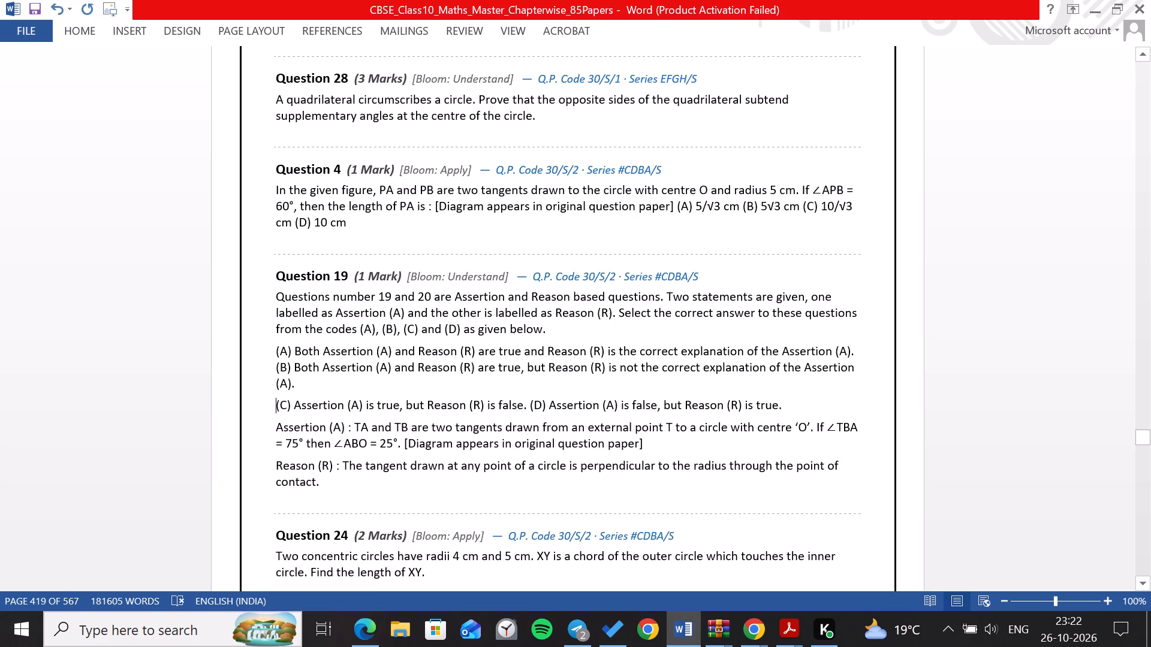
{"action": "left_click", "coordinate": [529, 407]}
{"action": "key", "text": "Return"}
In Question 4 of Q.P. Code 30/S/2, Series #CDBA/S, move the answer options onto a new line below the diagram placeholder.
{"action": "scroll", "coordinate": [529, 406], "scroll_direction": "up", "scroll_amount": 9}
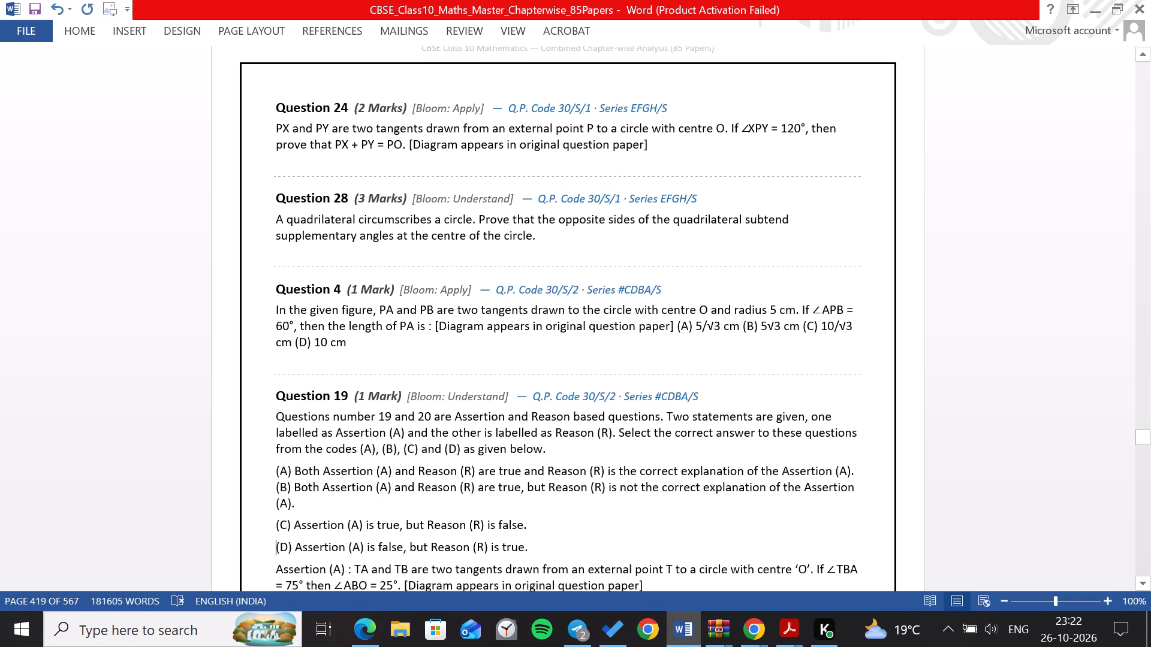
{"action": "scroll", "coordinate": [529, 406], "scroll_direction": "up", "scroll_amount": 3}
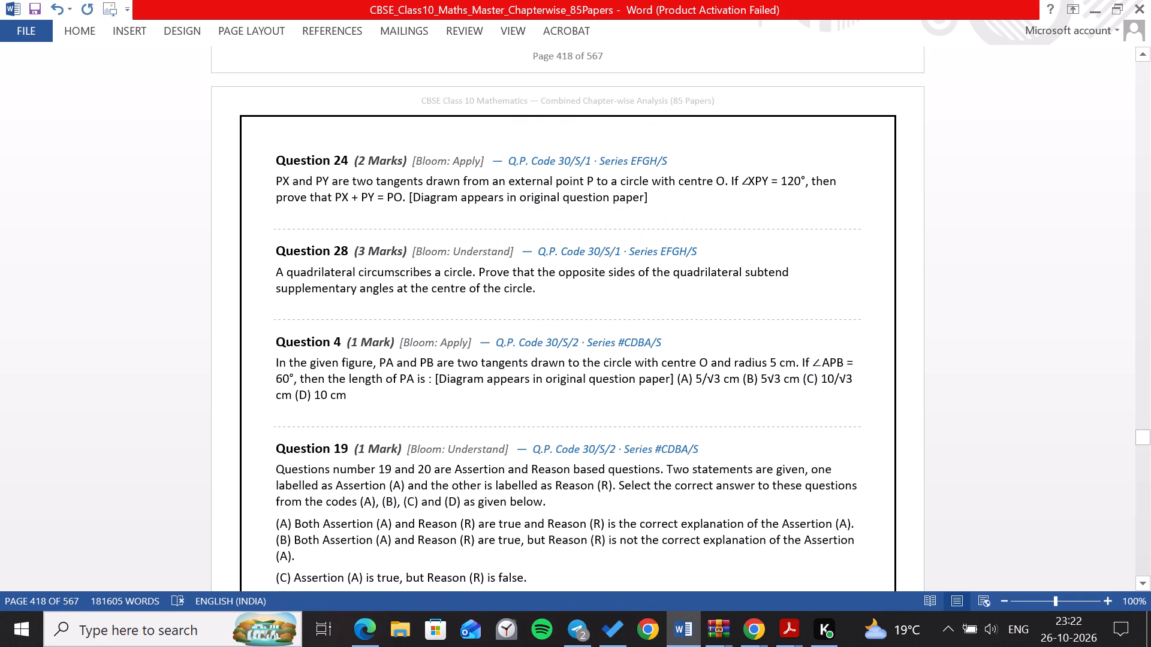
{"action": "left_click", "coordinate": [677, 382]}
{"action": "key", "text": "Return"}
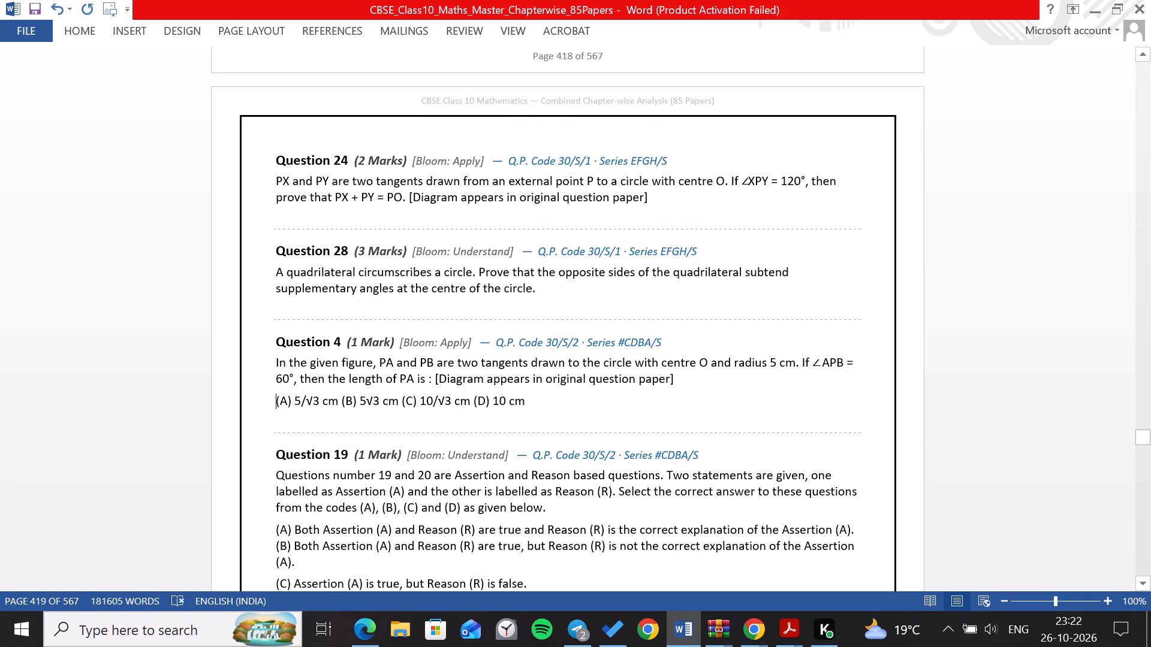
In Question 4 of Series #CDBA/S, space option (B) 5√3 cm out into a second column.
{"action": "left_click", "coordinate": [342, 404]}
{"action": "key", "text": "space"}
{"action": "key", "text": "space"}
{"action": "key", "text": "space"}
{"action": "key", "text": "space"}
{"action": "key", "text": "space"}
{"action": "key", "text": "space"}
{"action": "key", "text": "space"}
{"action": "key", "text": "space"}
{"action": "key", "text": "space"}
{"action": "key", "text": "space"}
{"action": "key", "text": "space"}
{"action": "key", "text": "space"}
{"action": "key", "text": "space"}
{"action": "key", "text": "space"}
{"action": "key", "text": "space"}
{"action": "key", "text": "space"}
{"action": "key", "text": "space"}
{"action": "key", "text": "space"}
{"action": "key", "text": "space"}
{"action": "key", "text": "space"}
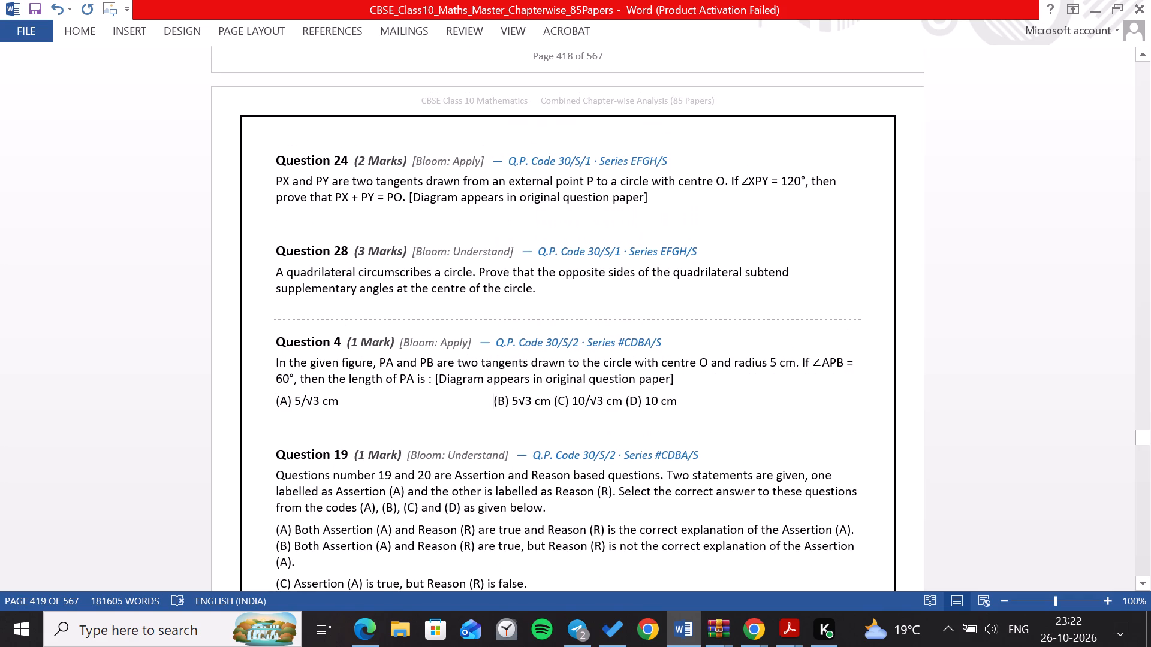
In Question 4 of Series #CDBA/S, put options (C) and (D) on a second line, with (D) 10 cm spaced out under (B).
{"action": "left_click", "coordinate": [555, 404]}
{"action": "key", "text": "Return"}
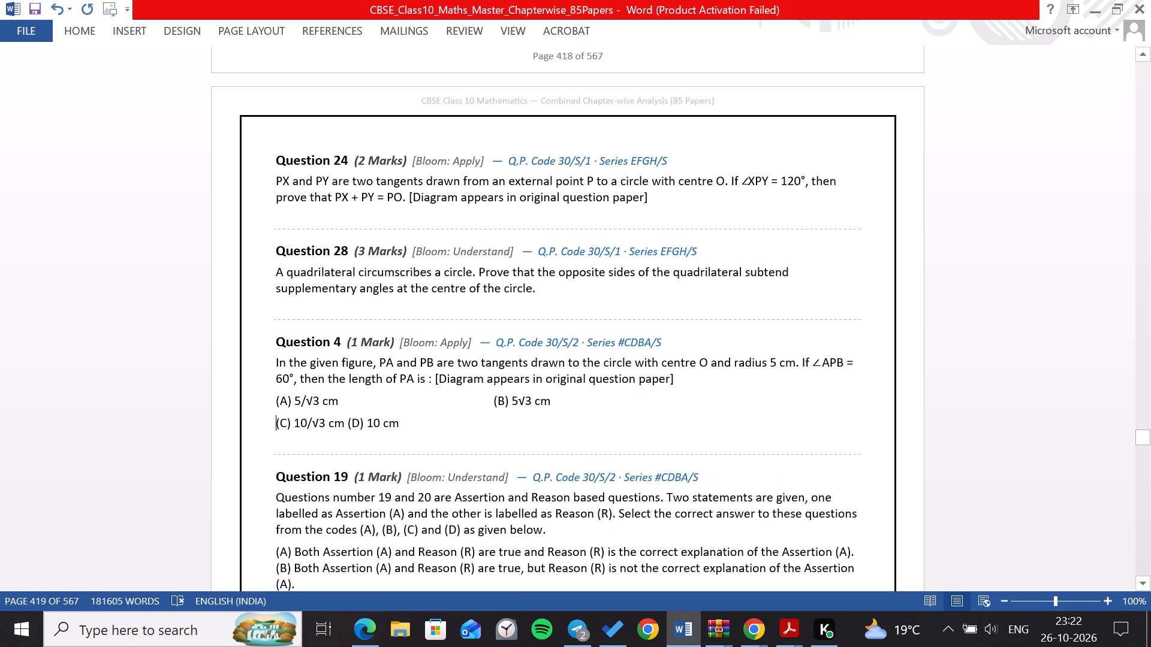
{"action": "left_click", "coordinate": [345, 426]}
{"action": "left_click", "coordinate": [348, 423]}
{"action": "key", "text": "space"}
{"action": "key", "text": "space"}
{"action": "key", "text": "space"}
{"action": "key", "text": "space"}
{"action": "key", "text": "space"}
{"action": "key", "text": "space"}
{"action": "key", "text": "space"}
{"action": "key", "text": "space"}
{"action": "key", "text": "space"}
{"action": "key", "text": "space"}
{"action": "key", "text": "space"}
{"action": "key", "text": "space"}
{"action": "key", "text": "space"}
{"action": "key", "text": "space"}
{"action": "key", "text": "space"}
{"action": "key", "text": "space"}
{"action": "key", "text": "space"}
{"action": "key", "text": "space"}
{"action": "key", "text": "space"}
{"action": "key", "text": "space"}
In Question 4 of Q.P. Code 30/S/2, Series #CDBA/S, align option (D) 10 cm directly under option (B).
{"action": "key", "text": "space"}
{"action": "key", "text": "space"}
{"action": "key", "text": "space"}
{"action": "key", "text": "space"}
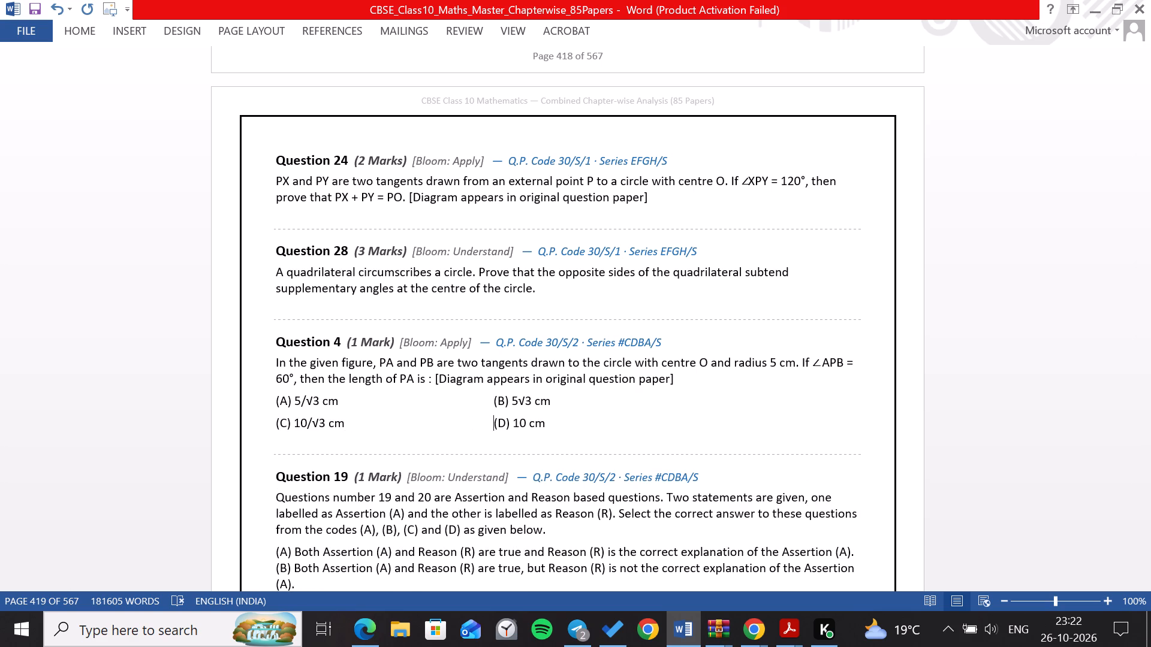
In Question 10 of Q.P. Code 30/S/1, Series EFGH/S, move the answer options onto a new line below the question text.
{"action": "scroll", "coordinate": [348, 423], "scroll_direction": "up", "scroll_amount": 9}
{"action": "scroll", "coordinate": [446, 400], "scroll_direction": "up", "scroll_amount": 8}
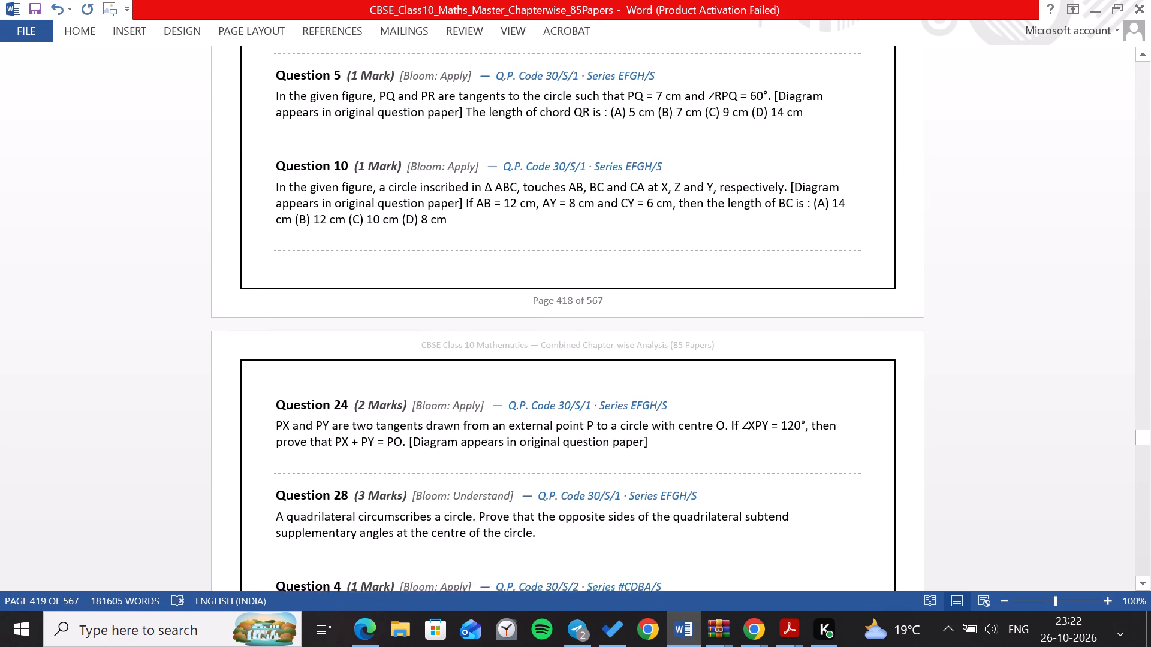
{"action": "scroll", "coordinate": [446, 400], "scroll_direction": "up", "scroll_amount": 17}
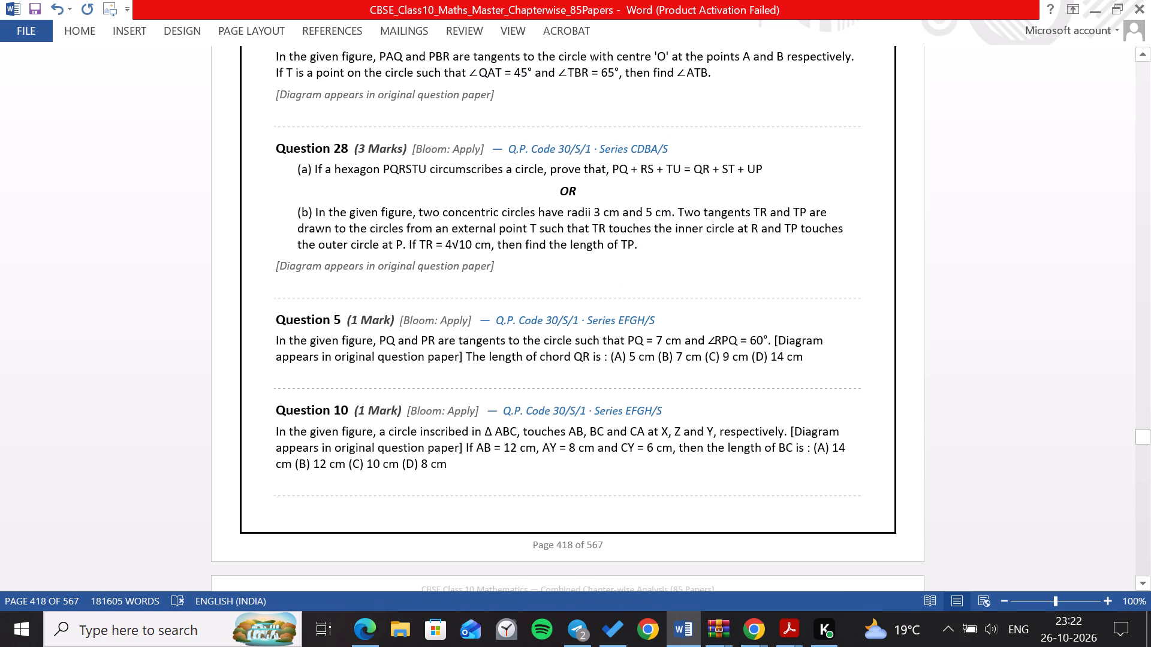
{"action": "left_click", "coordinate": [814, 446]}
{"action": "key", "text": "Return"}
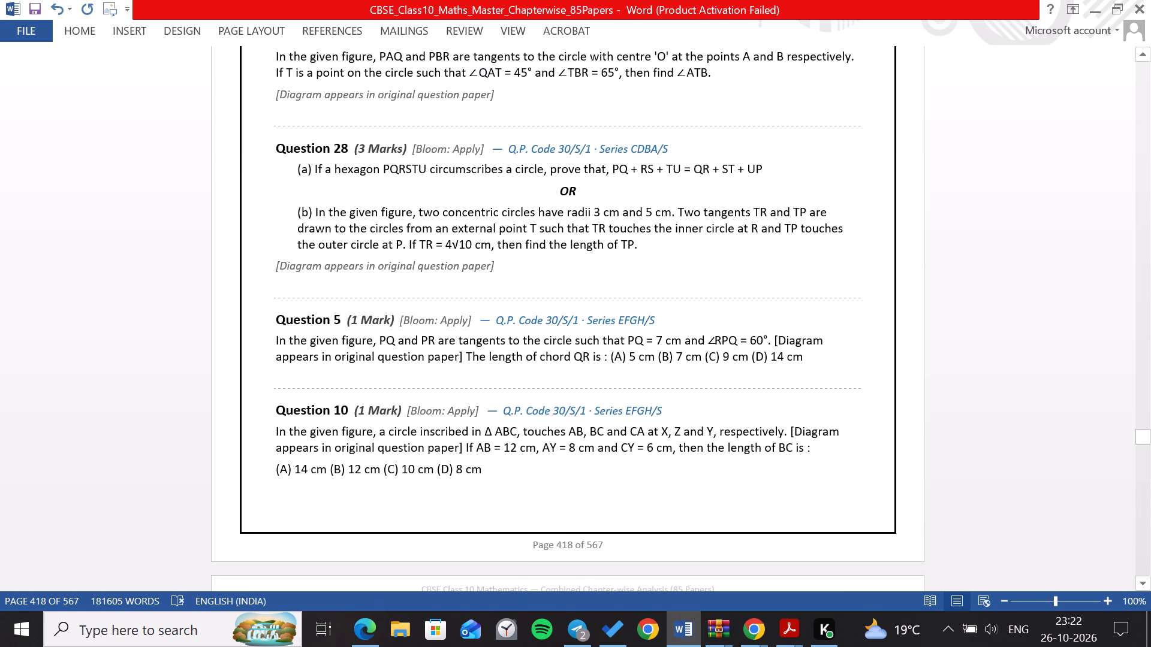
In Question 10 of Series EFGH/S, space option (B) 12 cm out into a second column.
{"action": "left_click", "coordinate": [331, 472]}
{"action": "key", "text": "space"}
{"action": "key", "text": "space"}
{"action": "key", "text": "space"}
{"action": "key", "text": "space"}
{"action": "key", "text": "space"}
{"action": "key", "text": "space"}
{"action": "key", "text": "space"}
{"action": "key", "text": "space"}
{"action": "key", "text": "space"}
{"action": "key", "text": "space"}
{"action": "key", "text": "space"}
{"action": "key", "text": "space"}
{"action": "key", "text": "space"}
{"action": "key", "text": "space"}
{"action": "key", "text": "space"}
{"action": "key", "text": "space"}
{"action": "key", "text": "space"}
{"action": "key", "text": "space"}
{"action": "key", "text": "space"}
{"action": "key", "text": "space"}
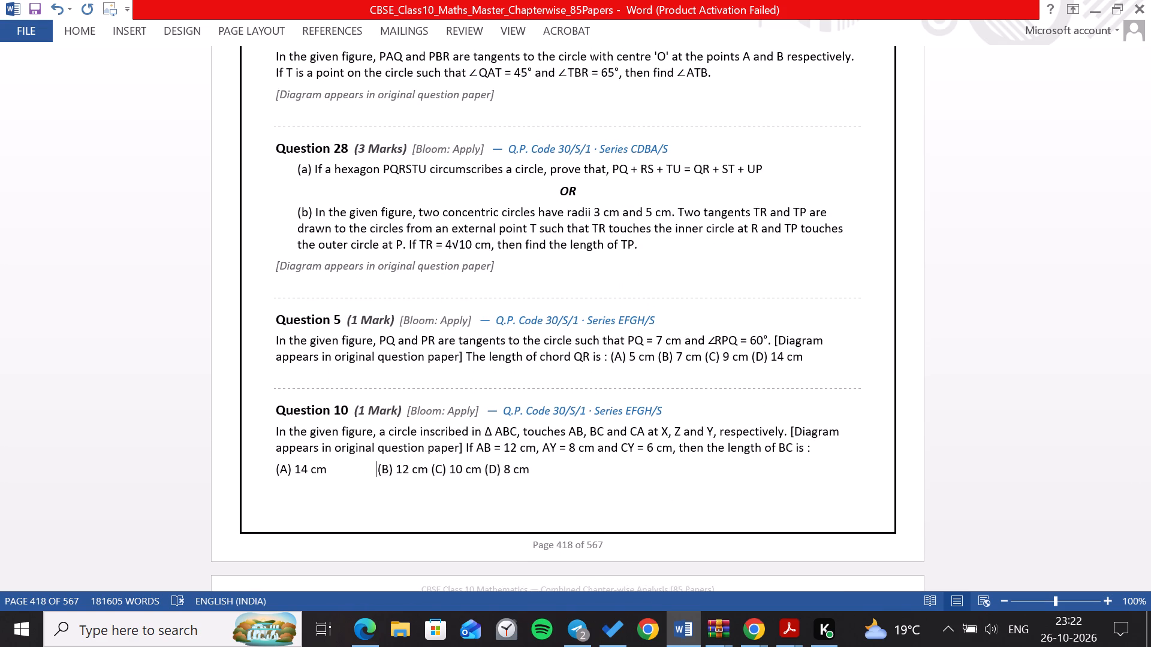
{"action": "key", "text": "space"}
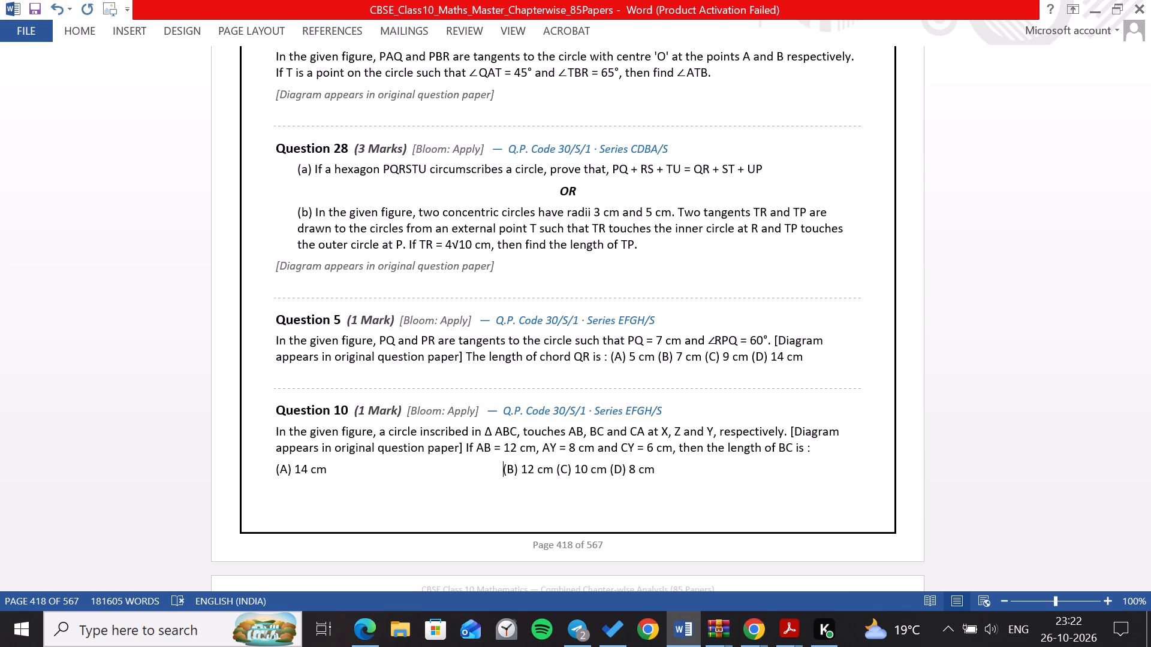
{"action": "key", "text": "BackSpace"}
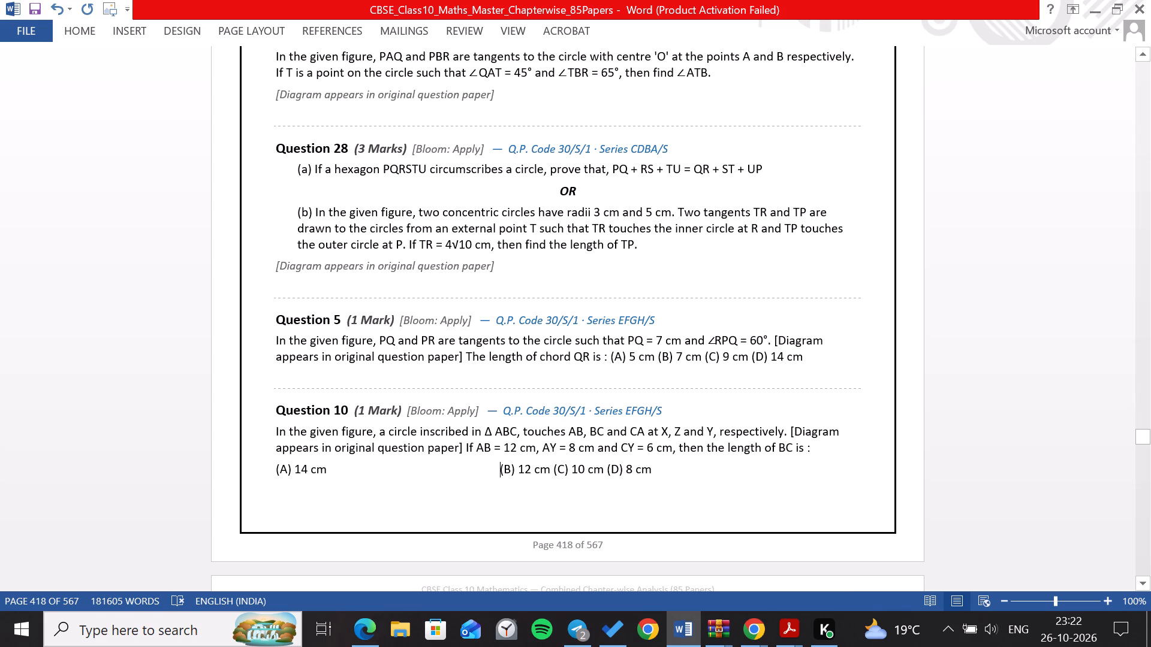
In Question 10 of Series EFGH/S, put options (C) and (D) on a second line, with (D) 8 cm spaced out under (B).
{"action": "left_click", "coordinate": [555, 470]}
{"action": "key", "text": "Return"}
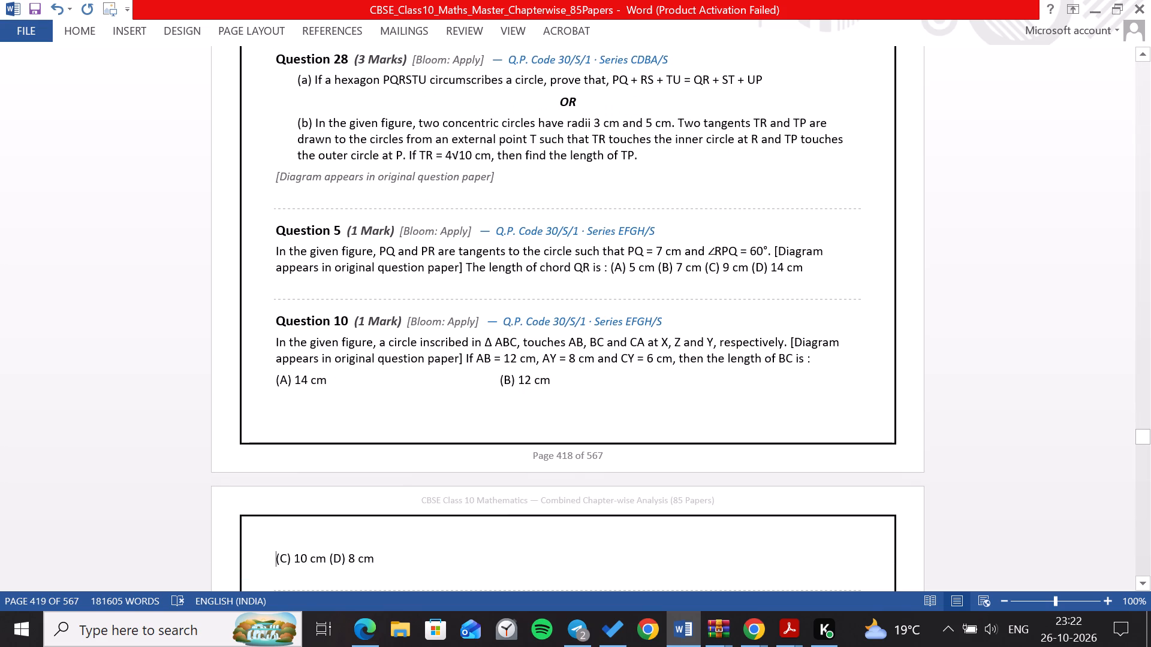
{"action": "left_click", "coordinate": [331, 558]}
{"action": "key", "text": "space"}
{"action": "key", "text": "space"}
{"action": "key", "text": "space"}
{"action": "key", "text": "space"}
{"action": "key", "text": "space"}
{"action": "key", "text": "space"}
{"action": "key", "text": "space"}
{"action": "key", "text": "space"}
{"action": "key", "text": "space"}
{"action": "key", "text": "space"}
{"action": "key", "text": "space"}
{"action": "key", "text": "space"}
{"action": "key", "text": "space"}
{"action": "key", "text": "space"}
{"action": "key", "text": "space"}
{"action": "key", "text": "space"}
{"action": "key", "text": "space"}
{"action": "key", "text": "space"}
{"action": "key", "text": "space"}
{"action": "key", "text": "space"}
{"action": "key", "text": "space"}
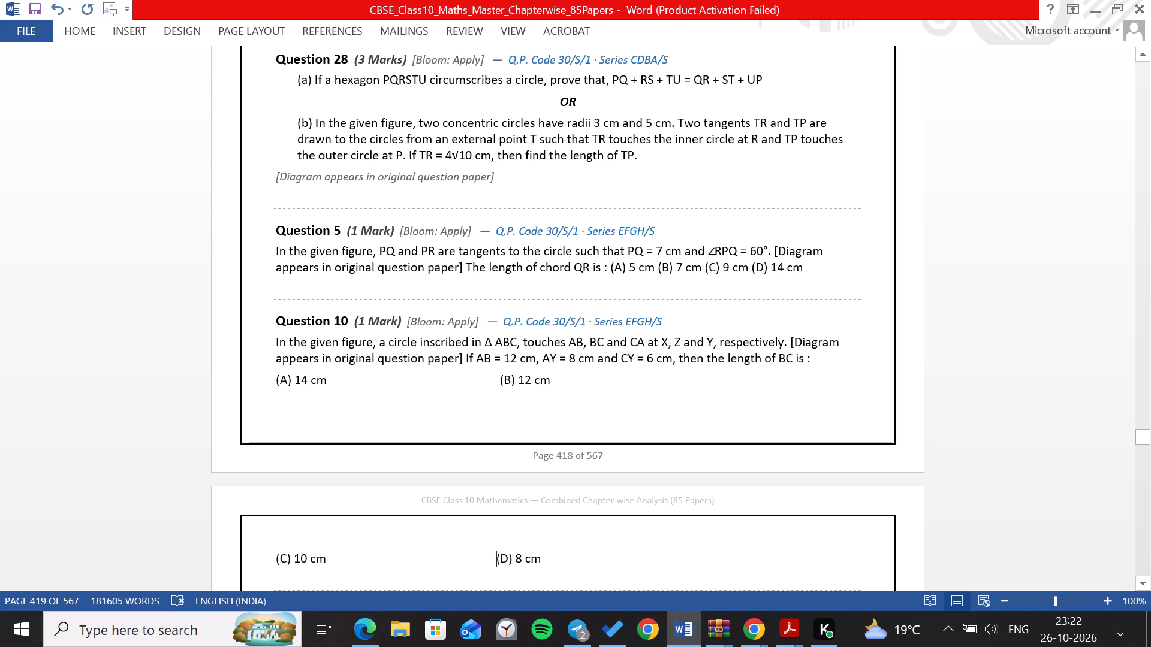
In Question 5 of Q.P. Code 30/S/1, Series EFGH/S, move the answer options onto a new line below the question text.
{"action": "scroll", "coordinate": [463, 525], "scroll_direction": "up", "scroll_amount": 9}
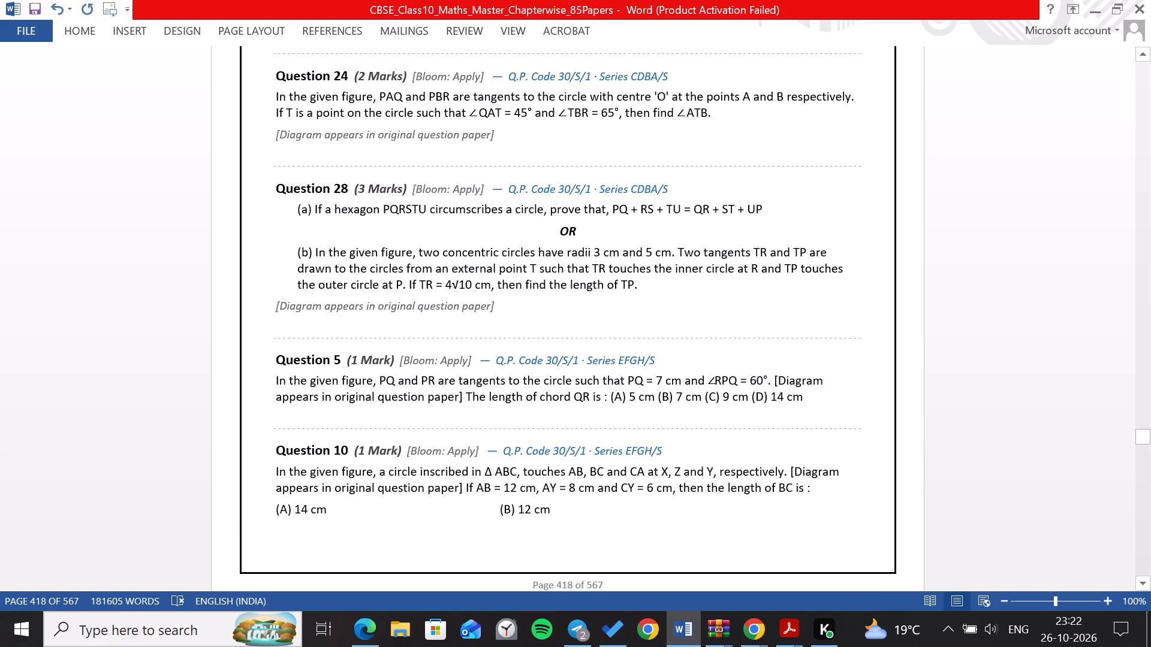
{"action": "left_click", "coordinate": [609, 399]}
{"action": "key", "text": "Return"}
{"action": "key", "text": "space"}
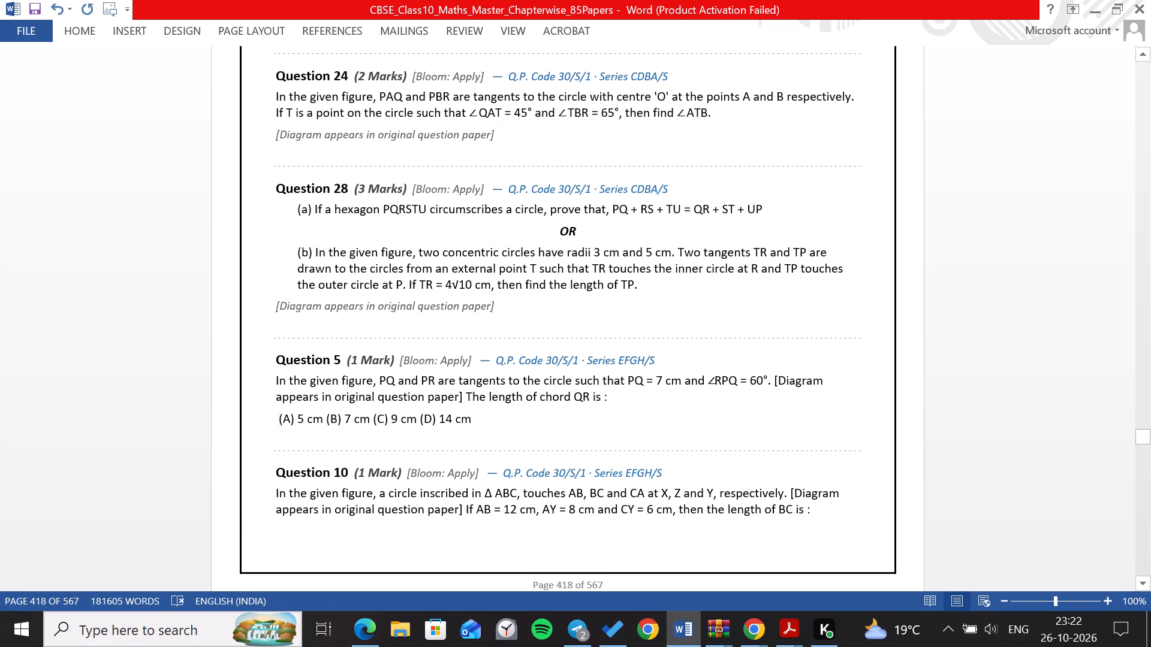
In Question 5 of Series EFGH/S, space option (B) 7 cm out into a second column.
{"action": "left_click", "coordinate": [326, 422]}
{"action": "key", "text": "space"}
{"action": "key", "text": "space"}
{"action": "key", "text": "space"}
{"action": "key", "text": "space"}
{"action": "key", "text": "space"}
{"action": "key", "text": "space"}
{"action": "key", "text": "space"}
{"action": "key", "text": "space"}
{"action": "key", "text": "space"}
{"action": "key", "text": "space"}
{"action": "key", "text": "space"}
{"action": "key", "text": "space"}
{"action": "key", "text": "space"}
{"action": "key", "text": "space"}
{"action": "key", "text": "space"}
{"action": "key", "text": "space"}
{"action": "key", "text": "space"}
{"action": "key", "text": "space"}
{"action": "key", "text": "space"}
{"action": "key", "text": "space"}
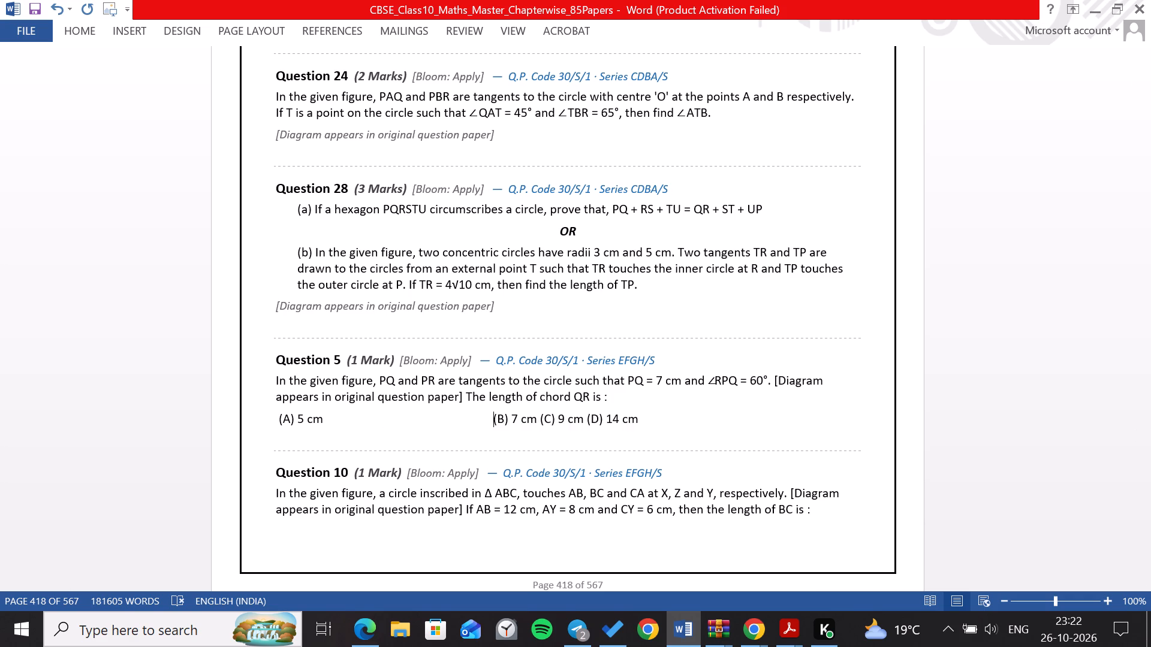
In Question 5 of Series EFGH/S, put options (C) and (D) on a second line, with (D) 14 cm aligned under (B).
{"action": "left_click", "coordinate": [541, 422]}
{"action": "key", "text": "Return"}
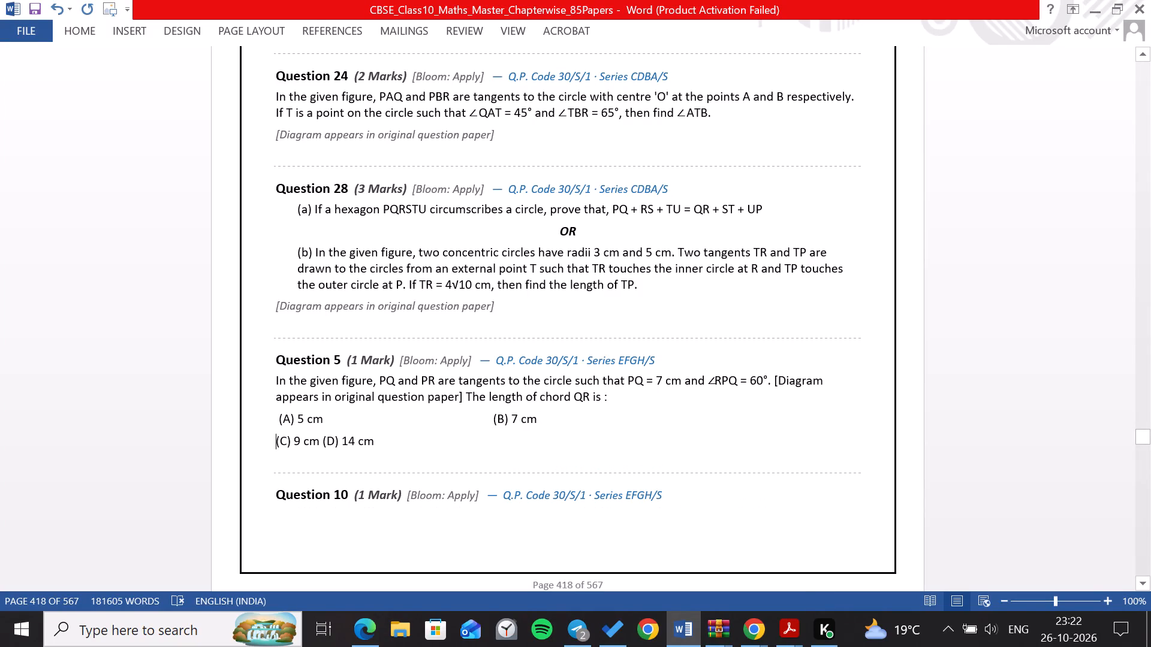
{"action": "left_click", "coordinate": [322, 445]}
{"action": "key", "text": "space"}
{"action": "key", "text": "space"}
{"action": "key", "text": "space"}
{"action": "key", "text": "space"}
{"action": "key", "text": "space"}
{"action": "key", "text": "space"}
{"action": "key", "text": "space"}
{"action": "key", "text": "space"}
{"action": "key", "text": "space"}
{"action": "key", "text": "space"}
{"action": "key", "text": "space"}
{"action": "key", "text": "space"}
{"action": "key", "text": "space"}
{"action": "key", "text": "space"}
{"action": "key", "text": "space"}
{"action": "key", "text": "space"}
{"action": "key", "text": "space"}
{"action": "key", "text": "space"}
{"action": "key", "text": "space"}
{"action": "key", "text": "space"}
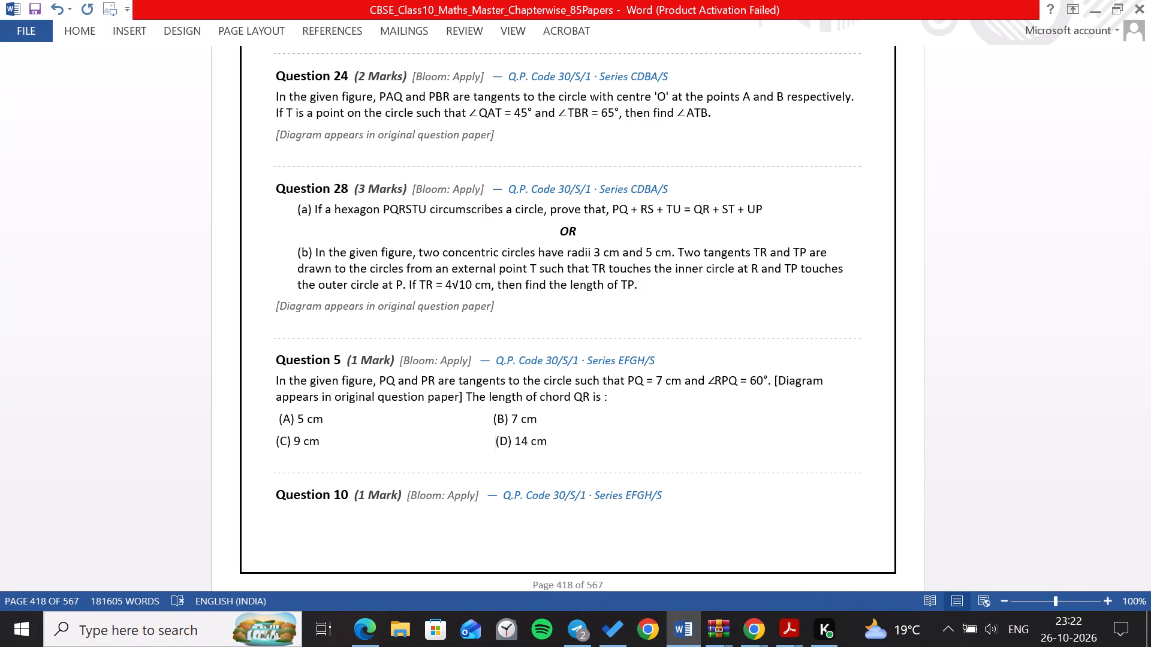
{"action": "key", "text": "BackSpace"}
In Question 20 of Q.P. Code 30/S/1, Series CDBA/S, remove the indent from the Assertion and Reason answer options.
{"action": "scroll", "coordinate": [462, 426], "scroll_direction": "up", "scroll_amount": 9}
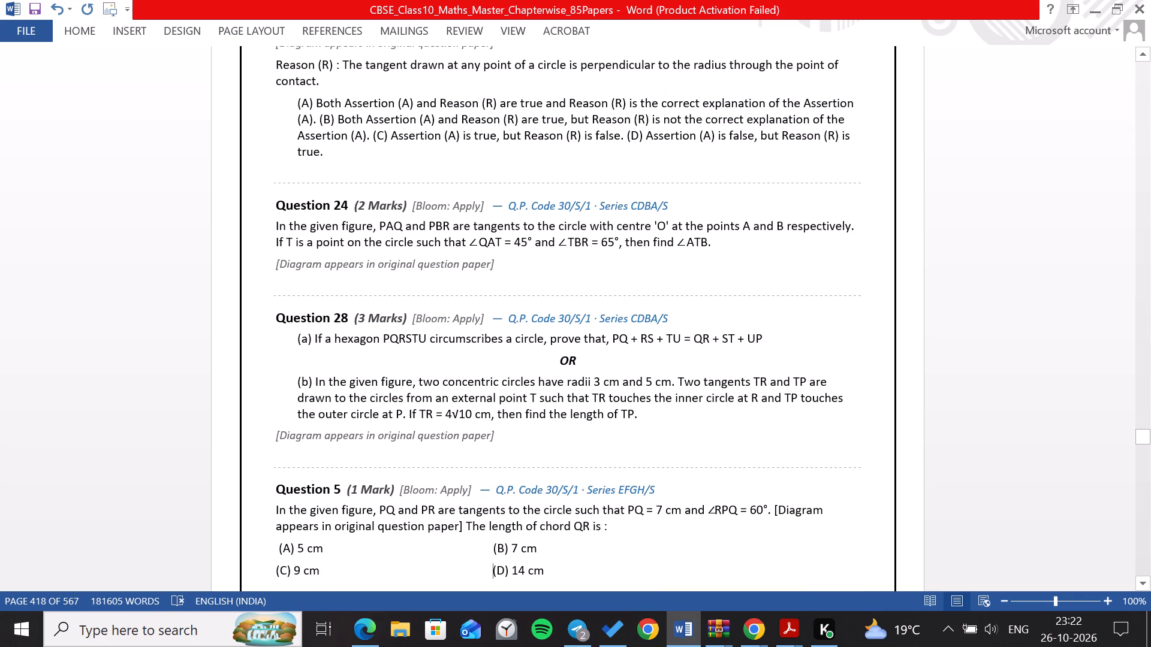
{"action": "scroll", "coordinate": [462, 426], "scroll_direction": "up", "scroll_amount": 6}
{"action": "scroll", "coordinate": [514, 412], "scroll_direction": "up", "scroll_amount": 8}
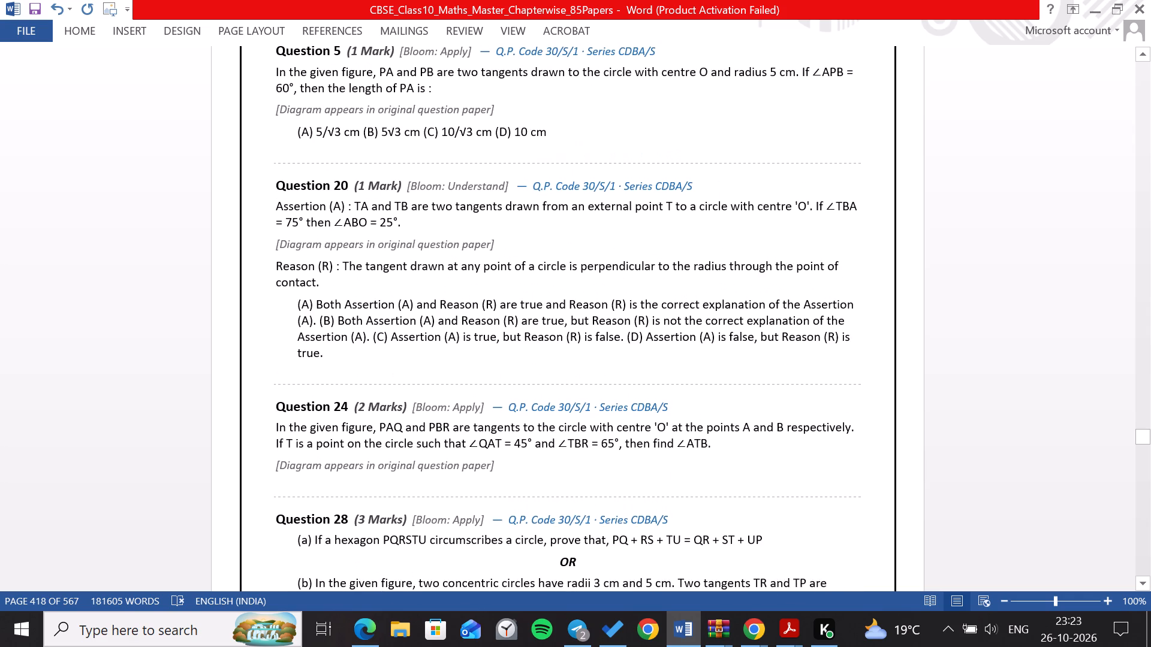
{"action": "scroll", "coordinate": [514, 412], "scroll_direction": "up", "scroll_amount": 5}
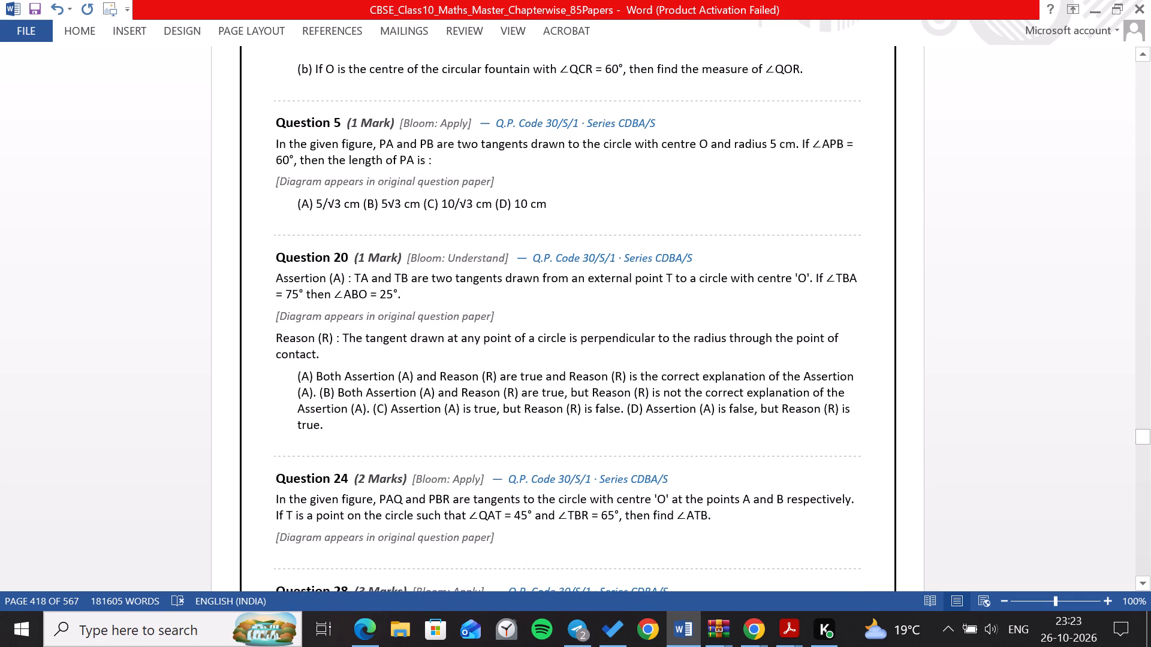
{"action": "left_click", "coordinate": [297, 382]}
{"action": "key", "text": "BackSpace"}
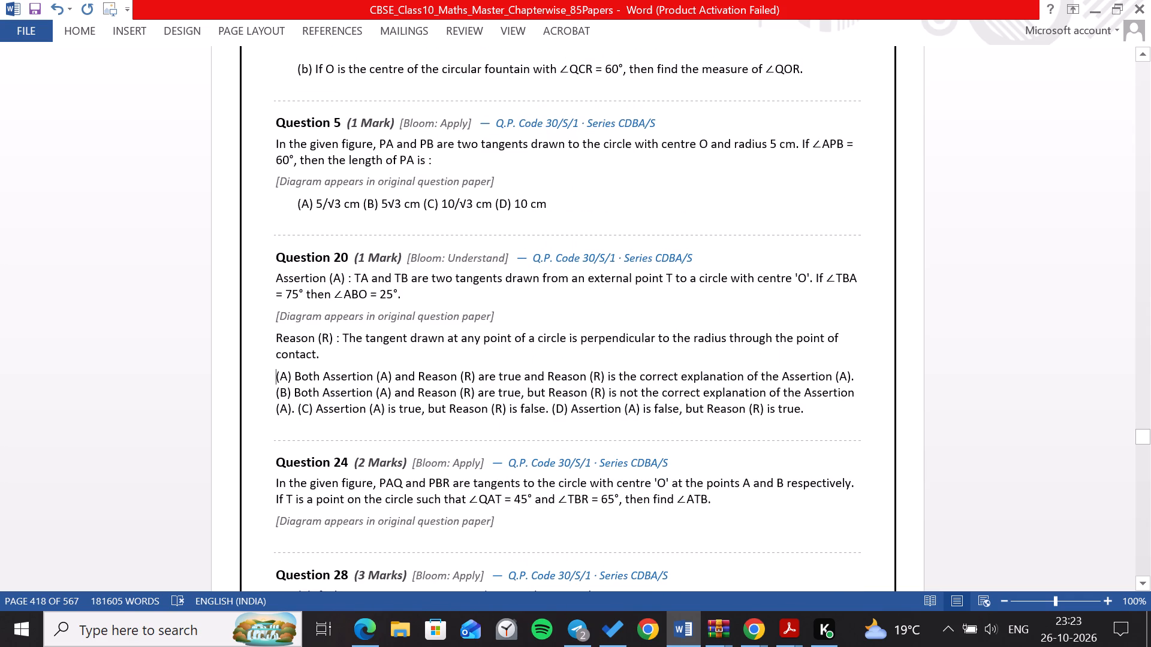
In Question 20 of Series CDBA/S, put options (C) and (D) each on their own line.
{"action": "left_click", "coordinate": [299, 409]}
{"action": "key", "text": "BackSpace"}
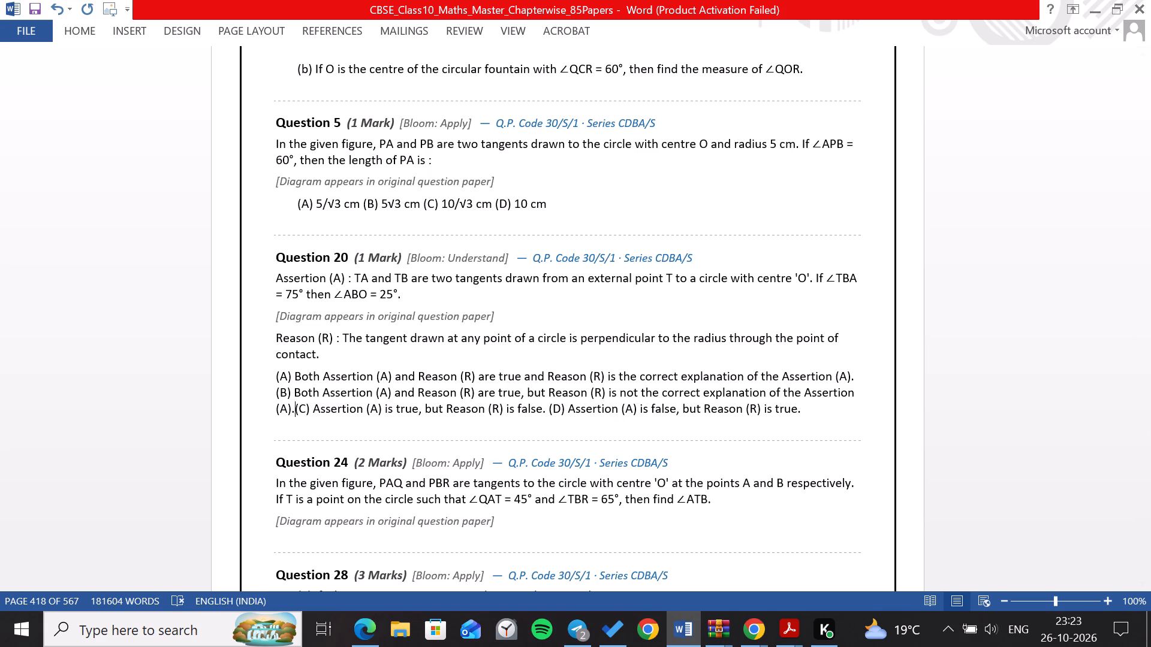
{"action": "key", "text": "Return"}
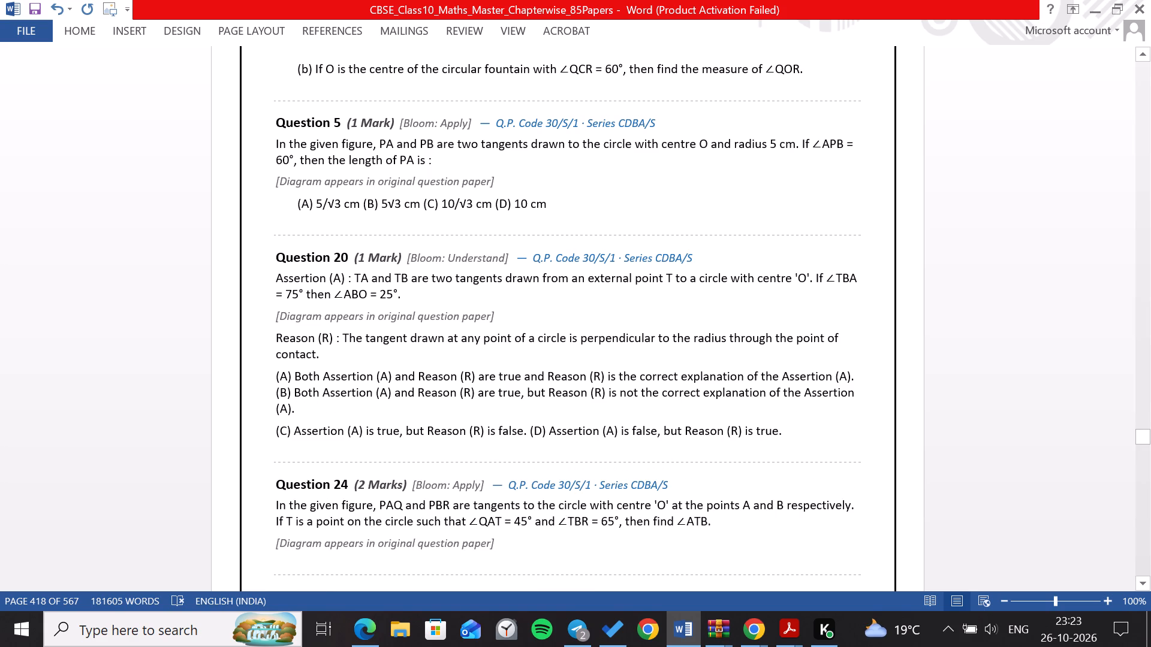
{"action": "left_click", "coordinate": [530, 433]}
{"action": "key", "text": "Return"}
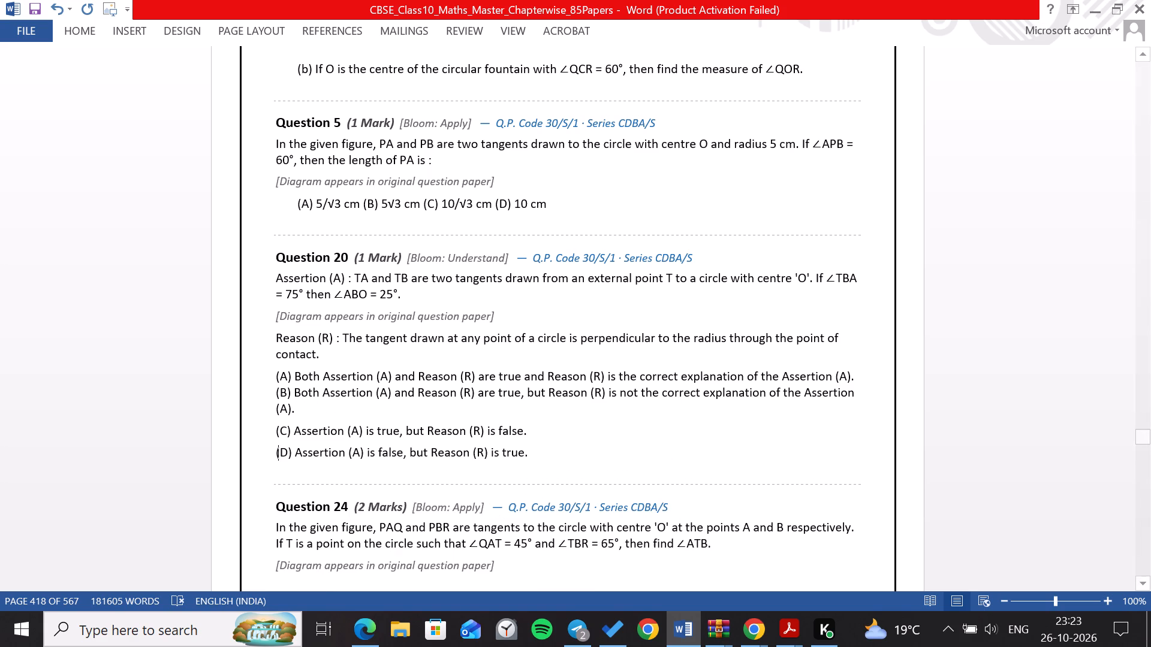
In Question 5 of Q.P. Code 30/S/1, Series CDBA/S, remove the indent from the answer options line.
{"action": "scroll", "coordinate": [540, 427], "scroll_direction": "up", "scroll_amount": 11}
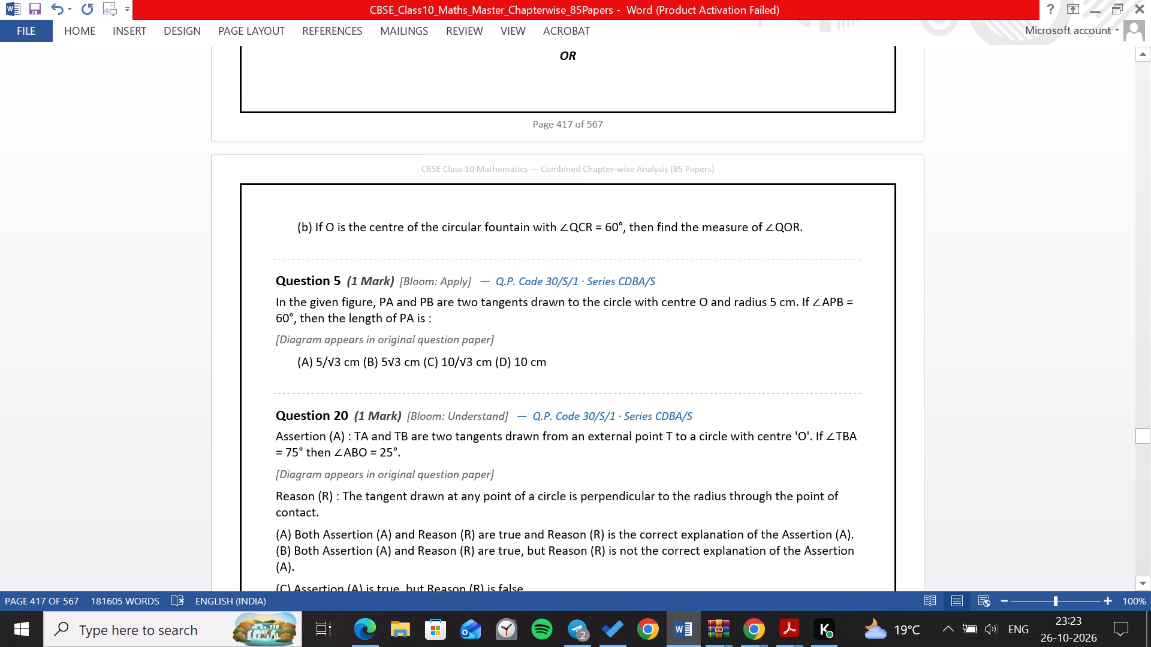
{"action": "left_click", "coordinate": [295, 362]}
{"action": "key", "text": "BackSpace"}
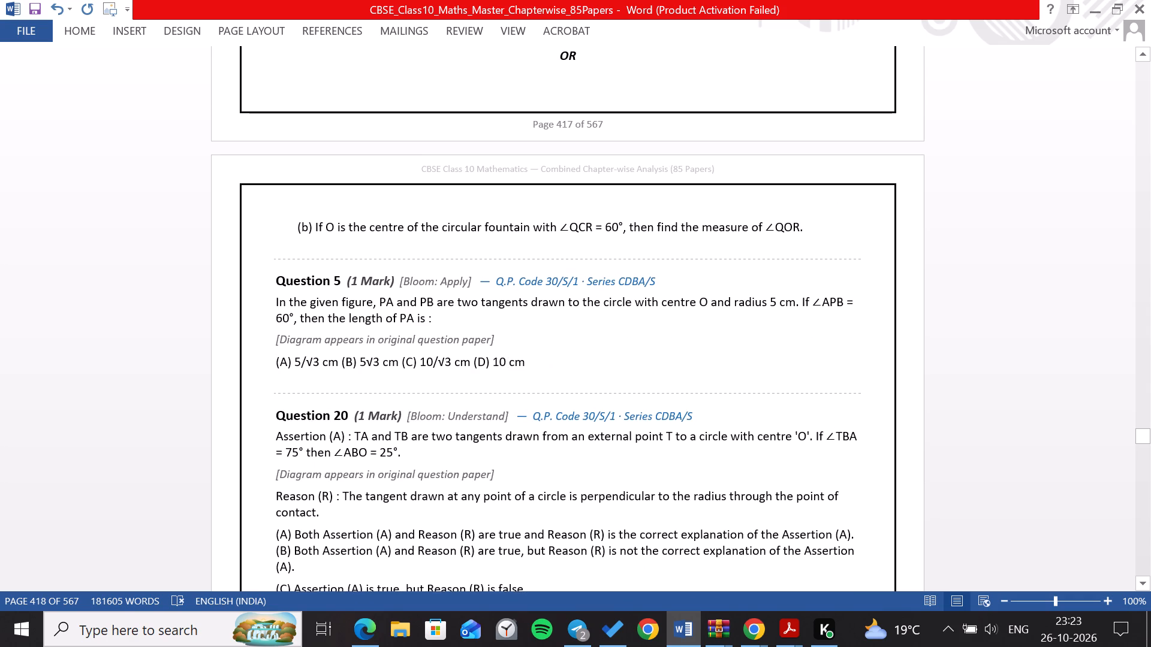
In Question 5 of Series CDBA/S, space option (B) 5√3 cm out into a second column.
{"action": "left_click", "coordinate": [341, 362]}
{"action": "key", "text": "space"}
{"action": "key", "text": "space"}
{"action": "key", "text": "space"}
{"action": "key", "text": "space"}
{"action": "key", "text": "space"}
{"action": "key", "text": "space"}
{"action": "key", "text": "space"}
{"action": "key", "text": "space"}
{"action": "key", "text": "space"}
{"action": "key", "text": "space"}
{"action": "key", "text": "space"}
{"action": "key", "text": "space"}
{"action": "key", "text": "space"}
{"action": "key", "text": "space"}
{"action": "key", "text": "space"}
{"action": "key", "text": "space"}
{"action": "key", "text": "space"}
{"action": "key", "text": "space"}
{"action": "key", "text": "space"}
{"action": "key", "text": "space"}
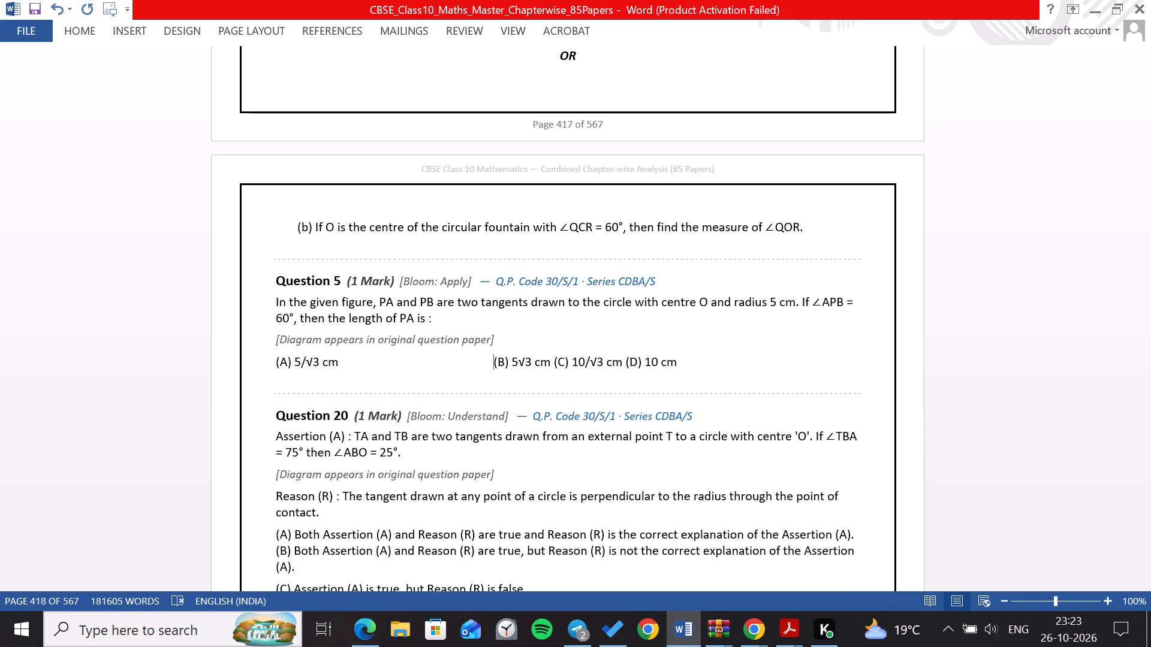
In Question 5 of Series CDBA/S, move options (C) and (D) to a second line, with (D) 10 cm spaced out beneath (B).
{"action": "left_click", "coordinate": [555, 365]}
{"action": "key", "text": "Return"}
{"action": "left_click", "coordinate": [350, 385]}
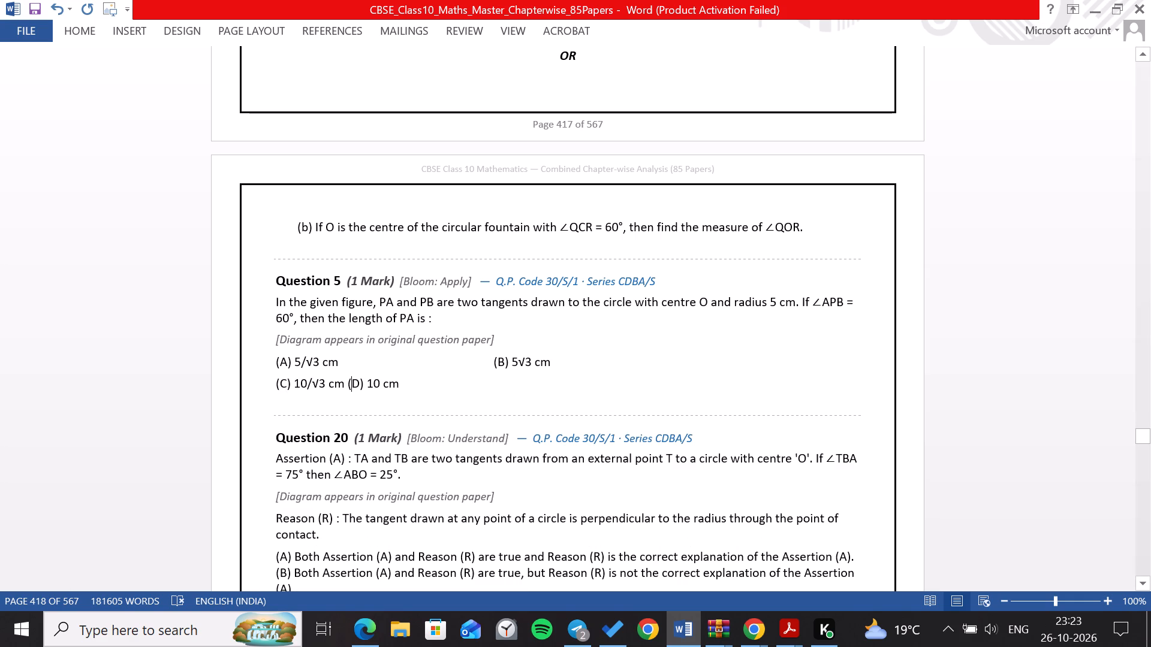
{"action": "left_click", "coordinate": [346, 388]}
{"action": "key", "text": "space"}
{"action": "key", "text": "space"}
{"action": "key", "text": "space"}
{"action": "key", "text": "space"}
{"action": "key", "text": "space"}
{"action": "key", "text": "space"}
{"action": "key", "text": "space"}
{"action": "key", "text": "space"}
{"action": "key", "text": "space"}
{"action": "key", "text": "space"}
{"action": "key", "text": "space"}
{"action": "key", "text": "space"}
{"action": "key", "text": "space"}
{"action": "key", "text": "space"}
{"action": "key", "text": "space"}
{"action": "key", "text": "space"}
{"action": "key", "text": "space"}
{"action": "key", "text": "space"}
{"action": "key", "text": "space"}
{"action": "key", "text": "space"}
{"action": "key", "text": "space"}
{"action": "key", "text": "space"}
{"action": "key", "text": "BackSpace"}
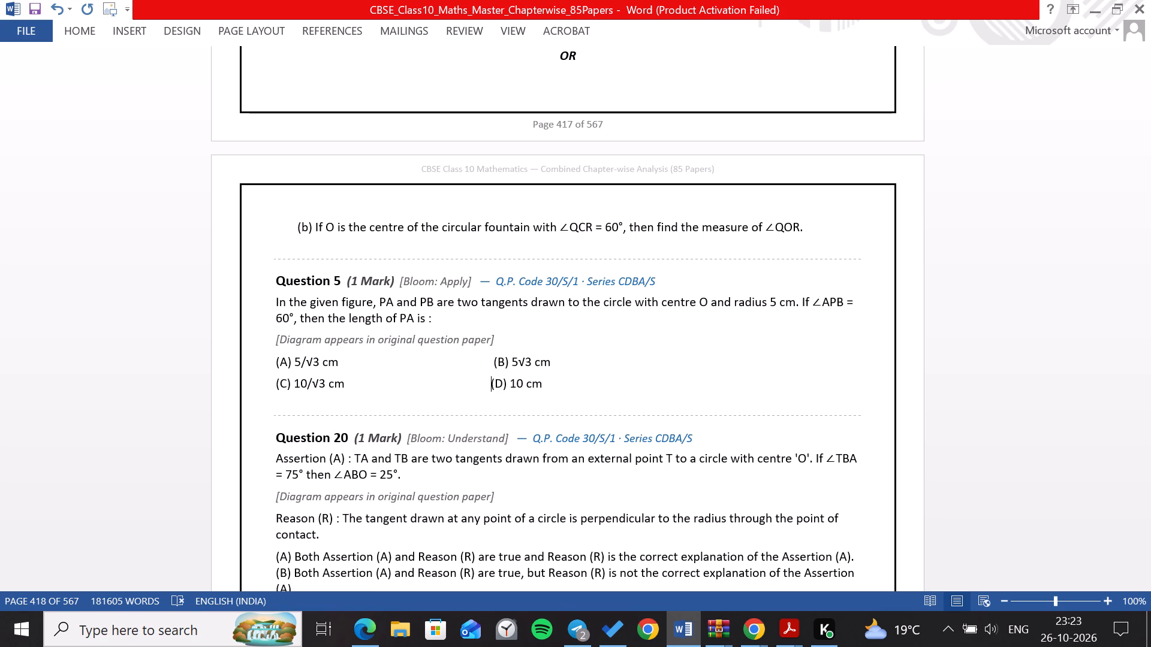
In Question 16 of Q.P. Code 30/C/3, Series WX1YZ/C, remove the indent from the answer options line.
{"action": "scroll", "coordinate": [346, 388], "scroll_direction": "up", "scroll_amount": 18}
{"action": "scroll", "coordinate": [541, 501], "scroll_direction": "up", "scroll_amount": 2}
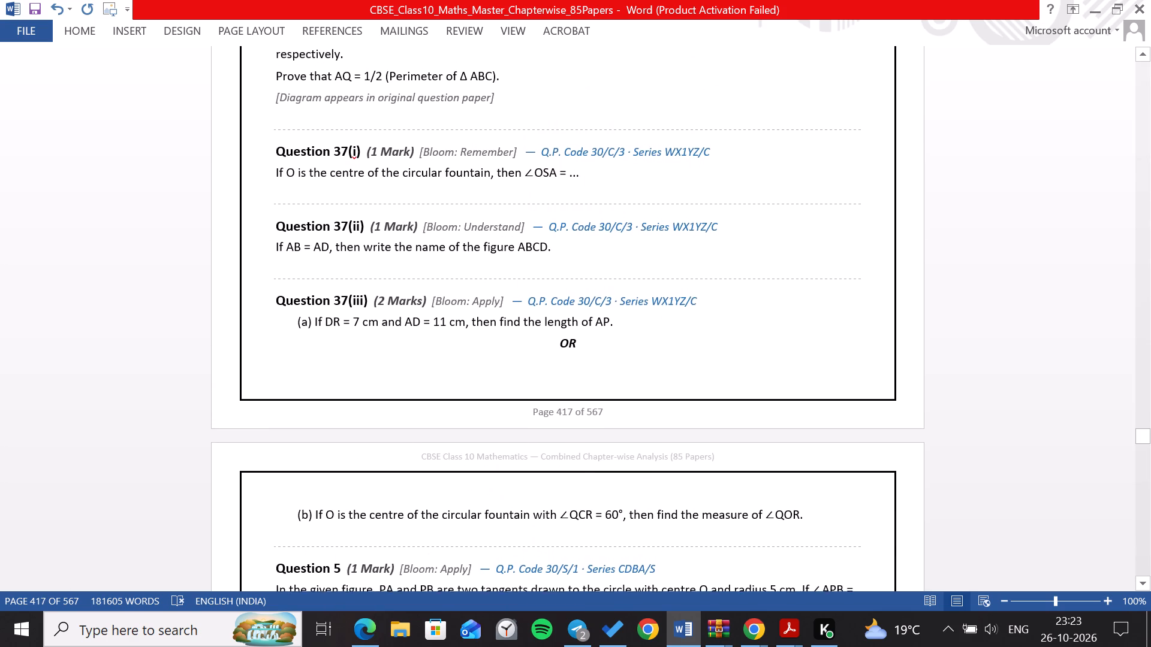
{"action": "scroll", "coordinate": [541, 501], "scroll_direction": "up", "scroll_amount": 20}
{"action": "scroll", "coordinate": [541, 501], "scroll_direction": "up", "scroll_amount": 7}
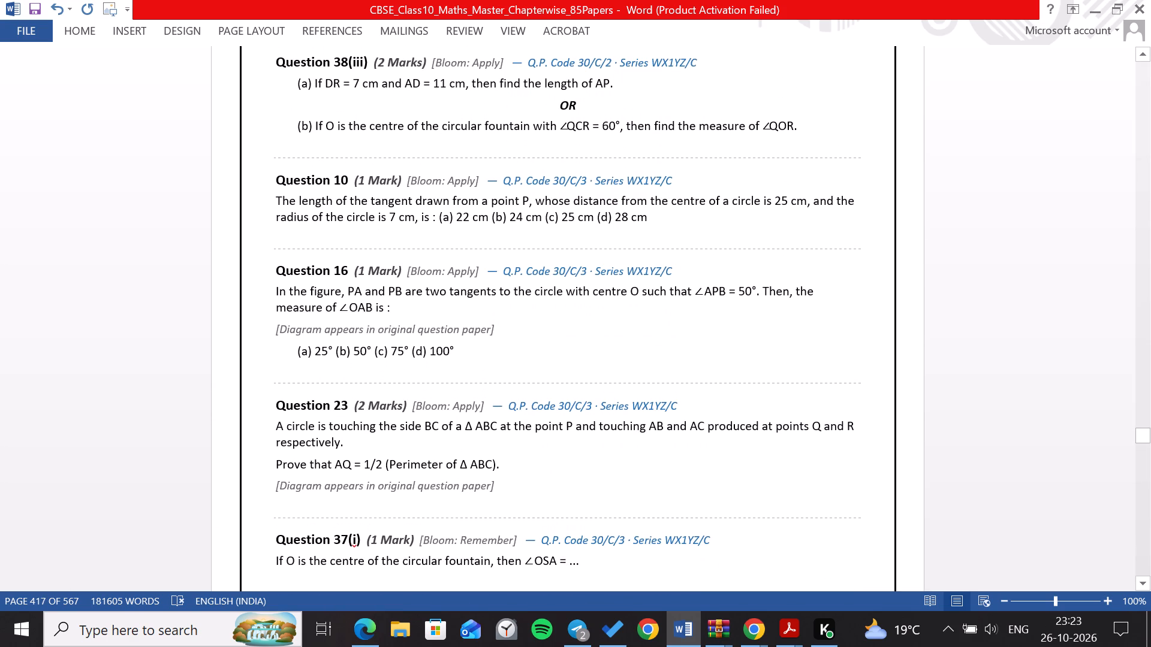
{"action": "left_click", "coordinate": [299, 352]}
{"action": "key", "text": "BackSpace"}
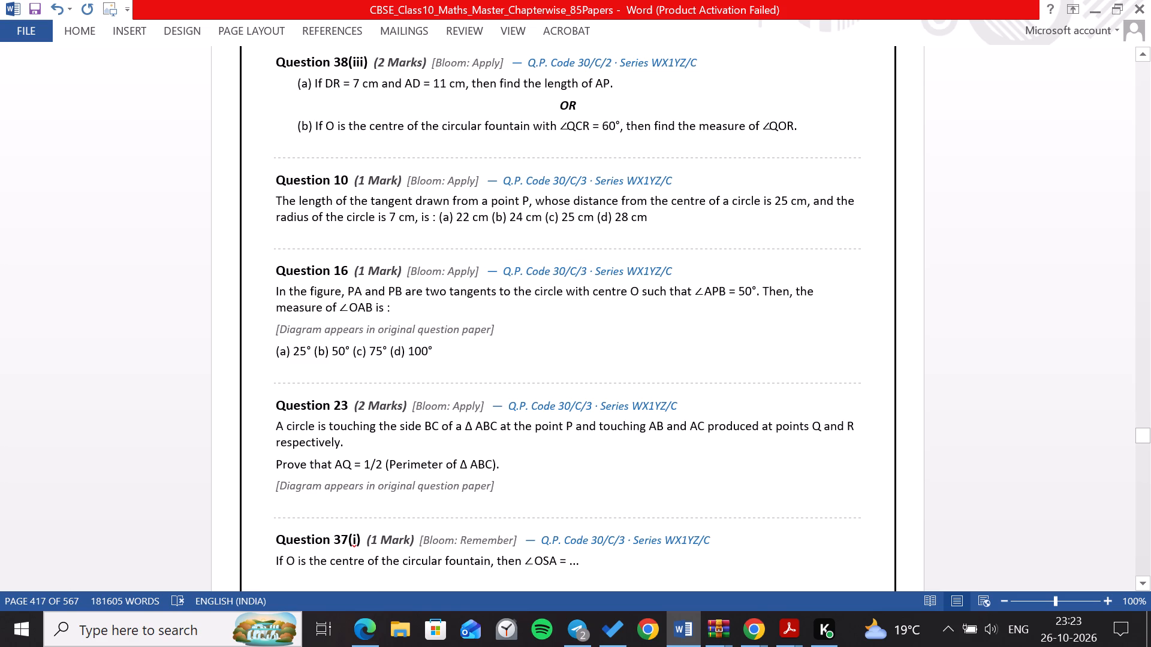
In Question 16 of Q.P. Code 30/C/3, space option (b) 50° out into a second column.
{"action": "left_click", "coordinate": [314, 352]}
{"action": "key", "text": "space"}
{"action": "key", "text": "space"}
{"action": "key", "text": "space"}
{"action": "key", "text": "space"}
{"action": "key", "text": "space"}
{"action": "key", "text": "space"}
{"action": "key", "text": "space"}
{"action": "key", "text": "space"}
{"action": "key", "text": "space"}
{"action": "key", "text": "space"}
{"action": "key", "text": "space"}
{"action": "key", "text": "space"}
{"action": "key", "text": "space"}
{"action": "key", "text": "space"}
{"action": "key", "text": "space"}
{"action": "key", "text": "space"}
{"action": "key", "text": "space"}
{"action": "key", "text": "space"}
{"action": "key", "text": "space"}
{"action": "key", "text": "space"}
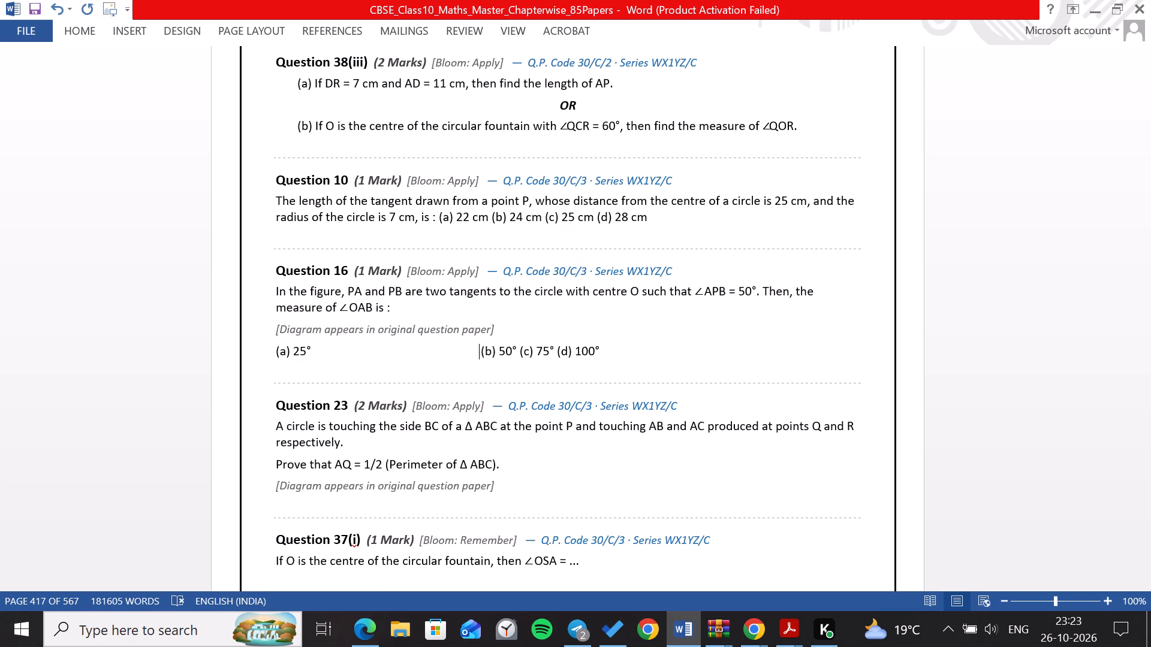
{"action": "key", "text": "space"}
{"action": "key", "text": "space"}
{"action": "key", "text": "space"}
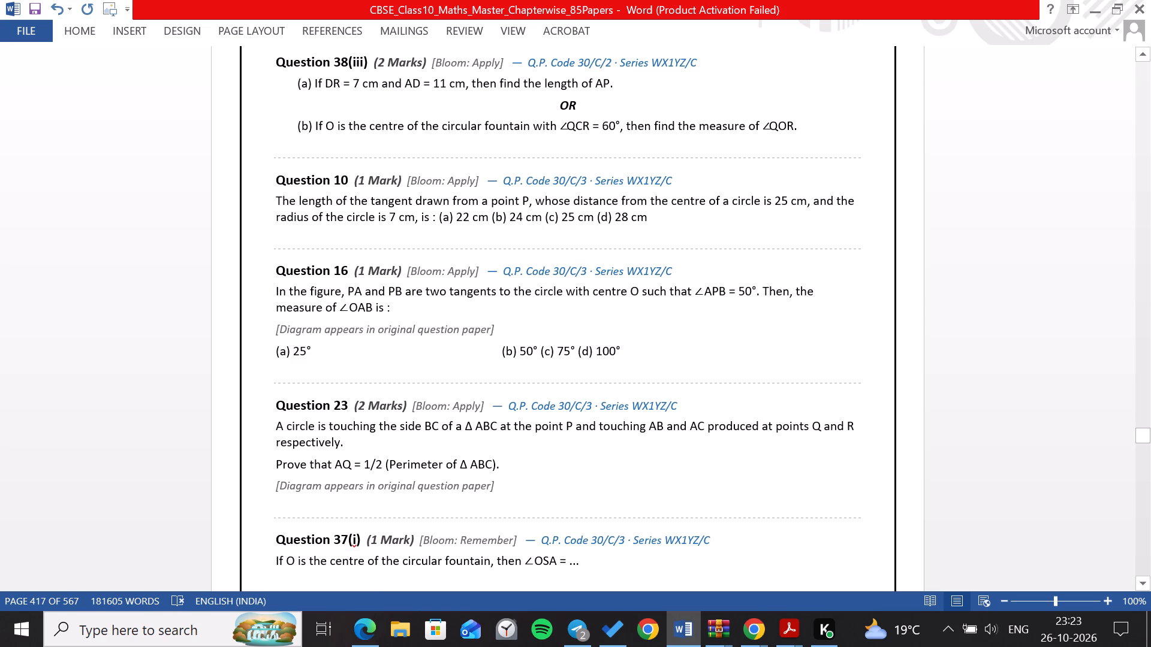
In Question 16 of Q.P. Code 30/C/3, move options (c) and (d) to a second line, with (d) 100° spaced out beneath (b).
{"action": "left_click", "coordinate": [541, 352]}
{"action": "key", "text": "Return"}
{"action": "left_click", "coordinate": [314, 376]}
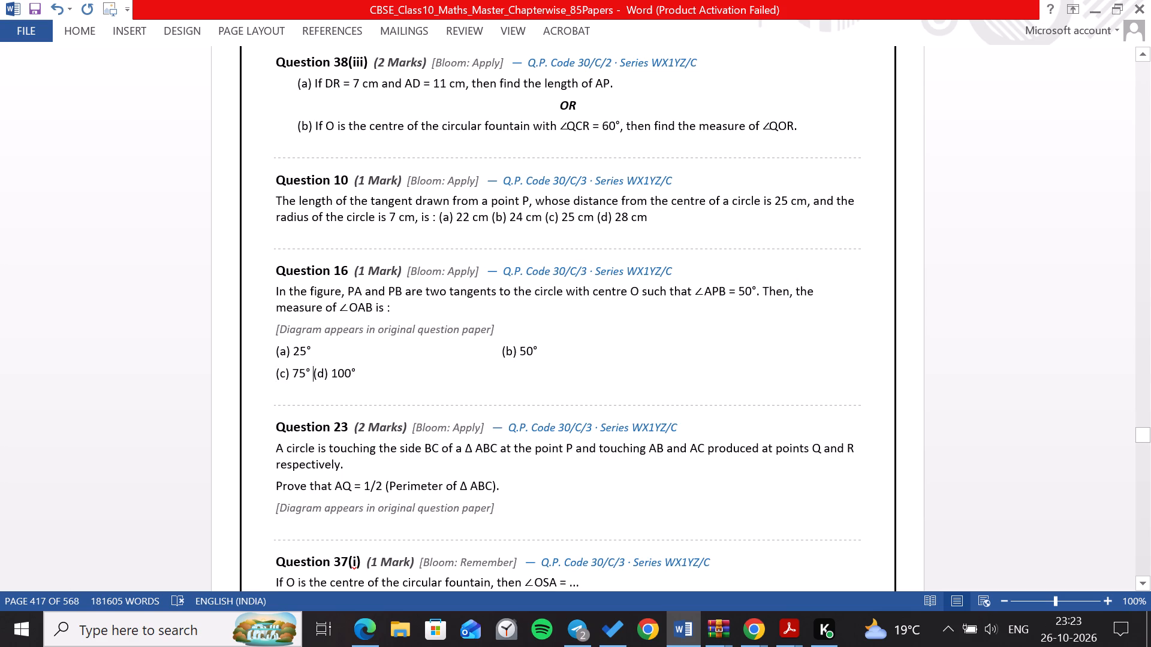
{"action": "key", "text": "space"}
{"action": "key", "text": "space"}
{"action": "key", "text": "space"}
{"action": "key", "text": "space"}
{"action": "key", "text": "space"}
{"action": "key", "text": "space"}
{"action": "key", "text": "space"}
{"action": "key", "text": "space"}
{"action": "key", "text": "space"}
{"action": "key", "text": "space"}
{"action": "key", "text": "space"}
{"action": "key", "text": "space"}
{"action": "key", "text": "space"}
{"action": "key", "text": "space"}
{"action": "key", "text": "space"}
{"action": "key", "text": "space"}
{"action": "key", "text": "space"}
{"action": "key", "text": "space"}
{"action": "key", "text": "space"}
{"action": "key", "text": "space"}
{"action": "key", "text": "space"}
In Question 10 of Q.P. Code 30/C/3, Series WX1YZ/C, move the answer options onto their own line below the question text.
{"action": "scroll", "coordinate": [565, 337], "scroll_direction": "up", "scroll_amount": 2}
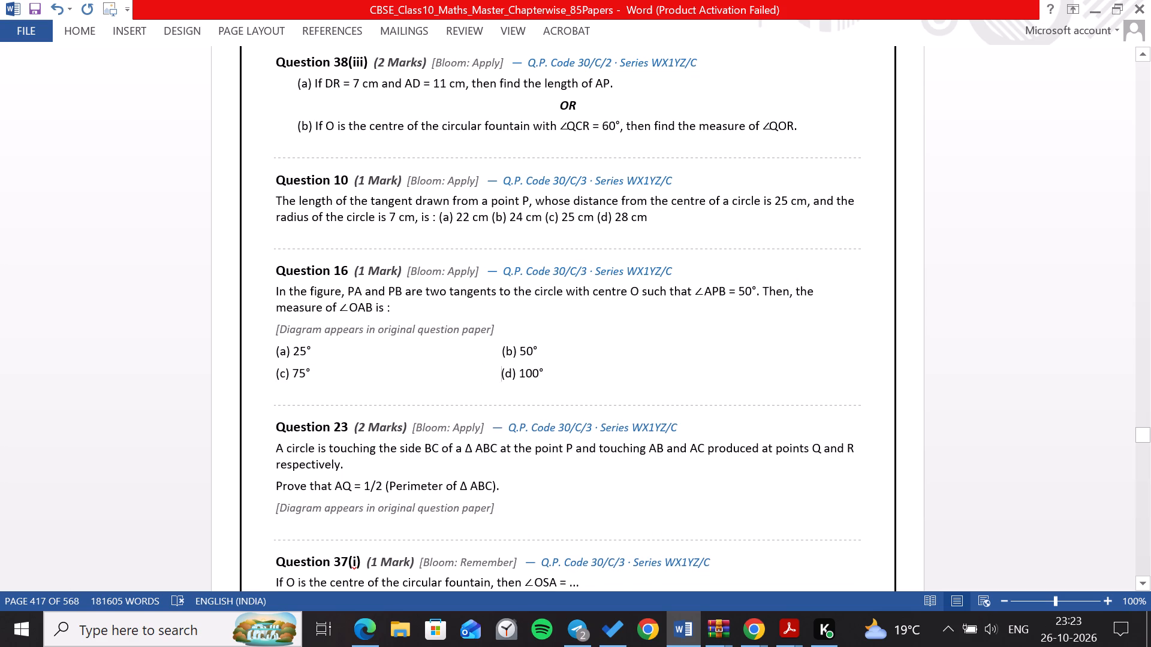
{"action": "scroll", "coordinate": [565, 337], "scroll_direction": "up", "scroll_amount": 8}
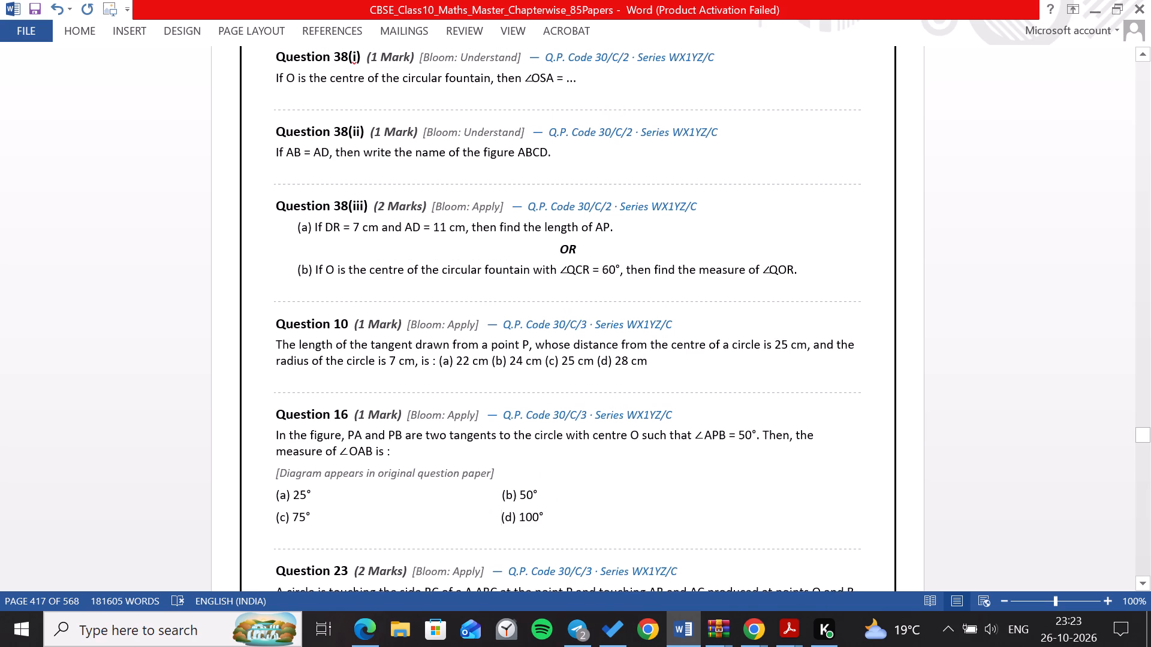
{"action": "left_click", "coordinate": [436, 362]}
{"action": "left_click", "coordinate": [439, 363]}
{"action": "key", "text": "Return"}
In Question 10 of Q.P. Code 30/C/3, space option (b) 24 cm out into a second column.
{"action": "scroll", "coordinate": [439, 364], "scroll_direction": "up", "scroll_amount": 13}
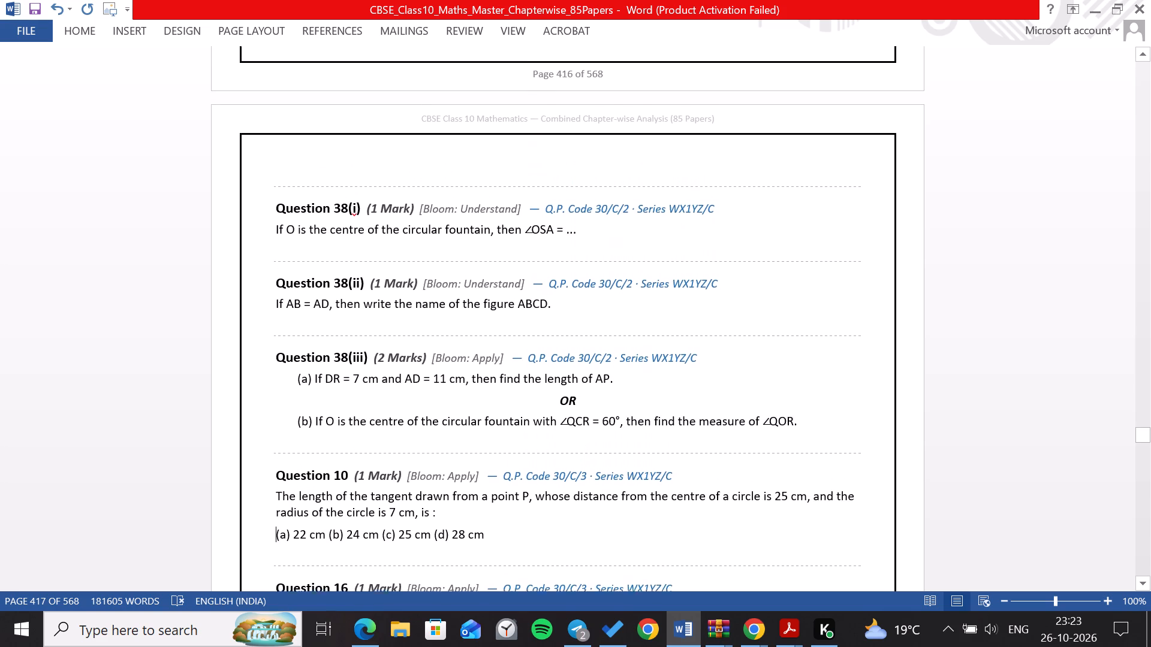
{"action": "scroll", "coordinate": [456, 361], "scroll_direction": "up", "scroll_amount": 1}
{"action": "scroll", "coordinate": [458, 382], "scroll_direction": "down", "scroll_amount": 12}
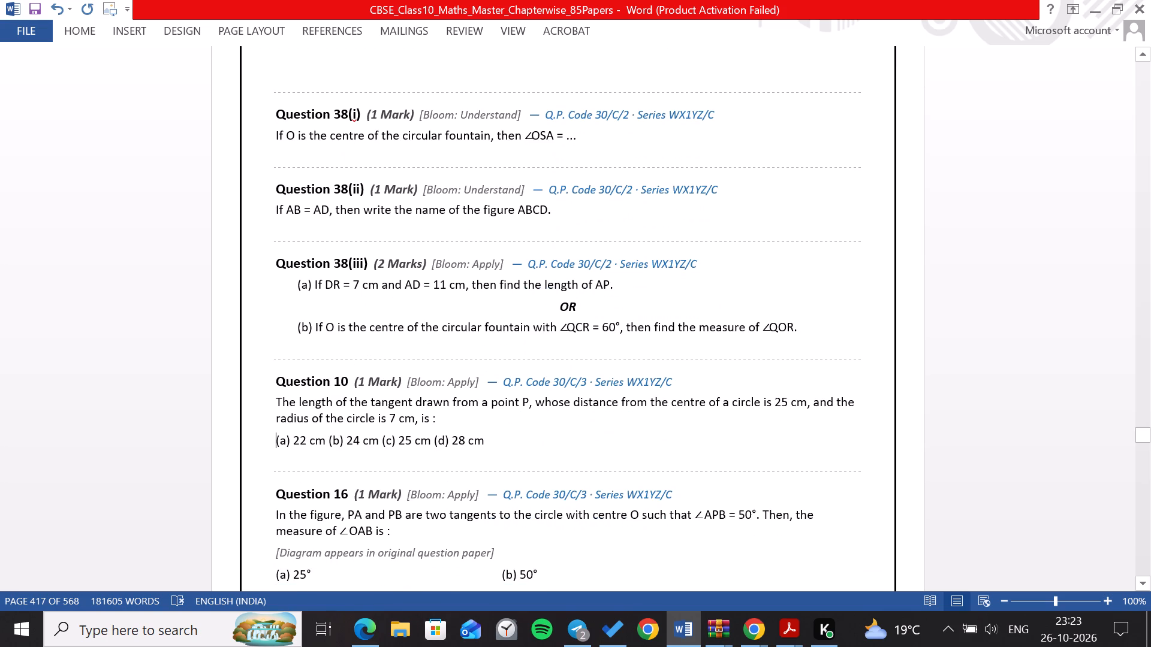
{"action": "left_click", "coordinate": [328, 442]}
{"action": "key", "text": "space"}
{"action": "key", "text": "space"}
{"action": "key", "text": "space"}
{"action": "key", "text": "space"}
{"action": "key", "text": "space"}
{"action": "key", "text": "space"}
{"action": "key", "text": "space"}
{"action": "key", "text": "space"}
{"action": "key", "text": "space"}
{"action": "key", "text": "space"}
{"action": "key", "text": "space"}
{"action": "key", "text": "space"}
{"action": "key", "text": "space"}
{"action": "key", "text": "space"}
{"action": "key", "text": "space"}
{"action": "key", "text": "space"}
{"action": "key", "text": "space"}
{"action": "key", "text": "space"}
{"action": "key", "text": "space"}
{"action": "key", "text": "space"}
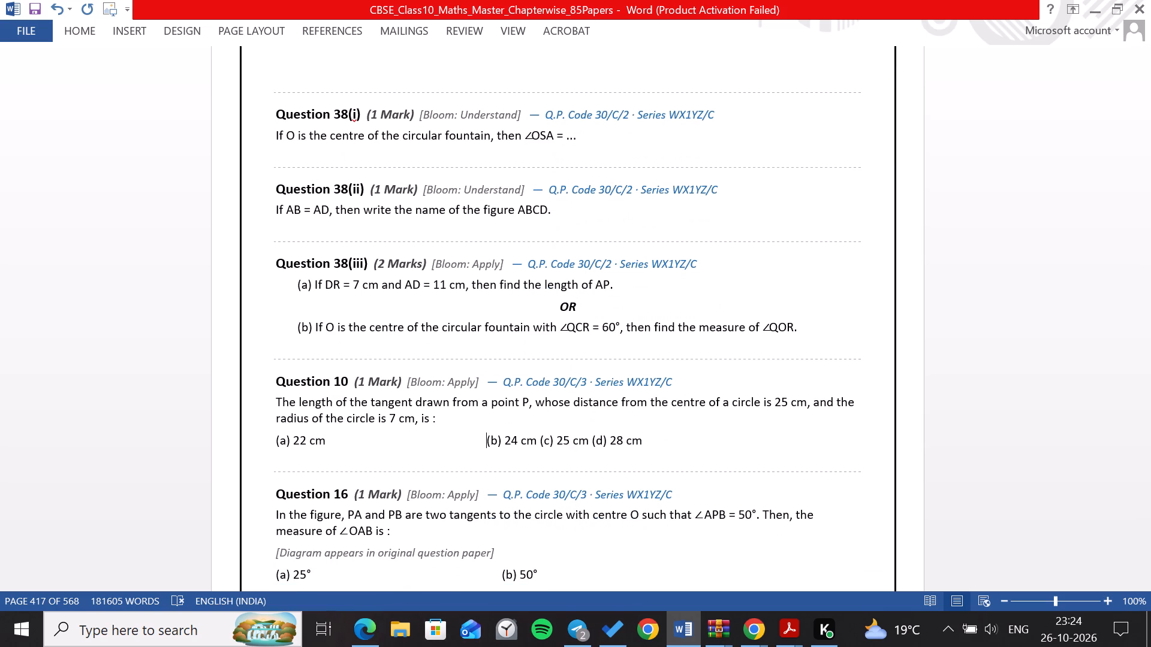
{"action": "key", "text": "space"}
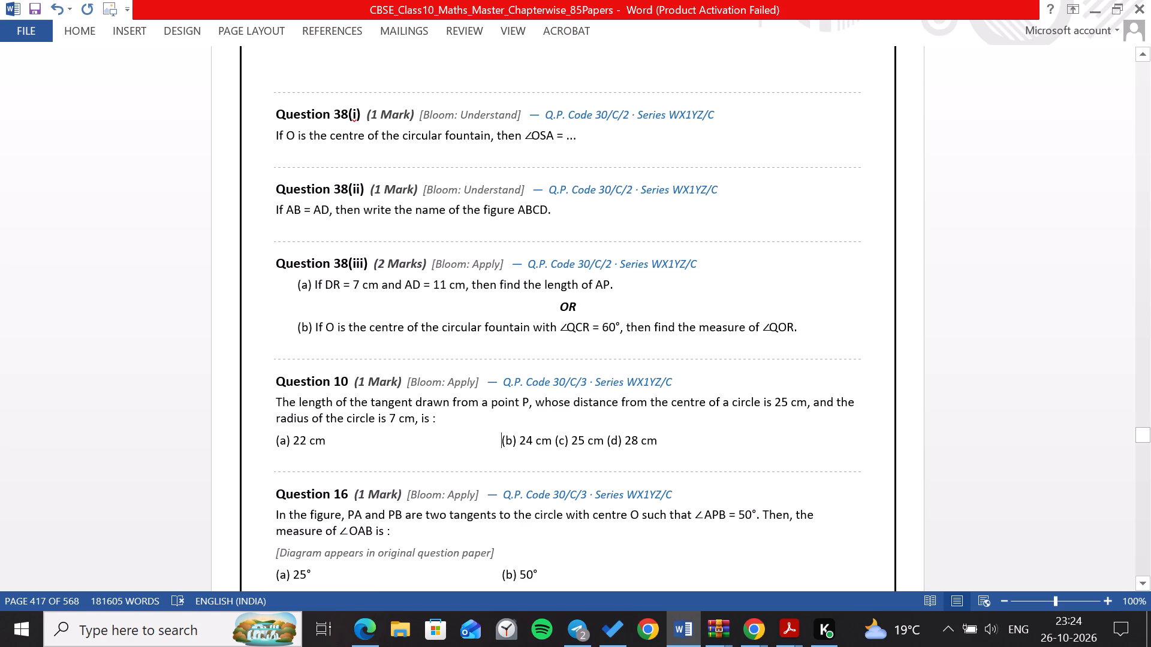
In Question 10 of Q.P. Code 30/C/3, move options (c) and (d) to a second line, with (d) 28 cm spaced out beneath (b).
{"action": "left_click", "coordinate": [555, 440]}
{"action": "key", "text": "Return"}
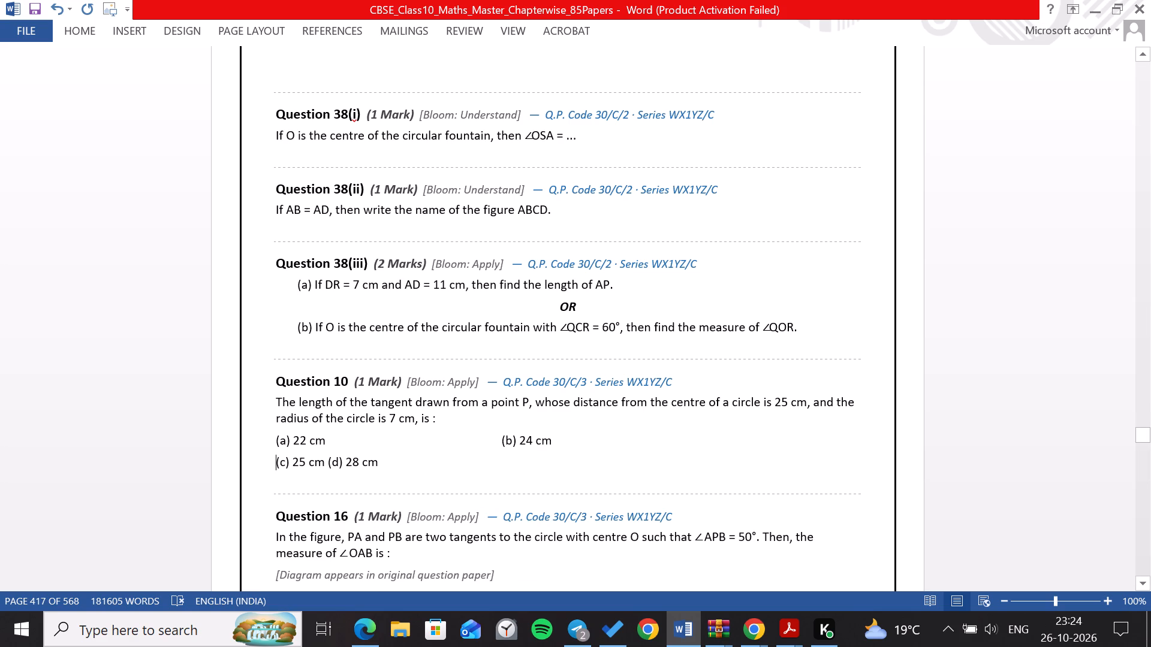
{"action": "left_click", "coordinate": [327, 460]}
{"action": "key", "text": "space"}
{"action": "key", "text": "space"}
{"action": "key", "text": "space"}
{"action": "key", "text": "space"}
{"action": "key", "text": "space"}
{"action": "key", "text": "space"}
{"action": "key", "text": "space"}
{"action": "key", "text": "space"}
{"action": "key", "text": "space"}
{"action": "key", "text": "space"}
{"action": "key", "text": "space"}
{"action": "key", "text": "space"}
{"action": "key", "text": "space"}
{"action": "key", "text": "space"}
{"action": "key", "text": "space"}
{"action": "key", "text": "space"}
{"action": "key", "text": "space"}
{"action": "key", "text": "space"}
{"action": "key", "text": "space"}
{"action": "key", "text": "space"}
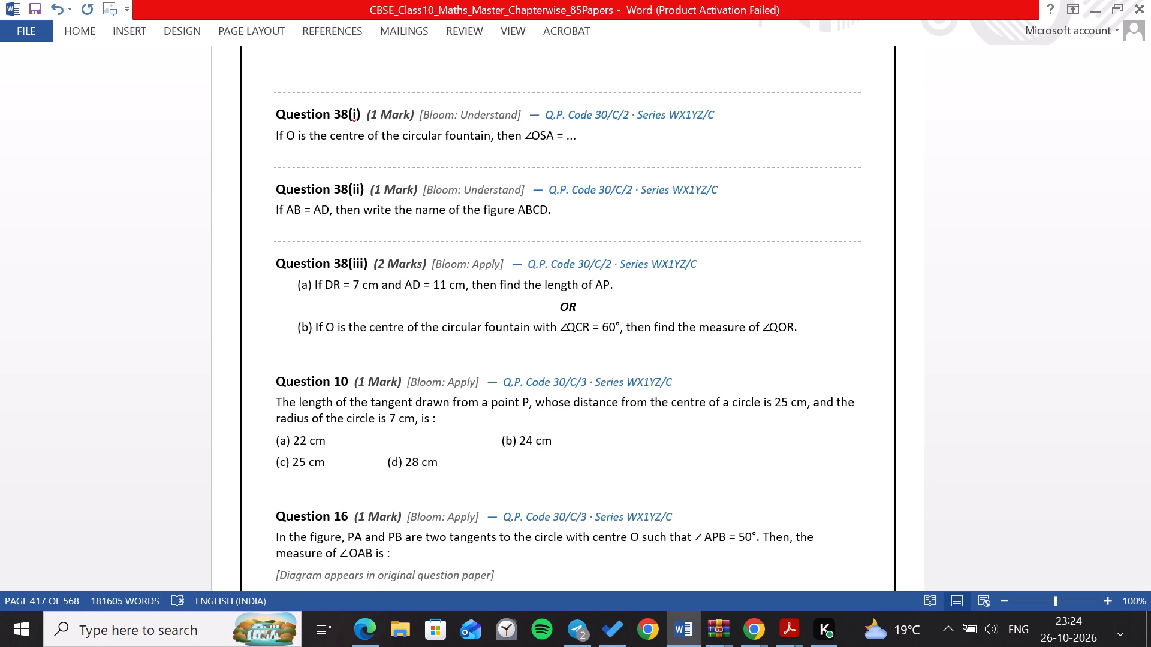
{"action": "key", "text": "space"}
{"action": "key", "text": "space"}
In Question 10 of Q.P. Code 30/C/2, Series WX1YZ/C, remove the indent from the answer options line.
{"action": "scroll", "coordinate": [330, 478], "scroll_direction": "up", "scroll_amount": 9}
{"action": "scroll", "coordinate": [330, 478], "scroll_direction": "up", "scroll_amount": 19}
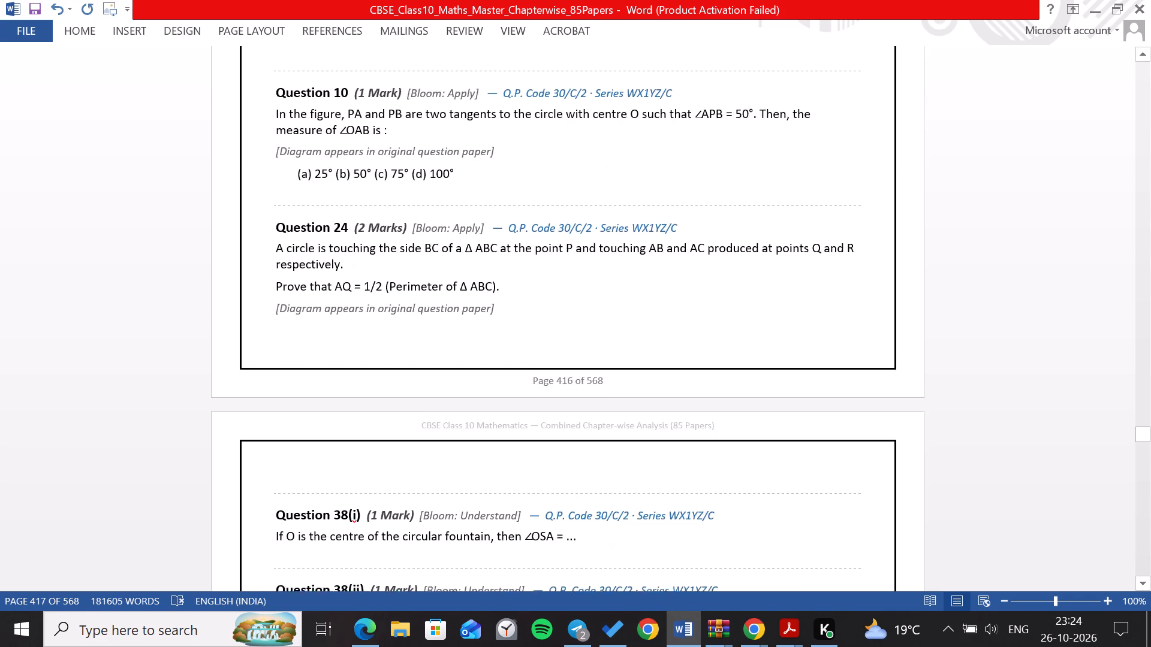
{"action": "scroll", "coordinate": [330, 478], "scroll_direction": "up", "scroll_amount": 11}
{"action": "left_click", "coordinate": [299, 337]}
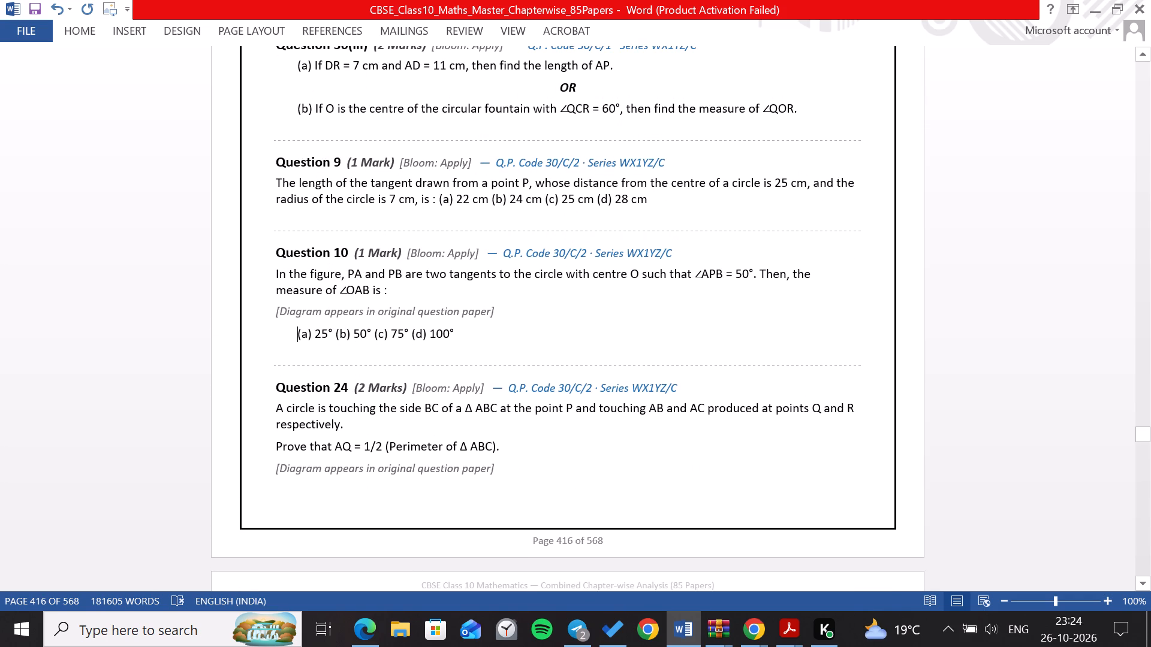
{"action": "key", "text": "BackSpace"}
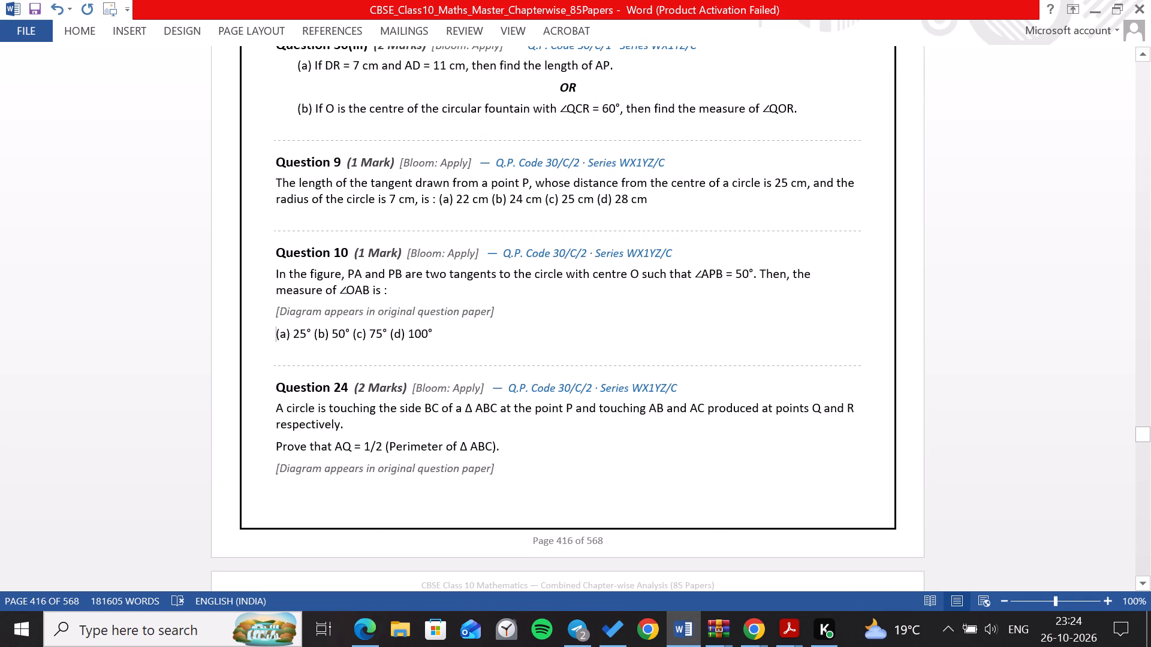
In Question 10 of Q.P. Code 30/C/2, space option (b) 50° out into a second column.
{"action": "left_click", "coordinate": [316, 336]}
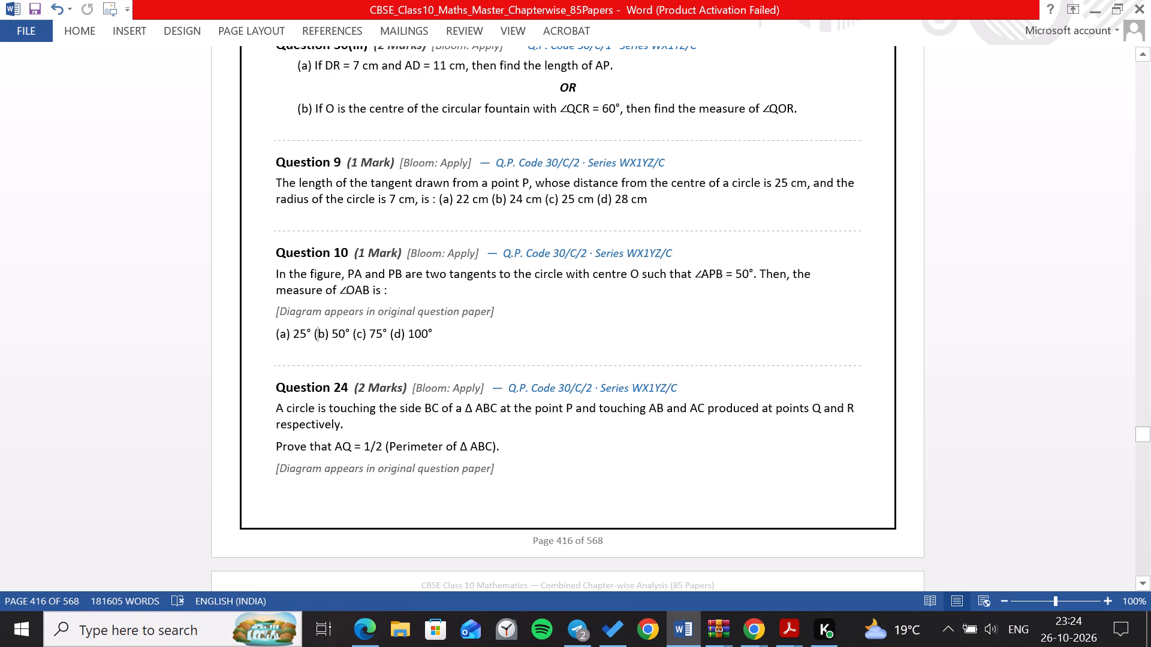
{"action": "left_click", "coordinate": [314, 343]}
{"action": "key", "text": "space"}
{"action": "key", "text": "space"}
{"action": "key", "text": "space"}
{"action": "key", "text": "space"}
{"action": "key", "text": "space"}
{"action": "key", "text": "space"}
{"action": "key", "text": "space"}
{"action": "key", "text": "space"}
{"action": "key", "text": "space"}
{"action": "key", "text": "space"}
{"action": "key", "text": "space"}
{"action": "key", "text": "space"}
{"action": "key", "text": "space"}
{"action": "key", "text": "space"}
{"action": "key", "text": "space"}
{"action": "key", "text": "space"}
{"action": "key", "text": "space"}
{"action": "key", "text": "space"}
{"action": "key", "text": "space"}
{"action": "key", "text": "space"}
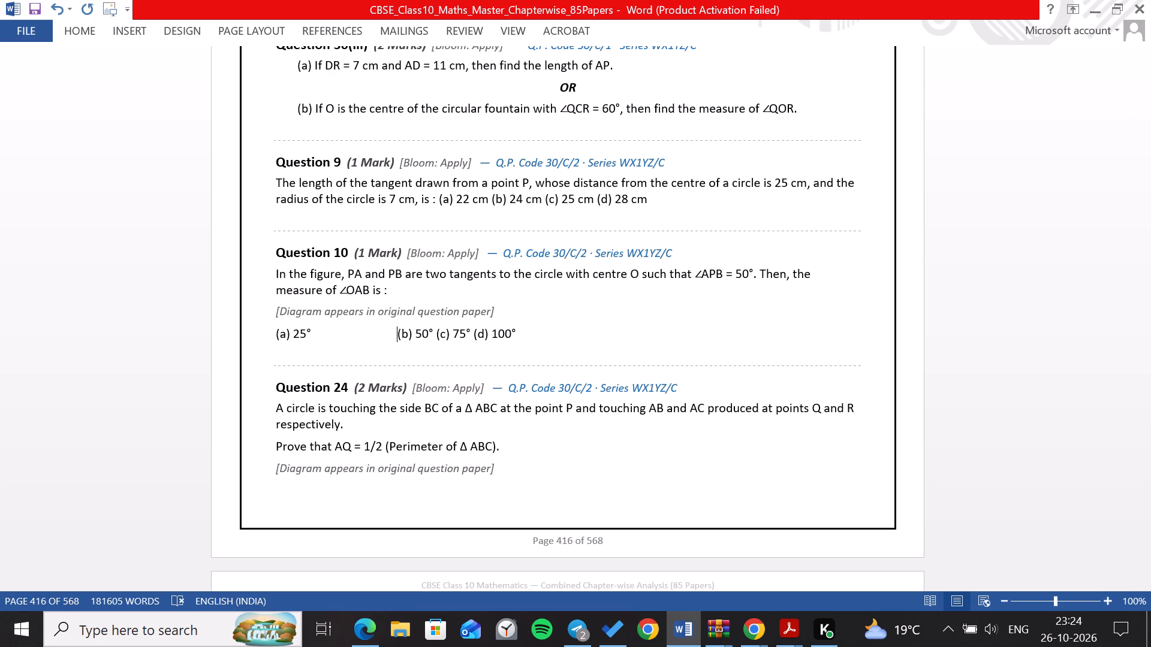
{"action": "key", "text": "space"}
{"action": "key", "text": "space"}
{"action": "key", "text": "space"}
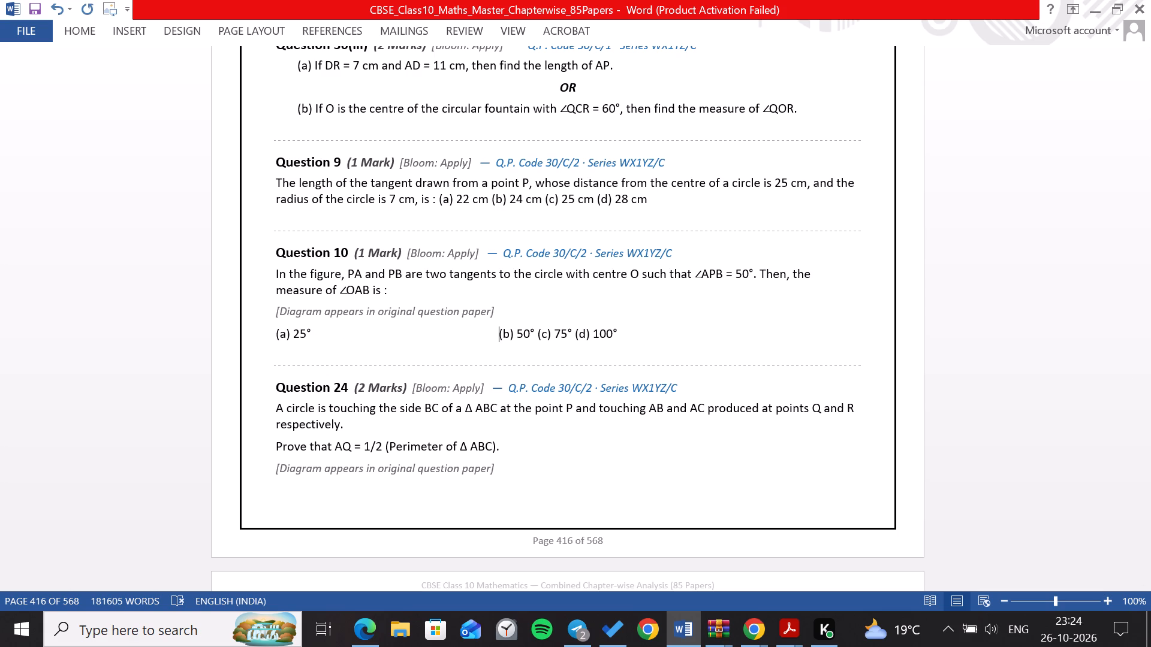
{"action": "key", "text": "space"}
In Question 10 of Q.P. Code 30/C/2, move options (c) and (d) to a second line, with (d) 100° spaced out beneath (b).
{"action": "left_click", "coordinate": [540, 336]}
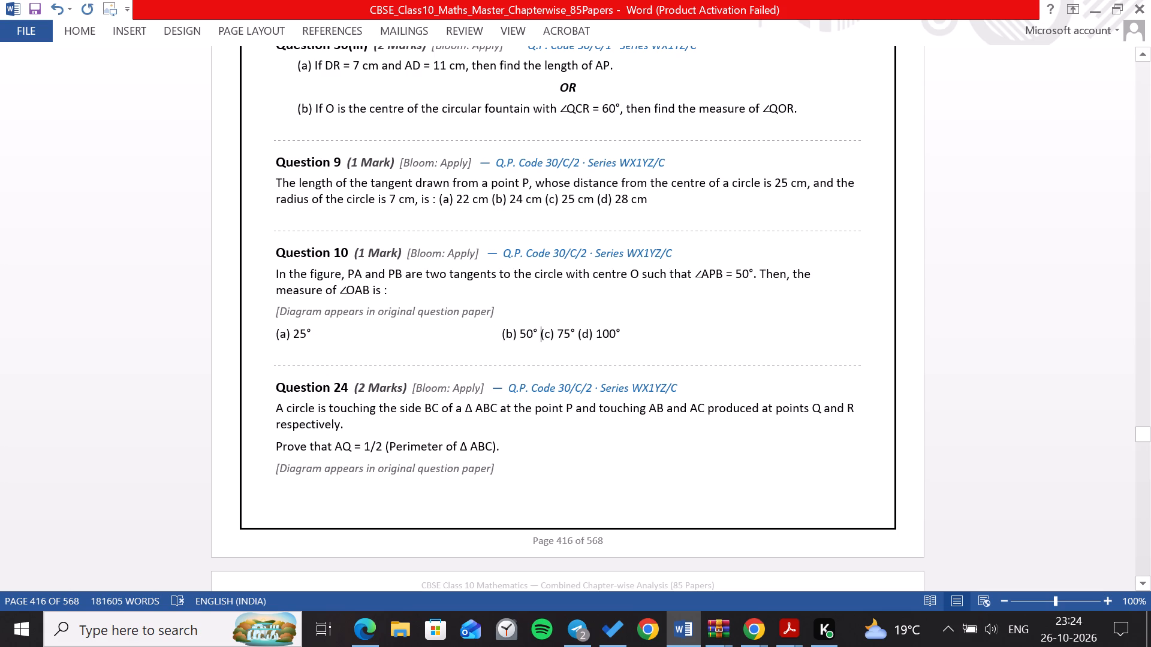
{"action": "key", "text": "Return"}
{"action": "left_click", "coordinate": [314, 355]}
{"action": "key", "text": "space"}
{"action": "key", "text": "space"}
{"action": "key", "text": "space"}
{"action": "key", "text": "space"}
{"action": "key", "text": "space"}
{"action": "key", "text": "space"}
{"action": "key", "text": "space"}
{"action": "key", "text": "space"}
{"action": "key", "text": "space"}
{"action": "key", "text": "space"}
{"action": "key", "text": "space"}
{"action": "key", "text": "space"}
{"action": "key", "text": "space"}
{"action": "key", "text": "space"}
{"action": "key", "text": "space"}
{"action": "key", "text": "space"}
{"action": "key", "text": "space"}
{"action": "key", "text": "space"}
{"action": "key", "text": "space"}
{"action": "key", "text": "space"}
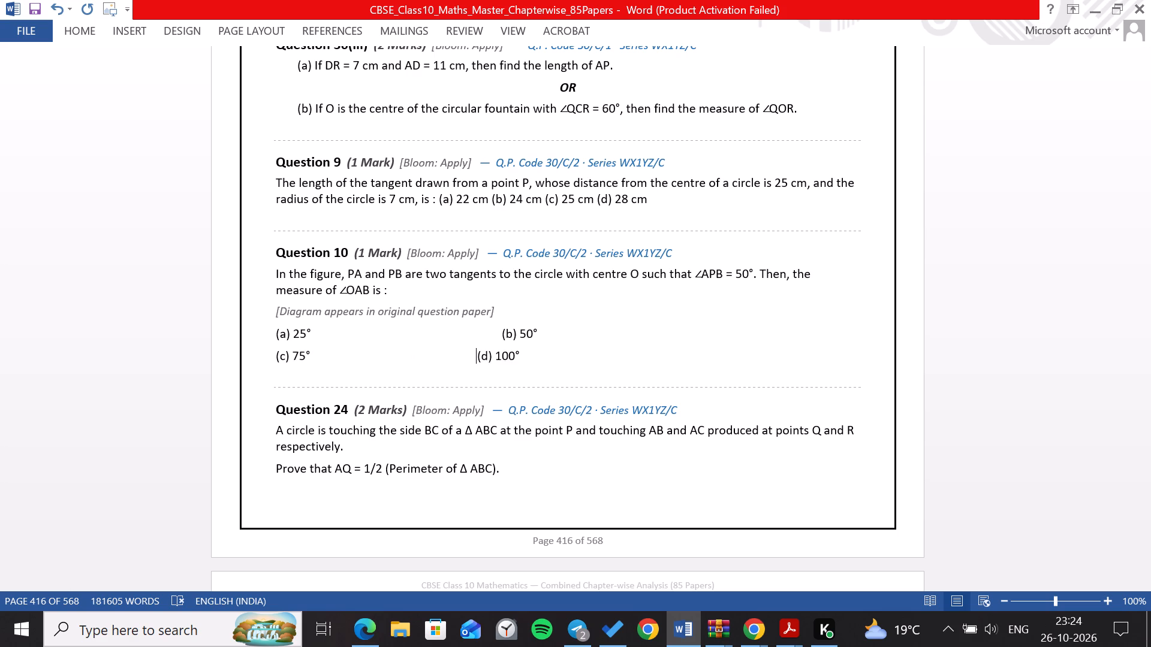
{"action": "key", "text": "space"}
{"action": "key", "text": "space"}
{"action": "key", "text": "space"}
{"action": "key", "text": "space"}
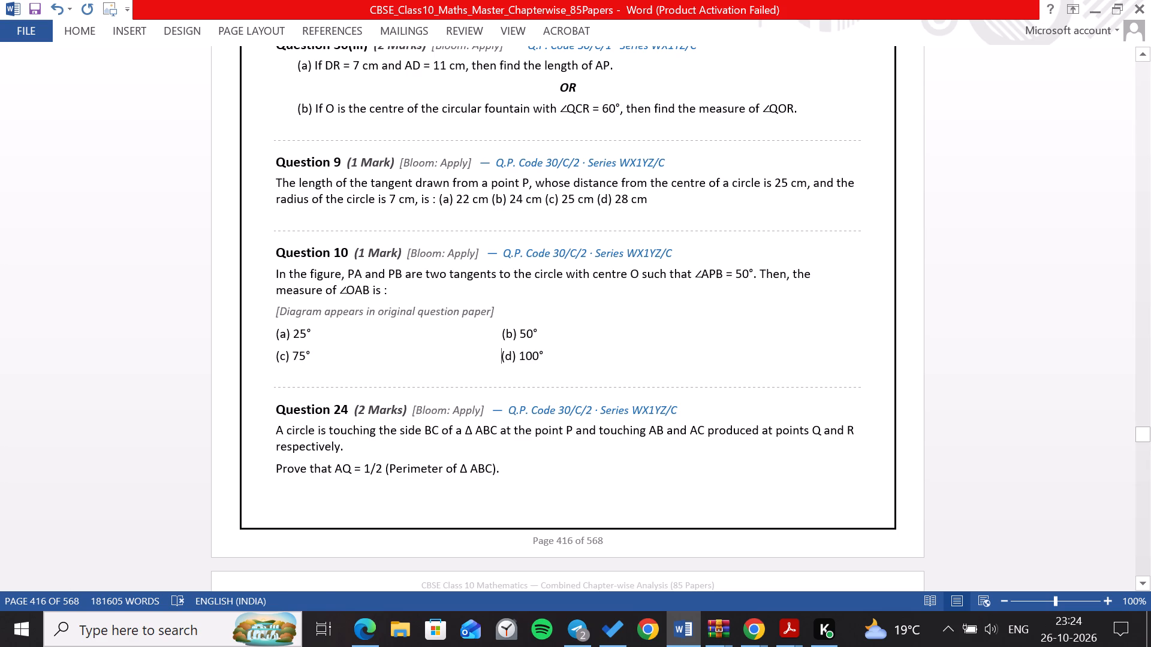
In Question 9 of Q.P. Code 30/C/2, Series WX1YZ/C, move the answer options onto their own line below the question text.
{"action": "scroll", "coordinate": [392, 375], "scroll_direction": "up", "scroll_amount": 12}
{"action": "left_click", "coordinate": [438, 368]}
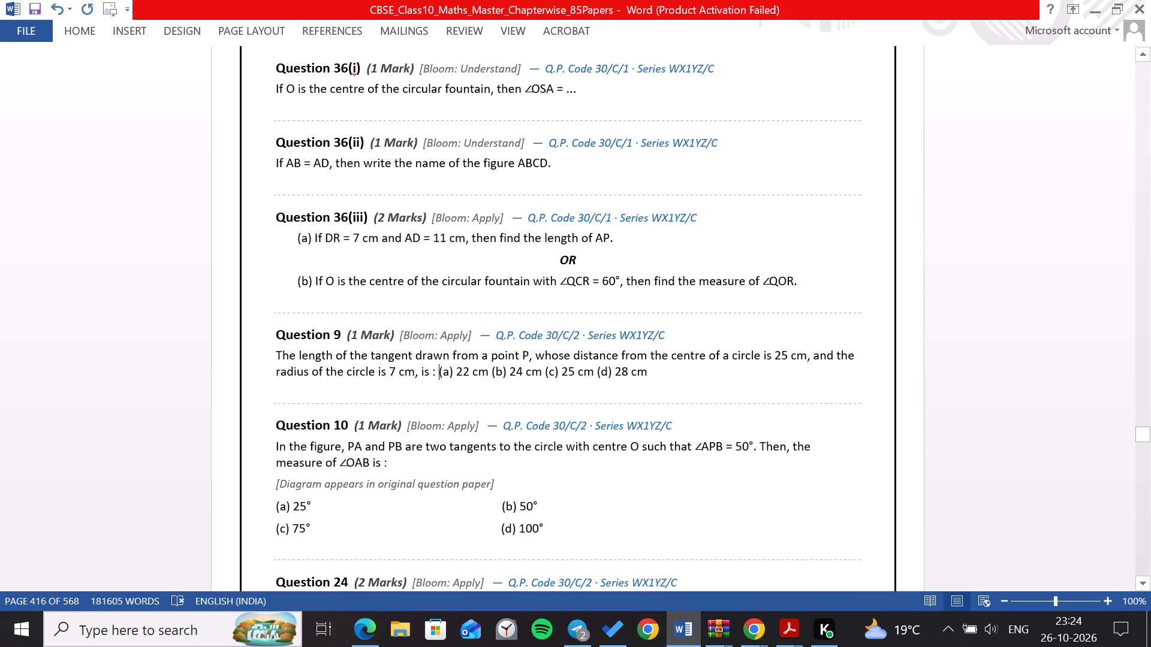
{"action": "key", "text": "Return"}
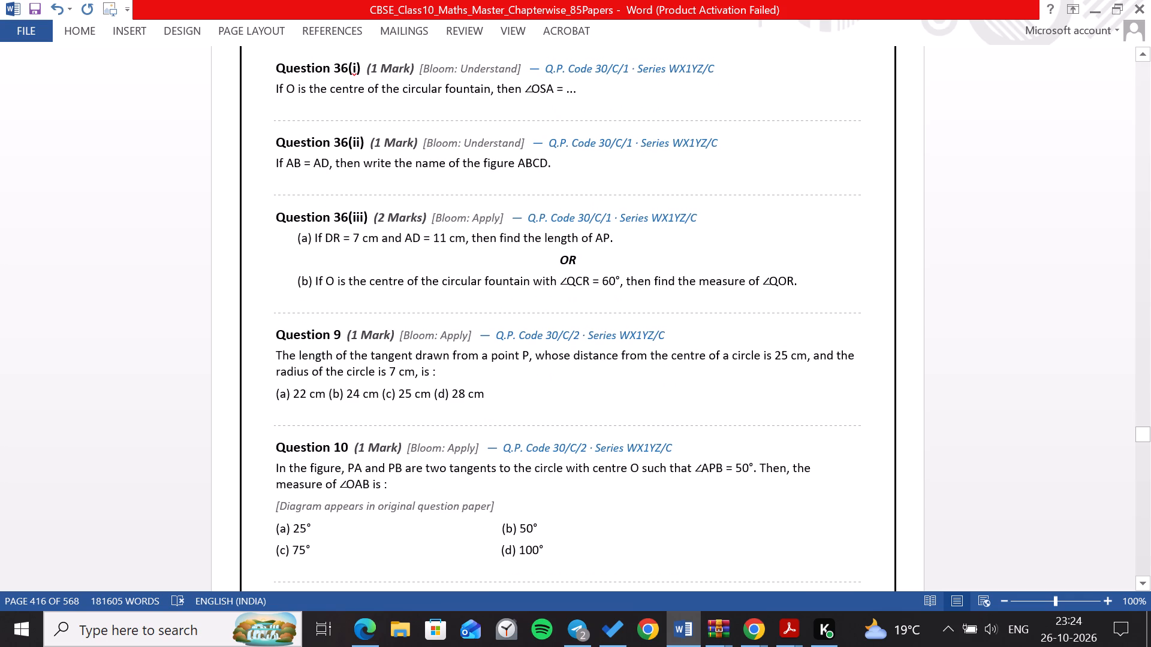
In Question 9 of Q.P. Code 30/C/2, space option (b) 24 cm out into a second column.
{"action": "left_click", "coordinate": [331, 389]}
{"action": "left_click", "coordinate": [330, 395]}
{"action": "key", "text": "space"}
{"action": "key", "text": "space"}
{"action": "key", "text": "space"}
{"action": "key", "text": "space"}
{"action": "key", "text": "space"}
{"action": "key", "text": "space"}
{"action": "key", "text": "space"}
{"action": "key", "text": "space"}
{"action": "key", "text": "space"}
{"action": "key", "text": "space"}
{"action": "key", "text": "space"}
{"action": "key", "text": "space"}
{"action": "key", "text": "space"}
{"action": "key", "text": "space"}
{"action": "key", "text": "space"}
{"action": "key", "text": "space"}
{"action": "key", "text": "space"}
{"action": "key", "text": "space"}
{"action": "key", "text": "space"}
{"action": "key", "text": "space"}
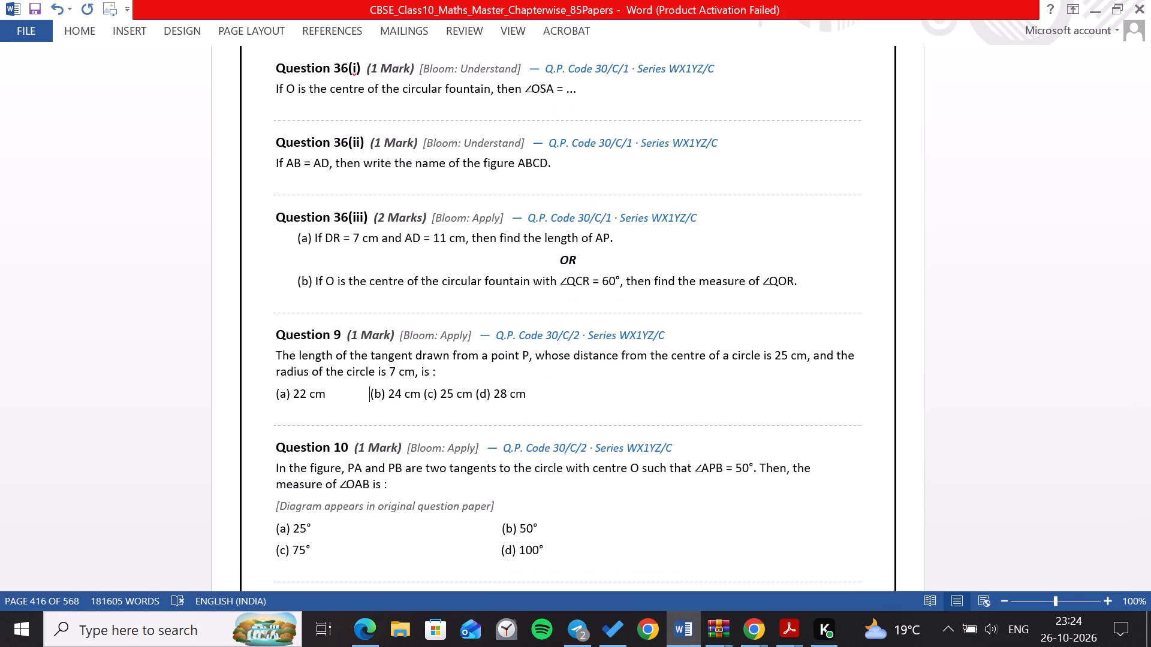
{"action": "key", "text": "space"}
{"action": "key", "text": "space"}
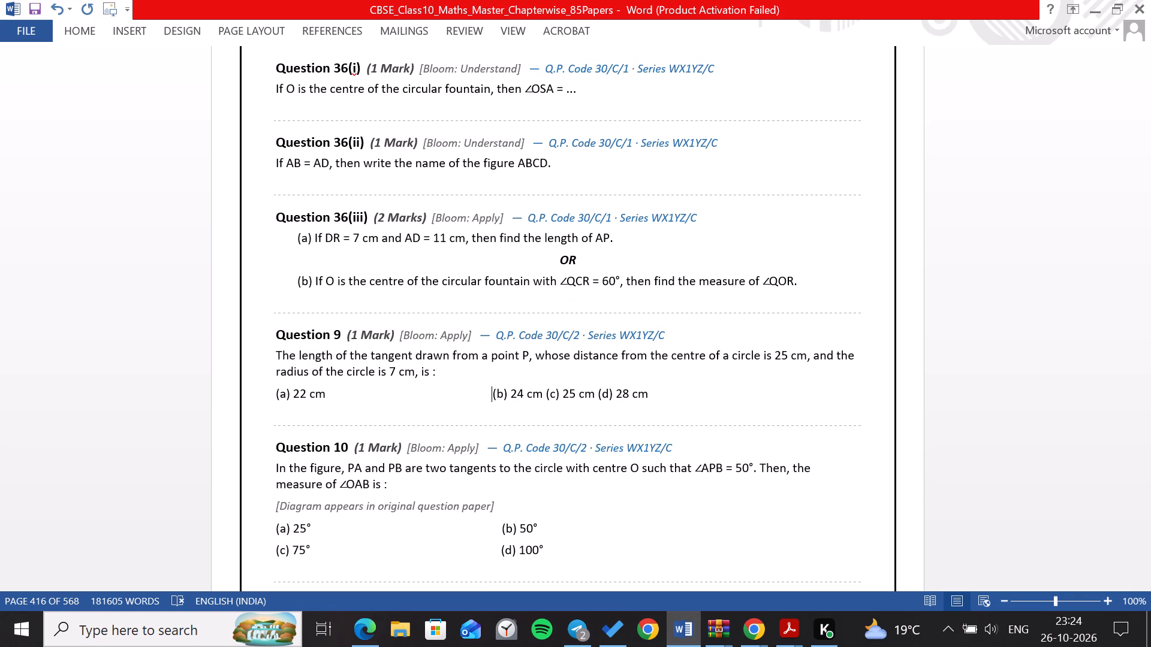
In Question 9 of Q.P. Code 30/C/2, move options (c) and (d) to a second line, with (d) 28 cm spaced out beneath (b).
{"action": "left_click", "coordinate": [547, 394]}
{"action": "key", "text": "Return"}
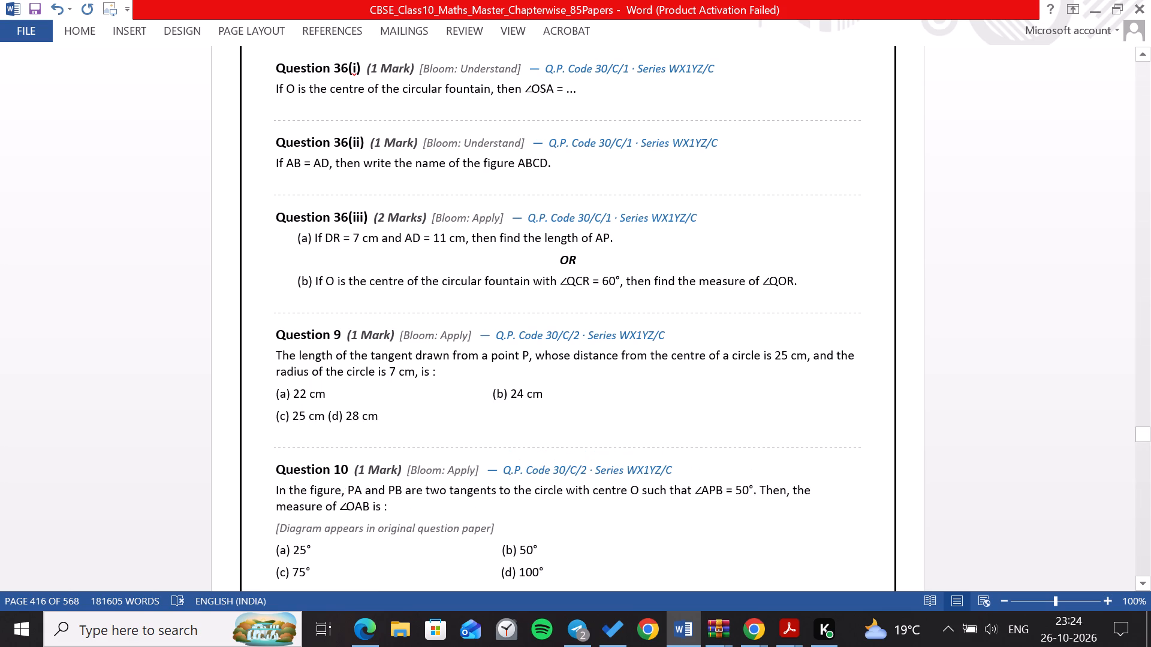
{"action": "left_click", "coordinate": [329, 415]}
{"action": "key", "text": "space"}
{"action": "key", "text": "space"}
{"action": "key", "text": "space"}
{"action": "key", "text": "space"}
{"action": "key", "text": "space"}
{"action": "key", "text": "space"}
{"action": "key", "text": "space"}
{"action": "key", "text": "space"}
{"action": "key", "text": "space"}
{"action": "key", "text": "space"}
{"action": "key", "text": "space"}
{"action": "key", "text": "space"}
{"action": "key", "text": "space"}
{"action": "key", "text": "space"}
{"action": "key", "text": "space"}
{"action": "key", "text": "space"}
{"action": "key", "text": "space"}
{"action": "key", "text": "space"}
{"action": "key", "text": "space"}
{"action": "key", "text": "space"}
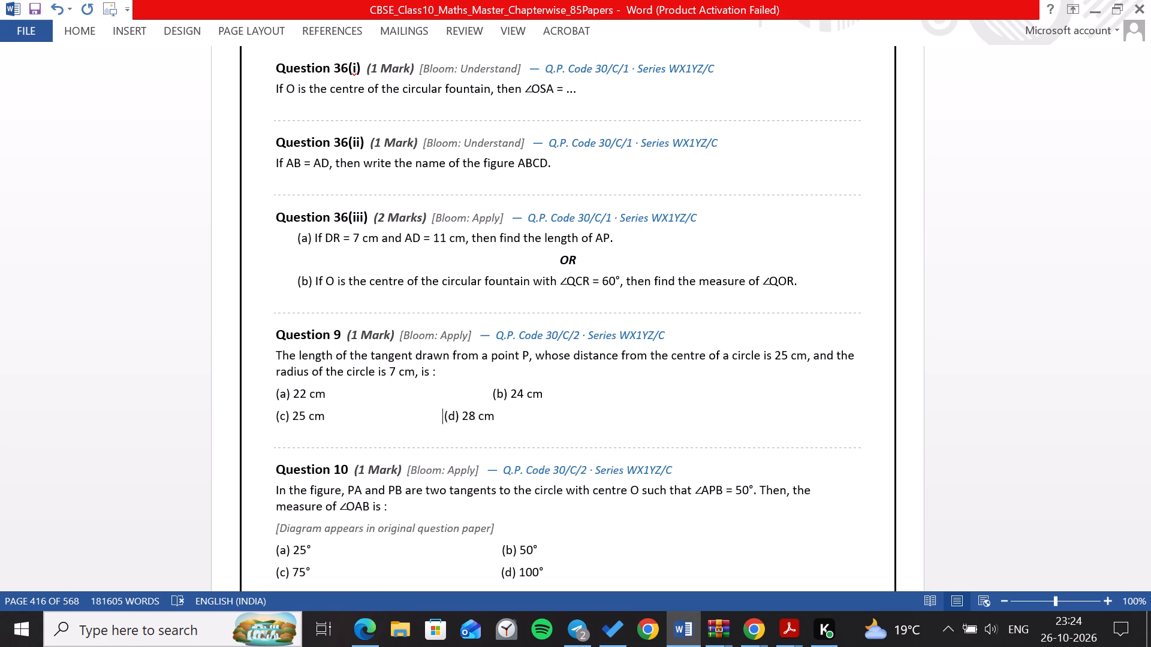
{"action": "key", "text": "space"}
{"action": "key", "text": "space"}
In Question 15 of Q.P. Code 30/C/1, Series WX1YZ/C, move the answer options onto their own line below the question text.
{"action": "scroll", "coordinate": [329, 416], "scroll_direction": "up", "scroll_amount": 11}
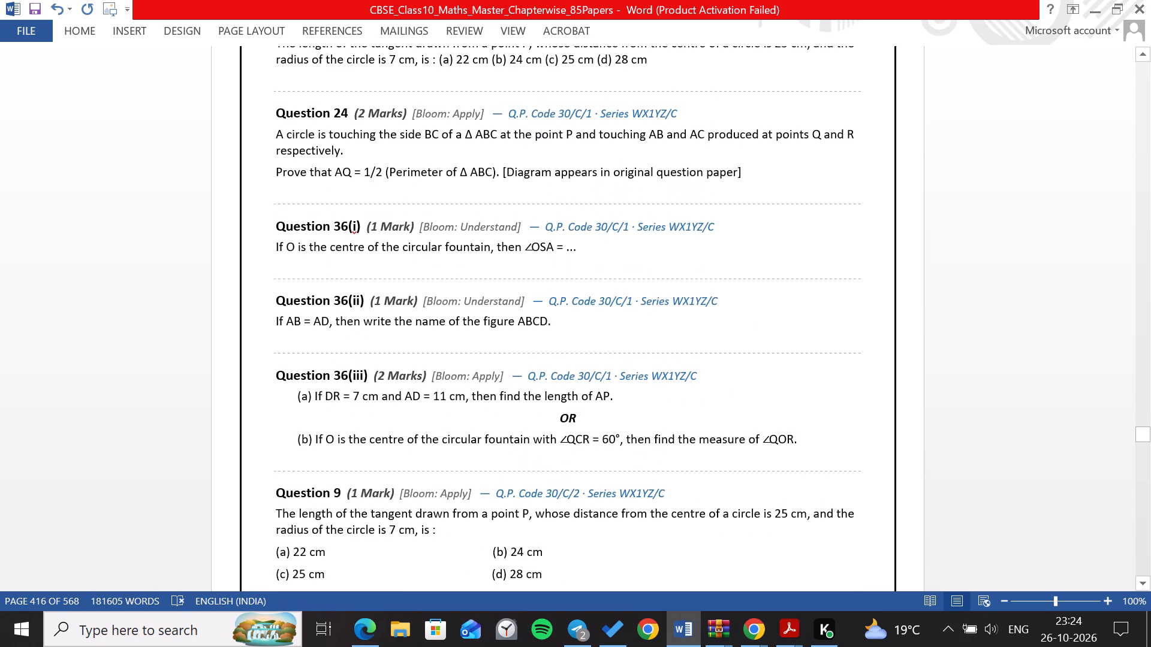
{"action": "scroll", "coordinate": [329, 416], "scroll_direction": "up", "scroll_amount": 18}
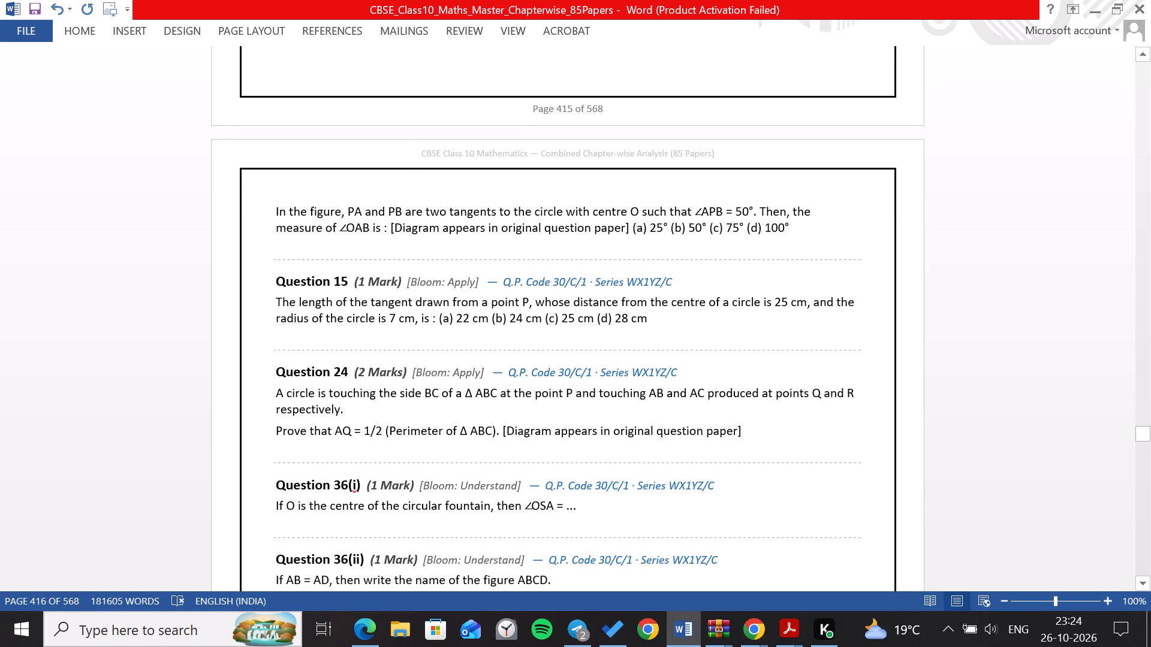
{"action": "left_click", "coordinate": [436, 321]}
{"action": "left_click", "coordinate": [439, 321]}
{"action": "key", "text": "Return"}
In Question 15 of Q.P. Code 30/C/1, space option (b) 24 cm out into a second column.
{"action": "left_click", "coordinate": [330, 339]}
{"action": "key", "text": "space"}
{"action": "key", "text": "space"}
{"action": "key", "text": "space"}
{"action": "key", "text": "space"}
{"action": "key", "text": "space"}
{"action": "key", "text": "space"}
{"action": "key", "text": "space"}
{"action": "key", "text": "space"}
{"action": "key", "text": "space"}
{"action": "key", "text": "space"}
{"action": "key", "text": "space"}
{"action": "key", "text": "space"}
{"action": "key", "text": "space"}
{"action": "key", "text": "space"}
{"action": "key", "text": "space"}
{"action": "key", "text": "space"}
{"action": "key", "text": "space"}
{"action": "key", "text": "space"}
{"action": "key", "text": "space"}
{"action": "key", "text": "space"}
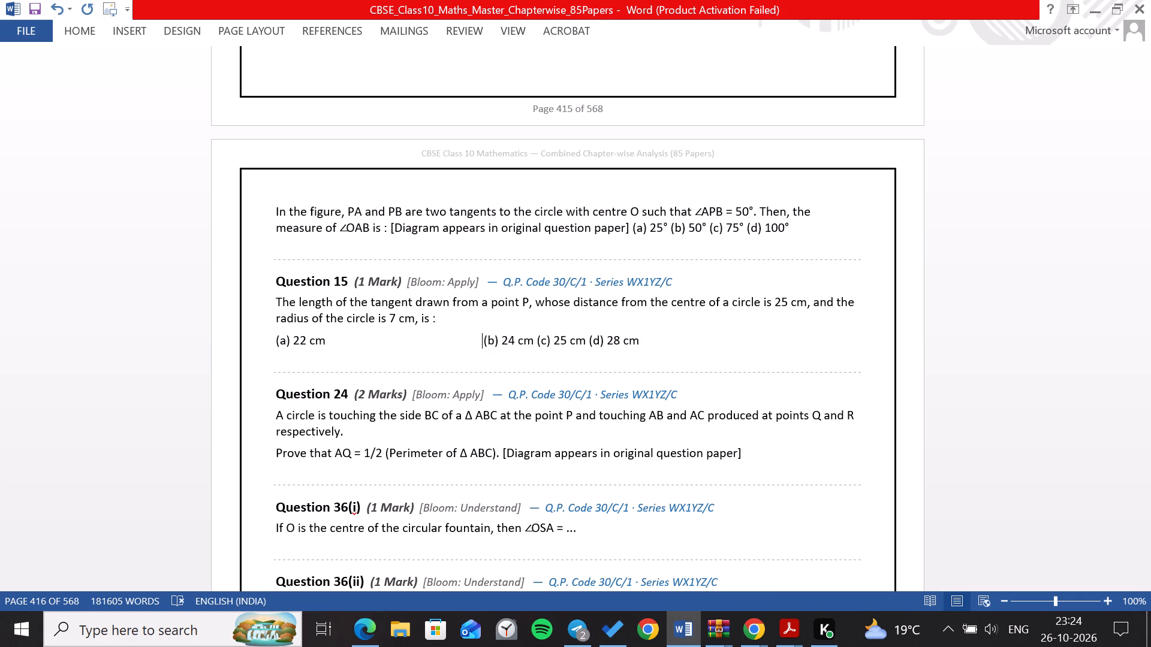
{"action": "key", "text": "space"}
{"action": "key", "text": "space"}
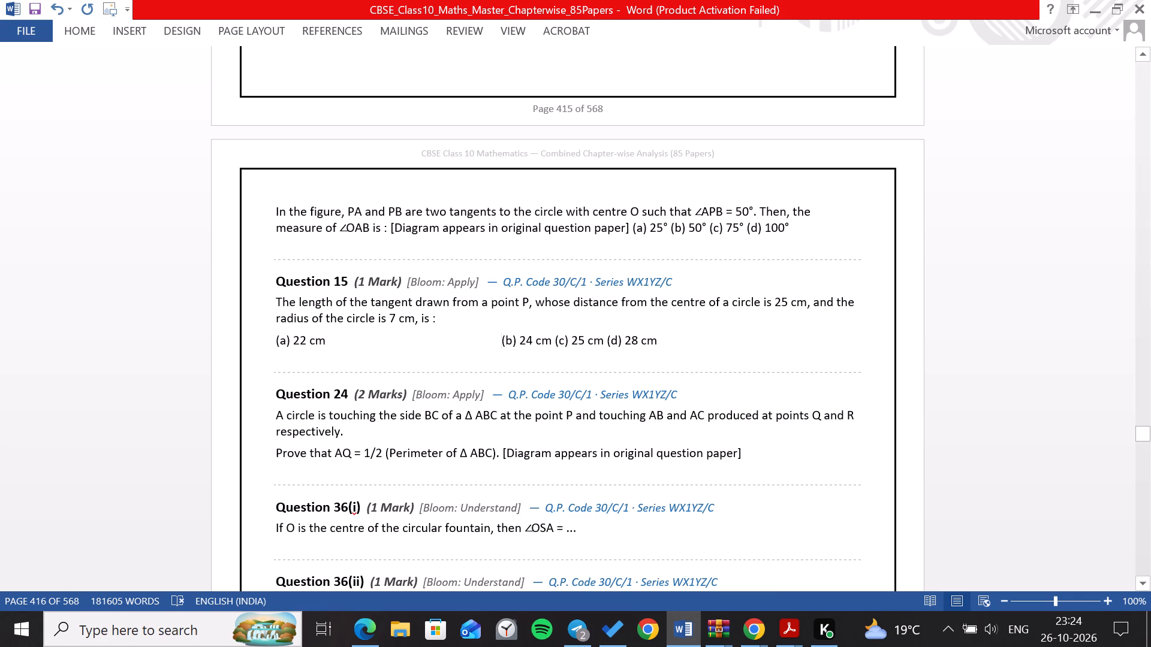
In Question 15 of Q.P. Code 30/C/1, move options (c) and (d) to a second line, with (d) 28 cm spaced out beneath (b).
{"action": "left_click", "coordinate": [556, 343]}
{"action": "key", "text": "Return"}
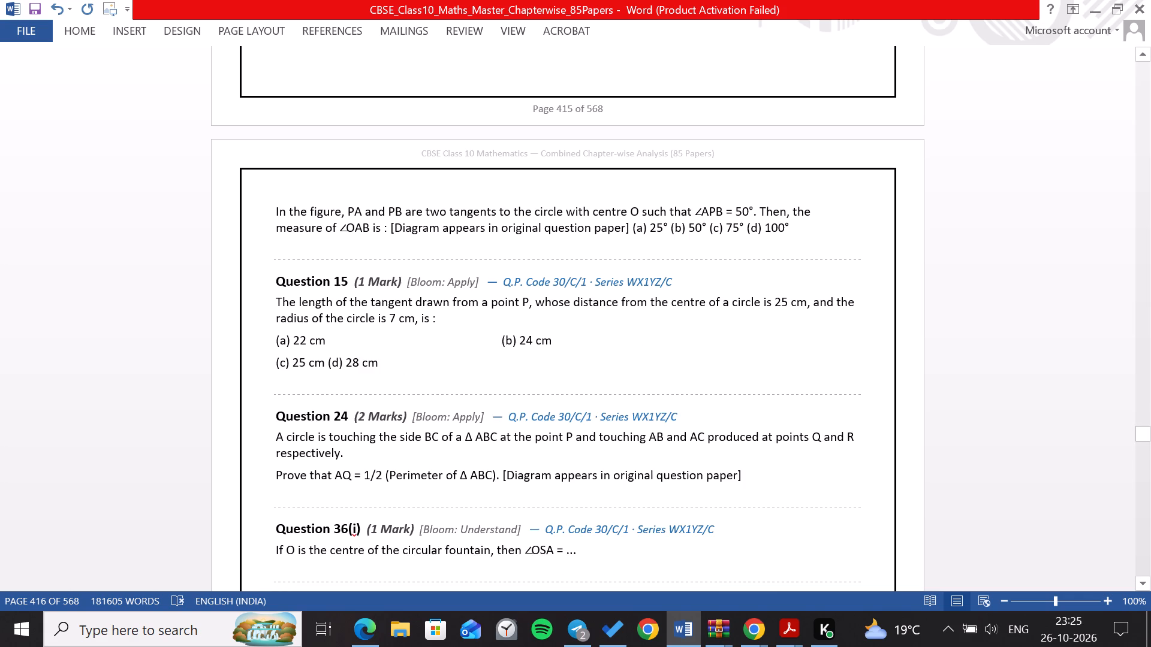
{"action": "left_click", "coordinate": [329, 365]}
{"action": "key", "text": "space"}
{"action": "key", "text": "space"}
{"action": "key", "text": "space"}
{"action": "key", "text": "space"}
{"action": "key", "text": "space"}
{"action": "key", "text": "space"}
{"action": "key", "text": "space"}
{"action": "key", "text": "space"}
{"action": "key", "text": "space"}
{"action": "key", "text": "space"}
{"action": "key", "text": "space"}
{"action": "key", "text": "space"}
{"action": "key", "text": "space"}
{"action": "key", "text": "space"}
{"action": "key", "text": "space"}
{"action": "key", "text": "space"}
{"action": "key", "text": "space"}
{"action": "key", "text": "space"}
{"action": "key", "text": "space"}
{"action": "key", "text": "space"}
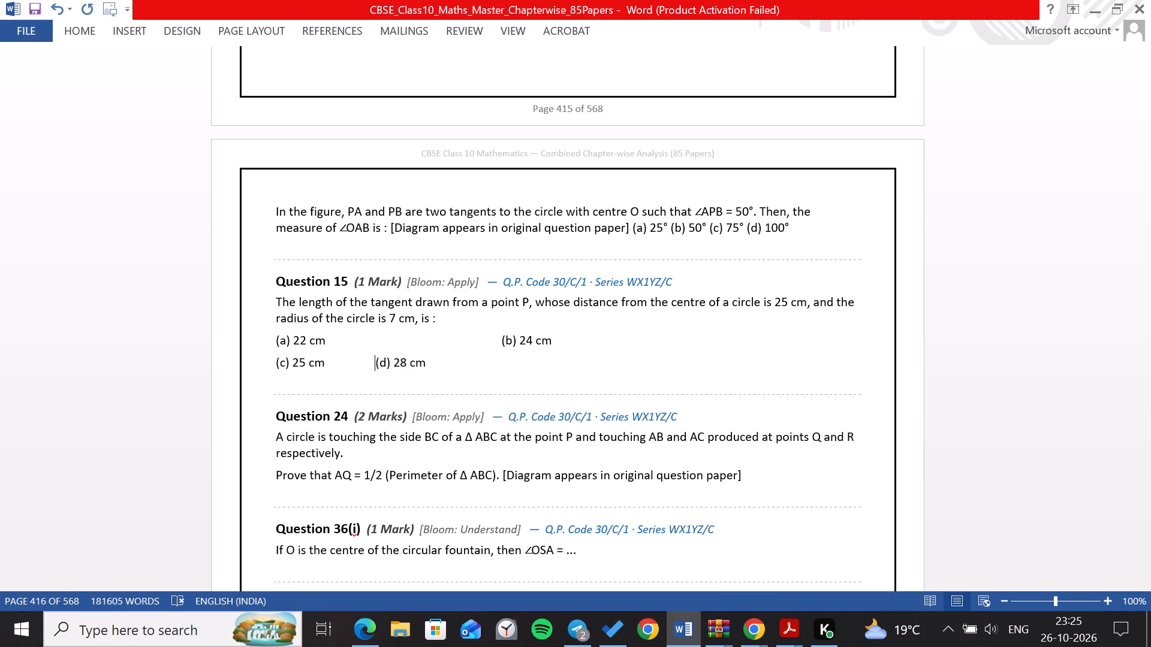
{"action": "key", "text": "space"}
{"action": "key", "text": "space"}
{"action": "scroll", "coordinate": [329, 367], "scroll_direction": "up", "scroll_amount": 10}
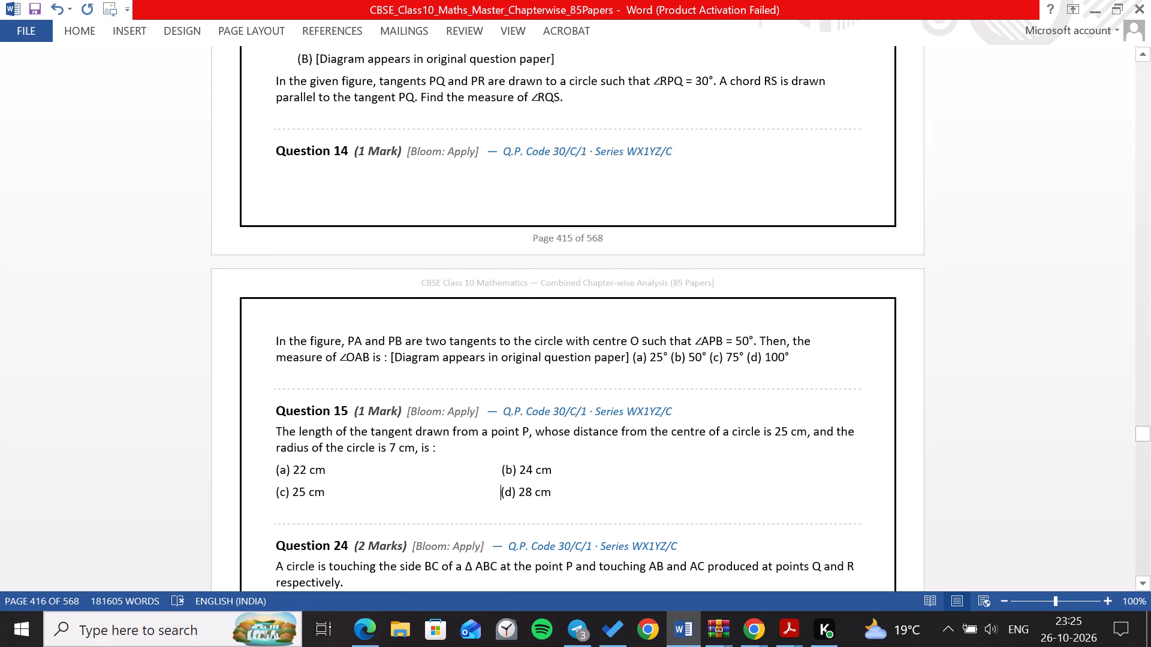
In Question 14 of Q.P. Code 30/C/1, Series WX1YZ/C, move the answer options onto their own line below the diagram placeholder text.
{"action": "left_click", "coordinate": [633, 355]}
{"action": "key", "text": "Return"}
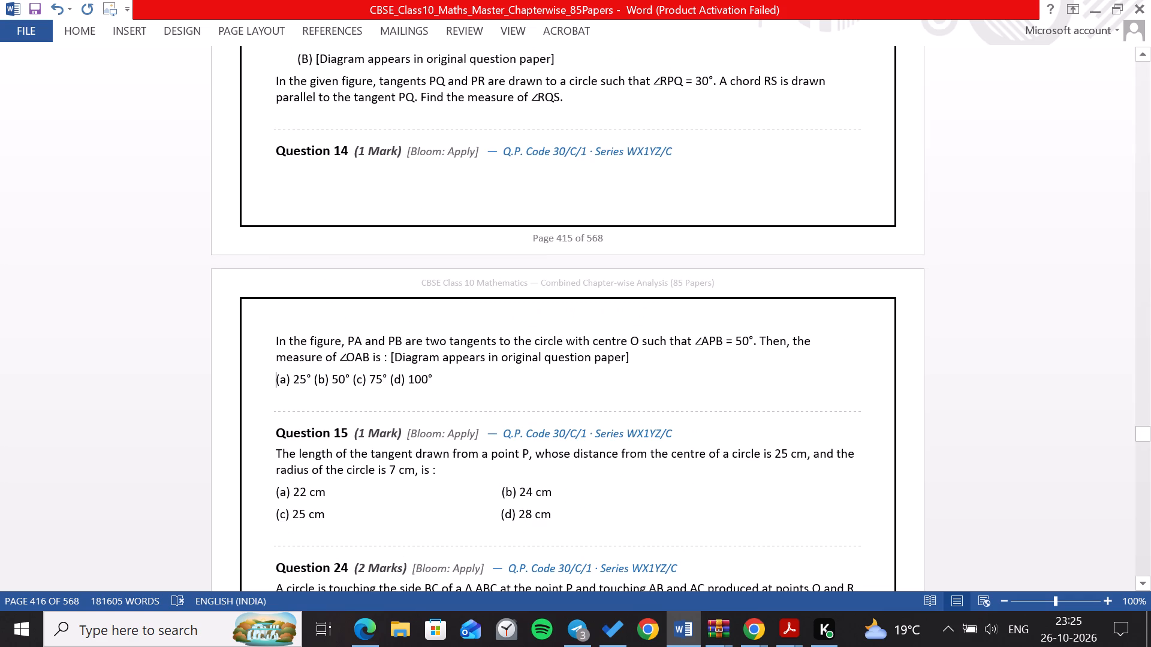
In Question 14 of Q.P. Code 30/C/1, space option (b) 50° out into a second column.
{"action": "left_click", "coordinate": [313, 384]}
{"action": "key", "text": "space"}
{"action": "key", "text": "space"}
{"action": "key", "text": "space"}
{"action": "key", "text": "space"}
{"action": "key", "text": "space"}
{"action": "key", "text": "space"}
{"action": "key", "text": "space"}
{"action": "key", "text": "space"}
{"action": "key", "text": "space"}
{"action": "key", "text": "space"}
{"action": "key", "text": "space"}
{"action": "key", "text": "space"}
{"action": "key", "text": "space"}
{"action": "key", "text": "space"}
{"action": "key", "text": "space"}
{"action": "key", "text": "space"}
{"action": "key", "text": "space"}
{"action": "key", "text": "space"}
{"action": "key", "text": "space"}
{"action": "key", "text": "space"}
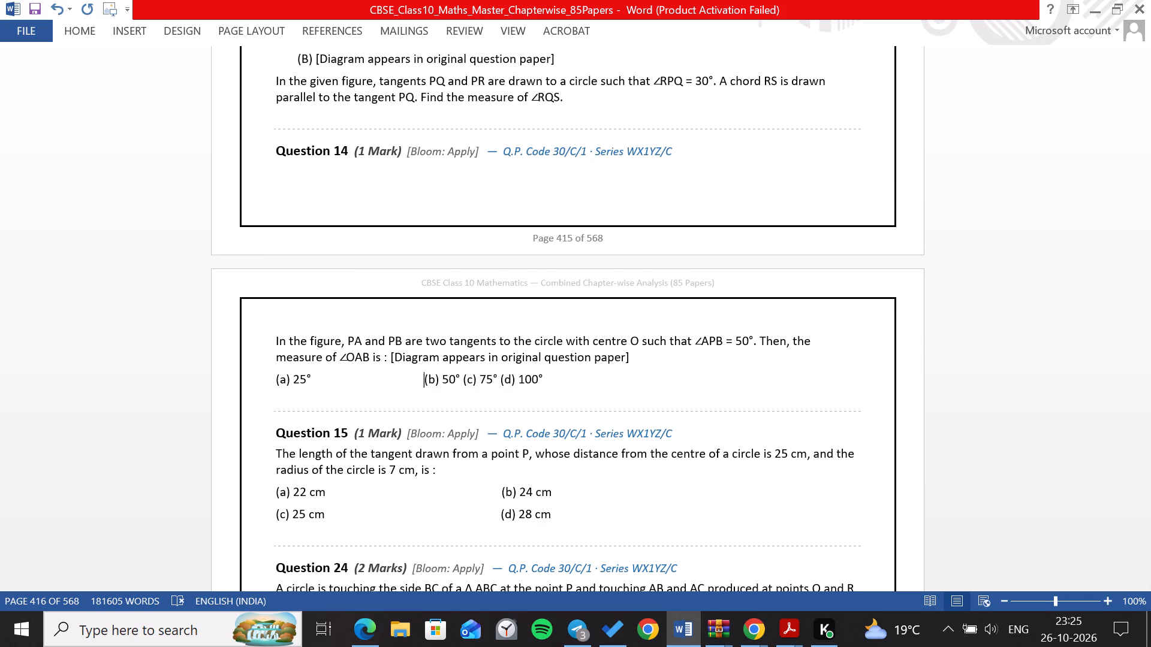
{"action": "key", "text": "space"}
{"action": "key", "text": "space"}
{"action": "key", "text": "space"}
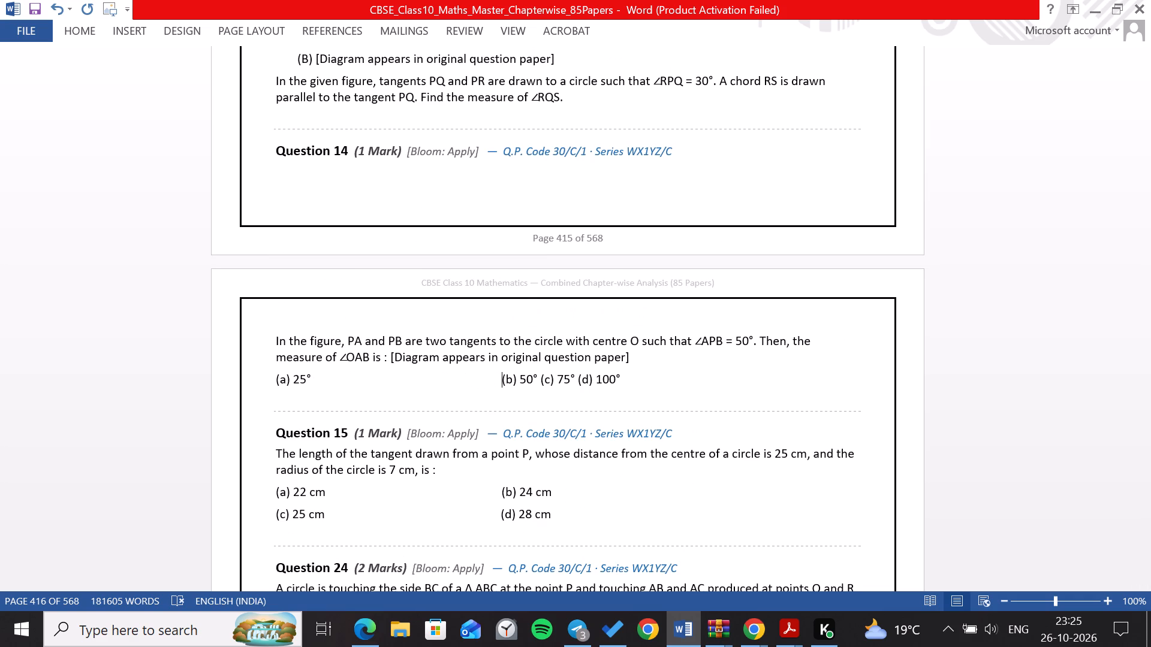
In Question 14 of Q.P. Code 30/C/1, move options (c) and (d) to a second line, with (d) 100° spaced out beneath (b).
{"action": "left_click", "coordinate": [541, 382]}
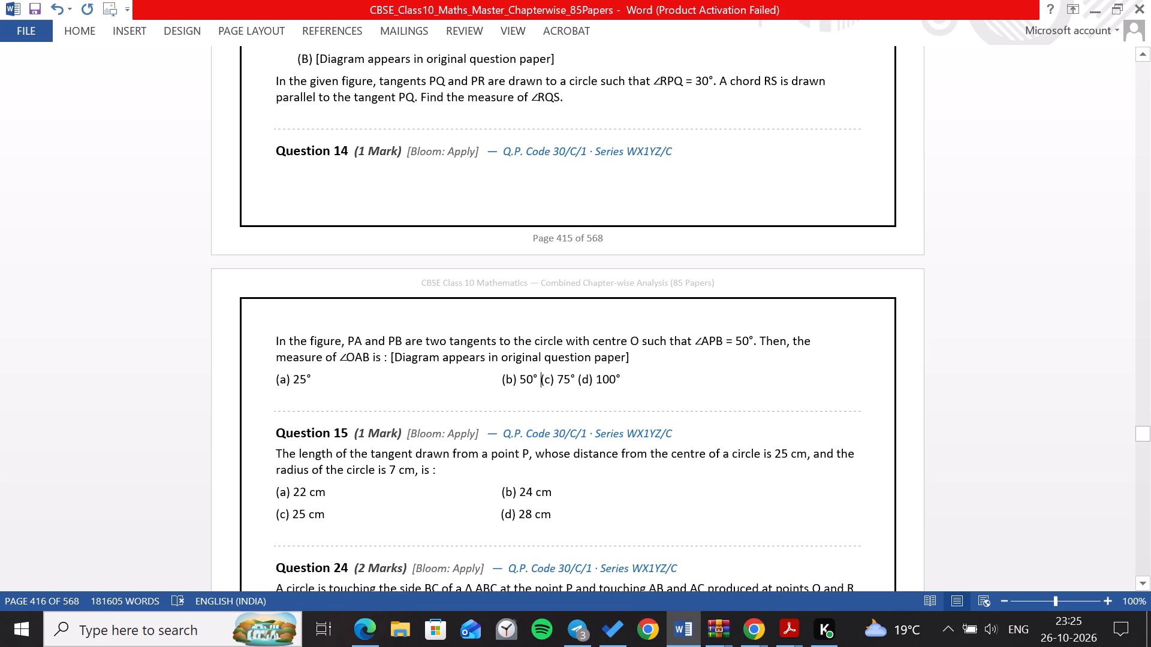
{"action": "key", "text": "Return"}
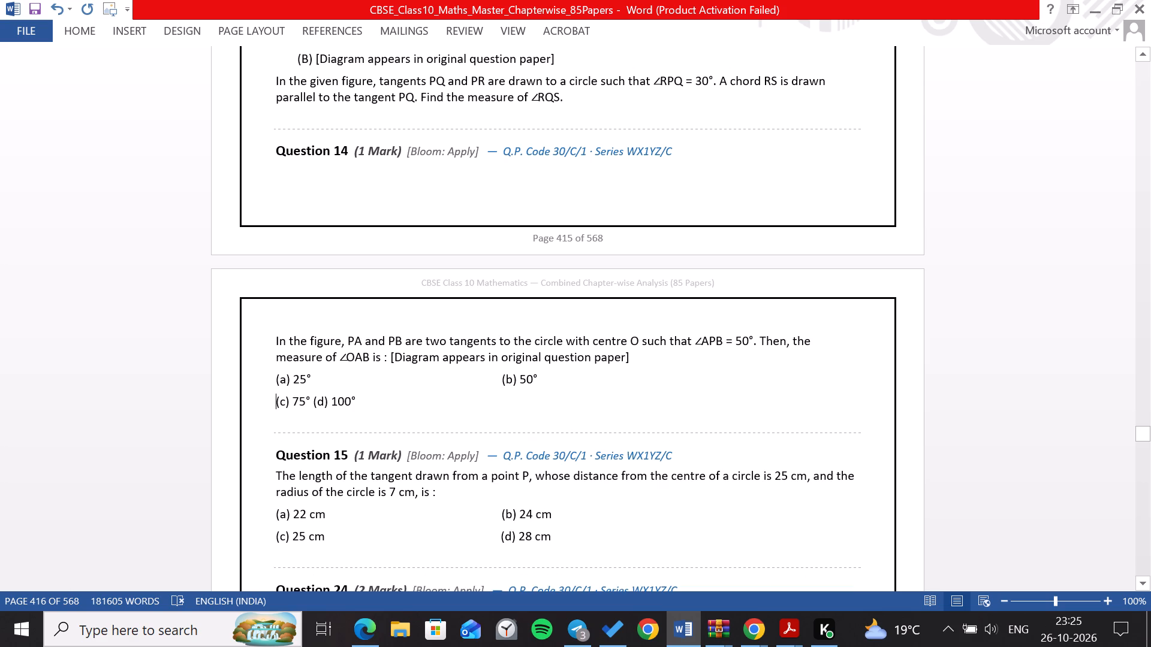
{"action": "left_click", "coordinate": [314, 400]}
{"action": "key", "text": "space"}
{"action": "key", "text": "space"}
{"action": "key", "text": "space"}
{"action": "key", "text": "space"}
{"action": "key", "text": "space"}
{"action": "key", "text": "space"}
{"action": "key", "text": "space"}
{"action": "key", "text": "space"}
{"action": "key", "text": "space"}
{"action": "key", "text": "space"}
{"action": "key", "text": "space"}
{"action": "key", "text": "space"}
{"action": "key", "text": "space"}
{"action": "key", "text": "space"}
{"action": "key", "text": "space"}
{"action": "key", "text": "space"}
{"action": "key", "text": "space"}
{"action": "key", "text": "space"}
{"action": "key", "text": "space"}
{"action": "key", "text": "space"}
{"action": "key", "text": "BackSpace"}
In Question 10 of Q.P. Code 30/6/3, Series WX1YZ/6, remove the indent from the answer options line.
{"action": "scroll", "coordinate": [382, 371], "scroll_direction": "up", "scroll_amount": 19}
{"action": "scroll", "coordinate": [382, 371], "scroll_direction": "up", "scroll_amount": 4}
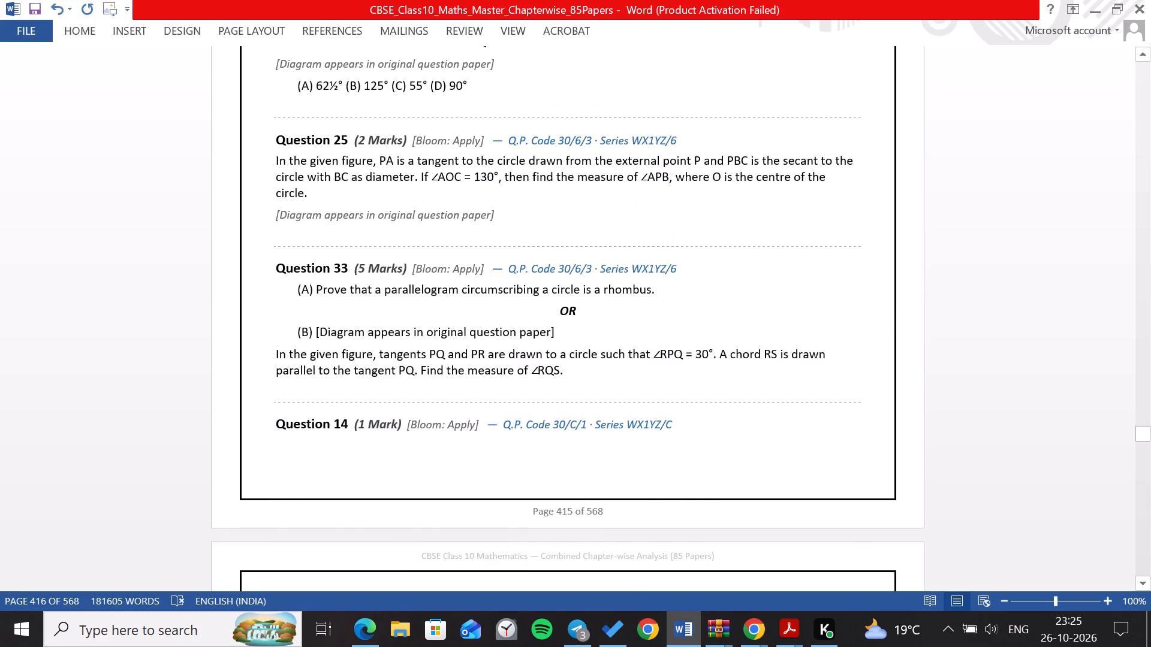
{"action": "scroll", "coordinate": [382, 371], "scroll_direction": "up", "scroll_amount": 14}
{"action": "left_click", "coordinate": [299, 346]}
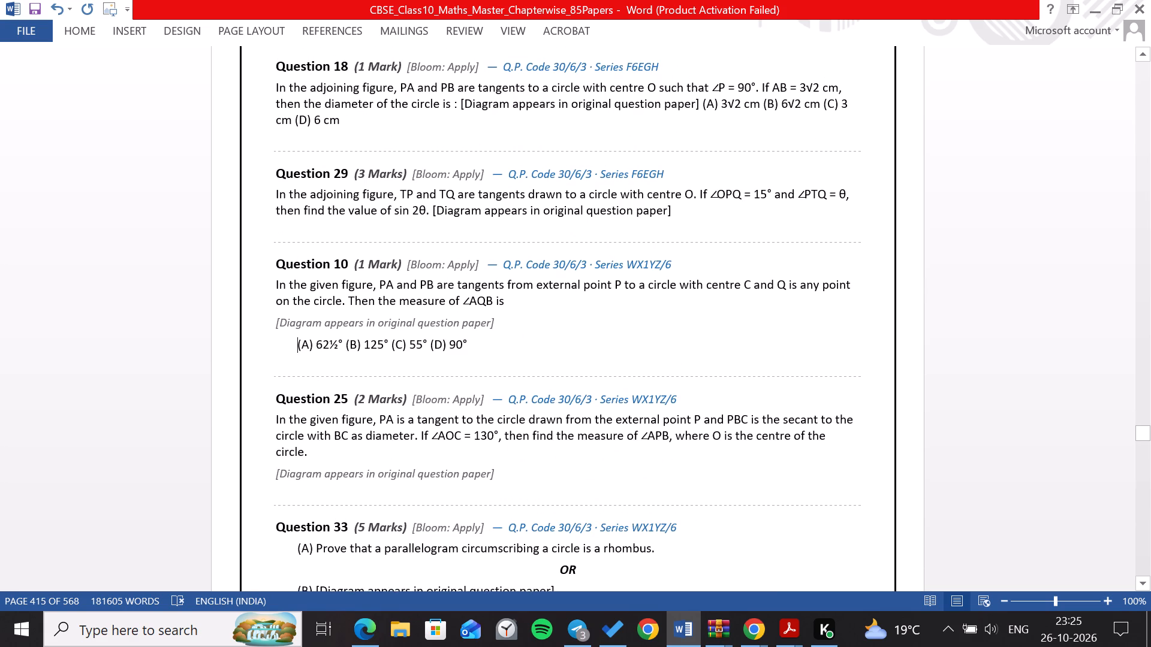
{"action": "key", "text": "BackSpace"}
In Question 10 of Q.P. Code 30/6/3, space option (B) 125° out into a second column.
{"action": "left_click", "coordinate": [323, 346]}
{"action": "key", "text": "space"}
{"action": "key", "text": "space"}
{"action": "key", "text": "space"}
{"action": "key", "text": "space"}
{"action": "key", "text": "space"}
{"action": "key", "text": "space"}
{"action": "key", "text": "space"}
{"action": "key", "text": "space"}
{"action": "key", "text": "space"}
{"action": "key", "text": "space"}
{"action": "key", "text": "space"}
{"action": "key", "text": "space"}
{"action": "key", "text": "space"}
{"action": "key", "text": "space"}
{"action": "key", "text": "space"}
{"action": "key", "text": "space"}
{"action": "key", "text": "space"}
{"action": "key", "text": "space"}
{"action": "key", "text": "space"}
{"action": "key", "text": "space"}
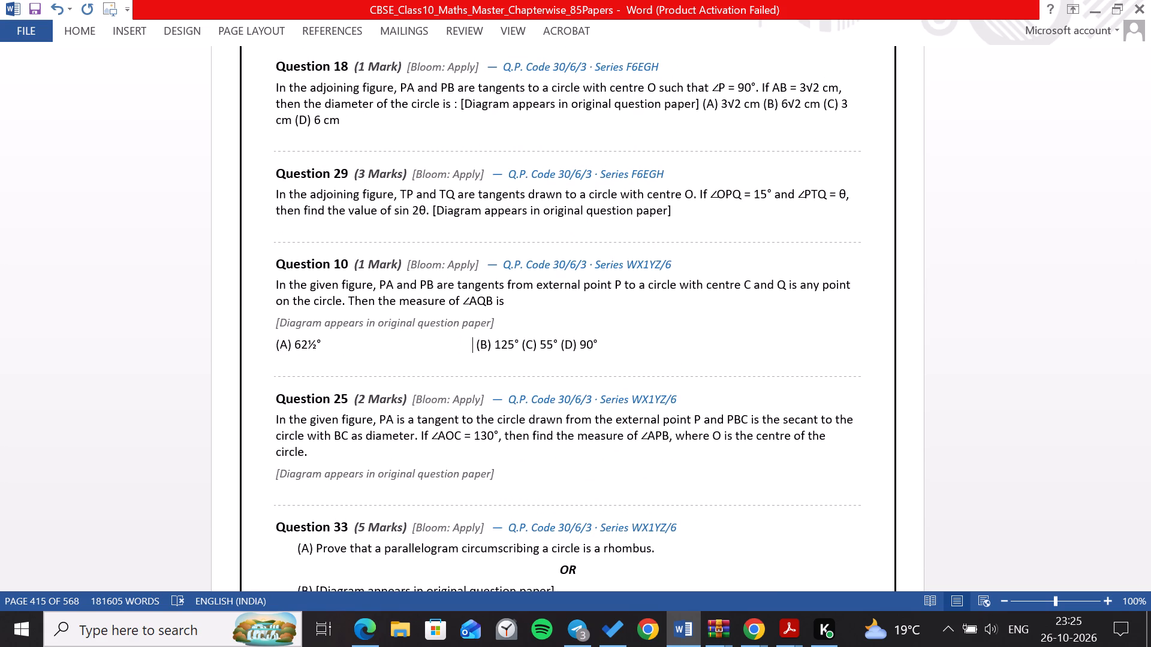
{"action": "key", "text": "space"}
{"action": "key", "text": "space"}
{"action": "key", "text": "space"}
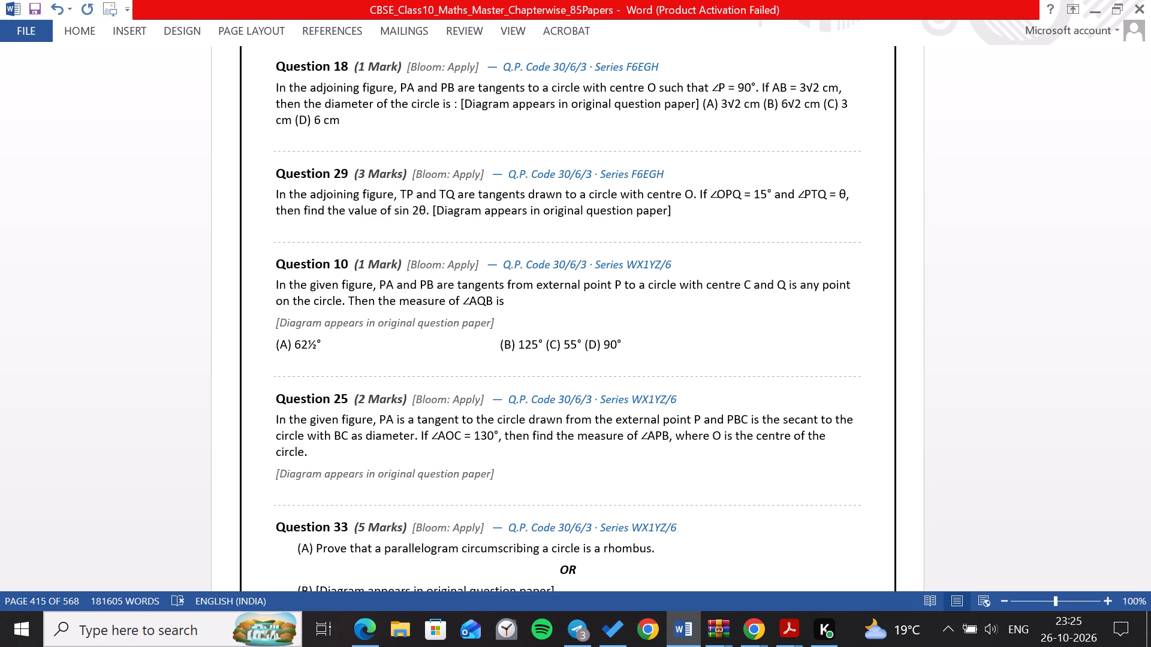
{"action": "key", "text": "space"}
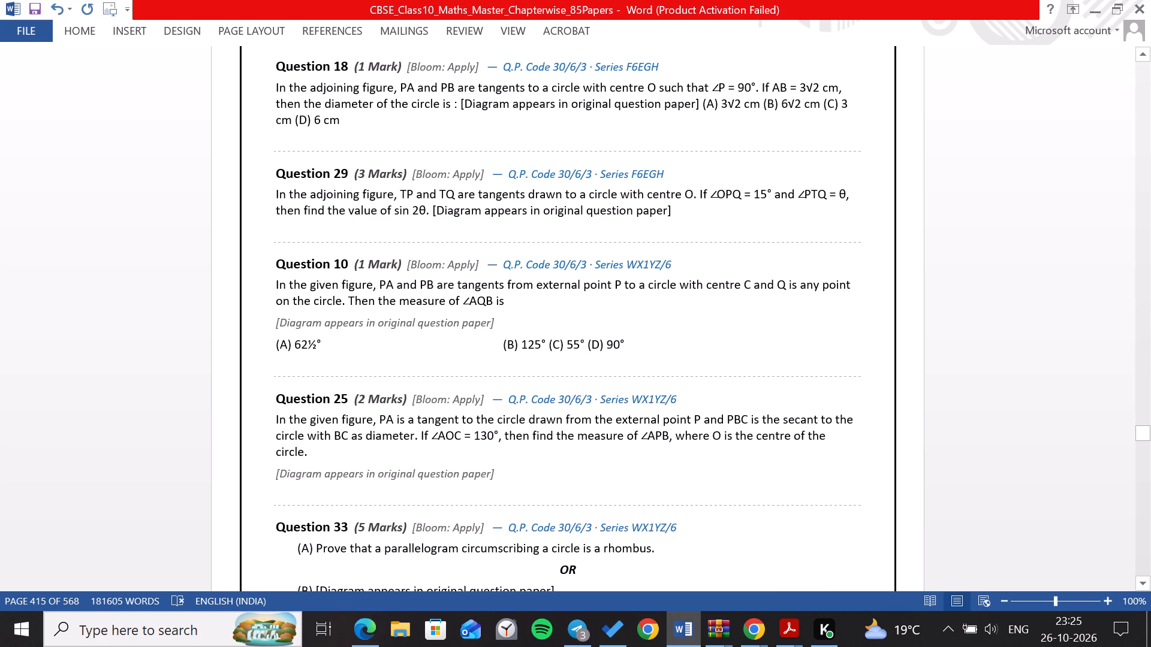
In Question 10 of Q.P. Code 30/6/3, move options (C) and (D) to a second line, with (D) 90° spaced out beneath (B).
{"action": "left_click", "coordinate": [548, 344]}
{"action": "key", "text": "Return"}
{"action": "left_click", "coordinate": [316, 367]}
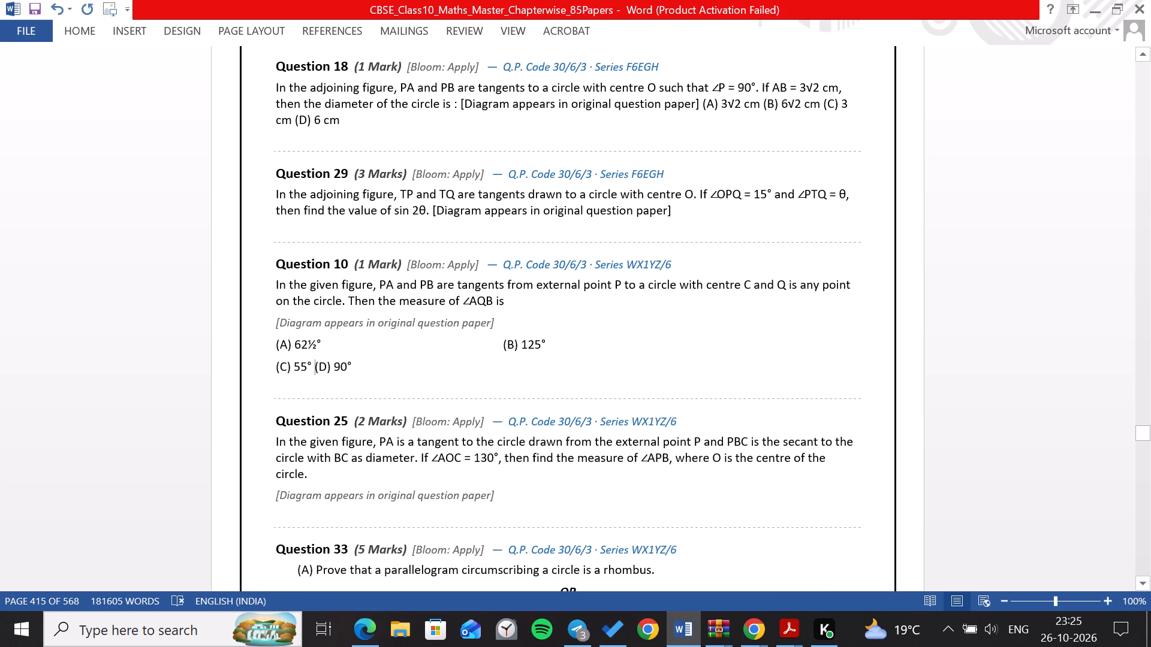
{"action": "key", "text": "space"}
{"action": "key", "text": "space"}
{"action": "key", "text": "space"}
{"action": "key", "text": "space"}
{"action": "key", "text": "space"}
{"action": "key", "text": "space"}
{"action": "key", "text": "space"}
{"action": "key", "text": "space"}
{"action": "key", "text": "space"}
{"action": "key", "text": "space"}
{"action": "key", "text": "space"}
{"action": "key", "text": "space"}
{"action": "key", "text": "space"}
{"action": "key", "text": "space"}
{"action": "key", "text": "space"}
{"action": "key", "text": "space"}
{"action": "key", "text": "space"}
{"action": "key", "text": "space"}
{"action": "key", "text": "space"}
{"action": "key", "text": "space"}
{"action": "key", "text": "space"}
{"action": "key", "text": "space"}
{"action": "key", "text": "space"}
{"action": "key", "text": "space"}
{"action": "key", "text": "space"}
{"action": "key", "text": "space"}
{"action": "key", "text": "space"}
{"action": "key", "text": "space"}
{"action": "key", "text": "space"}
{"action": "key", "text": "space"}
{"action": "key", "text": "space"}
{"action": "key", "text": "space"}
{"action": "key", "text": "space"}
{"action": "key", "text": "space"}
{"action": "key", "text": "space"}
{"action": "key", "text": "space"}
{"action": "key", "text": "space"}
{"action": "key", "text": "space"}
{"action": "key", "text": "space"}
{"action": "key", "text": "space"}
{"action": "key", "text": "space"}
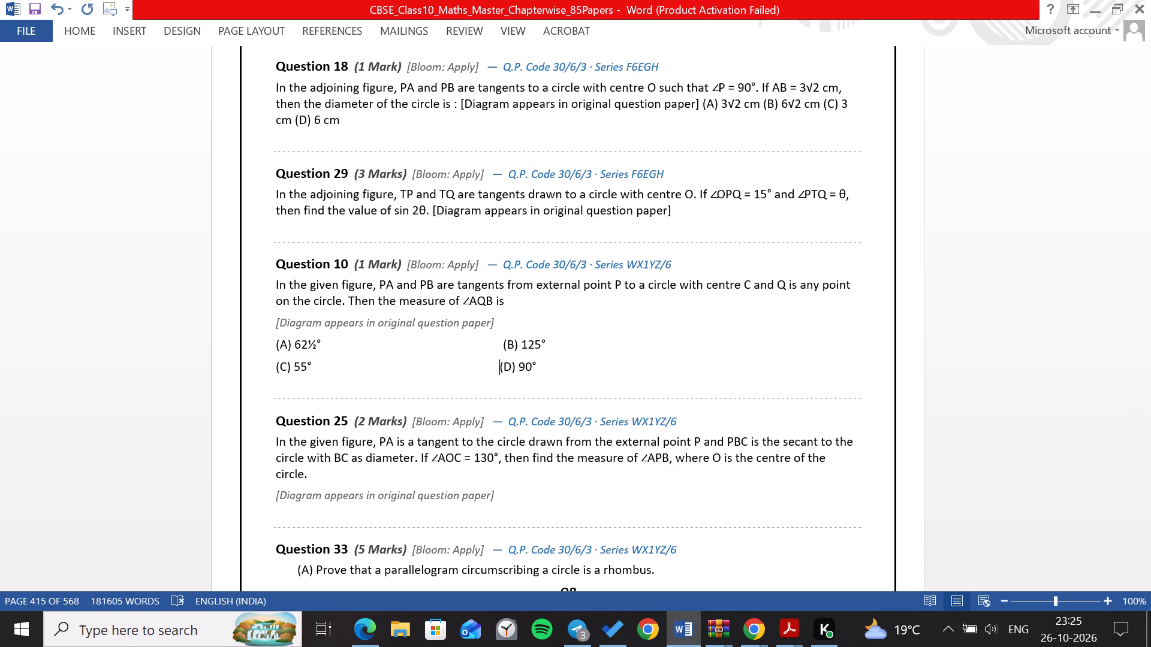
{"action": "key", "text": "space"}
In Question 18 of Q.P. Code 30/6/3, Series F6EGH, move the answer options onto their own line below the diagram placeholder text.
{"action": "scroll", "coordinate": [397, 352], "scroll_direction": "up", "scroll_amount": 12}
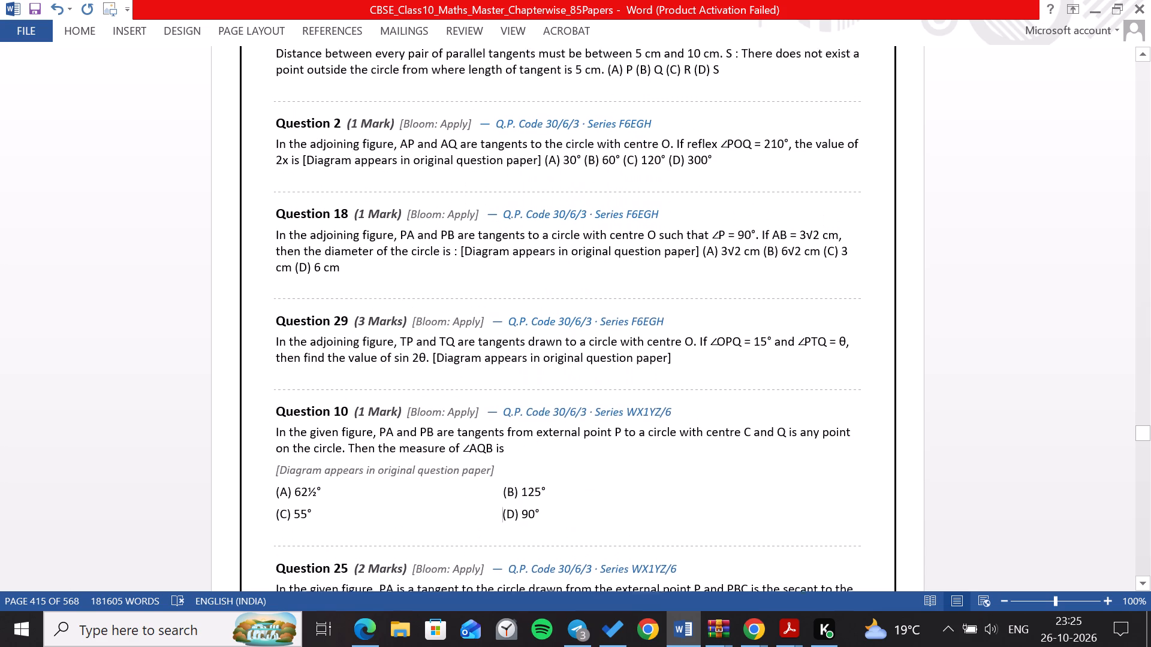
{"action": "left_click", "coordinate": [702, 277]}
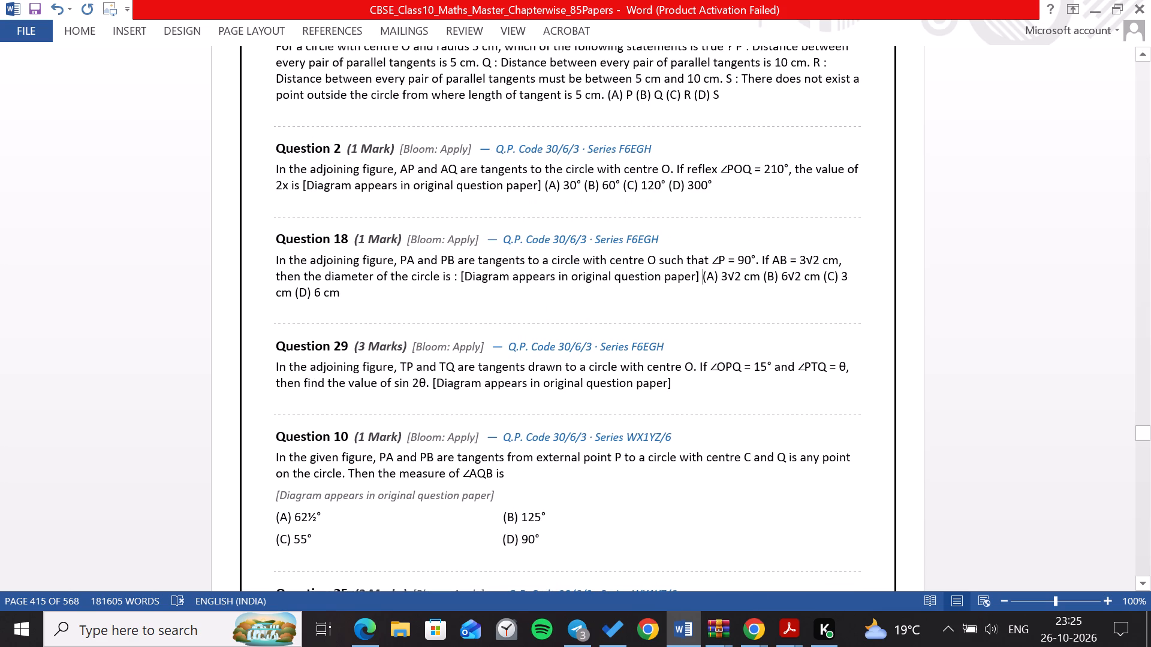
{"action": "key", "text": "Return"}
In Question 18 of Q.P. Code 30/6/3, space option (B) 6√2 cm out into a second column.
{"action": "left_click", "coordinate": [336, 300]}
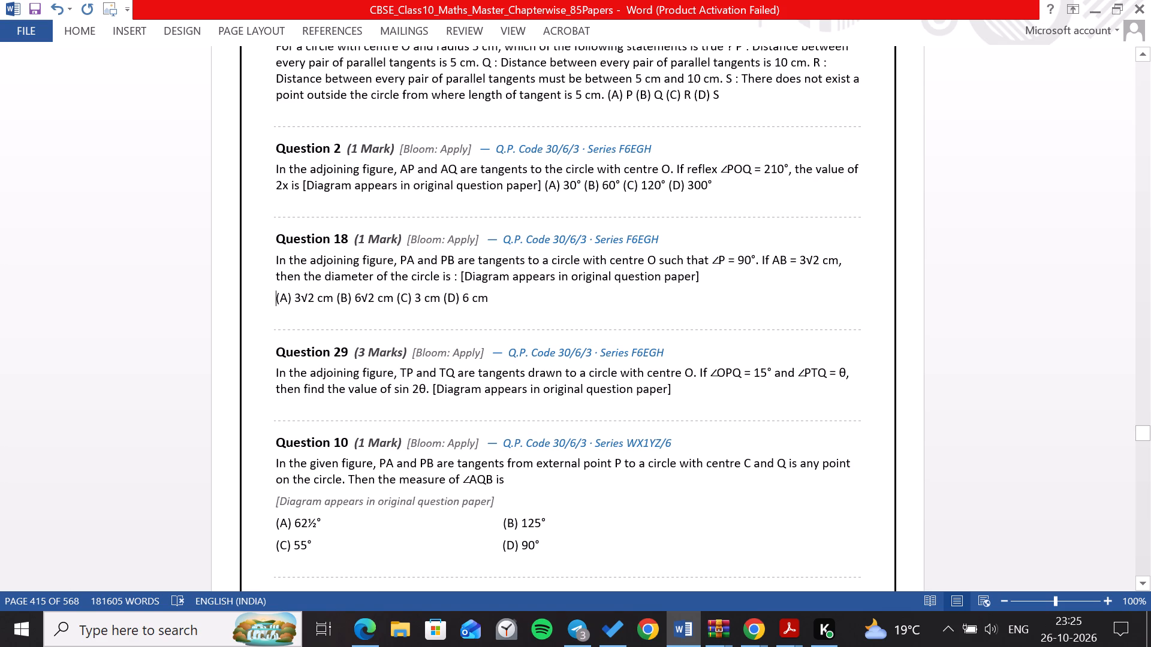
{"action": "key", "text": "space"}
{"action": "key", "text": "space"}
{"action": "key", "text": "space"}
{"action": "key", "text": "space"}
{"action": "key", "text": "space"}
{"action": "key", "text": "space"}
{"action": "key", "text": "space"}
{"action": "key", "text": "space"}
{"action": "key", "text": "space"}
{"action": "key", "text": "space"}
{"action": "key", "text": "space"}
{"action": "key", "text": "space"}
{"action": "key", "text": "space"}
{"action": "key", "text": "space"}
{"action": "key", "text": "space"}
{"action": "key", "text": "space"}
{"action": "key", "text": "space"}
{"action": "key", "text": "space"}
{"action": "key", "text": "space"}
{"action": "key", "text": "space"}
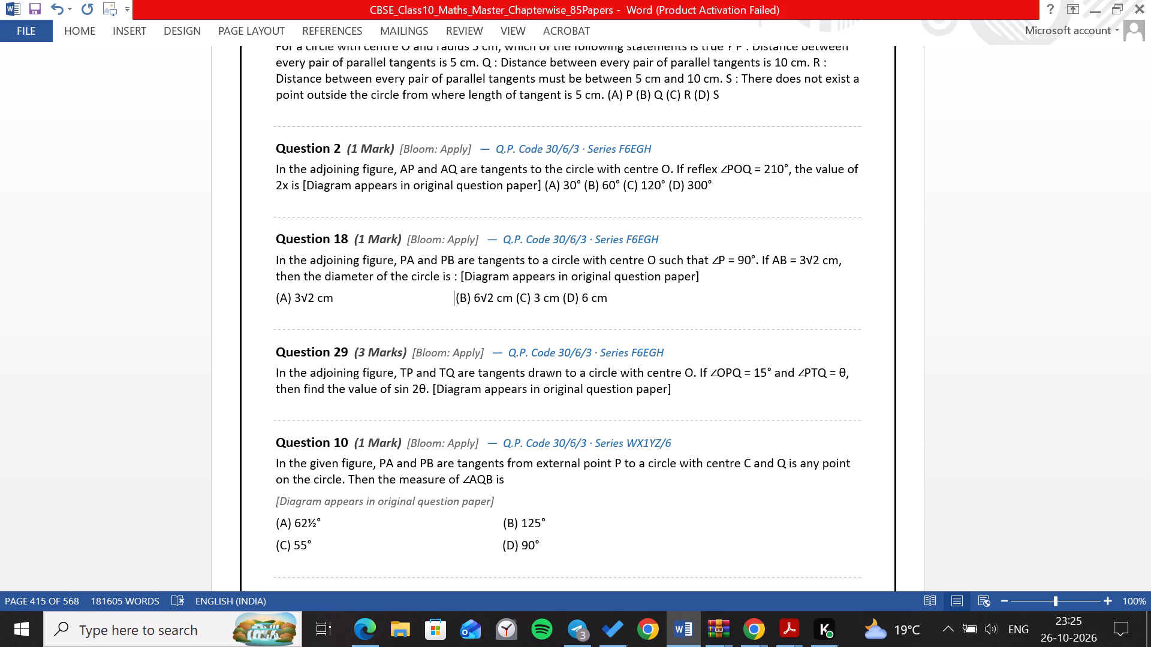
{"action": "key", "text": "space"}
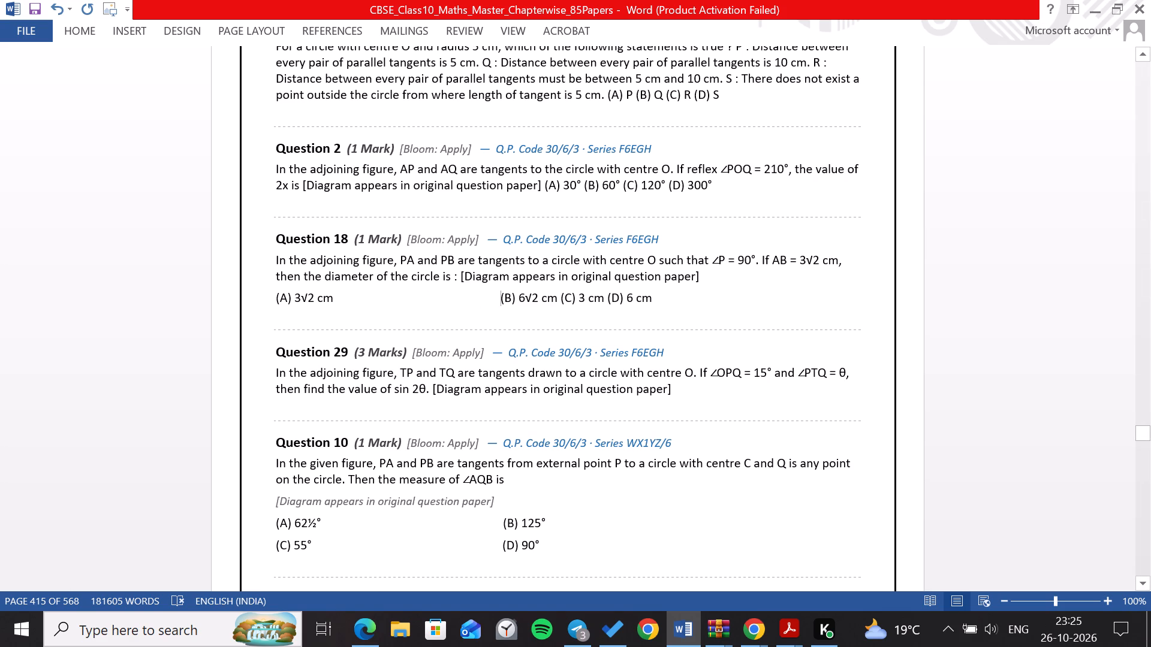
In Question 18 of Q.P. Code 30/6/3, move options (C) and (D) to a second line, with (D) 6 cm spaced out beneath (B).
{"action": "left_click", "coordinate": [558, 300]}
{"action": "left_click", "coordinate": [562, 302]}
{"action": "key", "text": "Return"}
{"action": "left_click", "coordinate": [324, 322]}
{"action": "key", "text": "space"}
{"action": "key", "text": "space"}
{"action": "key", "text": "space"}
{"action": "key", "text": "space"}
{"action": "key", "text": "space"}
{"action": "key", "text": "space"}
{"action": "key", "text": "space"}
{"action": "key", "text": "space"}
{"action": "key", "text": "space"}
{"action": "key", "text": "space"}
{"action": "key", "text": "space"}
{"action": "key", "text": "space"}
{"action": "key", "text": "space"}
{"action": "key", "text": "space"}
{"action": "key", "text": "space"}
{"action": "key", "text": "space"}
{"action": "key", "text": "space"}
{"action": "key", "text": "space"}
{"action": "key", "text": "space"}
{"action": "key", "text": "space"}
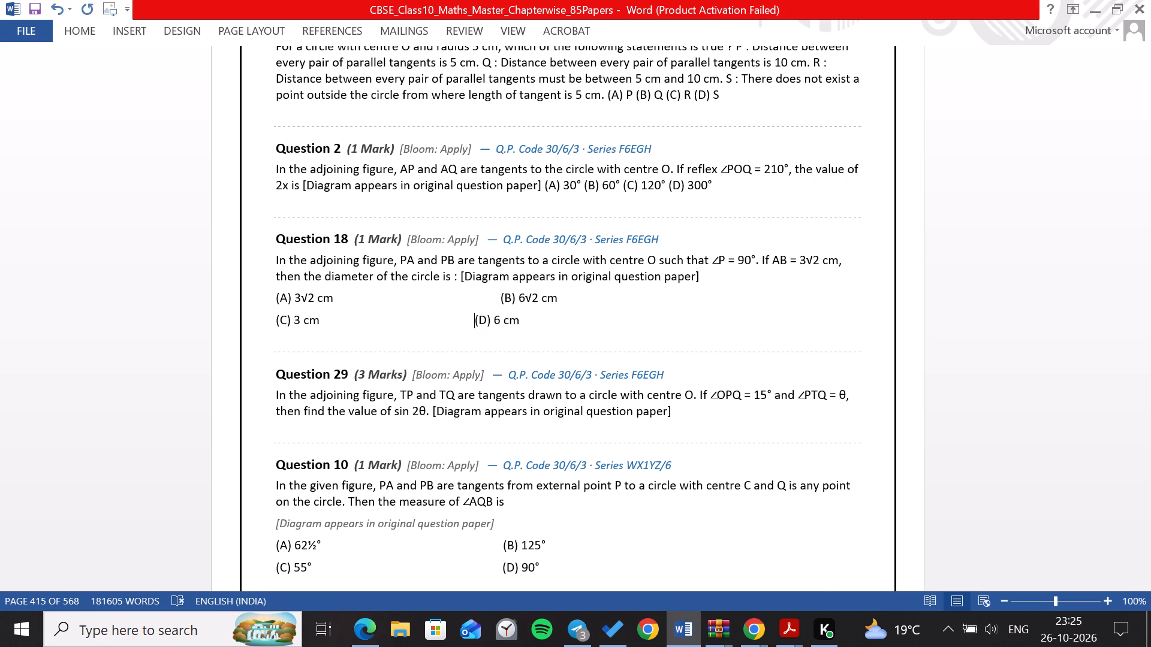
{"action": "key", "text": "space"}
{"action": "key", "text": "space"}
{"action": "scroll", "coordinate": [324, 323], "scroll_direction": "up", "scroll_amount": 4}
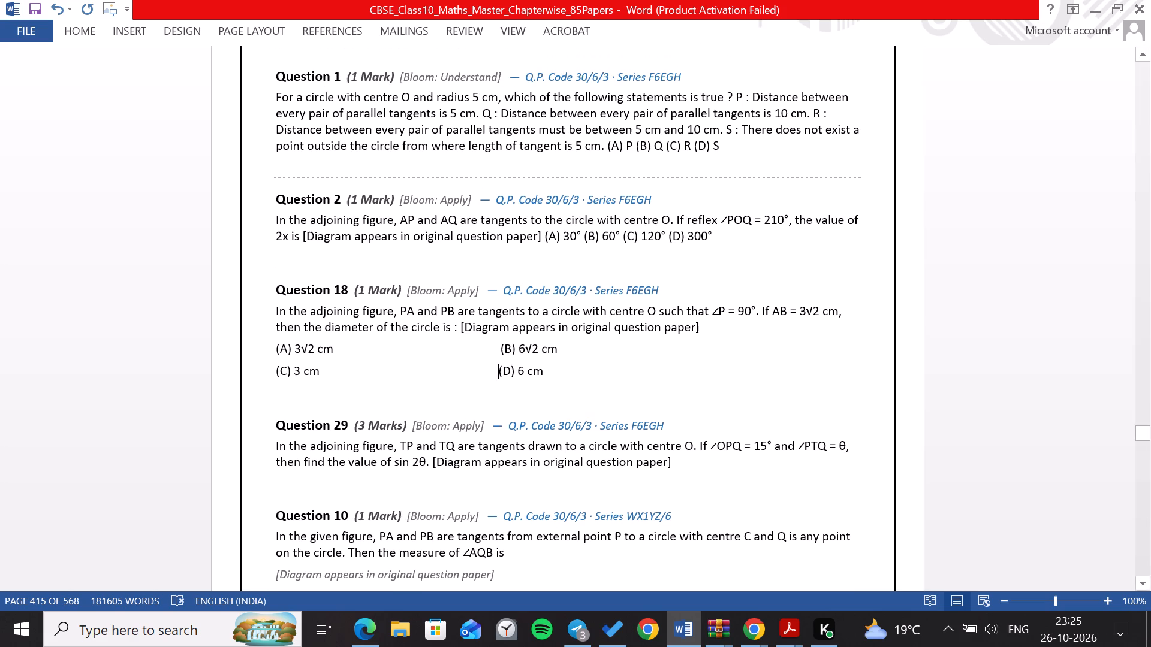
{"action": "key", "text": "space"}
{"action": "scroll", "coordinate": [324, 323], "scroll_direction": "up", "scroll_amount": 7}
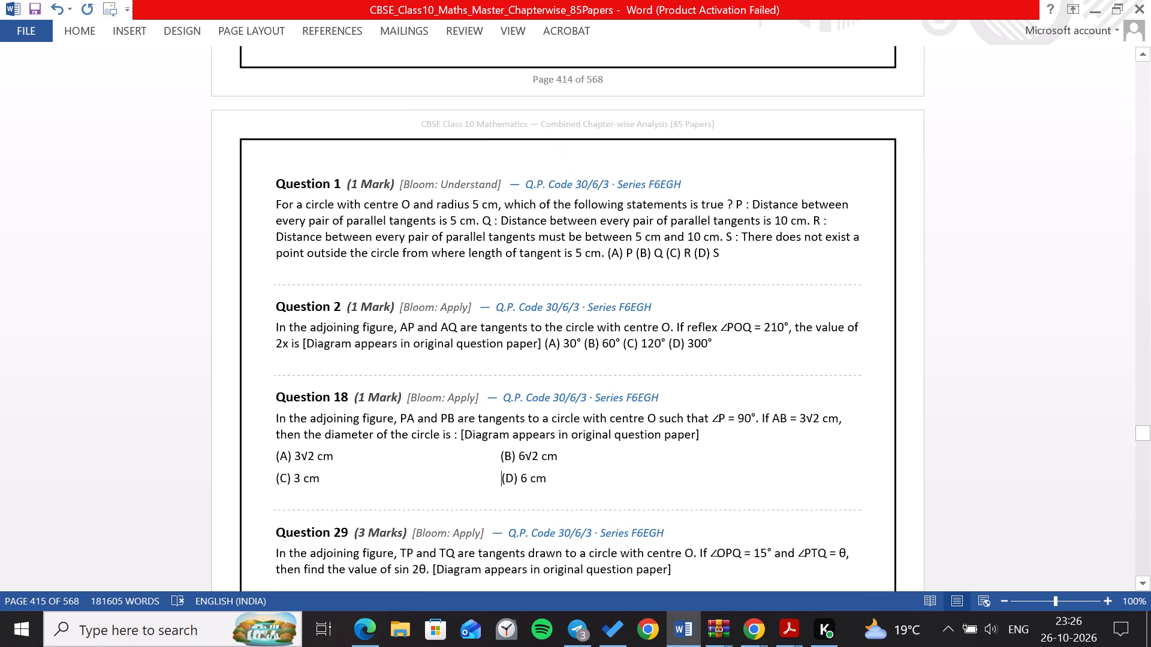
{"action": "key", "text": "BackSpace"}
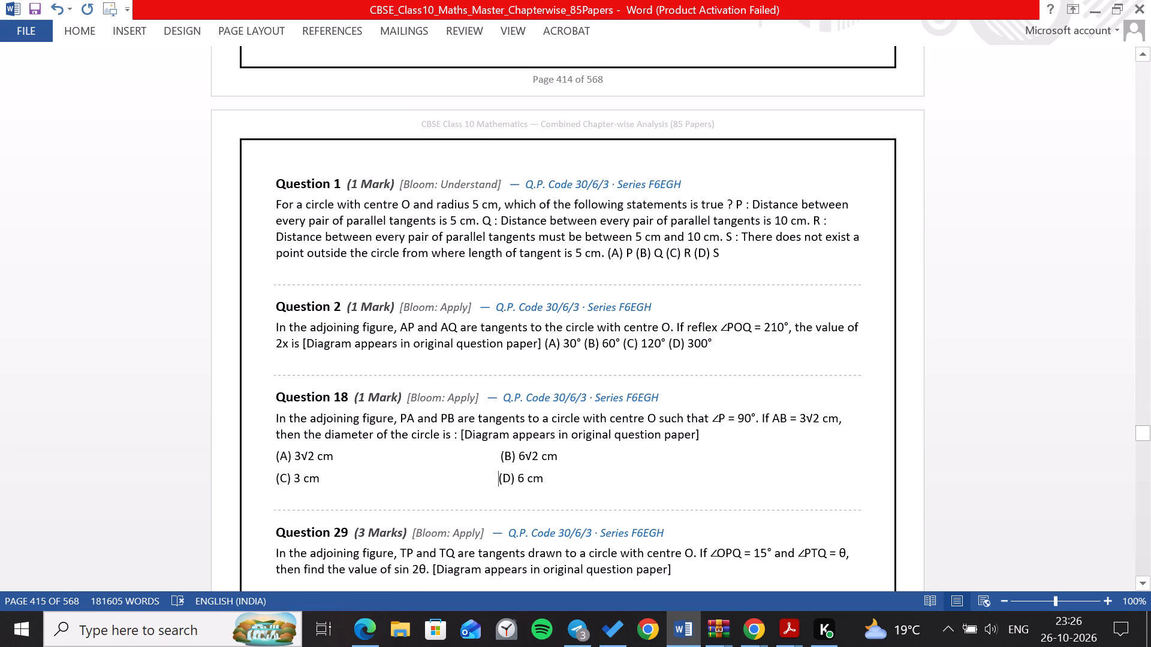
In Question 2 of Q.P. Code 30/6/3, Series F6EGH, move the answer options onto their own line below the diagram placeholder text.
{"action": "left_click", "coordinate": [544, 349]}
{"action": "key", "text": "Return"}
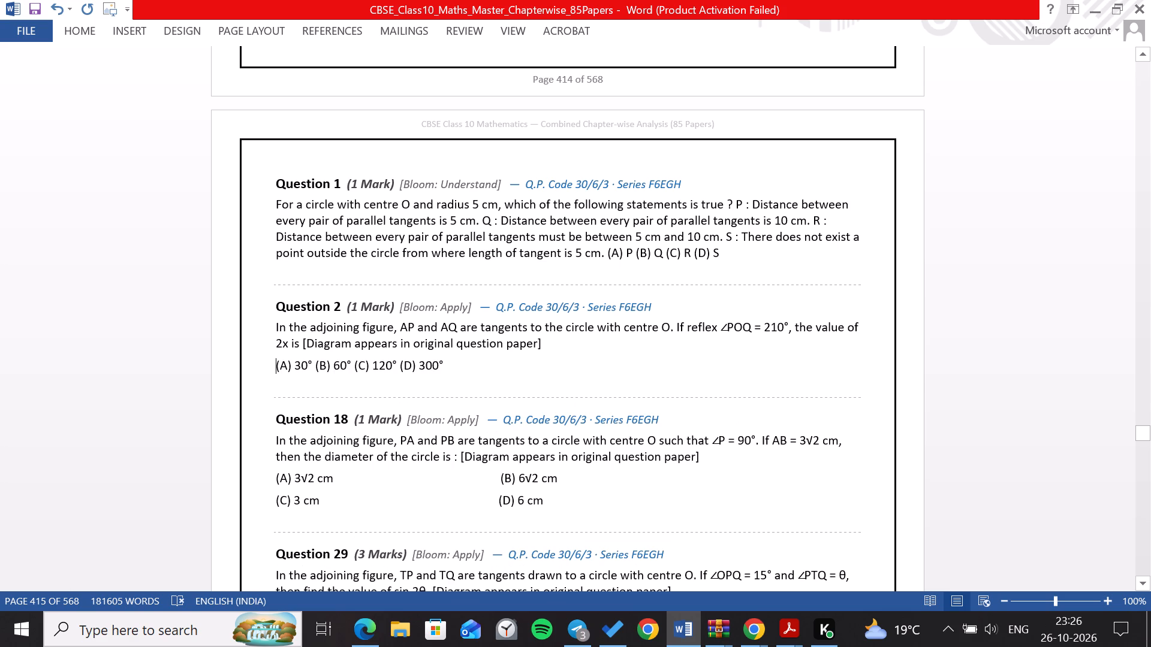
In Question 2 of Q.P. Code 30/6/3, space option (B) 60° out into a second column.
{"action": "left_click", "coordinate": [317, 368]}
{"action": "key", "text": "space"}
{"action": "key", "text": "space"}
{"action": "key", "text": "space"}
{"action": "key", "text": "space"}
{"action": "key", "text": "space"}
{"action": "key", "text": "space"}
{"action": "key", "text": "space"}
{"action": "key", "text": "space"}
{"action": "key", "text": "space"}
{"action": "key", "text": "space"}
{"action": "key", "text": "space"}
{"action": "key", "text": "space"}
{"action": "key", "text": "space"}
{"action": "key", "text": "space"}
{"action": "key", "text": "space"}
{"action": "key", "text": "space"}
{"action": "key", "text": "space"}
{"action": "key", "text": "space"}
{"action": "key", "text": "space"}
{"action": "key", "text": "space"}
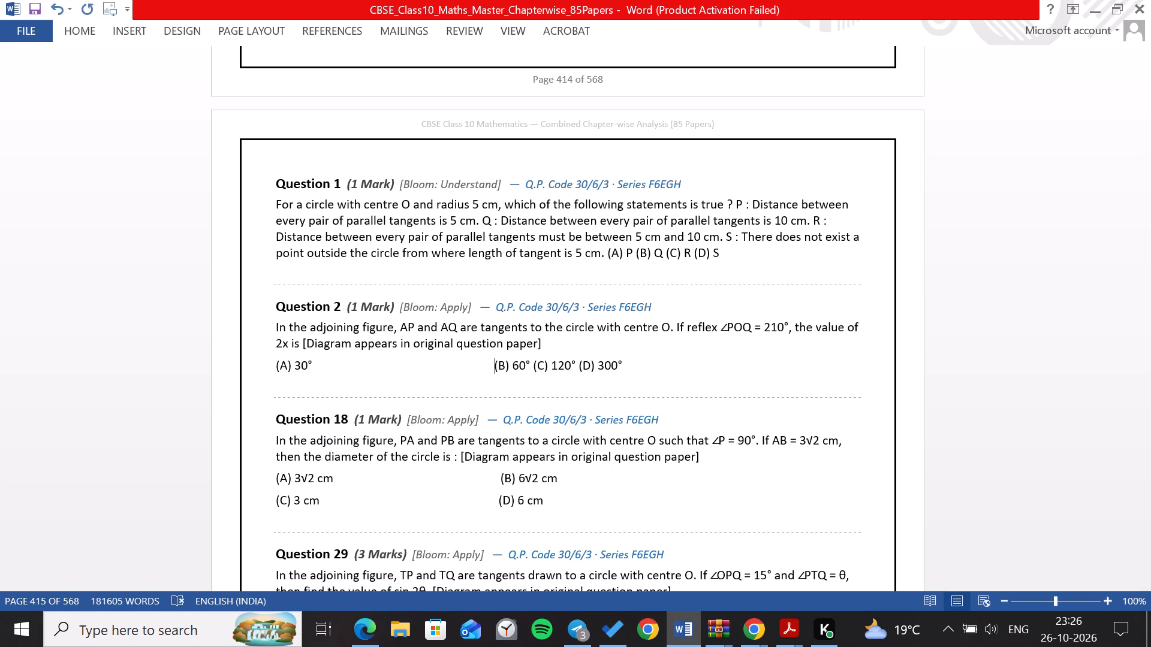
In Question 2 of Q.P. Code 30/6/3, move options (C) and (D) to a second line, with (D) 300° spaced out beneath (B).
{"action": "left_click", "coordinate": [534, 367]}
{"action": "key", "text": "Return"}
{"action": "left_click", "coordinate": [323, 391]}
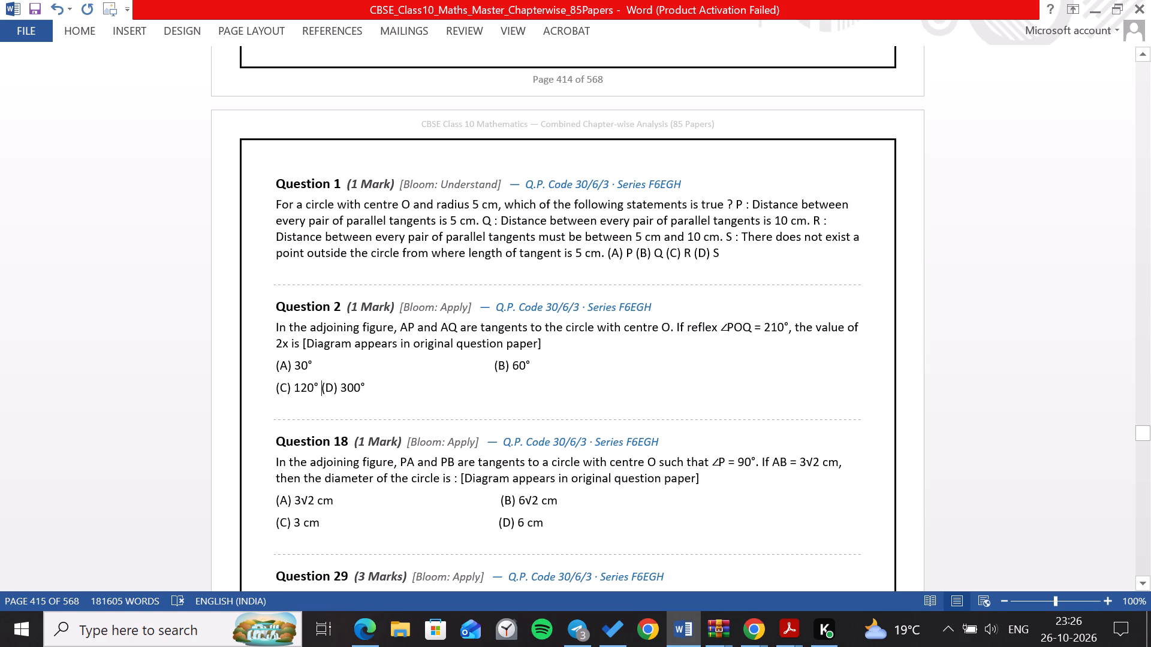
{"action": "key", "text": "space"}
{"action": "key", "text": "space"}
{"action": "key", "text": "space"}
{"action": "key", "text": "space"}
{"action": "key", "text": "space"}
{"action": "key", "text": "space"}
{"action": "key", "text": "space"}
{"action": "key", "text": "space"}
{"action": "key", "text": "space"}
{"action": "key", "text": "space"}
{"action": "key", "text": "space"}
{"action": "key", "text": "space"}
{"action": "key", "text": "space"}
{"action": "key", "text": "space"}
{"action": "key", "text": "space"}
{"action": "key", "text": "space"}
{"action": "key", "text": "space"}
{"action": "key", "text": "space"}
{"action": "key", "text": "space"}
{"action": "key", "text": "space"}
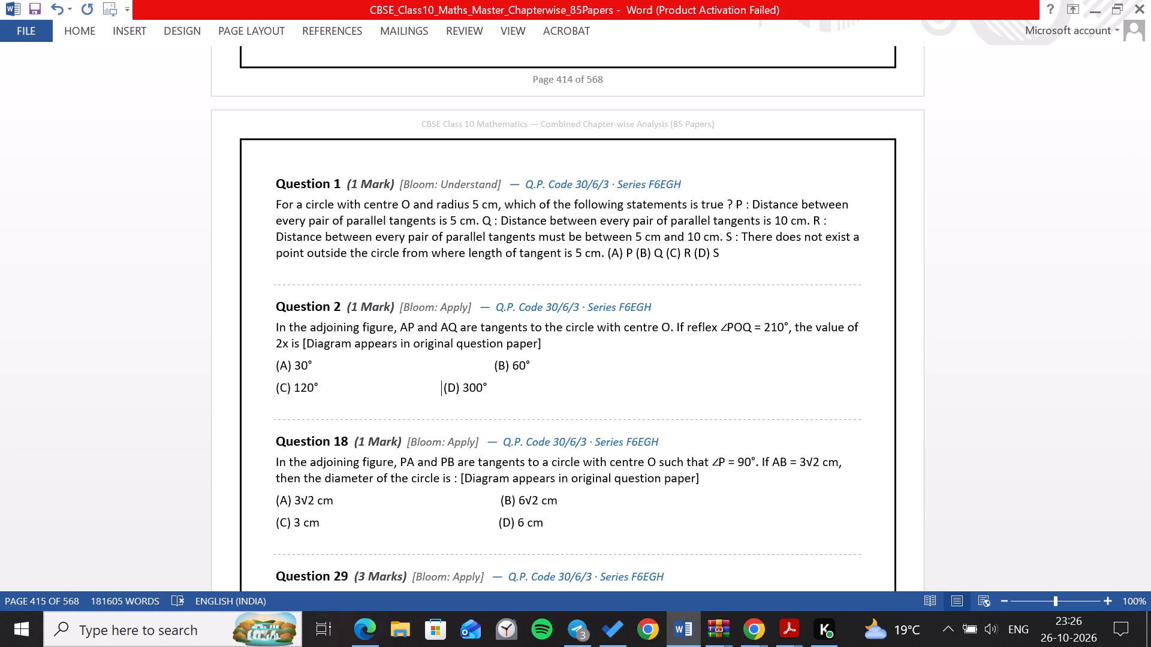
{"action": "key", "text": "space"}
{"action": "key", "text": "space"}
{"action": "key", "text": "space"}
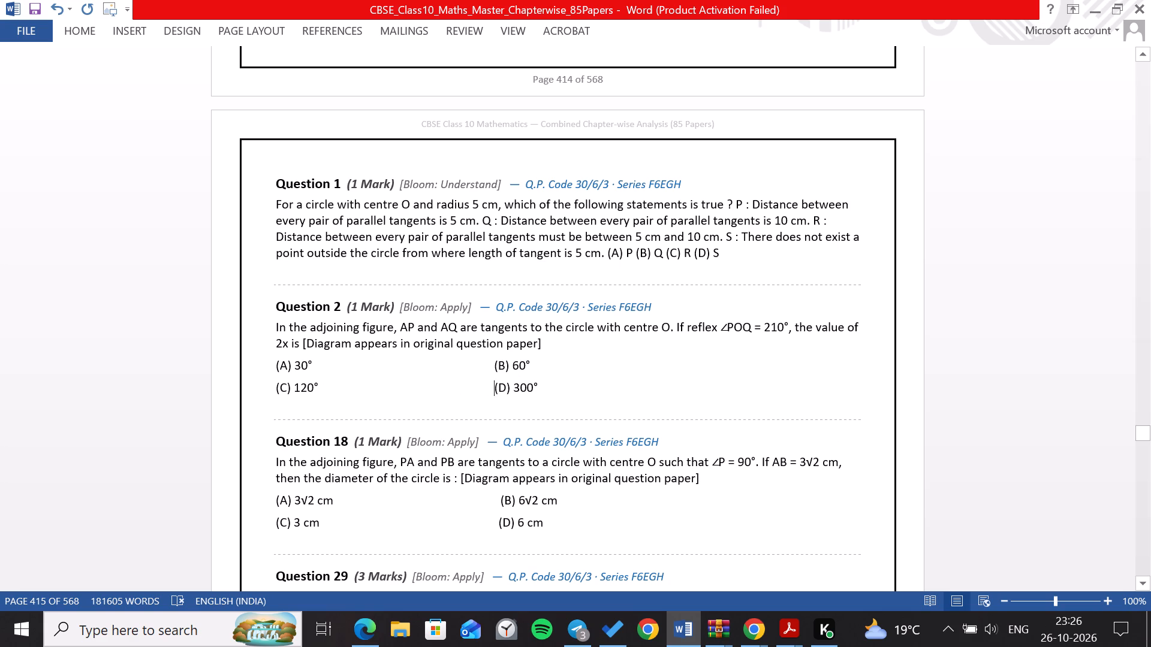
In Question 1 of Q.P. Code 30/6/3, Series F6EGH, move the answer options onto their own line below the question text.
{"action": "left_click", "coordinate": [609, 255]}
{"action": "key", "text": "Return"}
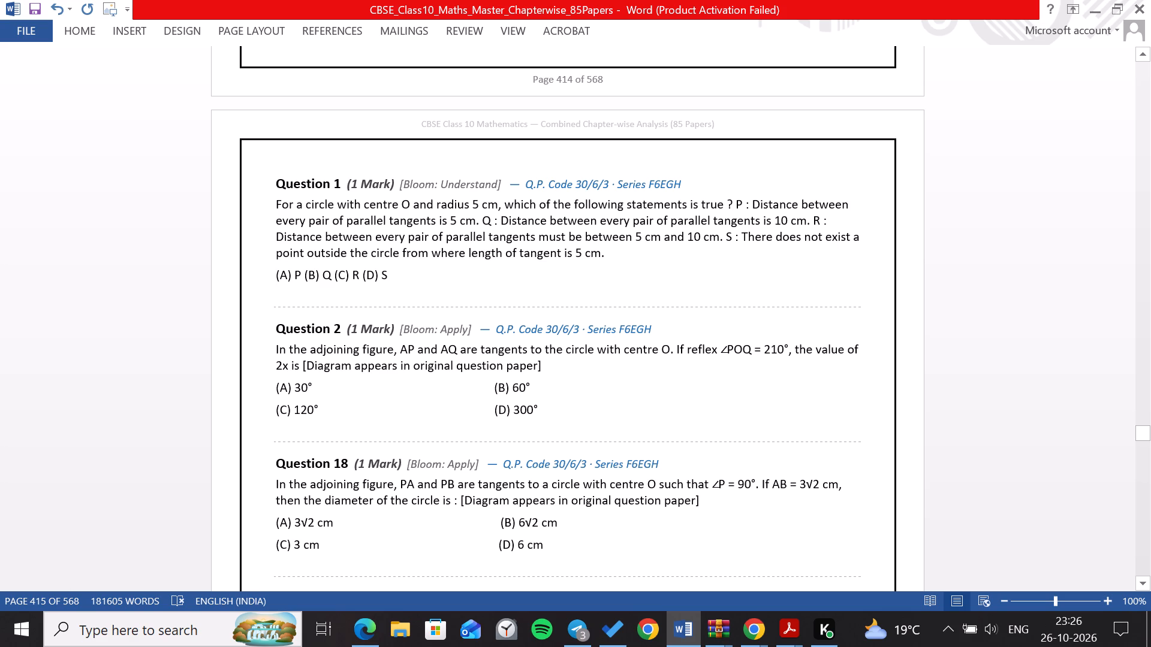
In Question 1 of Q.P. Code 30/6/3, space option (B) Q out into a second column.
{"action": "left_click", "coordinate": [305, 276]}
{"action": "key", "text": "space"}
{"action": "key", "text": "space"}
{"action": "key", "text": "space"}
{"action": "key", "text": "space"}
{"action": "key", "text": "space"}
{"action": "key", "text": "space"}
{"action": "key", "text": "space"}
{"action": "key", "text": "space"}
{"action": "key", "text": "space"}
{"action": "key", "text": "space"}
{"action": "key", "text": "space"}
{"action": "key", "text": "space"}
{"action": "key", "text": "space"}
{"action": "key", "text": "space"}
{"action": "key", "text": "space"}
{"action": "key", "text": "space"}
{"action": "key", "text": "space"}
{"action": "key", "text": "space"}
{"action": "key", "text": "space"}
{"action": "key", "text": "space"}
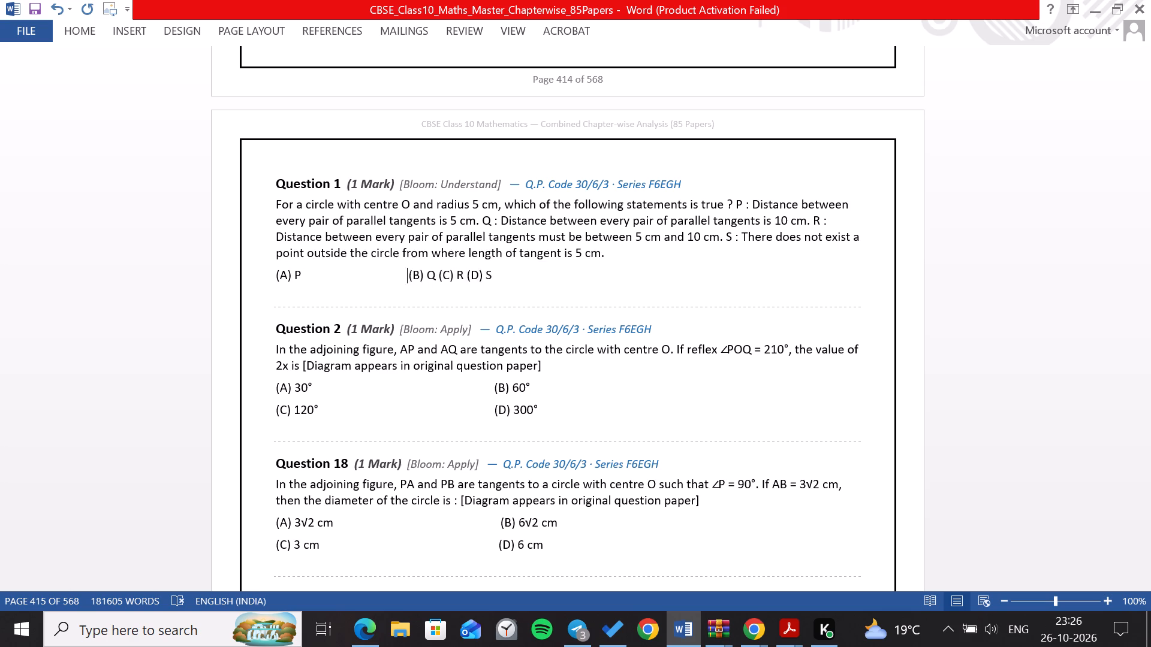
{"action": "key", "text": "space"}
{"action": "key", "text": "space"}
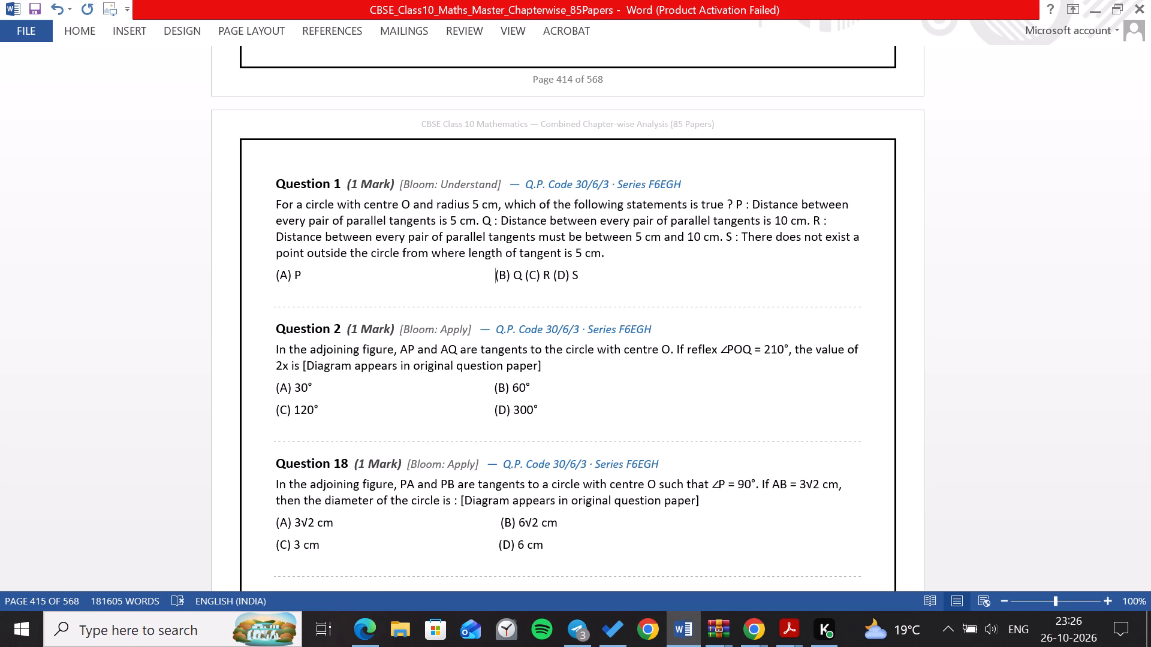
In Question 1 of Q.P. Code 30/6/3, move options (C) and (D) to a second line, with (D) S spaced out beneath (B).
{"action": "left_click", "coordinate": [525, 273]}
{"action": "key", "text": "Return"}
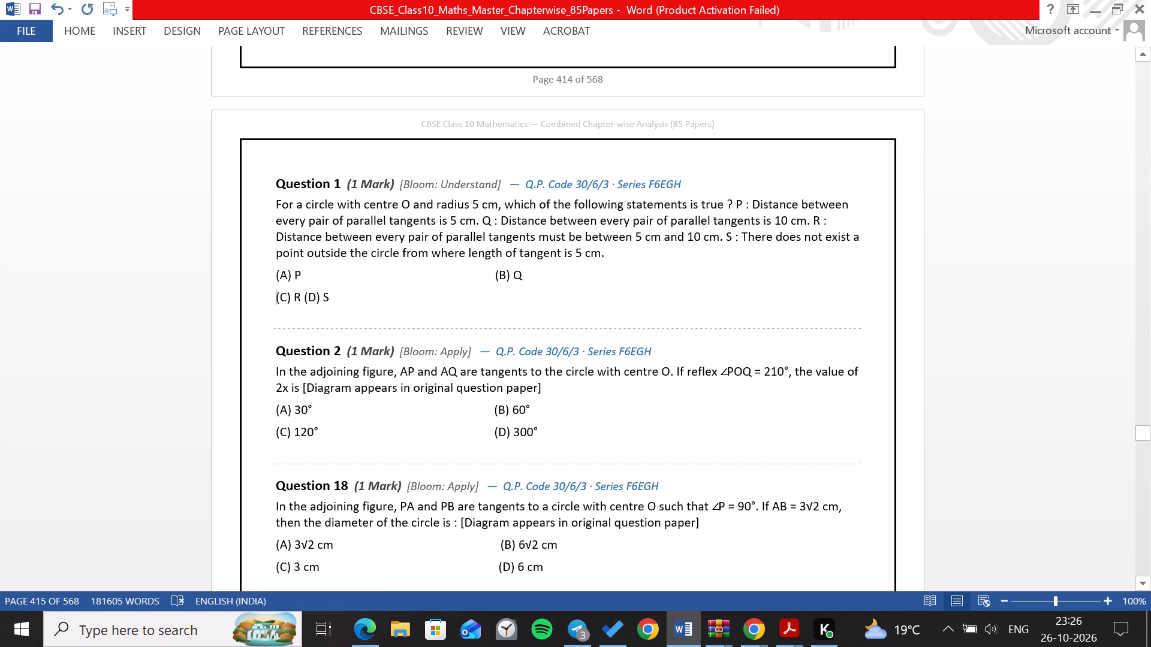
{"action": "left_click", "coordinate": [304, 297]}
{"action": "key", "text": "space"}
{"action": "key", "text": "space"}
{"action": "key", "text": "space"}
{"action": "key", "text": "space"}
{"action": "key", "text": "space"}
{"action": "key", "text": "space"}
{"action": "key", "text": "space"}
{"action": "key", "text": "space"}
{"action": "key", "text": "space"}
{"action": "key", "text": "space"}
{"action": "key", "text": "space"}
{"action": "key", "text": "space"}
{"action": "key", "text": "space"}
{"action": "key", "text": "space"}
{"action": "key", "text": "space"}
{"action": "key", "text": "space"}
{"action": "key", "text": "space"}
{"action": "key", "text": "space"}
{"action": "key", "text": "space"}
{"action": "key", "text": "space"}
{"action": "key", "text": "space"}
{"action": "key", "text": "space"}
{"action": "key", "text": "space"}
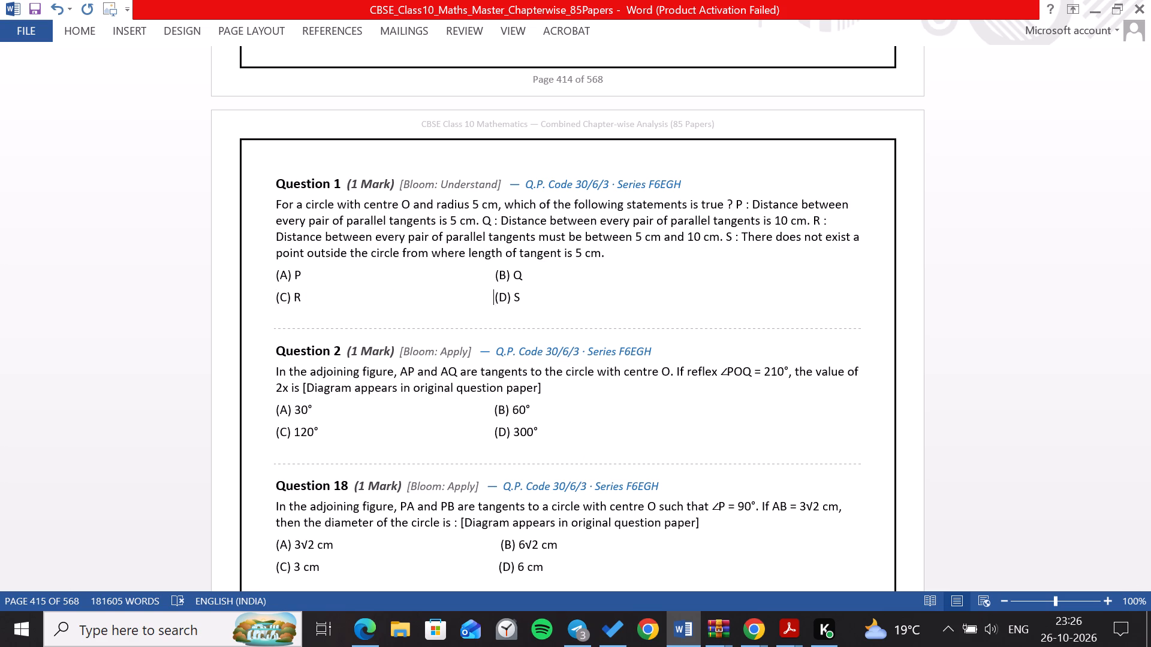
In Question 15 of Q.P. Code 30/6/2, Series WX1YZ/6, move the answer options onto their own line below the diagram placeholder text.
{"action": "scroll", "coordinate": [505, 315], "scroll_direction": "up", "scroll_amount": 15}
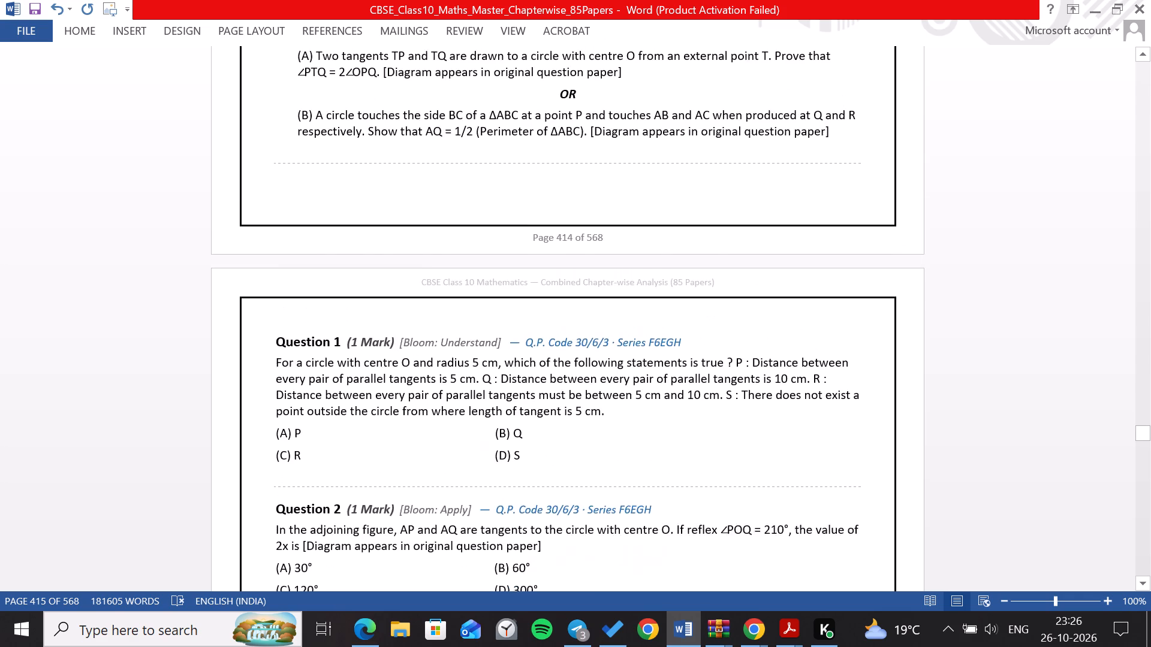
{"action": "scroll", "coordinate": [505, 315], "scroll_direction": "up", "scroll_amount": 19}
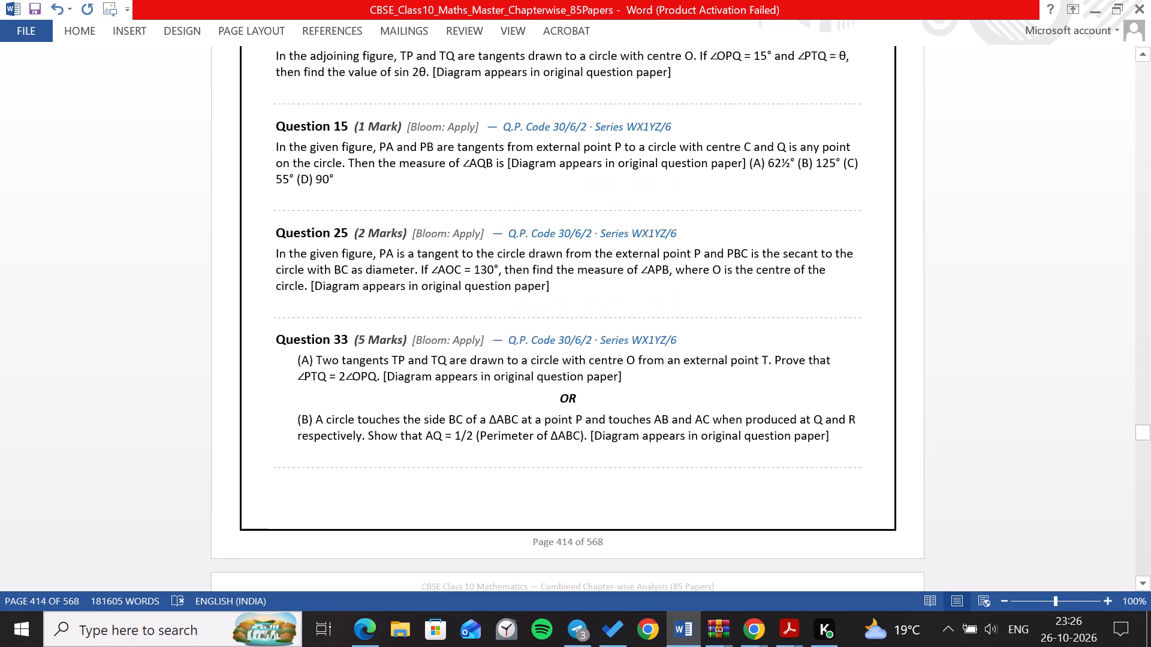
{"action": "scroll", "coordinate": [505, 315], "scroll_direction": "up", "scroll_amount": 4}
{"action": "left_click", "coordinate": [750, 256]}
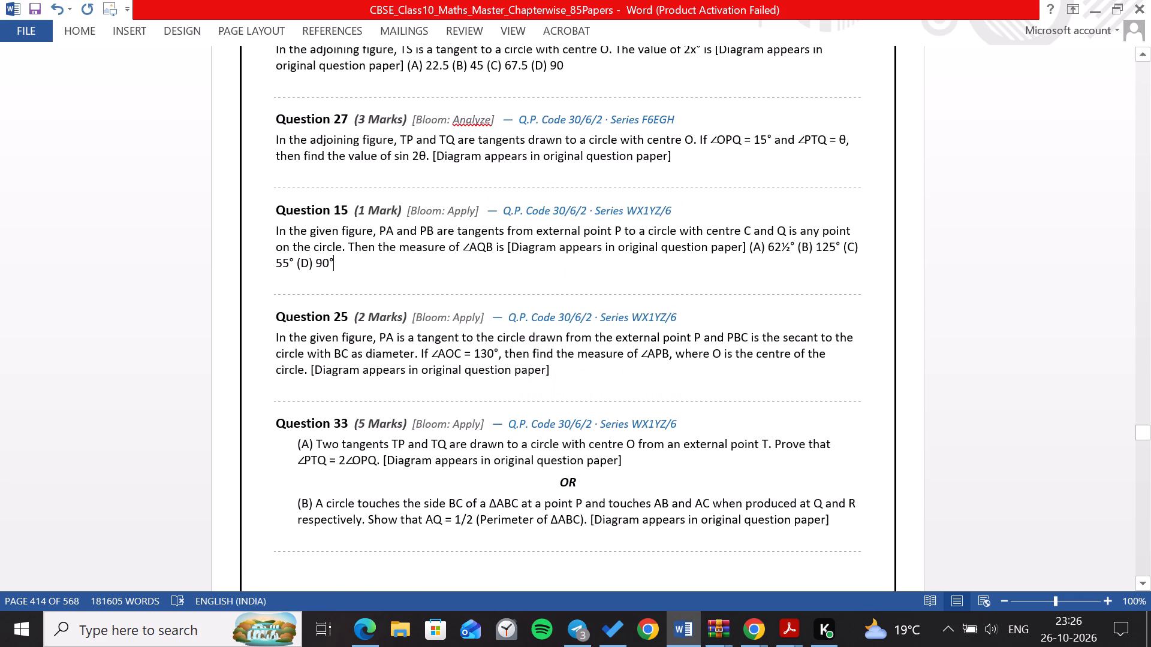
{"action": "left_click", "coordinate": [750, 256]}
{"action": "left_click", "coordinate": [750, 247]}
{"action": "key", "text": "Return"}
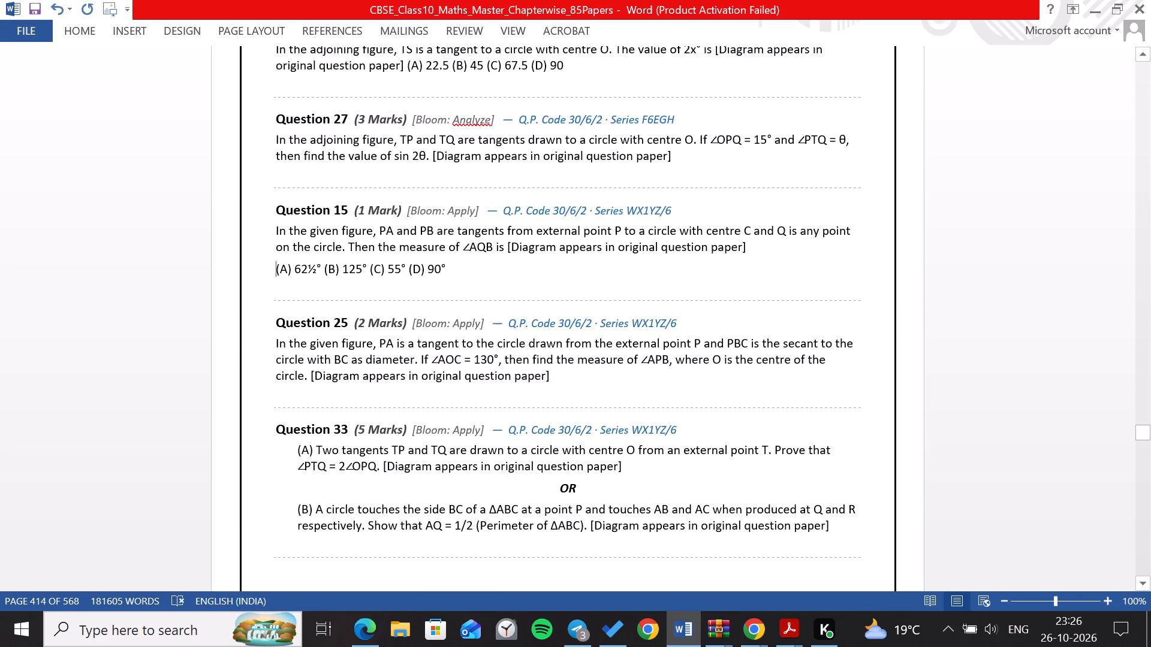
In Question 15 of Q.P. Code 30/6/2, Series WX1YZ/6, space option (B) 125° out into a second column.
{"action": "left_click", "coordinate": [325, 268]}
{"action": "key", "text": "space"}
{"action": "key", "text": "space"}
{"action": "key", "text": "space"}
{"action": "key", "text": "space"}
{"action": "key", "text": "space"}
{"action": "key", "text": "space"}
{"action": "key", "text": "space"}
{"action": "key", "text": "space"}
{"action": "key", "text": "space"}
{"action": "key", "text": "space"}
{"action": "key", "text": "space"}
{"action": "key", "text": "space"}
{"action": "key", "text": "space"}
{"action": "key", "text": "space"}
{"action": "key", "text": "space"}
{"action": "key", "text": "space"}
{"action": "key", "text": "space"}
{"action": "key", "text": "space"}
{"action": "key", "text": "space"}
{"action": "key", "text": "space"}
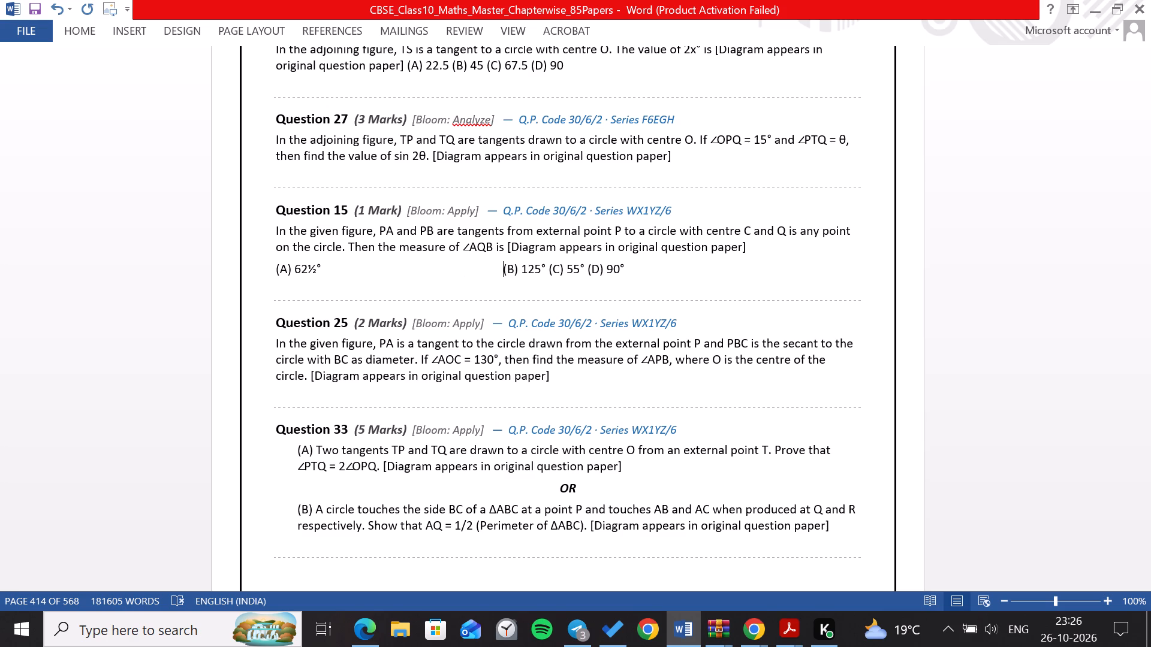
In Question 15 of Series WX1YZ/6, move options (C) and (D) to a second line, with (D) 90° spaced out beneath (B).
{"action": "left_click", "coordinate": [549, 273]}
{"action": "key", "text": "Return"}
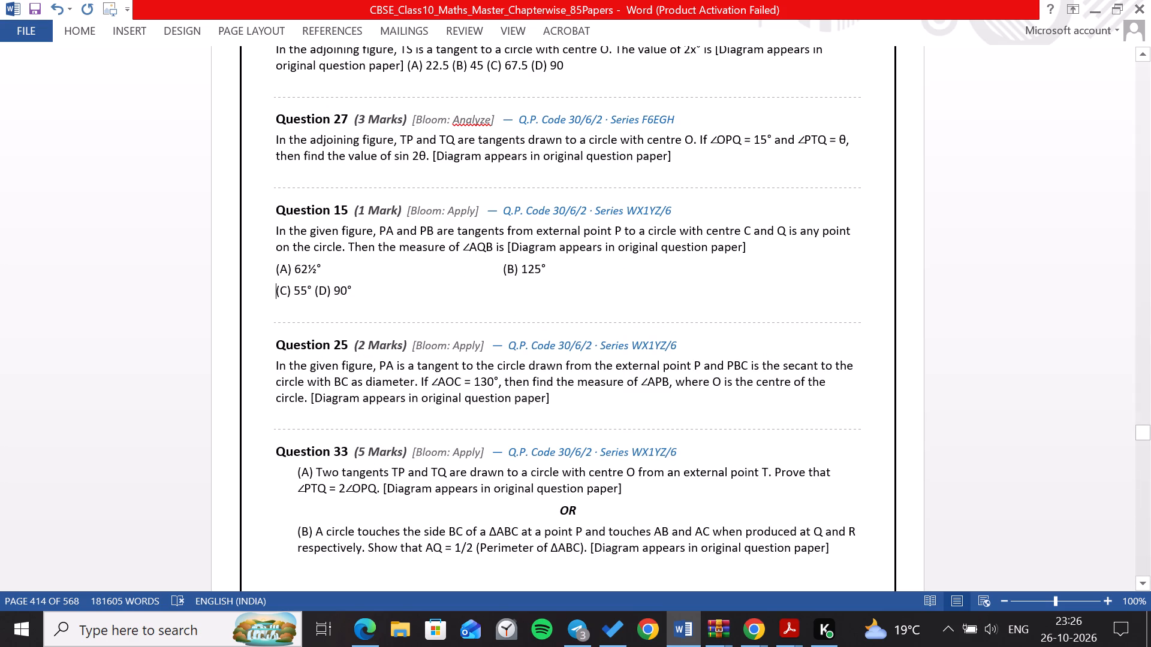
{"action": "left_click", "coordinate": [314, 292]}
{"action": "key", "text": "space"}
{"action": "key", "text": "space"}
{"action": "key", "text": "space"}
{"action": "key", "text": "space"}
{"action": "key", "text": "space"}
{"action": "key", "text": "space"}
{"action": "key", "text": "space"}
{"action": "key", "text": "space"}
{"action": "key", "text": "space"}
{"action": "key", "text": "space"}
{"action": "key", "text": "space"}
{"action": "key", "text": "space"}
{"action": "key", "text": "space"}
{"action": "key", "text": "space"}
{"action": "key", "text": "space"}
{"action": "key", "text": "space"}
{"action": "key", "text": "space"}
{"action": "key", "text": "space"}
{"action": "key", "text": "space"}
{"action": "key", "text": "space"}
{"action": "key", "text": "BackSpace"}
{"action": "key", "text": "BackSpace"}
In Question 14 of Q.P. Code 30/6/2, Series F6EGH, move the answer options onto their own line below the diagram placeholder text.
{"action": "scroll", "coordinate": [314, 292], "scroll_direction": "up", "scroll_amount": 10}
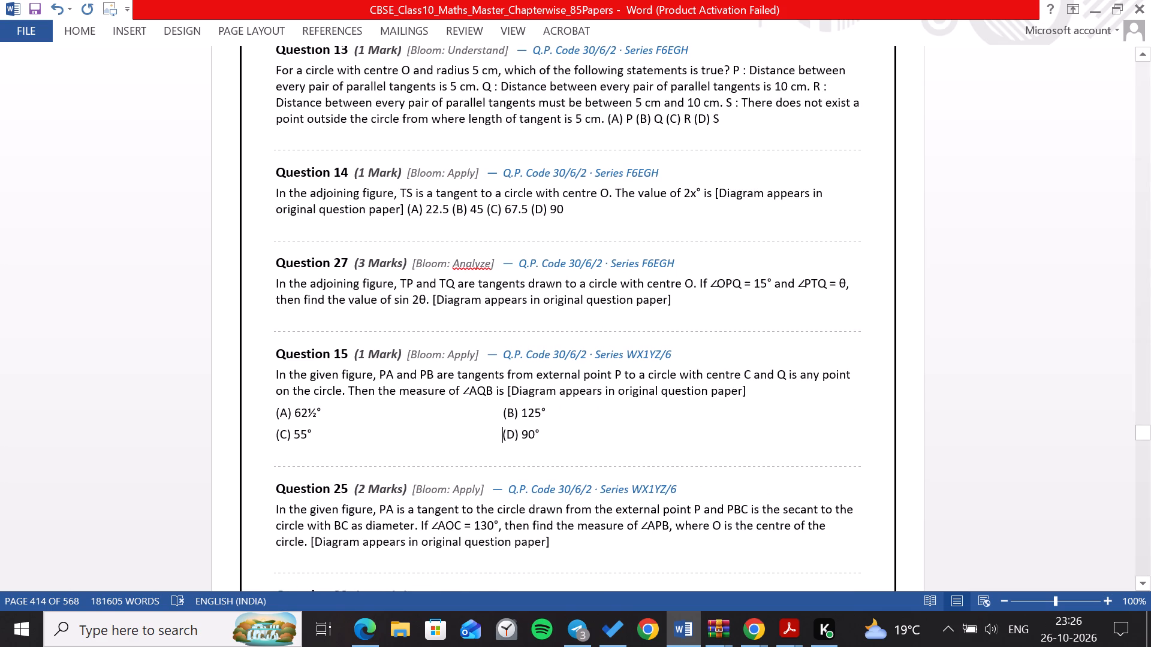
{"action": "scroll", "coordinate": [532, 337], "scroll_direction": "up", "scroll_amount": 10}
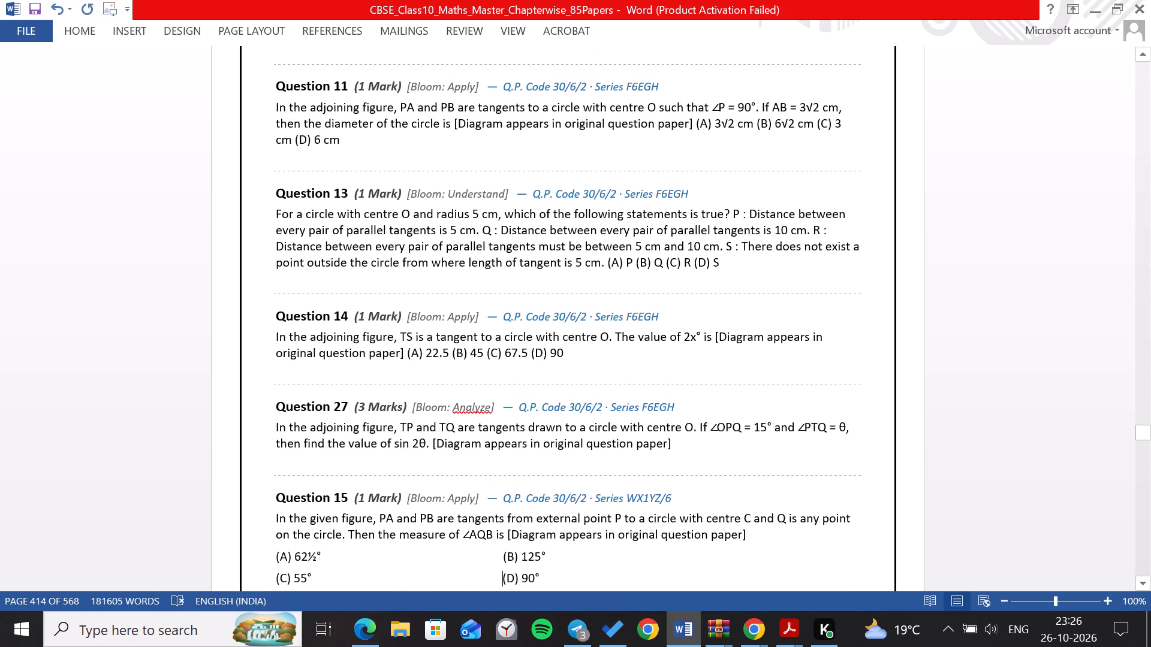
{"action": "left_click", "coordinate": [409, 354]}
{"action": "key", "text": "Return"}
In Question 14 of Q.P. Code 30/6/2, Series F6EGH, space option (B) 45 out into a second column.
{"action": "left_click", "coordinate": [321, 375]}
{"action": "key", "text": "space"}
{"action": "key", "text": "space"}
{"action": "key", "text": "space"}
{"action": "key", "text": "space"}
{"action": "key", "text": "space"}
{"action": "key", "text": "space"}
{"action": "key", "text": "space"}
{"action": "key", "text": "space"}
{"action": "key", "text": "space"}
{"action": "key", "text": "space"}
{"action": "key", "text": "space"}
{"action": "key", "text": "space"}
{"action": "key", "text": "space"}
{"action": "key", "text": "space"}
{"action": "key", "text": "space"}
{"action": "key", "text": "space"}
{"action": "key", "text": "space"}
{"action": "key", "text": "space"}
{"action": "key", "text": "space"}
{"action": "key", "text": "space"}
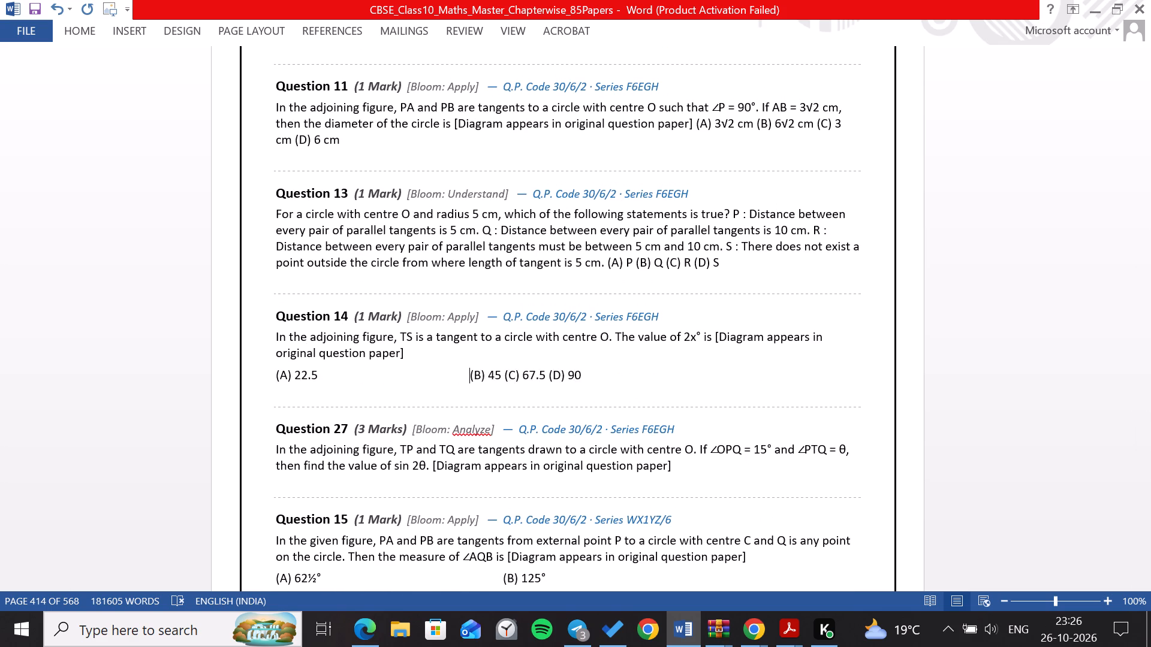
{"action": "key", "text": "BackSpace"}
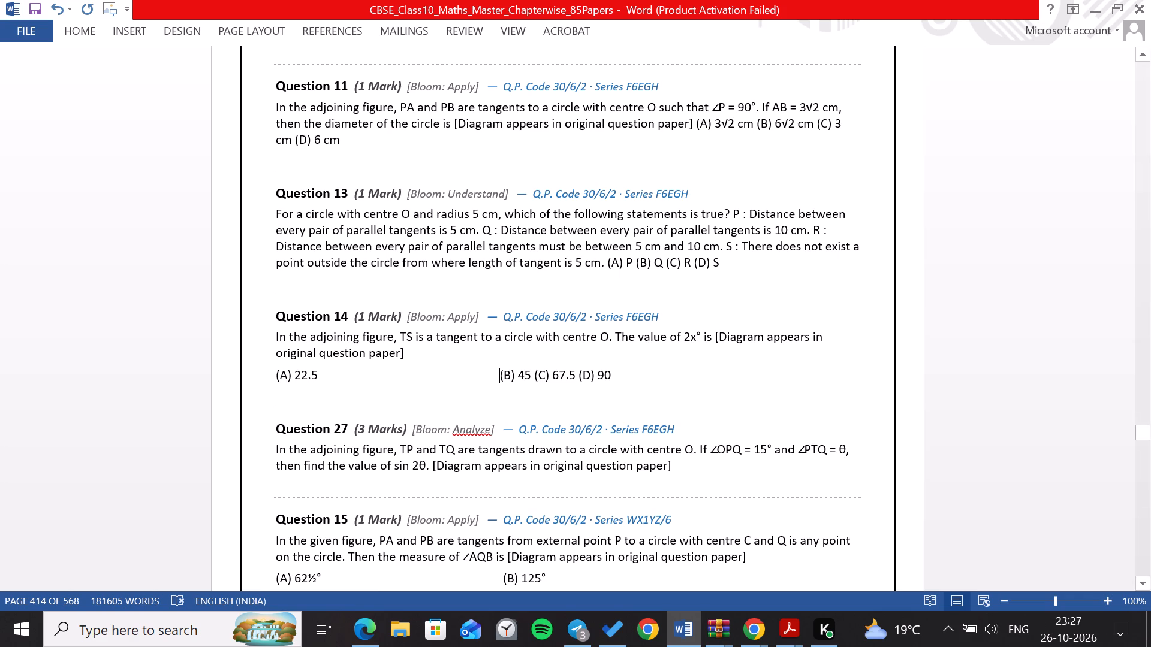
In Question 14 of Series F6EGH, move options (C) and (D) to a second line, with (D) 90 spaced out beneath (B).
{"action": "left_click", "coordinate": [536, 375]}
{"action": "key", "text": "Return"}
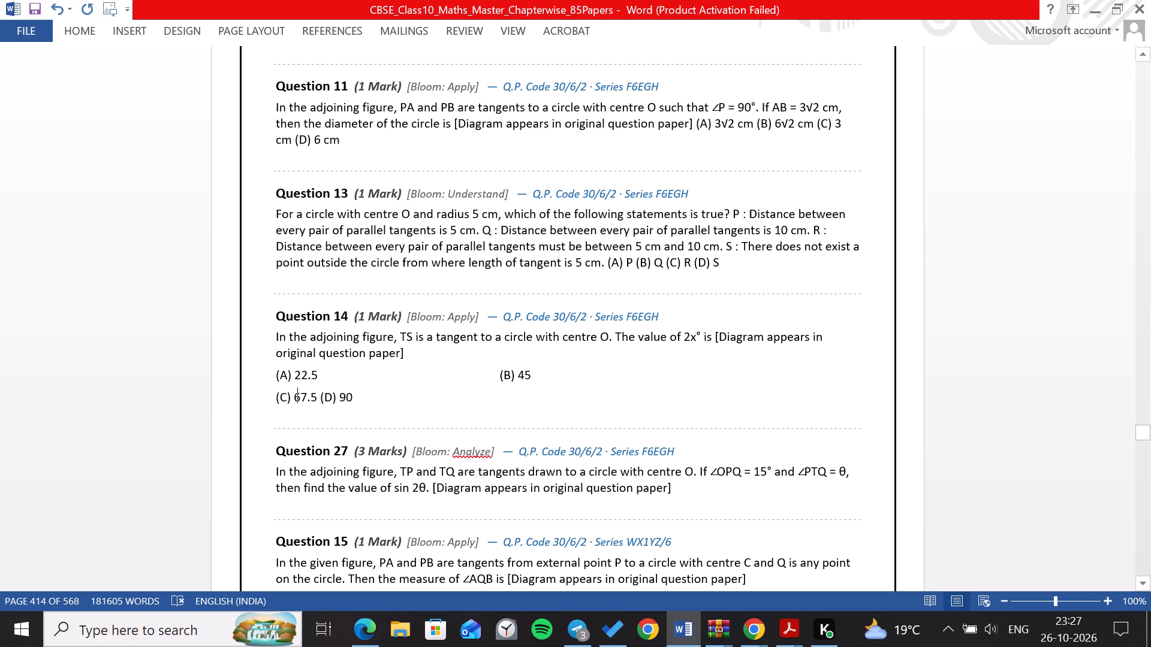
{"action": "left_click", "coordinate": [321, 393]}
{"action": "key", "text": "space"}
{"action": "key", "text": "space"}
{"action": "key", "text": "space"}
{"action": "key", "text": "space"}
{"action": "key", "text": "space"}
{"action": "key", "text": "space"}
{"action": "key", "text": "space"}
{"action": "key", "text": "space"}
{"action": "key", "text": "space"}
{"action": "key", "text": "space"}
{"action": "key", "text": "space"}
{"action": "key", "text": "space"}
{"action": "key", "text": "space"}
{"action": "key", "text": "space"}
{"action": "key", "text": "space"}
{"action": "key", "text": "space"}
{"action": "key", "text": "space"}
{"action": "key", "text": "space"}
{"action": "key", "text": "space"}
{"action": "key", "text": "space"}
In Question 13 of Q.P. Code 30/6/2, Series F6EGH, move the answer options onto their own line below the question text.
{"action": "left_click", "coordinate": [608, 262]}
{"action": "key", "text": "Return"}
In Question 13 of Q.P. Code 30/6/2, Series F6EGH, space option (B) Q out into a second column.
{"action": "left_click", "coordinate": [304, 282]}
{"action": "key", "text": "space"}
{"action": "key", "text": "space"}
{"action": "key", "text": "space"}
{"action": "key", "text": "space"}
{"action": "key", "text": "space"}
{"action": "key", "text": "space"}
{"action": "key", "text": "space"}
{"action": "key", "text": "space"}
{"action": "key", "text": "space"}
{"action": "key", "text": "space"}
{"action": "key", "text": "space"}
{"action": "key", "text": "space"}
{"action": "key", "text": "space"}
{"action": "key", "text": "space"}
{"action": "key", "text": "space"}
{"action": "key", "text": "space"}
{"action": "key", "text": "space"}
{"action": "key", "text": "space"}
{"action": "key", "text": "space"}
{"action": "key", "text": "space"}
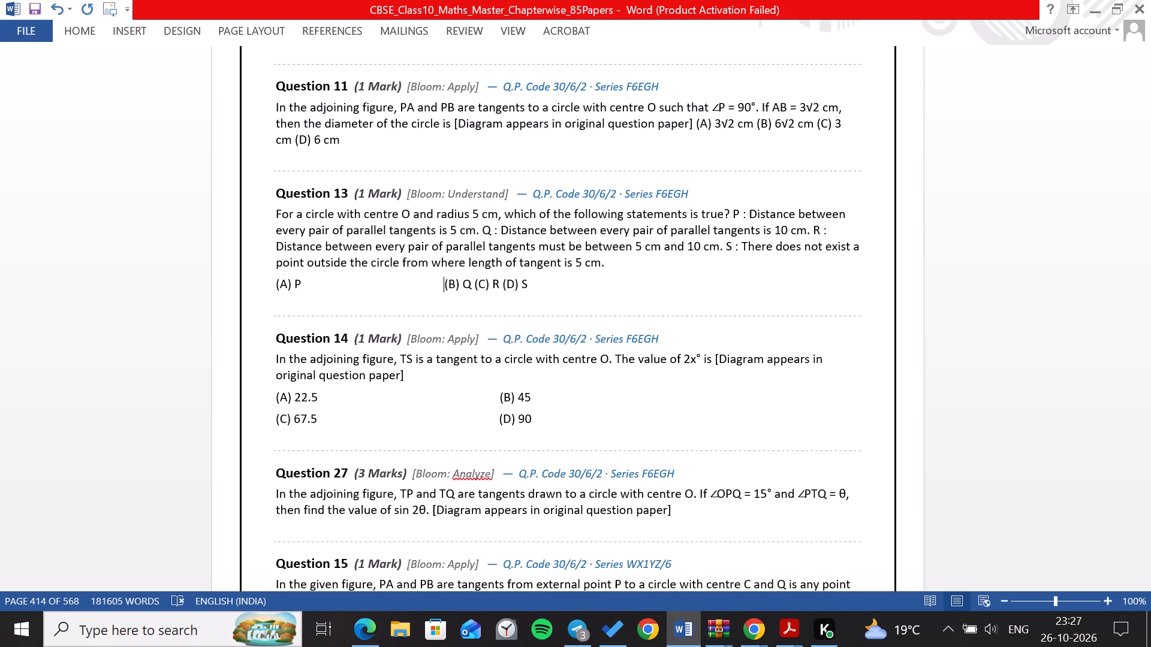
In Question 13 of Series F6EGH, move options (C) and (D) to a second line, with (D) S spaced out beneath (B).
{"action": "left_click", "coordinate": [528, 282]}
{"action": "key", "text": "Return"}
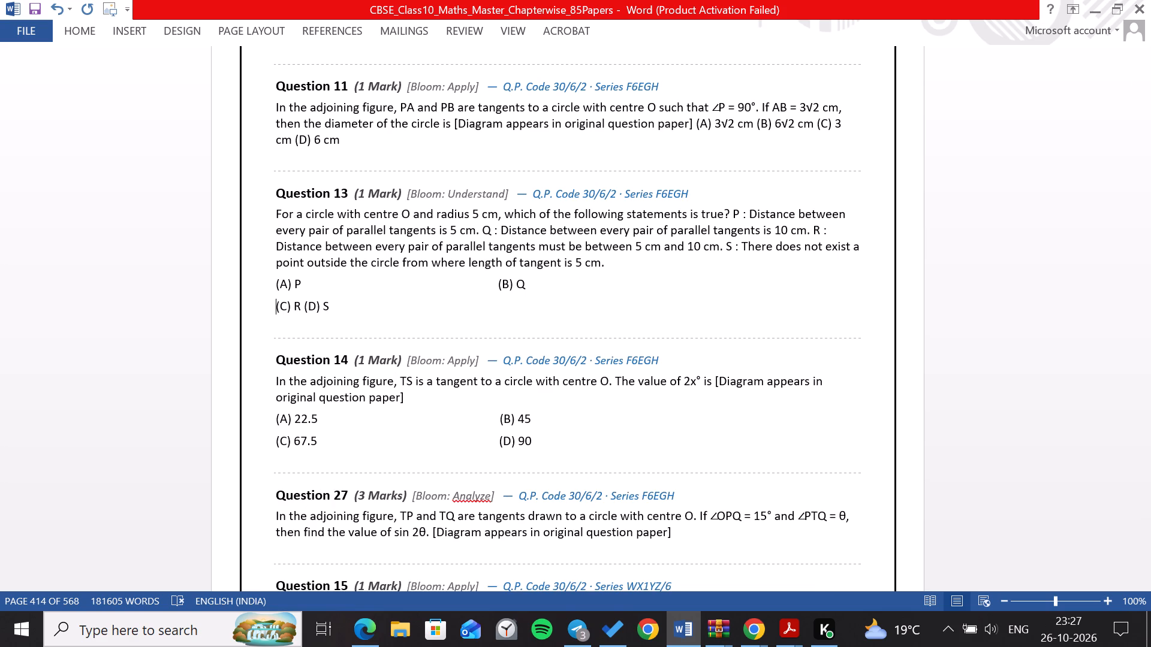
{"action": "left_click", "coordinate": [303, 305]}
{"action": "key", "text": "space"}
{"action": "key", "text": "space"}
{"action": "key", "text": "space"}
{"action": "key", "text": "space"}
{"action": "key", "text": "space"}
{"action": "key", "text": "space"}
{"action": "key", "text": "space"}
{"action": "key", "text": "space"}
{"action": "key", "text": "space"}
{"action": "key", "text": "space"}
{"action": "key", "text": "space"}
{"action": "key", "text": "space"}
{"action": "key", "text": "space"}
{"action": "key", "text": "space"}
{"action": "key", "text": "space"}
{"action": "key", "text": "space"}
{"action": "key", "text": "space"}
{"action": "key", "text": "space"}
{"action": "key", "text": "space"}
{"action": "key", "text": "space"}
{"action": "key", "text": "space"}
{"action": "key", "text": "space"}
{"action": "key", "text": "space"}
{"action": "key", "text": "space"}
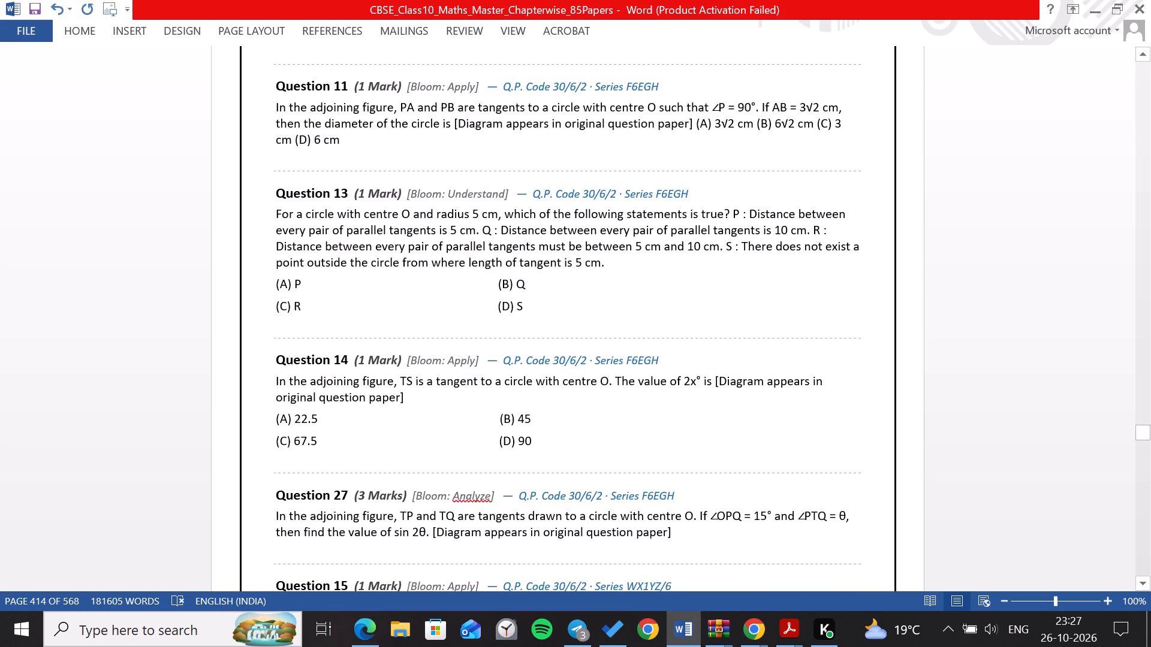
In Question 11 of Q.P. Code 30/6/2, Series F6EGH, move the answer options onto their own line below the diagram placeholder text.
{"action": "left_click", "coordinate": [695, 126]}
{"action": "key", "text": "Return"}
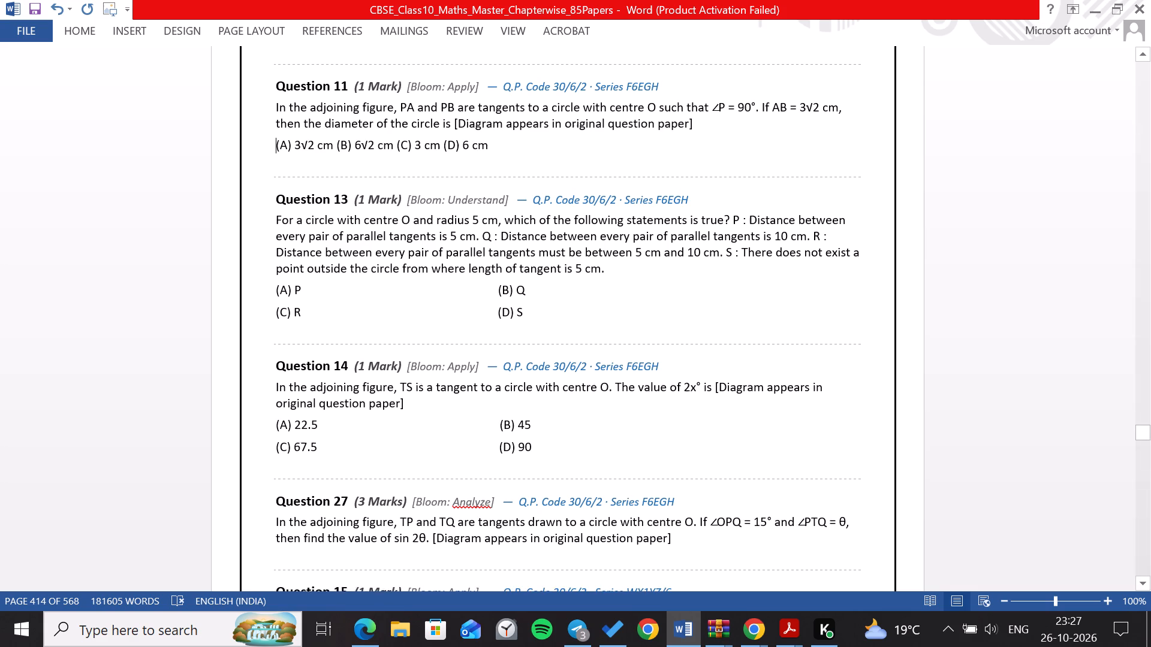
In Question 11 of Q.P. Code 30/6/2, Series F6EGH, space option (B) 6√2 cm out into a second column.
{"action": "left_click", "coordinate": [336, 147]}
{"action": "key", "text": "space"}
{"action": "key", "text": "space"}
{"action": "key", "text": "space"}
{"action": "key", "text": "space"}
{"action": "key", "text": "space"}
{"action": "key", "text": "space"}
{"action": "key", "text": "space"}
{"action": "key", "text": "space"}
{"action": "key", "text": "space"}
{"action": "key", "text": "space"}
{"action": "key", "text": "space"}
{"action": "key", "text": "space"}
{"action": "key", "text": "space"}
{"action": "key", "text": "space"}
{"action": "key", "text": "space"}
{"action": "key", "text": "space"}
{"action": "key", "text": "space"}
{"action": "key", "text": "space"}
{"action": "key", "text": "space"}
{"action": "key", "text": "space"}
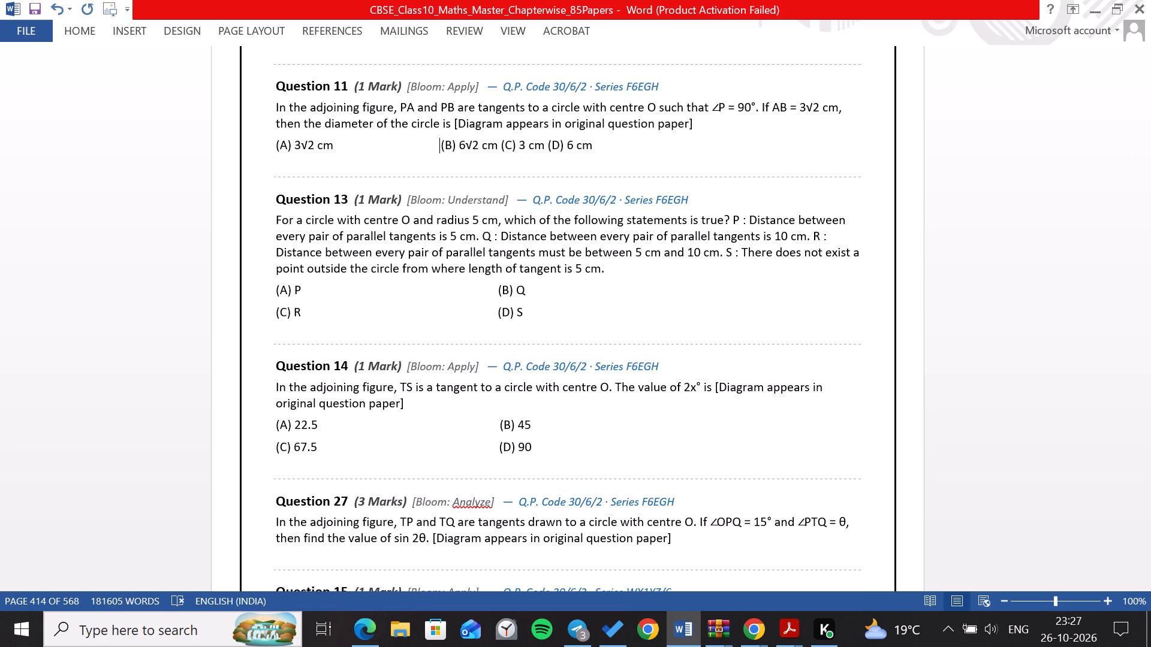
{"action": "key", "text": "space"}
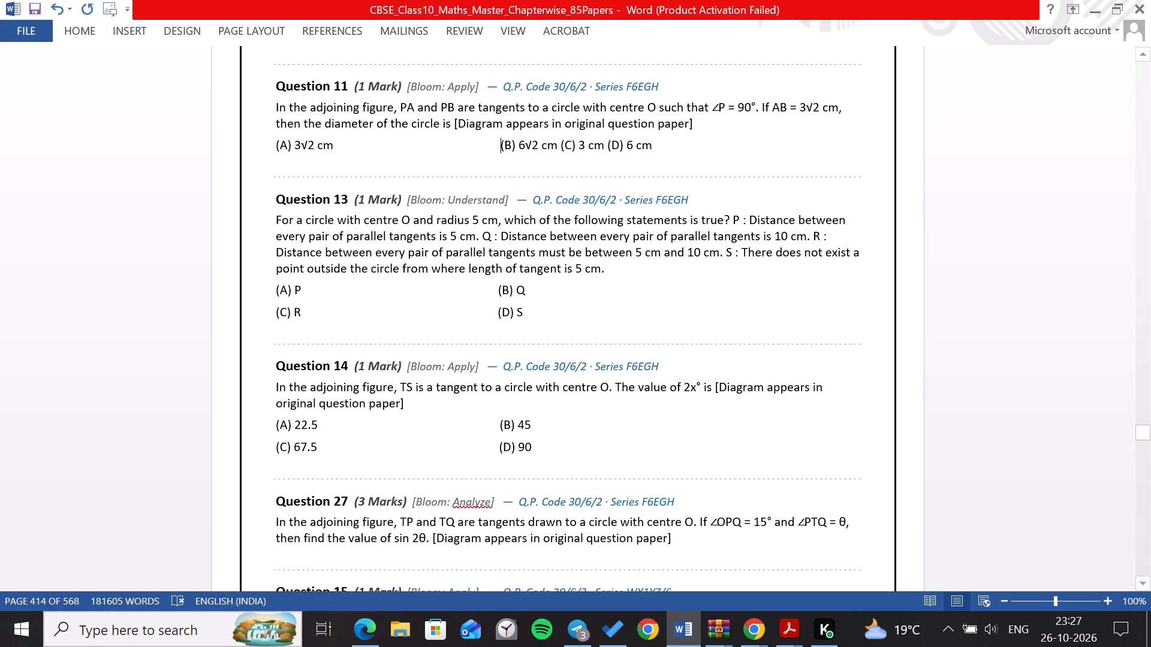
In Question 11 of Q.P. Code 30/6/2, move options (C) and (D) to a second line, with (D) 6 cm spaced out beneath (B).
{"action": "left_click", "coordinate": [561, 150]}
{"action": "key", "text": "Return"}
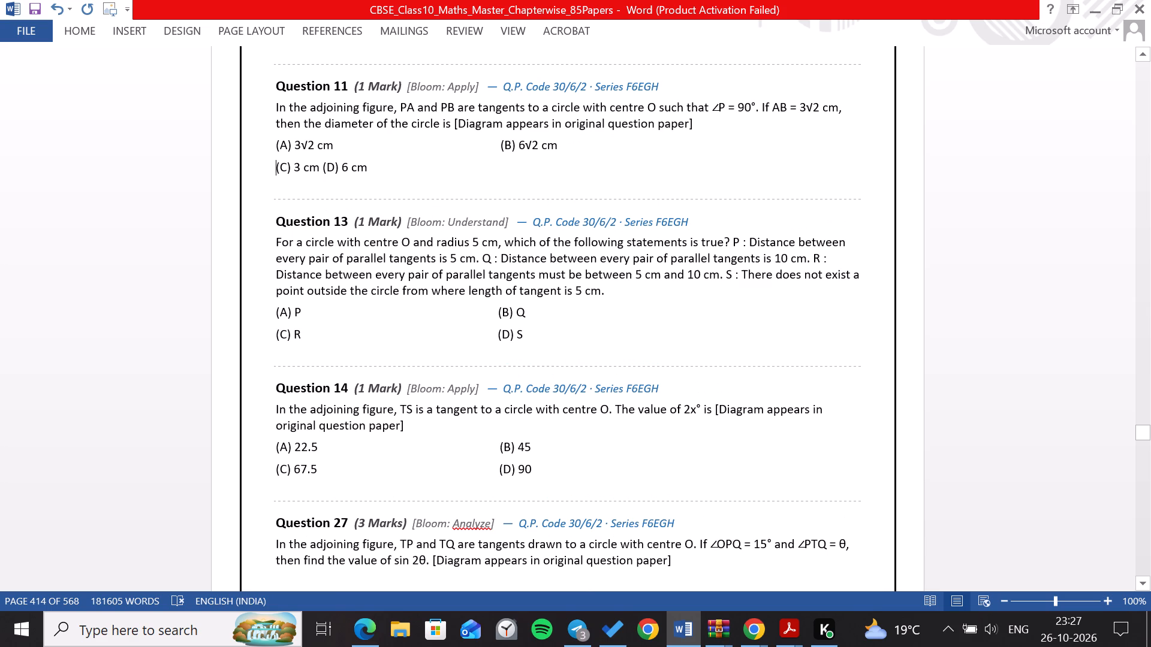
{"action": "left_click", "coordinate": [323, 170]}
{"action": "key", "text": "space"}
{"action": "key", "text": "space"}
{"action": "key", "text": "space"}
{"action": "key", "text": "space"}
{"action": "key", "text": "space"}
{"action": "key", "text": "space"}
{"action": "key", "text": "space"}
{"action": "key", "text": "space"}
{"action": "key", "text": "space"}
{"action": "key", "text": "space"}
{"action": "key", "text": "space"}
{"action": "key", "text": "space"}
{"action": "key", "text": "space"}
{"action": "key", "text": "space"}
{"action": "key", "text": "space"}
{"action": "key", "text": "space"}
{"action": "key", "text": "space"}
{"action": "key", "text": "space"}
{"action": "key", "text": "space"}
{"action": "key", "text": "space"}
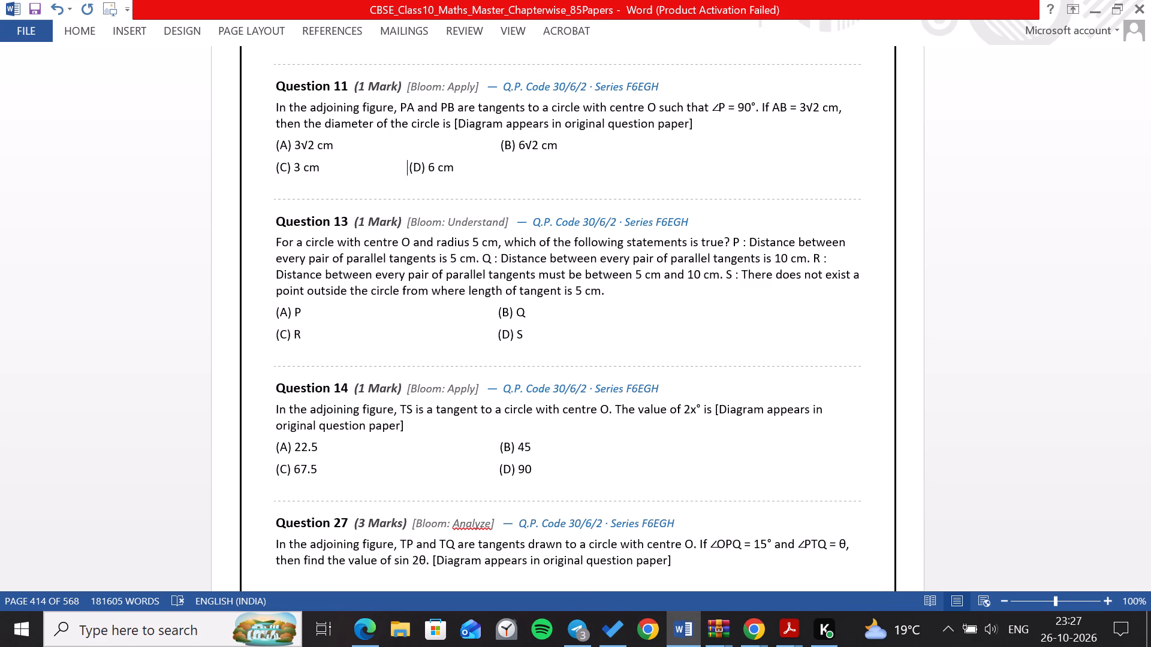
{"action": "key", "text": "space"}
{"action": "key", "text": "space"}
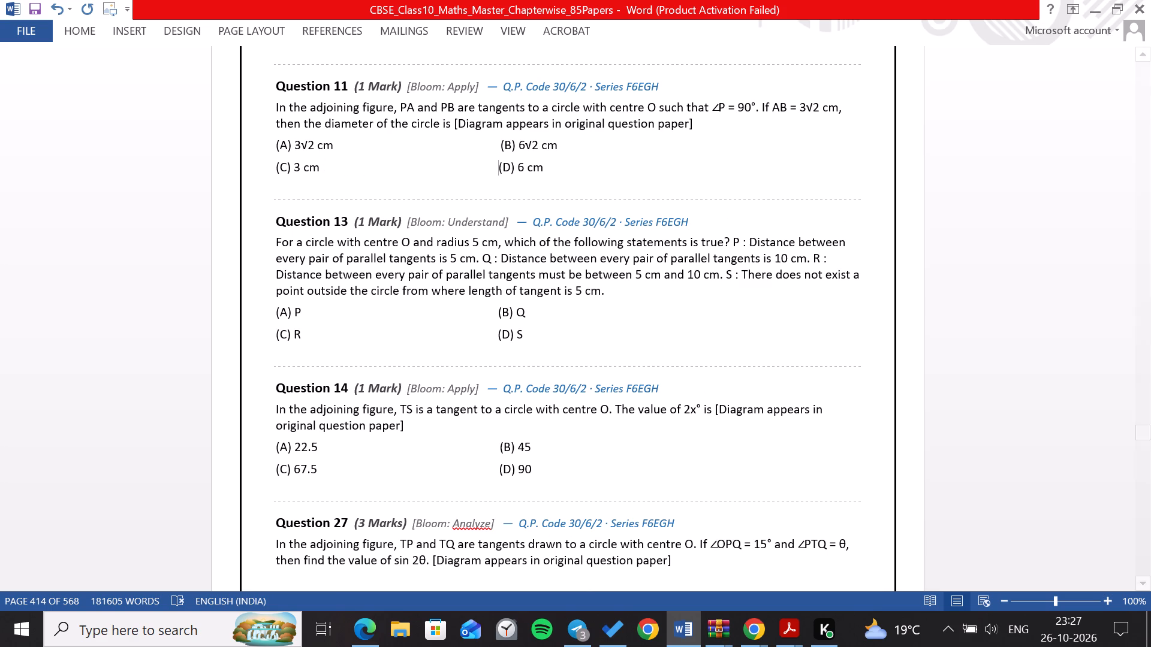
In Question 14 of Q.P. Code 30/6/1, Series WX1YZ/6, remove the indent before the answer options line.
{"action": "scroll", "coordinate": [528, 222], "scroll_direction": "up", "scroll_amount": 17}
{"action": "scroll", "coordinate": [528, 222], "scroll_direction": "up", "scroll_amount": 9}
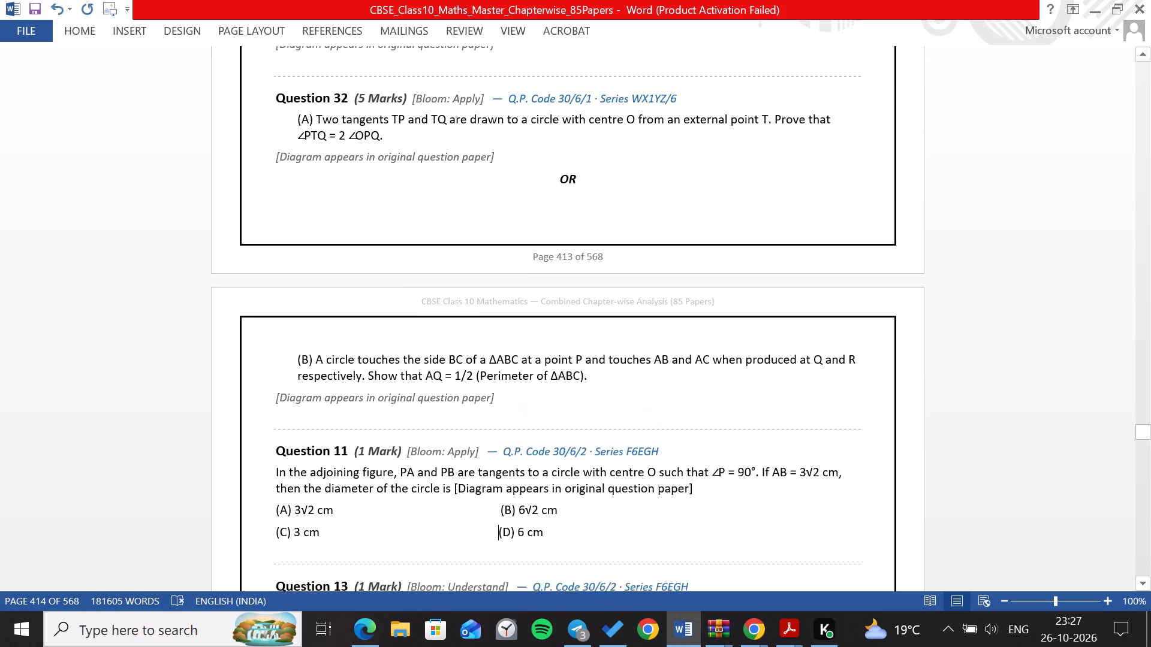
{"action": "scroll", "coordinate": [528, 222], "scroll_direction": "up", "scroll_amount": 18}
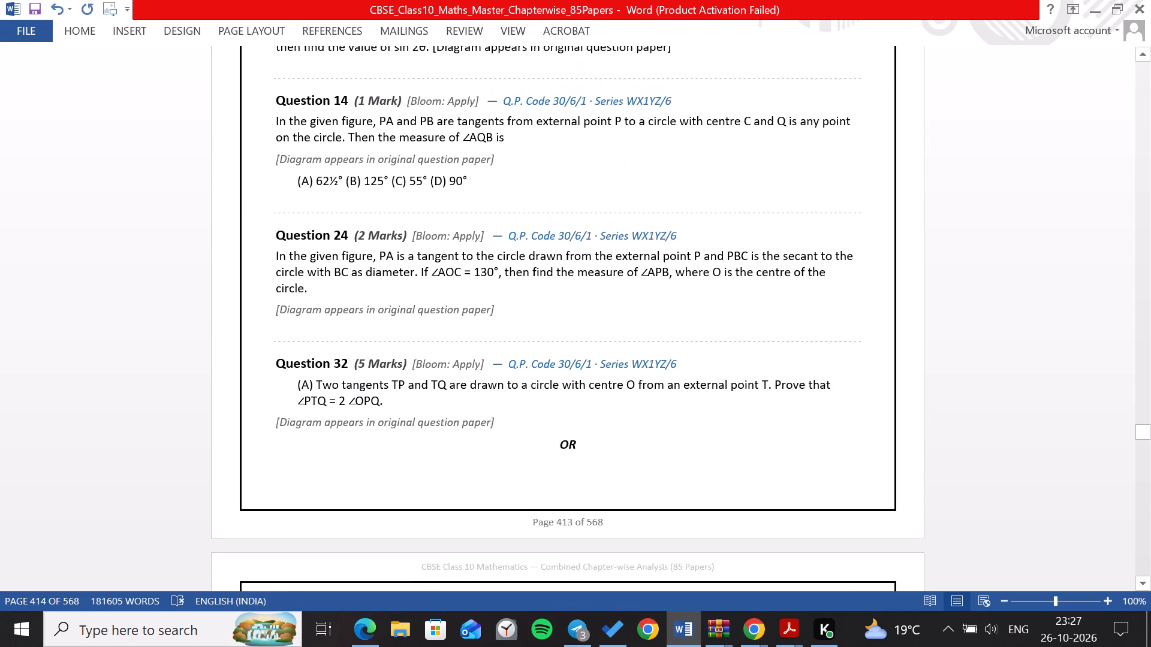
{"action": "scroll", "coordinate": [528, 222], "scroll_direction": "up", "scroll_amount": 6}
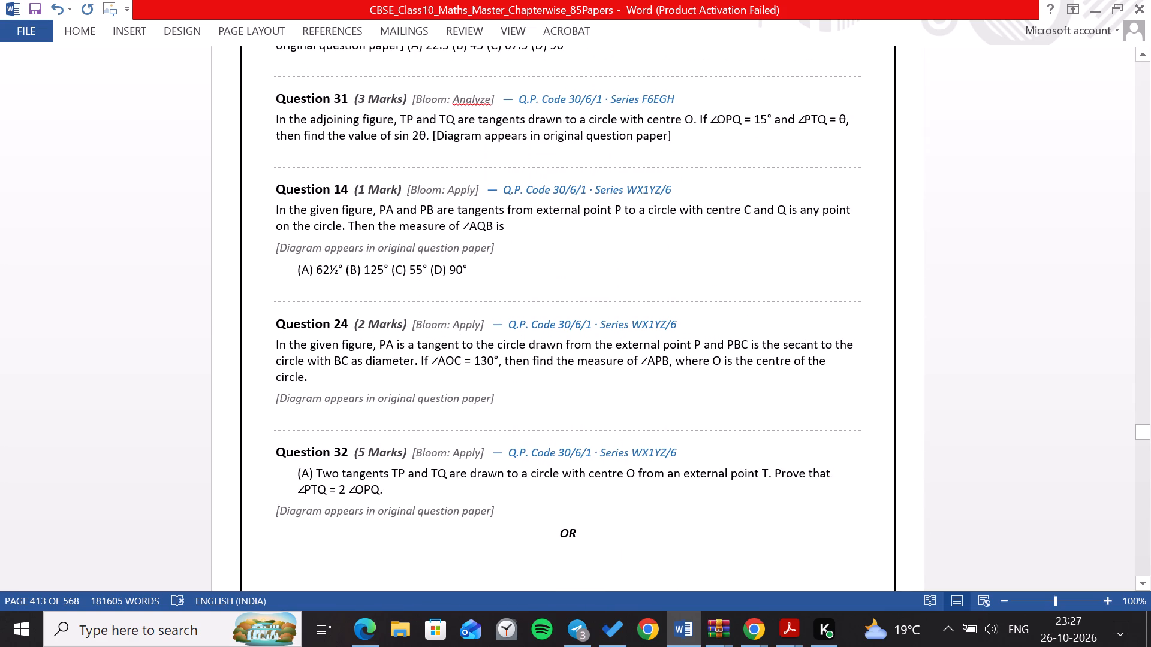
{"action": "left_click", "coordinate": [294, 271]}
{"action": "key", "text": "BackSpace"}
In Question 14 of Q.P. Code 30/6/1, Series WX1YZ/6, space option (B) 125° out into a second column.
{"action": "scroll", "coordinate": [532, 294], "scroll_direction": "down", "scroll_amount": 6}
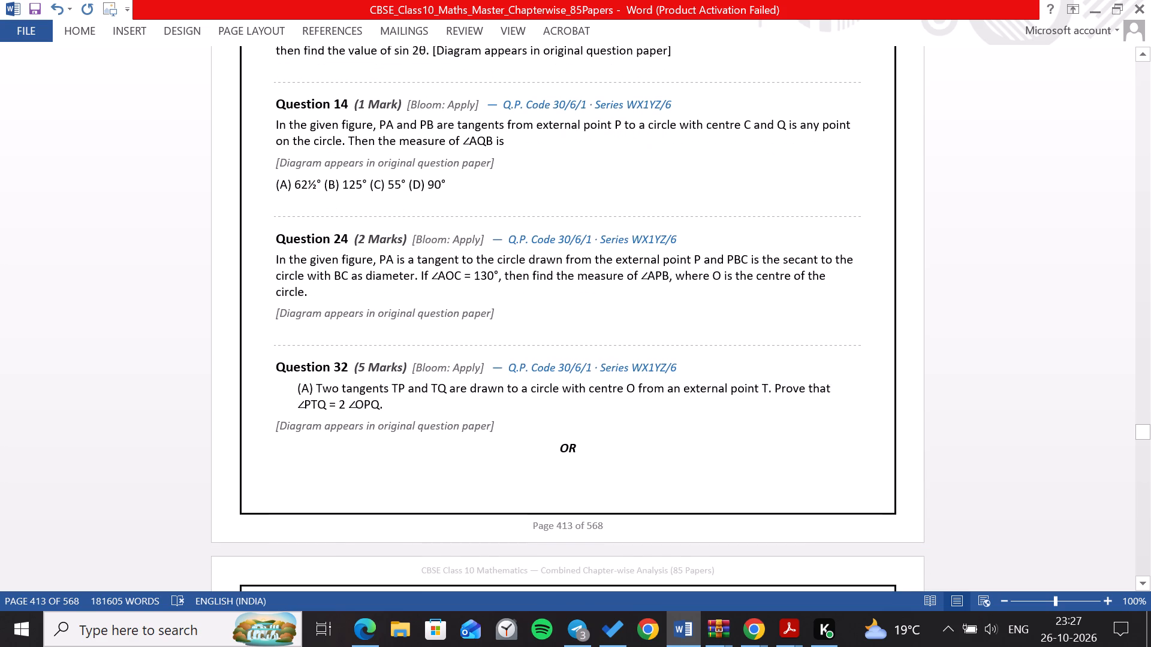
{"action": "left_click", "coordinate": [324, 187]}
{"action": "key", "text": "space"}
{"action": "key", "text": "space"}
{"action": "key", "text": "space"}
{"action": "key", "text": "space"}
{"action": "key", "text": "space"}
{"action": "key", "text": "space"}
{"action": "key", "text": "space"}
{"action": "key", "text": "space"}
{"action": "key", "text": "space"}
{"action": "key", "text": "space"}
{"action": "key", "text": "space"}
{"action": "key", "text": "space"}
{"action": "key", "text": "space"}
{"action": "key", "text": "space"}
{"action": "key", "text": "space"}
{"action": "key", "text": "space"}
{"action": "key", "text": "space"}
{"action": "key", "text": "space"}
{"action": "key", "text": "space"}
{"action": "key", "text": "space"}
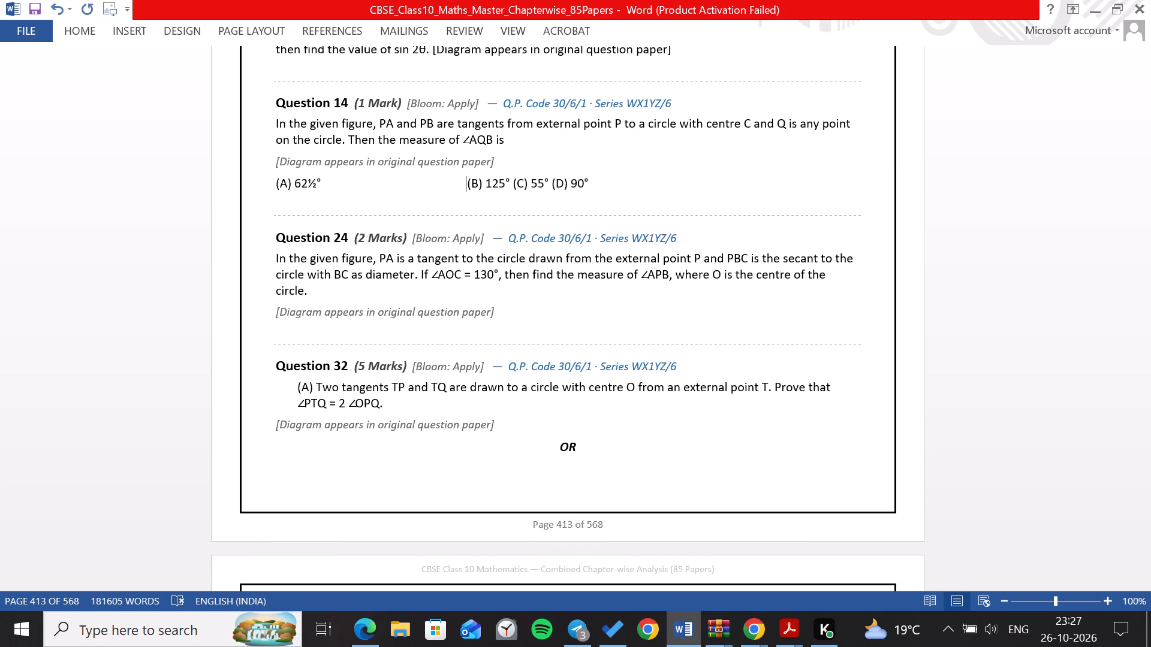
{"action": "key", "text": "space"}
{"action": "key", "text": "space"}
{"action": "key", "text": "space"}
{"action": "key", "text": "space"}
{"action": "key", "text": "space"}
{"action": "key", "text": "space"}
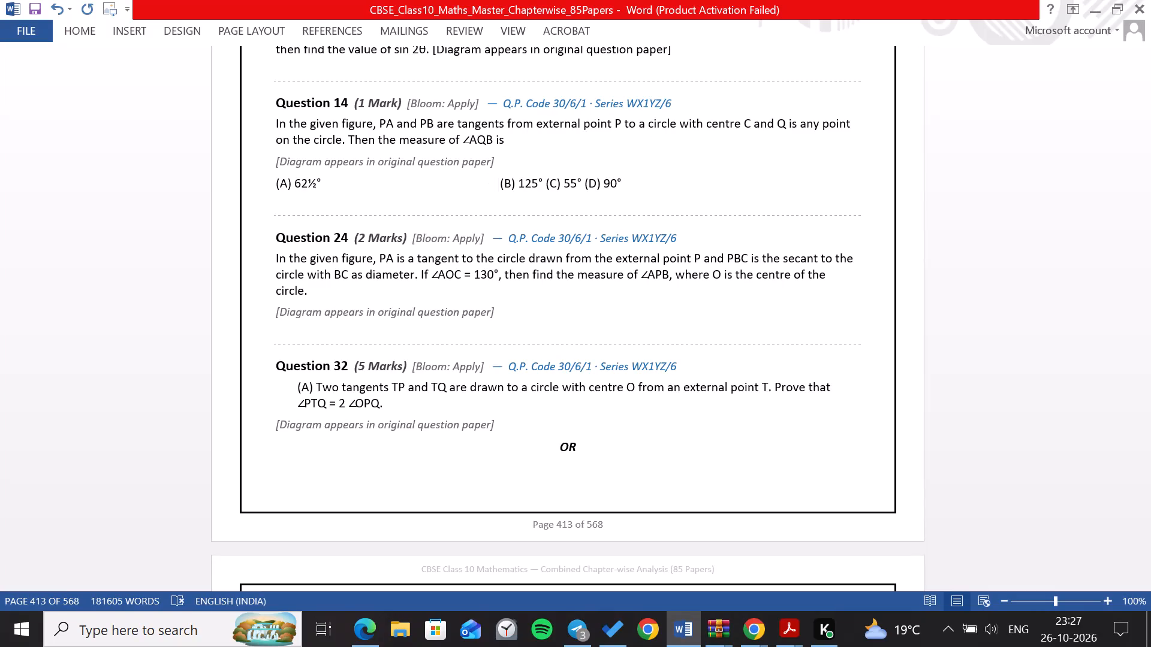
In Question 14 of Series WX1YZ/6, move options (C) and (D) to a second line, with (D) 90° spaced out beneath (B).
{"action": "left_click", "coordinate": [547, 184]}
{"action": "key", "text": "Return"}
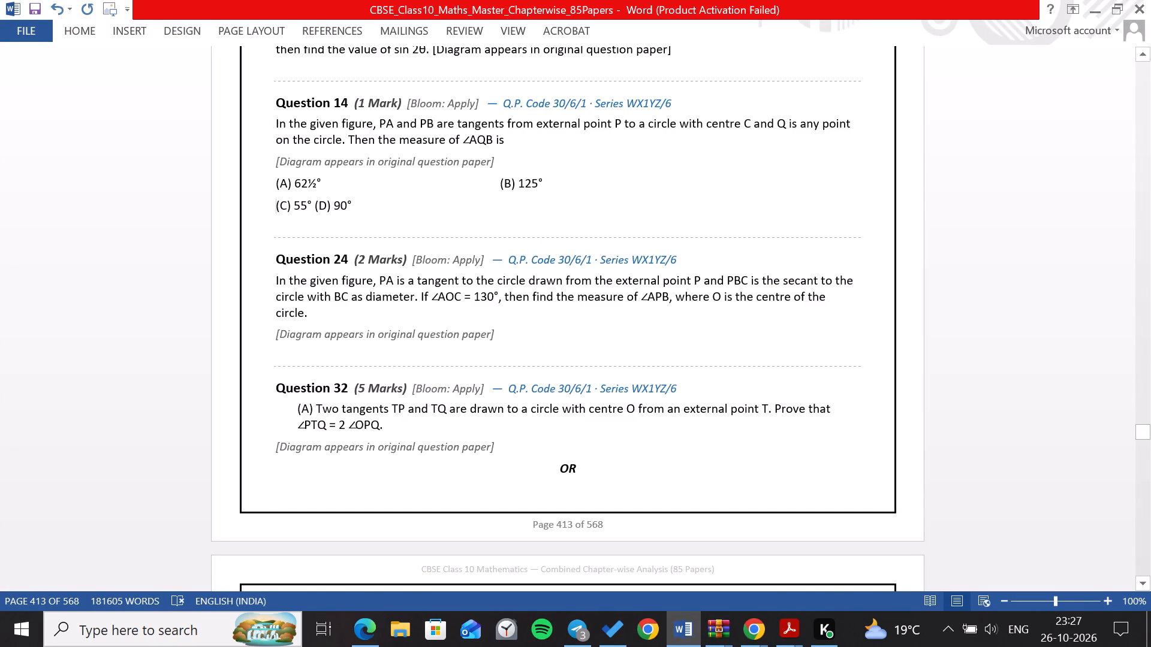
{"action": "left_click", "coordinate": [317, 204]}
{"action": "left_click", "coordinate": [315, 208]}
{"action": "key", "text": "space"}
{"action": "key", "text": "space"}
{"action": "key", "text": "space"}
{"action": "key", "text": "space"}
{"action": "key", "text": "space"}
{"action": "key", "text": "space"}
{"action": "key", "text": "space"}
{"action": "key", "text": "space"}
{"action": "key", "text": "space"}
{"action": "key", "text": "space"}
{"action": "key", "text": "space"}
{"action": "key", "text": "space"}
{"action": "key", "text": "space"}
{"action": "key", "text": "space"}
{"action": "key", "text": "space"}
{"action": "key", "text": "space"}
{"action": "key", "text": "space"}
{"action": "key", "text": "space"}
{"action": "key", "text": "space"}
{"action": "key", "text": "space"}
{"action": "key", "text": "space"}
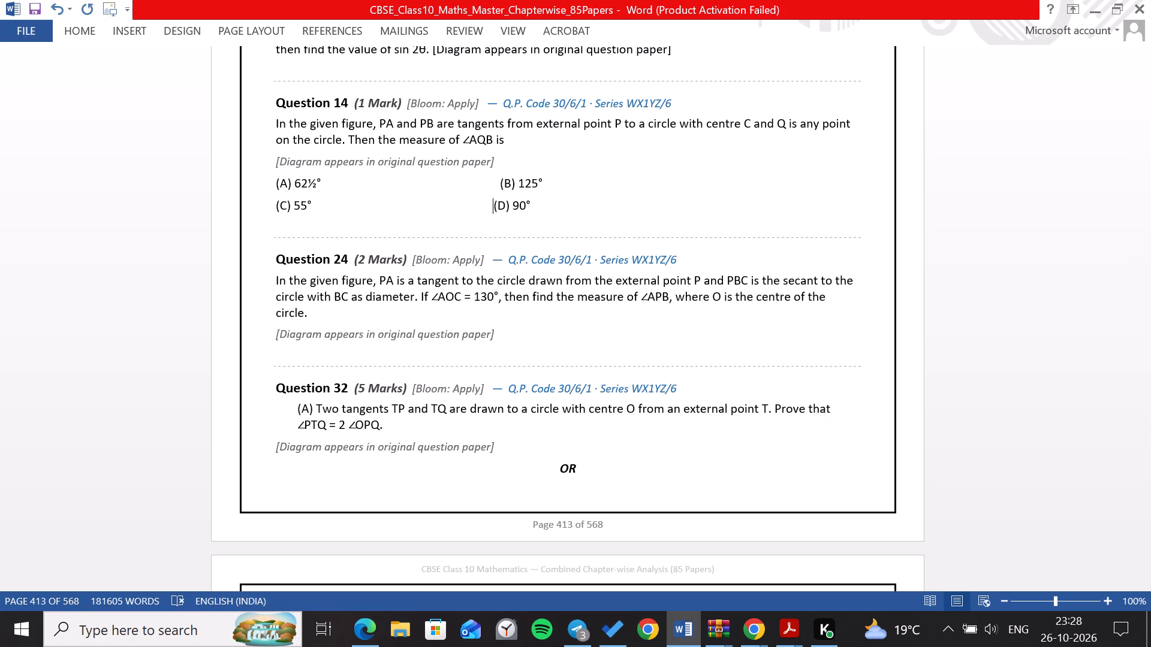
{"action": "key", "text": "space"}
{"action": "key", "text": "space"}
In Question 11 of Q.P. Code 30/6/1, Series F6EGH, move the answer options onto their own line below the diagram placeholder text.
{"action": "scroll", "coordinate": [321, 210], "scroll_direction": "up", "scroll_amount": 18}
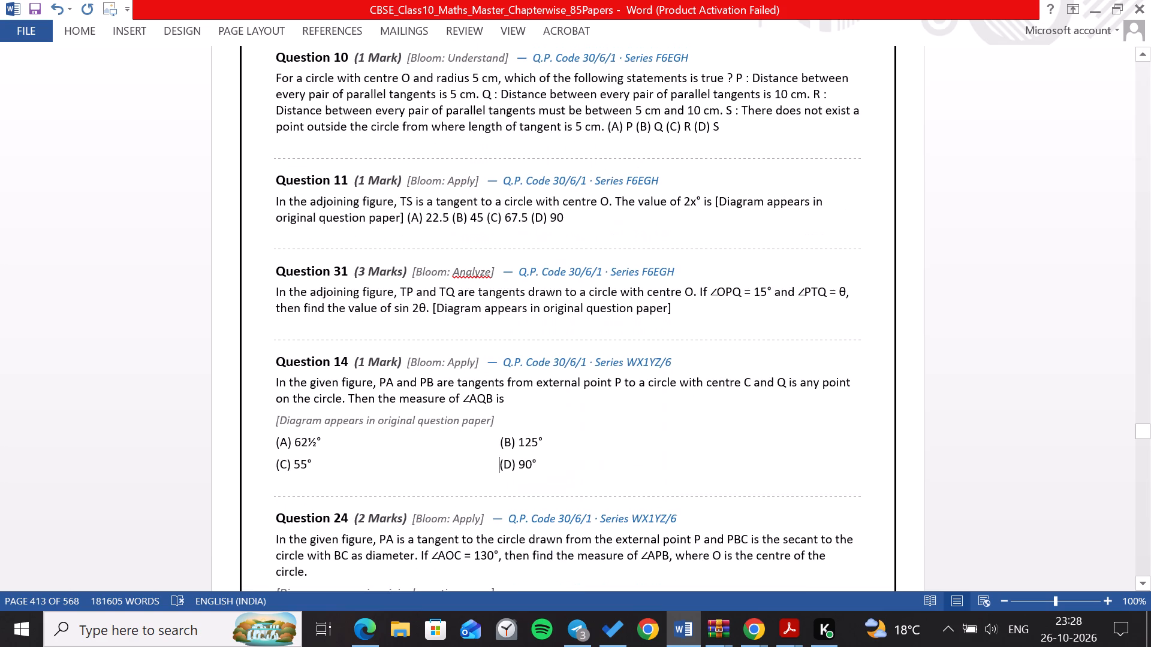
{"action": "scroll", "coordinate": [754, 332], "scroll_direction": "up", "scroll_amount": 5}
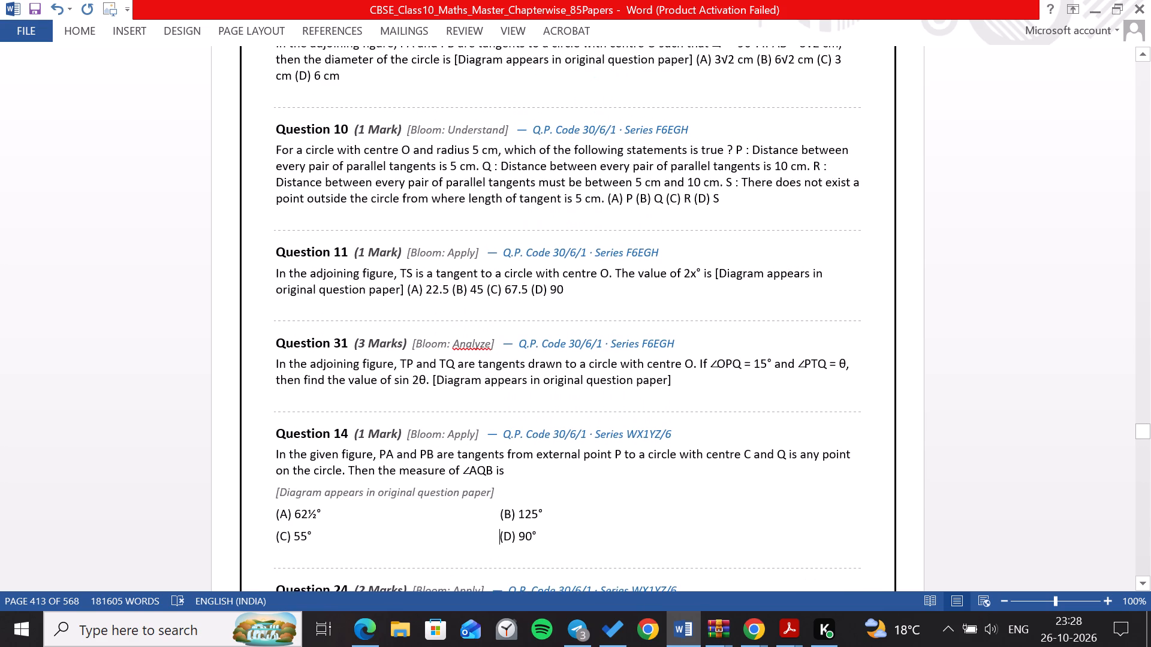
{"action": "left_click", "coordinate": [405, 294]}
{"action": "left_click", "coordinate": [408, 295]}
{"action": "key", "text": "Return"}
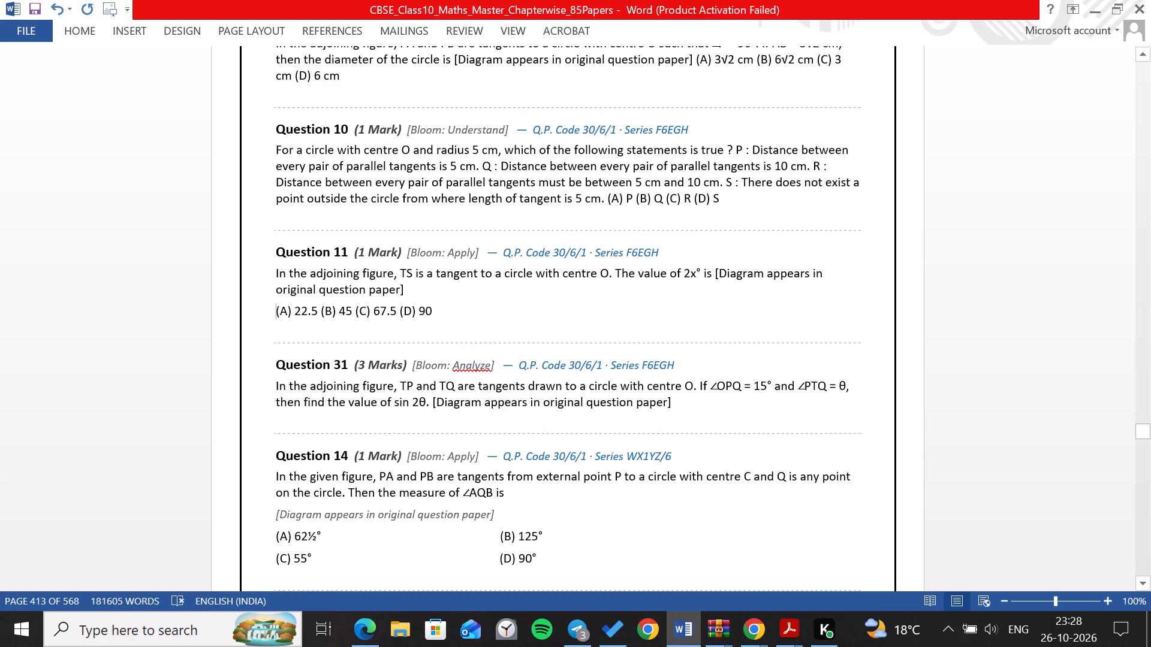
In Question 11 of Q.P. Code 30/6/1, Series F6EGH, space option (B) 45 out into a second column.
{"action": "left_click", "coordinate": [321, 311]}
{"action": "key", "text": "space"}
{"action": "key", "text": "space"}
{"action": "key", "text": "space"}
{"action": "key", "text": "space"}
{"action": "key", "text": "space"}
{"action": "key", "text": "space"}
{"action": "key", "text": "space"}
{"action": "key", "text": "space"}
{"action": "key", "text": "space"}
{"action": "key", "text": "space"}
{"action": "key", "text": "space"}
{"action": "key", "text": "space"}
{"action": "key", "text": "space"}
{"action": "key", "text": "space"}
{"action": "key", "text": "space"}
{"action": "key", "text": "space"}
{"action": "key", "text": "space"}
{"action": "key", "text": "space"}
{"action": "key", "text": "space"}
{"action": "key", "text": "space"}
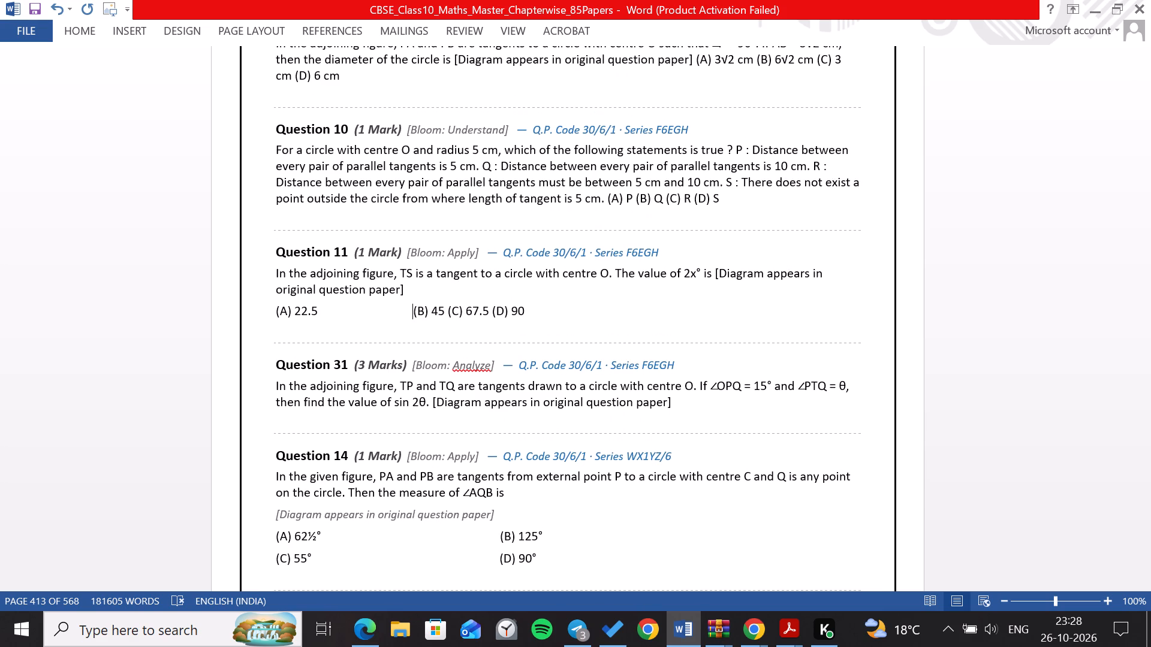
{"action": "key", "text": "space"}
{"action": "key", "text": "space"}
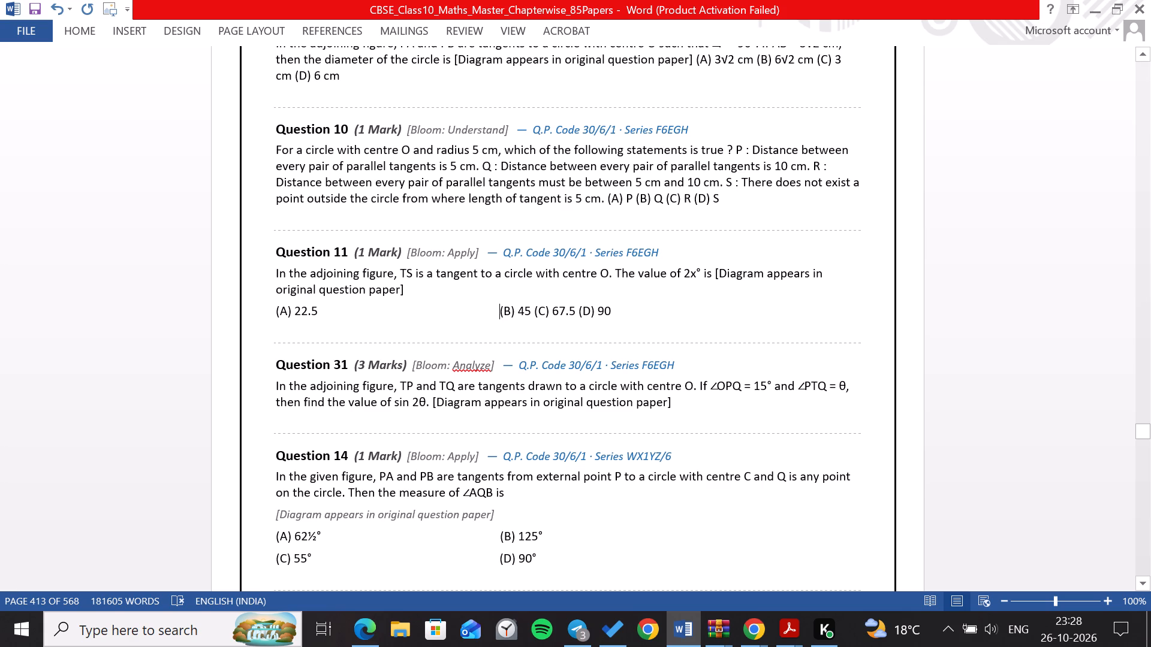
In Question 11 of Series F6EGH, move options (C) and (D) to a second line, with (D) 90 spaced out beneath (B).
{"action": "left_click", "coordinate": [534, 315]}
{"action": "key", "text": "Return"}
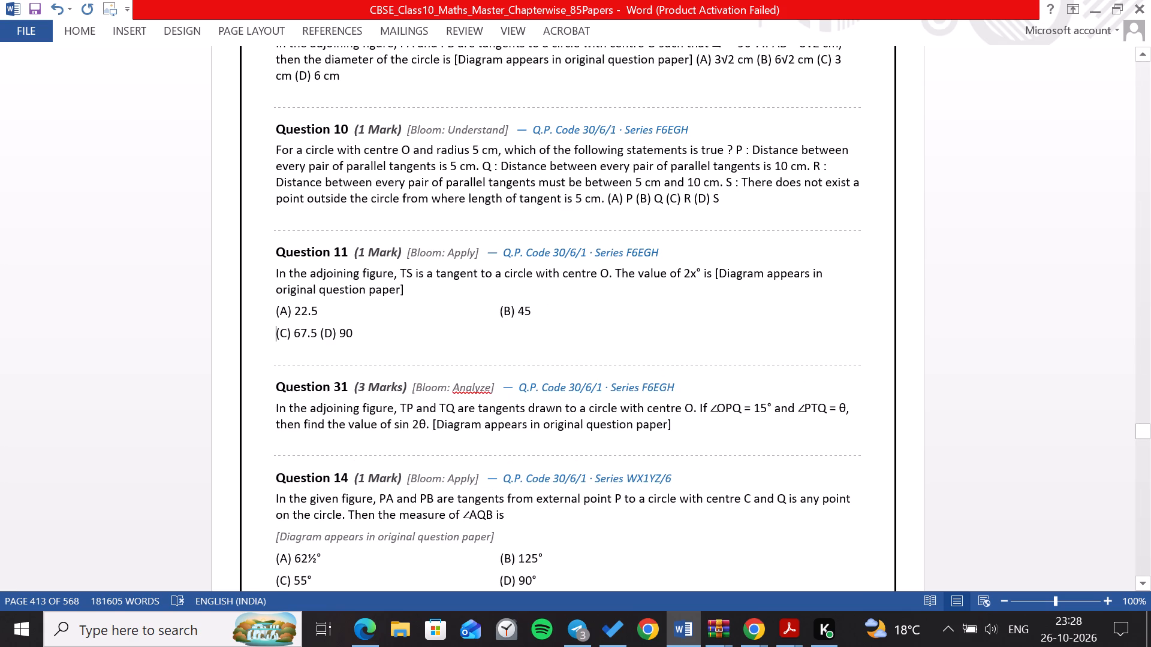
{"action": "left_click", "coordinate": [318, 327]}
{"action": "key", "text": "space"}
{"action": "key", "text": "space"}
{"action": "key", "text": "space"}
{"action": "key", "text": "space"}
{"action": "key", "text": "space"}
{"action": "key", "text": "space"}
{"action": "key", "text": "space"}
{"action": "key", "text": "space"}
{"action": "key", "text": "space"}
{"action": "key", "text": "space"}
{"action": "key", "text": "space"}
{"action": "key", "text": "space"}
{"action": "key", "text": "space"}
{"action": "key", "text": "space"}
{"action": "key", "text": "space"}
{"action": "key", "text": "space"}
{"action": "key", "text": "space"}
{"action": "key", "text": "space"}
{"action": "key", "text": "space"}
{"action": "key", "text": "space"}
{"action": "key", "text": "space"}
{"action": "key", "text": "space"}
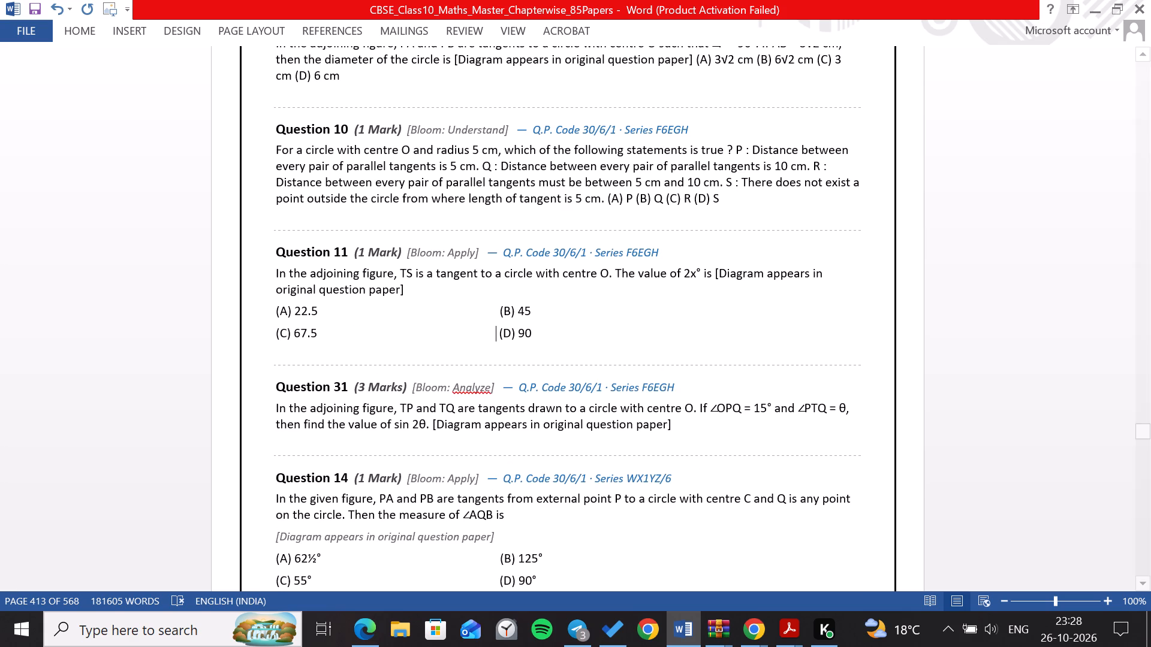
In Question 10 of Q.P. Code 30/6/1, Series F6EGH, move the answer options onto their own line below the question text.
{"action": "left_click", "coordinate": [609, 201]}
{"action": "key", "text": "Return"}
In Question 10 of Q.P. Code 30/6/1, Series F6EGH, space option (B) Q out into a second column.
{"action": "left_click", "coordinate": [302, 225]}
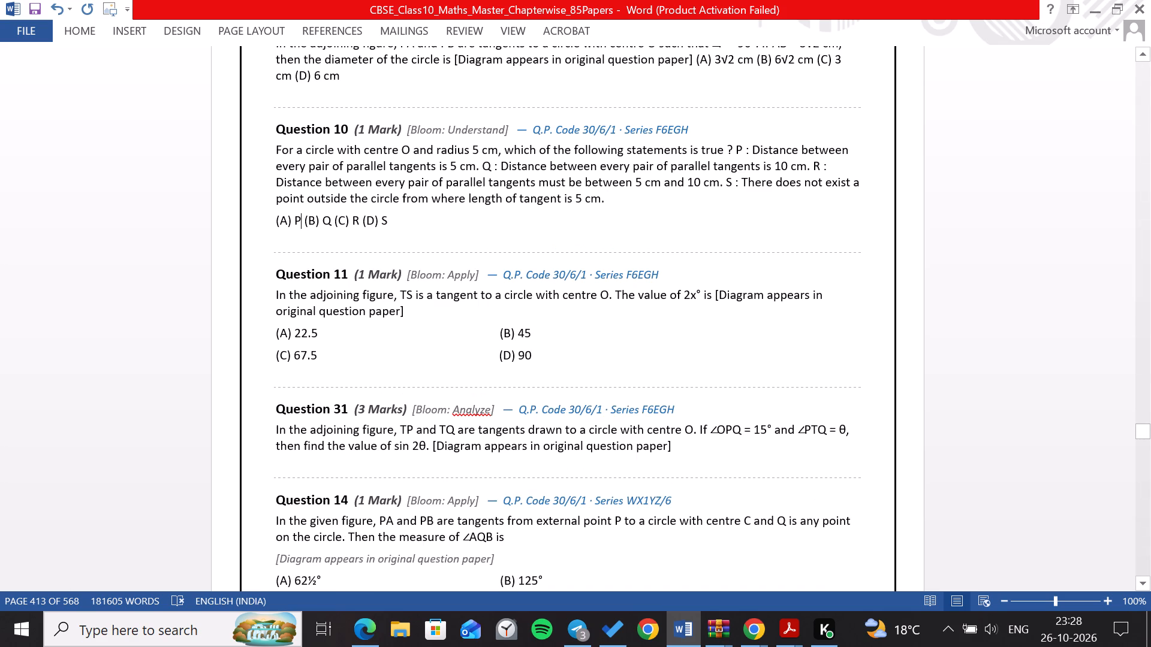
{"action": "left_click", "coordinate": [306, 222]}
{"action": "key", "text": "space"}
{"action": "key", "text": "space"}
{"action": "key", "text": "space"}
{"action": "key", "text": "space"}
{"action": "key", "text": "space"}
{"action": "key", "text": "space"}
{"action": "key", "text": "space"}
{"action": "key", "text": "space"}
{"action": "key", "text": "space"}
{"action": "key", "text": "space"}
{"action": "key", "text": "space"}
{"action": "key", "text": "space"}
{"action": "key", "text": "space"}
{"action": "key", "text": "space"}
{"action": "key", "text": "space"}
{"action": "key", "text": "space"}
{"action": "key", "text": "space"}
{"action": "key", "text": "space"}
{"action": "key", "text": "space"}
{"action": "key", "text": "space"}
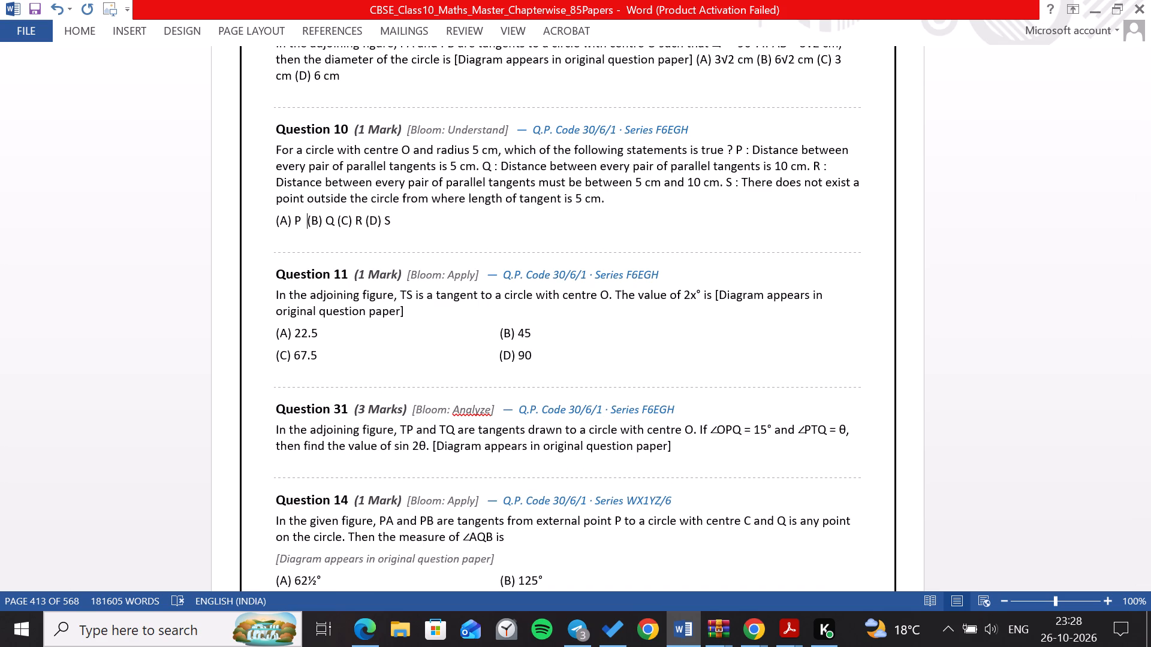
{"action": "key", "text": "space"}
{"action": "key", "text": "space"}
{"action": "key", "text": "space"}
{"action": "key", "text": "space"}
{"action": "key", "text": "space"}
{"action": "key", "text": "space"}
{"action": "key", "text": "space"}
{"action": "key", "text": "space"}
{"action": "key", "text": "space"}
{"action": "key", "text": "space"}
{"action": "key", "text": "space"}
{"action": "key", "text": "space"}
{"action": "key", "text": "space"}
{"action": "key", "text": "space"}
{"action": "key", "text": "space"}
{"action": "key", "text": "space"}
{"action": "key", "text": "space"}
{"action": "key", "text": "space"}
{"action": "key", "text": "space"}
{"action": "key", "text": "space"}
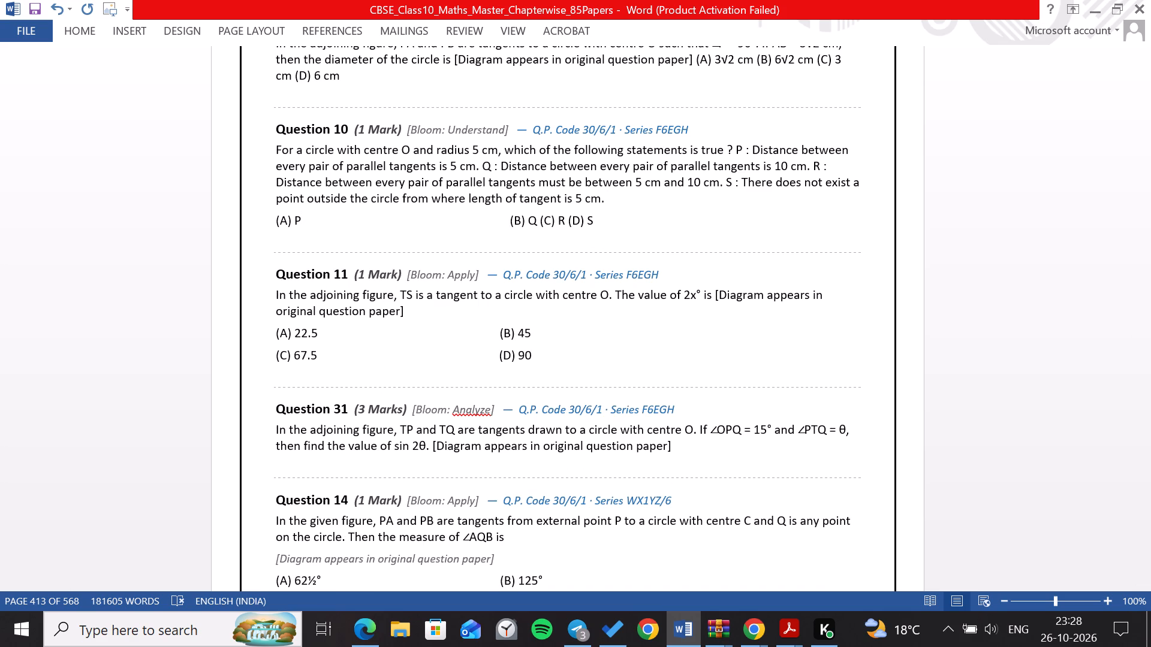
{"action": "key", "text": "BackSpace"}
{"action": "key", "text": "BackSpace"}
{"action": "key", "text": "BackSpace"}
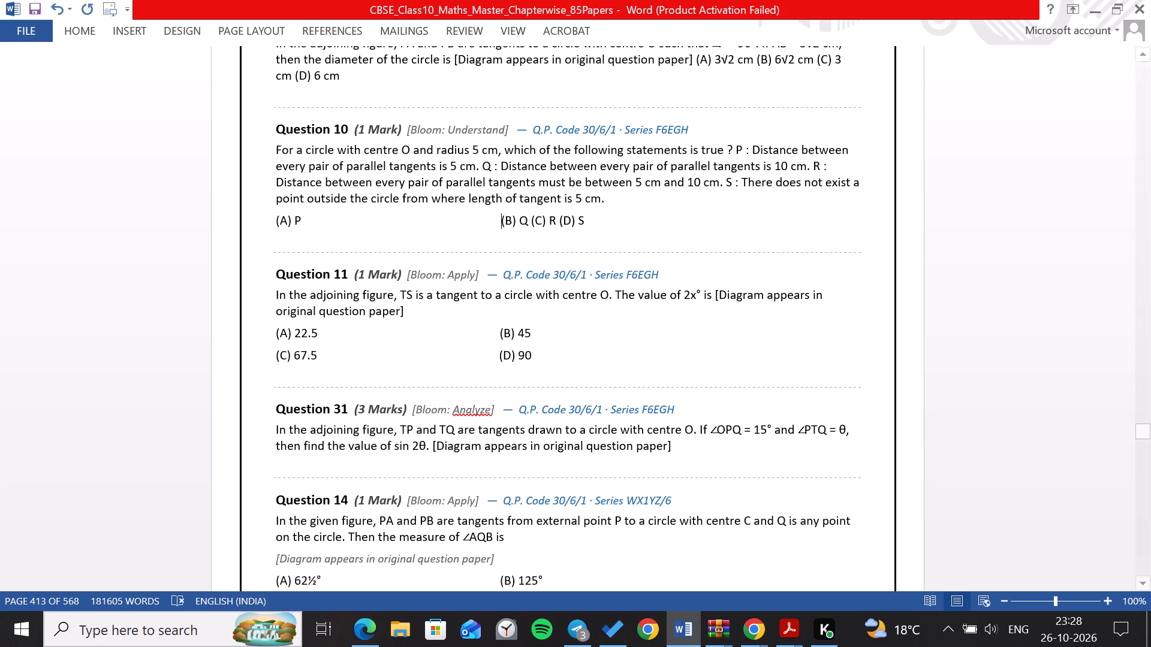
{"action": "key", "text": "BackSpace"}
{"action": "key", "text": "space"}
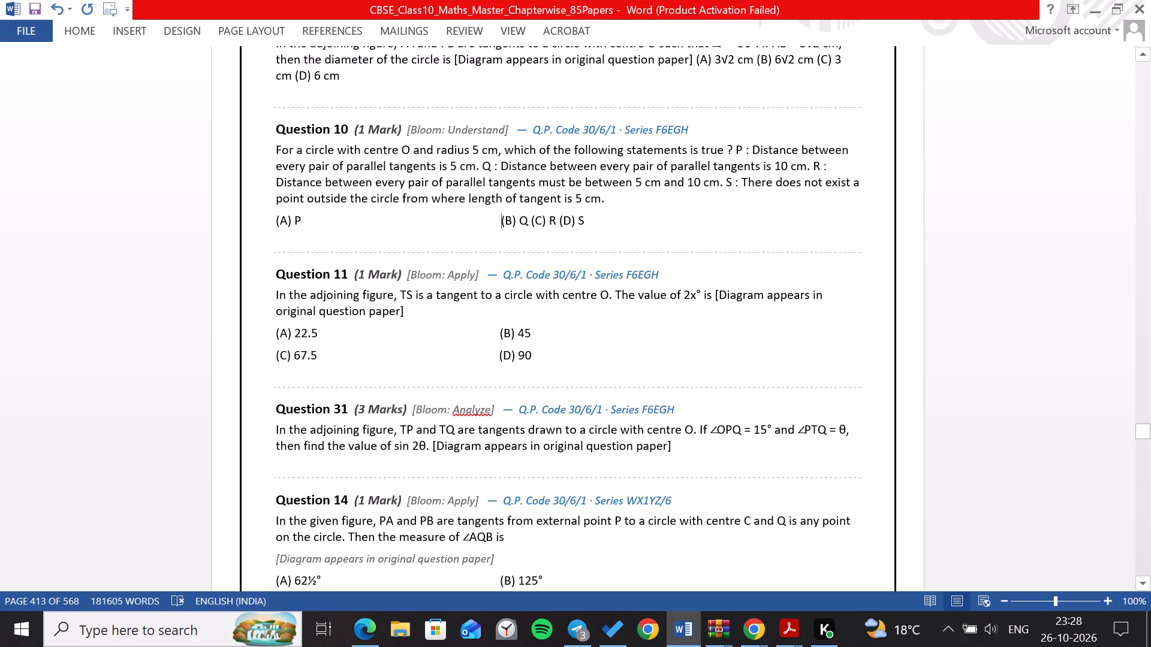
In Question 10 of Series F6EGH, move options (C) and (D) to a second line, with (D) S spaced out beneath (B).
{"action": "left_click", "coordinate": [532, 216]}
{"action": "key", "text": "Return"}
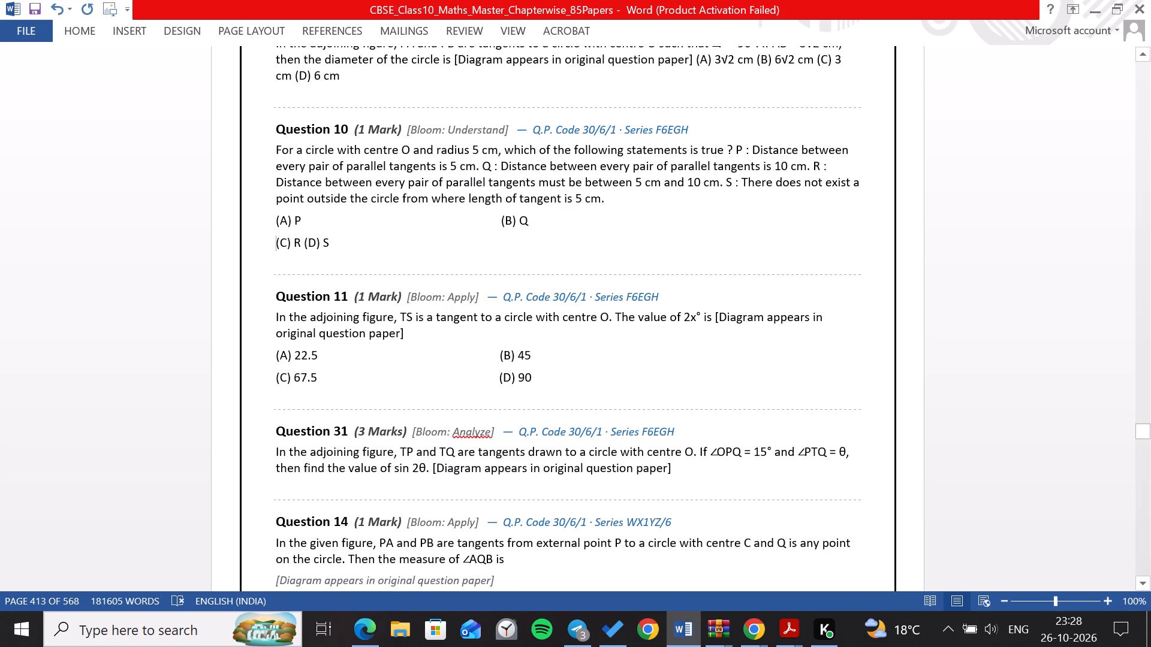
{"action": "left_click", "coordinate": [303, 242]}
{"action": "key", "text": "space"}
{"action": "key", "text": "space"}
{"action": "key", "text": "space"}
{"action": "key", "text": "space"}
{"action": "key", "text": "space"}
{"action": "key", "text": "space"}
{"action": "key", "text": "space"}
{"action": "key", "text": "space"}
{"action": "key", "text": "space"}
{"action": "key", "text": "space"}
{"action": "key", "text": "space"}
{"action": "key", "text": "space"}
{"action": "key", "text": "space"}
{"action": "key", "text": "space"}
{"action": "key", "text": "space"}
{"action": "key", "text": "space"}
{"action": "key", "text": "space"}
{"action": "key", "text": "space"}
{"action": "key", "text": "space"}
{"action": "key", "text": "space"}
{"action": "key", "text": "BackSpace"}
{"action": "key", "text": "BackSpace"}
In Question 9 of Q.P. Code 30/6/1, Series F6EGH, move the answer options onto their own line below the diagram placeholder text.
{"action": "scroll", "coordinate": [326, 241], "scroll_direction": "up", "scroll_amount": 10}
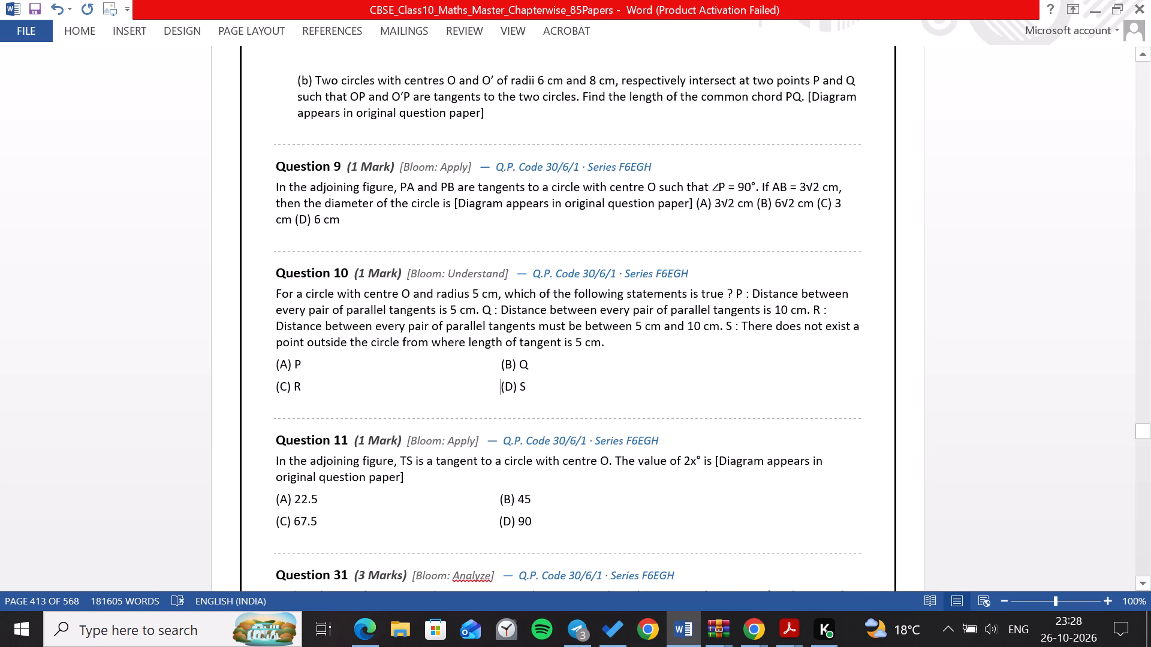
{"action": "left_click", "coordinate": [697, 202]}
{"action": "key", "text": "Return"}
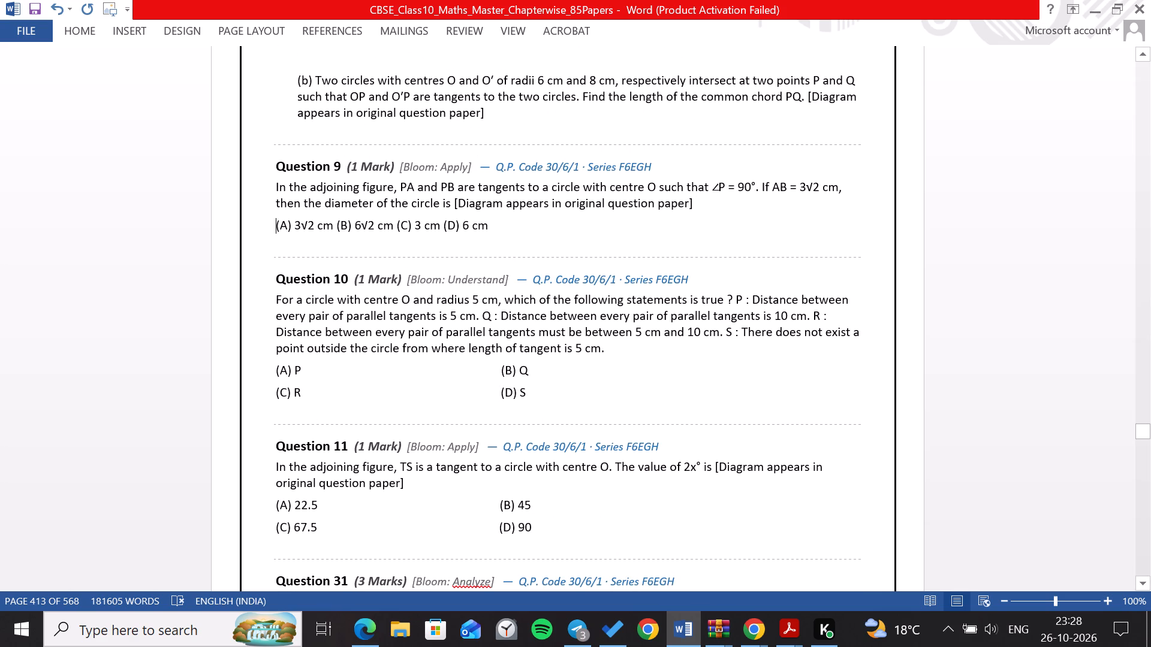
In Question 9 of Q.P. Code 30/6/1, Series F6EGH, space option (B) 6√2 cm out into a second column.
{"action": "left_click", "coordinate": [336, 225]}
{"action": "key", "text": "space"}
{"action": "key", "text": "space"}
{"action": "key", "text": "space"}
{"action": "key", "text": "space"}
{"action": "key", "text": "space"}
{"action": "key", "text": "space"}
{"action": "key", "text": "space"}
{"action": "key", "text": "space"}
{"action": "key", "text": "space"}
{"action": "key", "text": "space"}
{"action": "key", "text": "space"}
{"action": "key", "text": "space"}
{"action": "key", "text": "space"}
{"action": "key", "text": "space"}
{"action": "key", "text": "space"}
{"action": "key", "text": "space"}
{"action": "key", "text": "space"}
{"action": "key", "text": "space"}
{"action": "key", "text": "space"}
{"action": "key", "text": "space"}
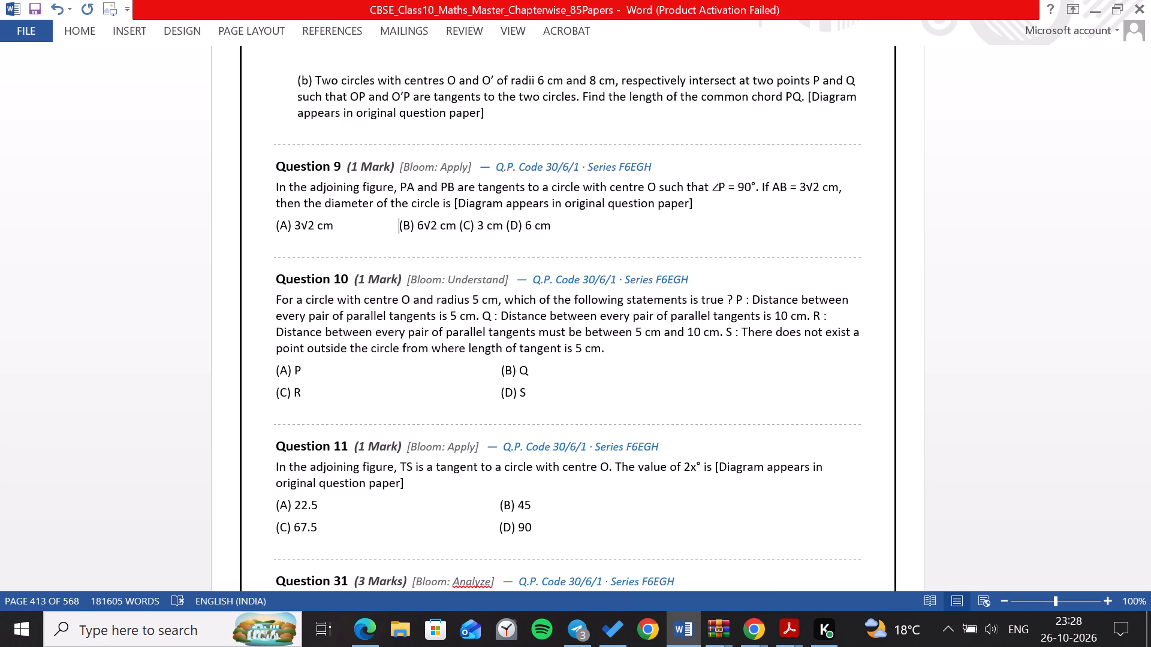
In Question 9 of Series F6EGH, move options (C) and (D) to a second line, with (D) 6 cm spaced out beneath (B).
{"action": "left_click", "coordinate": [553, 224]}
{"action": "key", "text": "Return"}
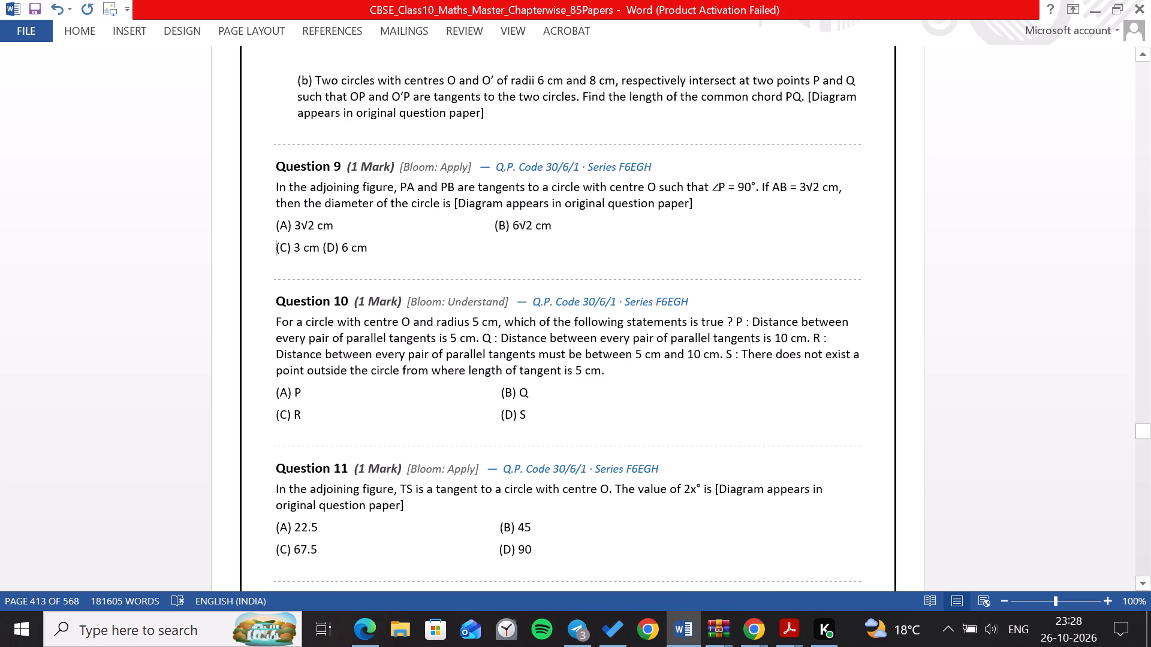
{"action": "left_click", "coordinate": [323, 243]}
{"action": "key", "text": "space"}
{"action": "key", "text": "space"}
{"action": "key", "text": "space"}
{"action": "key", "text": "space"}
{"action": "key", "text": "space"}
{"action": "key", "text": "space"}
{"action": "key", "text": "space"}
{"action": "key", "text": "space"}
{"action": "key", "text": "space"}
{"action": "key", "text": "space"}
{"action": "key", "text": "space"}
{"action": "key", "text": "space"}
{"action": "key", "text": "space"}
{"action": "key", "text": "space"}
{"action": "key", "text": "space"}
{"action": "key", "text": "space"}
{"action": "key", "text": "space"}
{"action": "key", "text": "space"}
{"action": "key", "text": "space"}
{"action": "key", "text": "space"}
{"action": "key", "text": "space"}
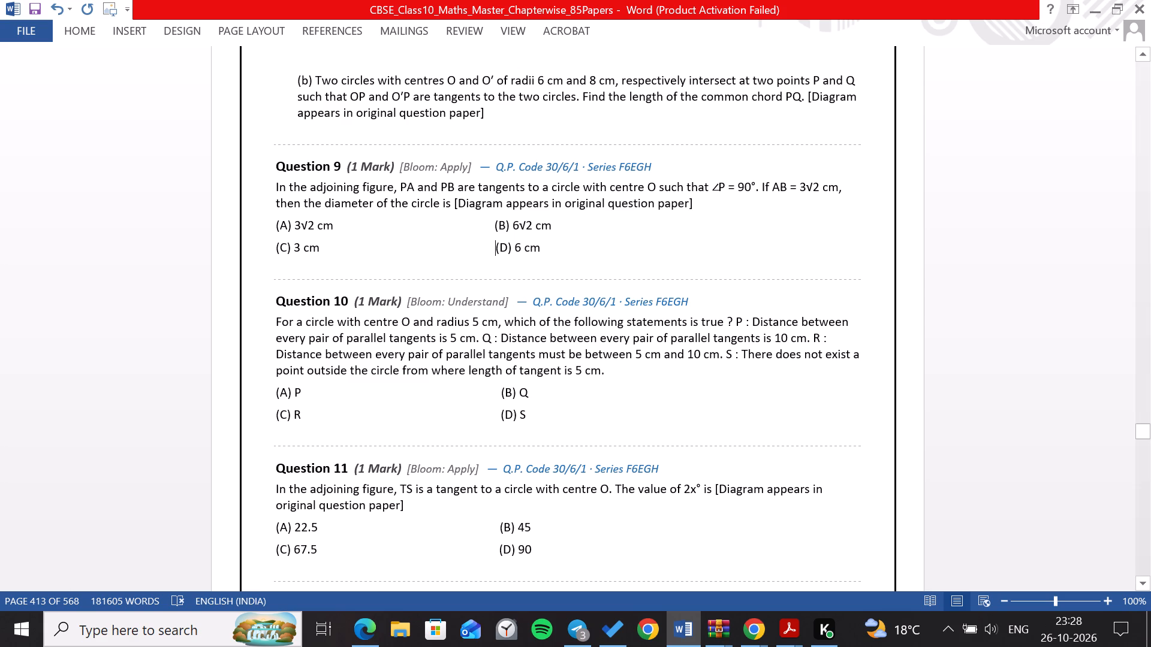
In Question 18 of Q.P. Code 30/5/3, Series WX1YZ/5, space option (b) 3√3 cm out into a second column.
{"action": "scroll", "coordinate": [327, 245], "scroll_direction": "up", "scroll_amount": 10}
{"action": "scroll", "coordinate": [398, 245], "scroll_direction": "up", "scroll_amount": 17}
{"action": "scroll", "coordinate": [398, 245], "scroll_direction": "up", "scroll_amount": 9}
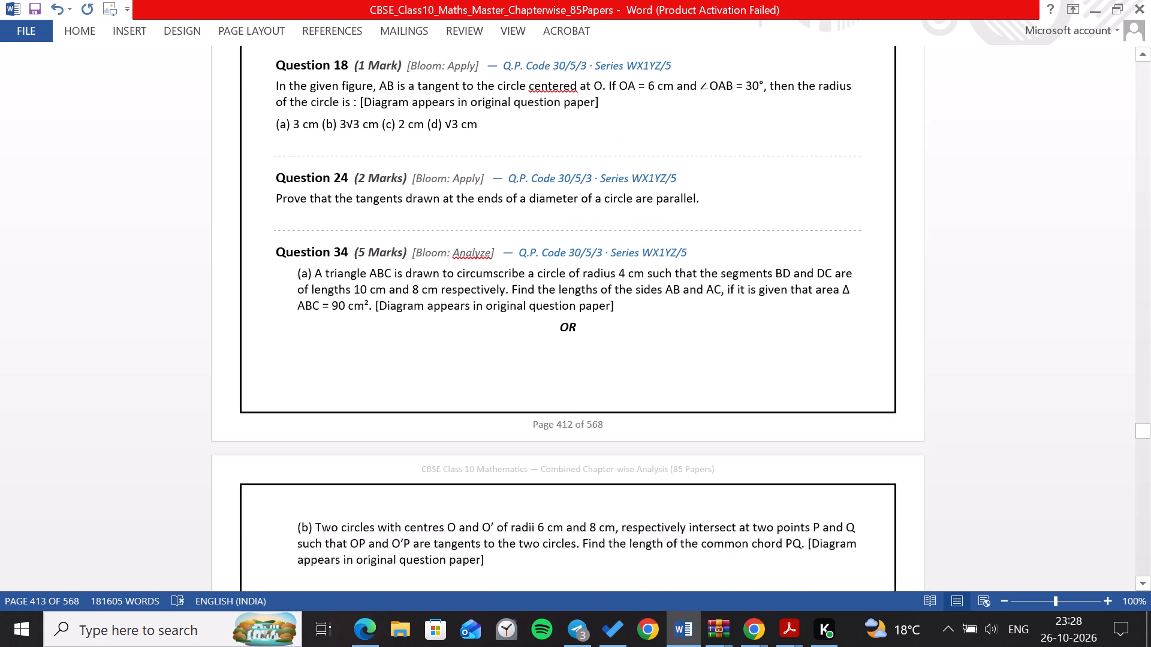
{"action": "scroll", "coordinate": [398, 245], "scroll_direction": "up", "scroll_amount": 3}
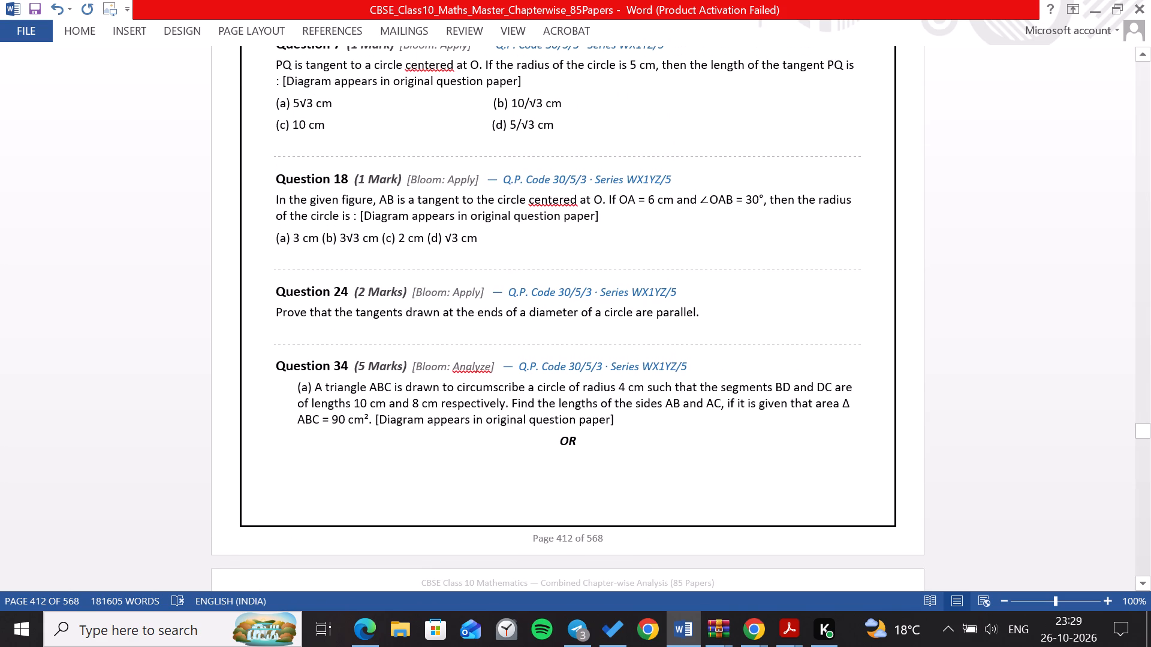
{"action": "left_click", "coordinate": [323, 240]}
{"action": "key", "text": "space"}
{"action": "key", "text": "space"}
{"action": "key", "text": "space"}
{"action": "key", "text": "space"}
{"action": "key", "text": "space"}
{"action": "key", "text": "space"}
{"action": "key", "text": "space"}
{"action": "key", "text": "space"}
{"action": "key", "text": "space"}
{"action": "key", "text": "space"}
{"action": "key", "text": "space"}
{"action": "key", "text": "space"}
{"action": "key", "text": "space"}
{"action": "key", "text": "space"}
{"action": "key", "text": "space"}
{"action": "key", "text": "space"}
{"action": "key", "text": "space"}
{"action": "key", "text": "space"}
{"action": "key", "text": "space"}
{"action": "key", "text": "space"}
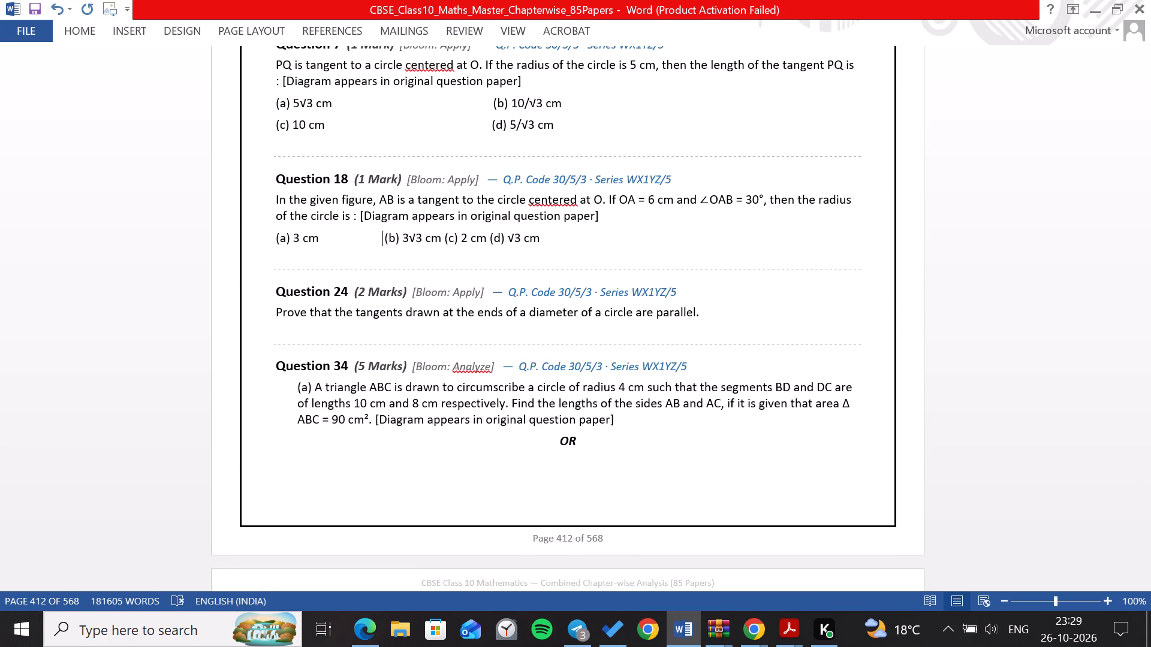
{"action": "key", "text": "space"}
{"action": "key", "text": "space"}
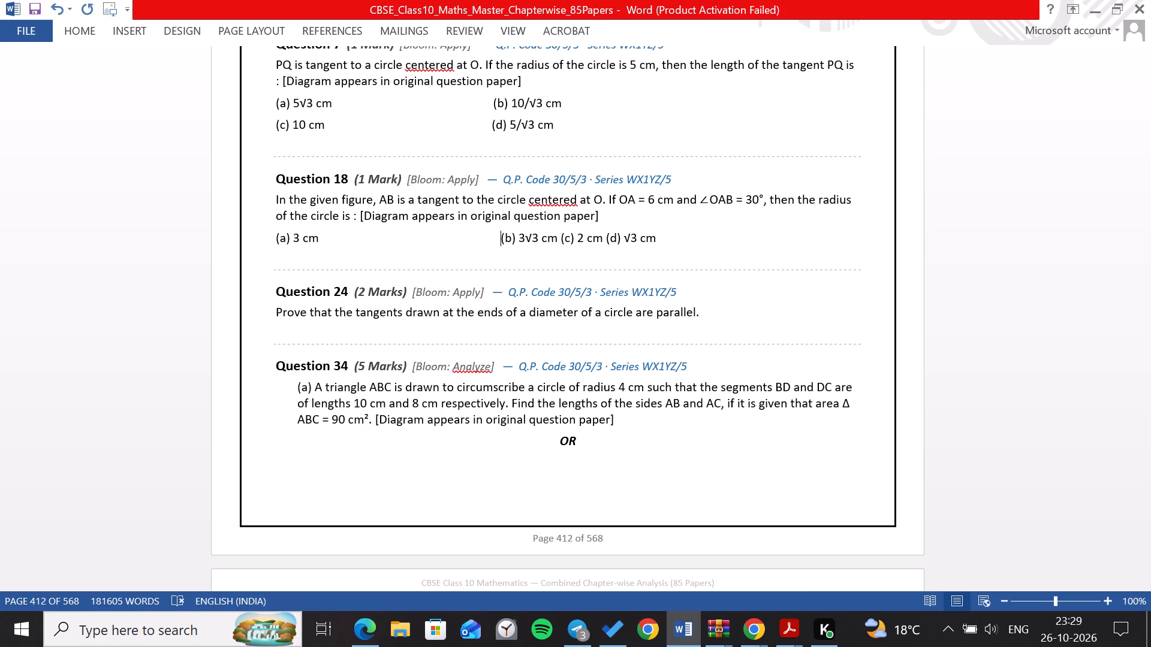
In Question 18 of Series WX1YZ/5, move options (c) and (d) to a second line, with (d) √3 cm spaced out beneath (b).
{"action": "left_click", "coordinate": [561, 240]}
{"action": "key", "text": "Return"}
{"action": "left_click", "coordinate": [320, 261]}
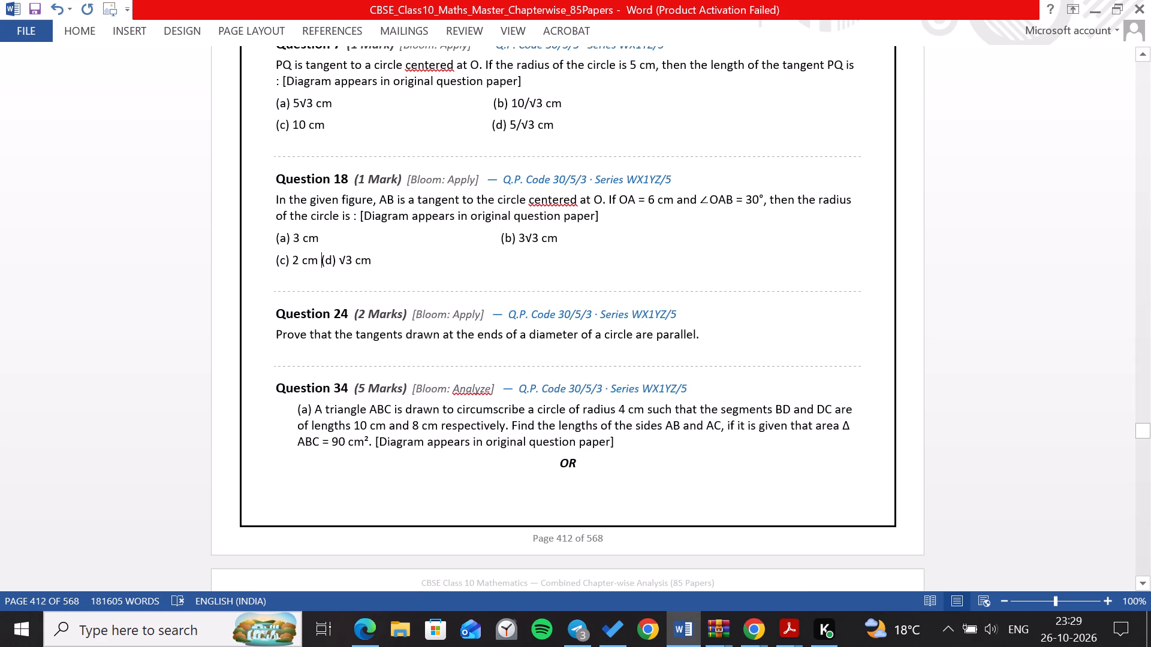
{"action": "key", "text": "space"}
{"action": "key", "text": "space"}
{"action": "key", "text": "space"}
{"action": "key", "text": "space"}
{"action": "key", "text": "space"}
{"action": "key", "text": "space"}
{"action": "key", "text": "space"}
{"action": "key", "text": "space"}
{"action": "key", "text": "space"}
{"action": "key", "text": "space"}
{"action": "key", "text": "space"}
{"action": "key", "text": "space"}
{"action": "key", "text": "space"}
{"action": "key", "text": "space"}
{"action": "key", "text": "space"}
{"action": "key", "text": "space"}
{"action": "key", "text": "space"}
{"action": "key", "text": "space"}
{"action": "key", "text": "space"}
{"action": "key", "text": "space"}
{"action": "key", "text": "space"}
{"action": "key", "text": "space"}
{"action": "key", "text": "space"}
{"action": "key", "text": "space"}
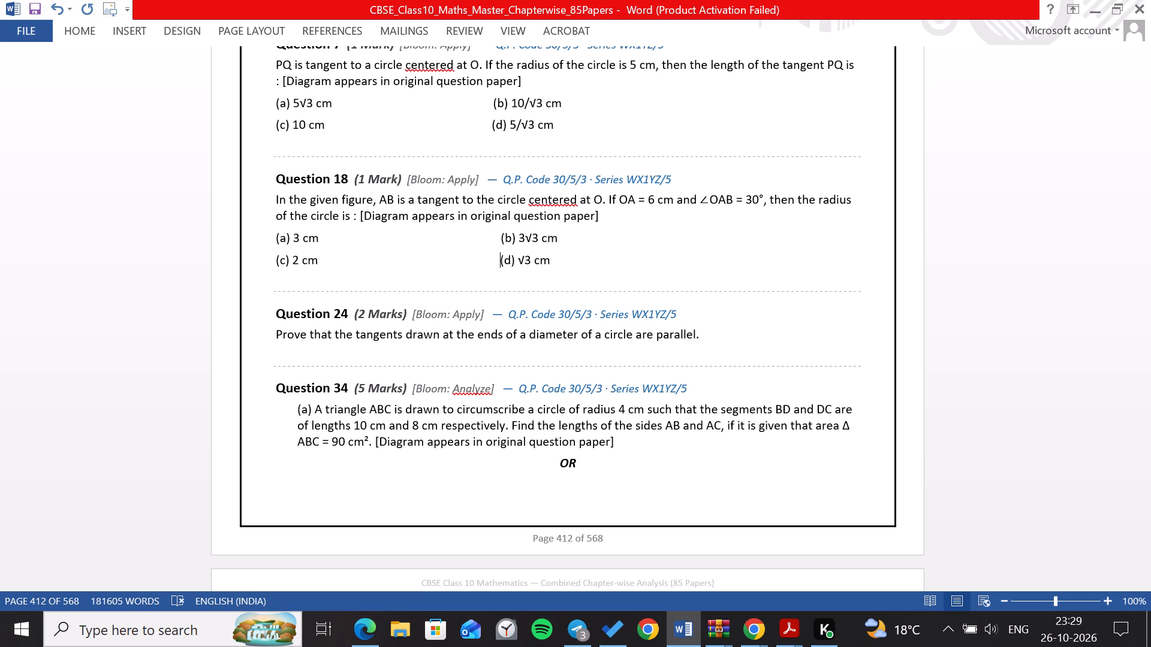
Look back through the preceding circle-tangent questions to check option layout and find where diagram placeholders still need figures, around Q.P. Code 30/4/2.
{"action": "scroll", "coordinate": [580, 251], "scroll_direction": "up", "scroll_amount": 20}
{"action": "scroll", "coordinate": [580, 251], "scroll_direction": "up", "scroll_amount": 1}
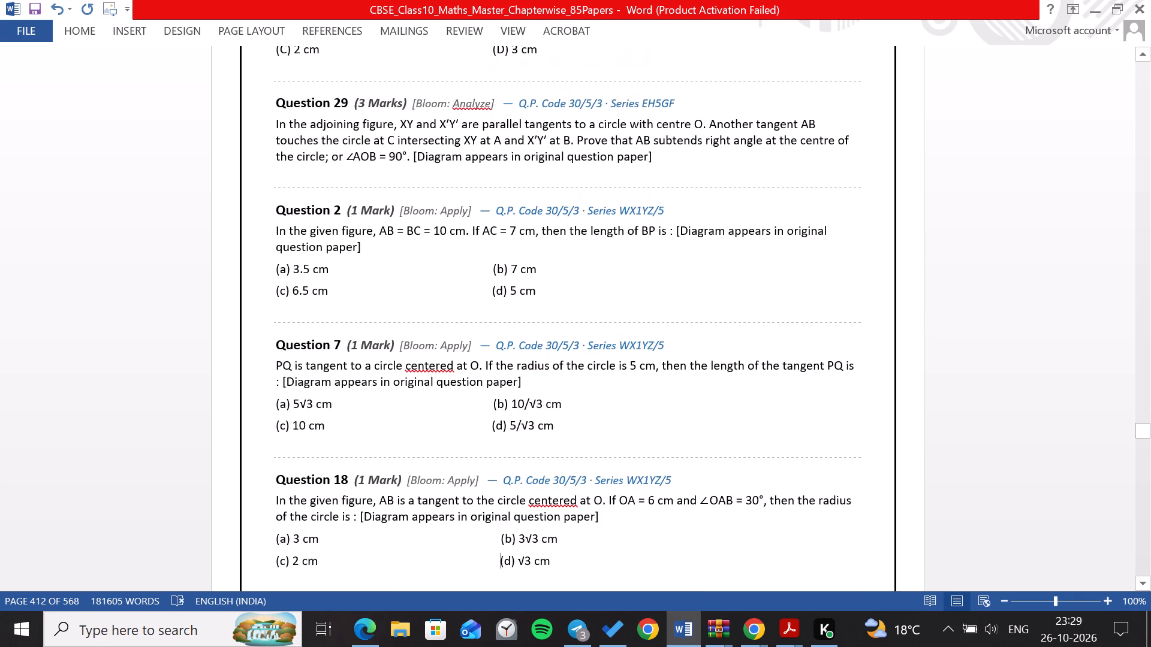
{"action": "scroll", "coordinate": [580, 251], "scroll_direction": "up", "scroll_amount": 11}
{"action": "scroll", "coordinate": [580, 251], "scroll_direction": "up", "scroll_amount": 10}
{"action": "scroll", "coordinate": [580, 251], "scroll_direction": "up", "scroll_amount": 20}
{"action": "scroll", "coordinate": [580, 251], "scroll_direction": "up", "scroll_amount": 16}
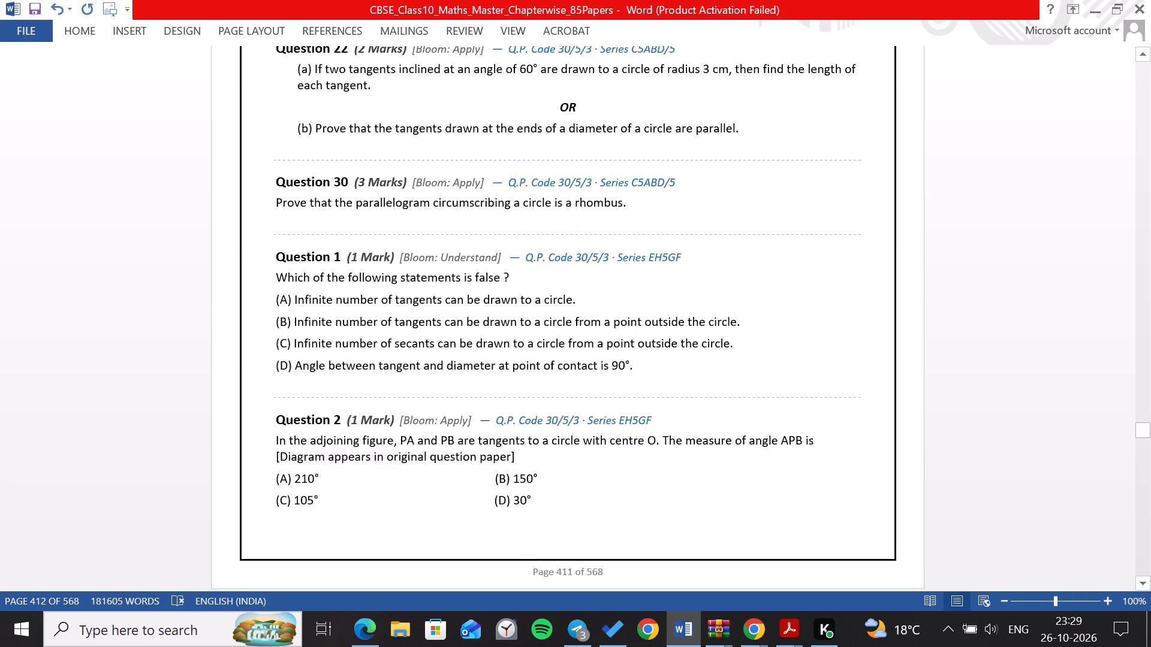
{"action": "scroll", "coordinate": [580, 251], "scroll_direction": "up", "scroll_amount": 20}
{"action": "scroll", "coordinate": [580, 251], "scroll_direction": "up", "scroll_amount": 4}
{"action": "scroll", "coordinate": [580, 251], "scroll_direction": "up", "scroll_amount": 20}
{"action": "scroll", "coordinate": [580, 251], "scroll_direction": "up", "scroll_amount": 16}
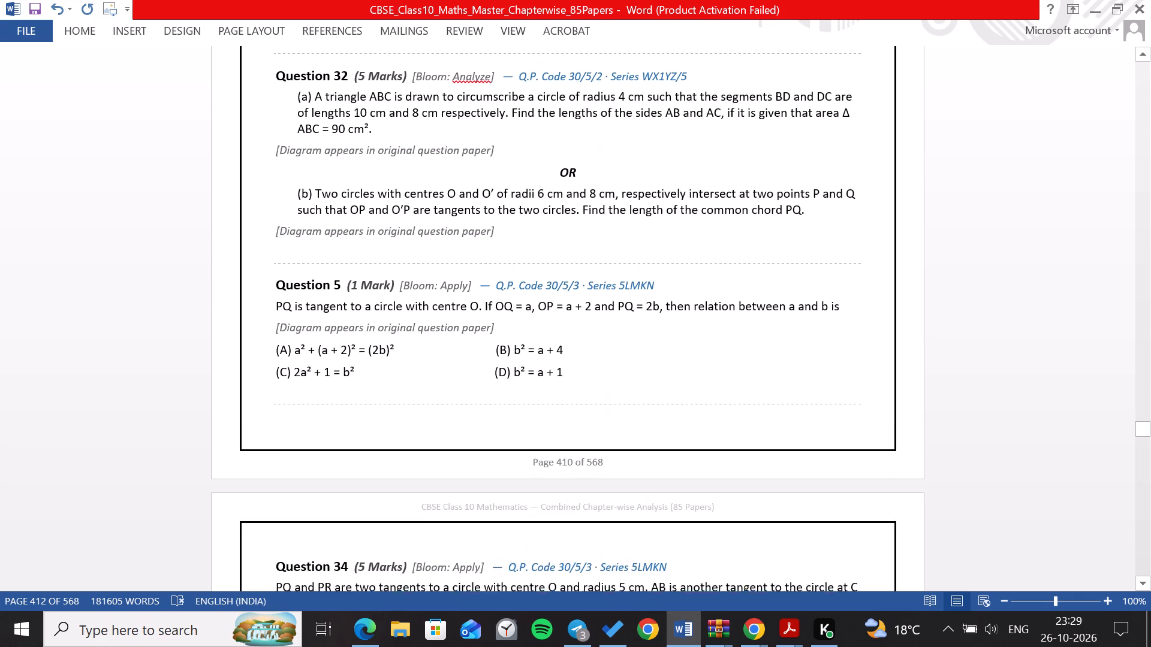
{"action": "scroll", "coordinate": [580, 251], "scroll_direction": "up", "scroll_amount": 20}
{"action": "scroll", "coordinate": [580, 251], "scroll_direction": "up", "scroll_amount": 14}
{"action": "scroll", "coordinate": [580, 251], "scroll_direction": "up", "scroll_amount": 12}
{"action": "scroll", "coordinate": [580, 251], "scroll_direction": "up", "scroll_amount": 11}
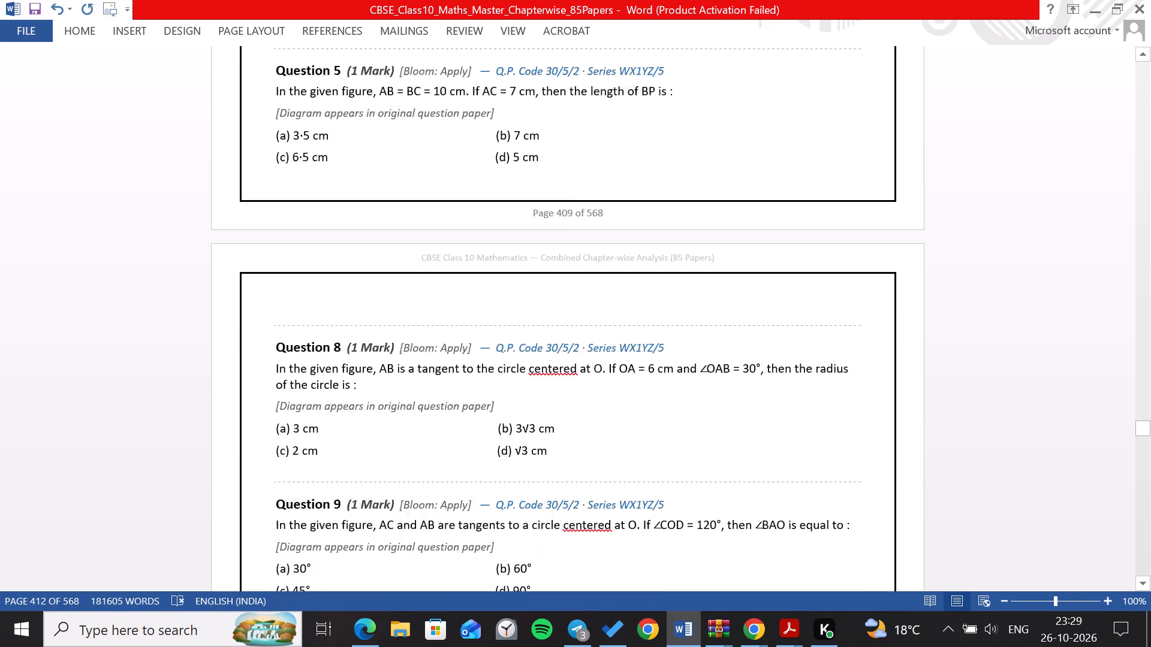
{"action": "scroll", "coordinate": [580, 251], "scroll_direction": "up", "scroll_amount": 20}
{"action": "scroll", "coordinate": [580, 251], "scroll_direction": "up", "scroll_amount": 20}
{"action": "scroll", "coordinate": [580, 251], "scroll_direction": "up", "scroll_amount": 19}
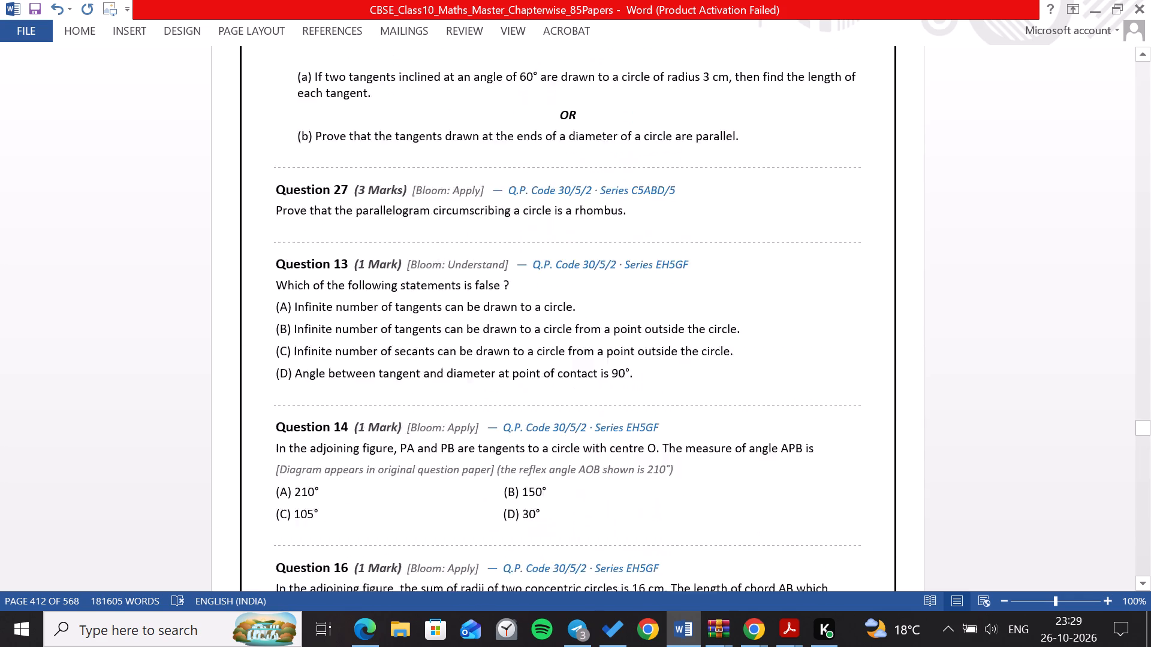
{"action": "scroll", "coordinate": [580, 251], "scroll_direction": "up", "scroll_amount": 20}
{"action": "scroll", "coordinate": [580, 251], "scroll_direction": "up", "scroll_amount": 16}
{"action": "scroll", "coordinate": [580, 251], "scroll_direction": "up", "scroll_amount": 15}
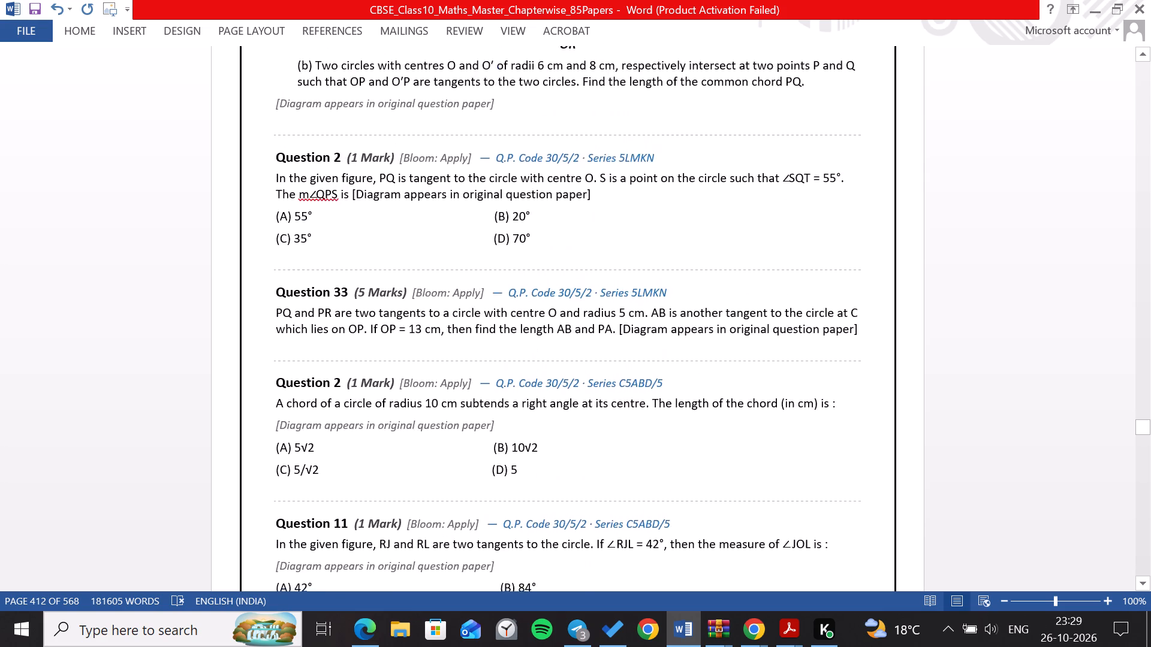
{"action": "scroll", "coordinate": [580, 251], "scroll_direction": "up", "scroll_amount": 15}
{"action": "scroll", "coordinate": [580, 251], "scroll_direction": "up", "scroll_amount": 12}
{"action": "scroll", "coordinate": [580, 251], "scroll_direction": "up", "scroll_amount": 20}
{"action": "scroll", "coordinate": [580, 251], "scroll_direction": "up", "scroll_amount": 10}
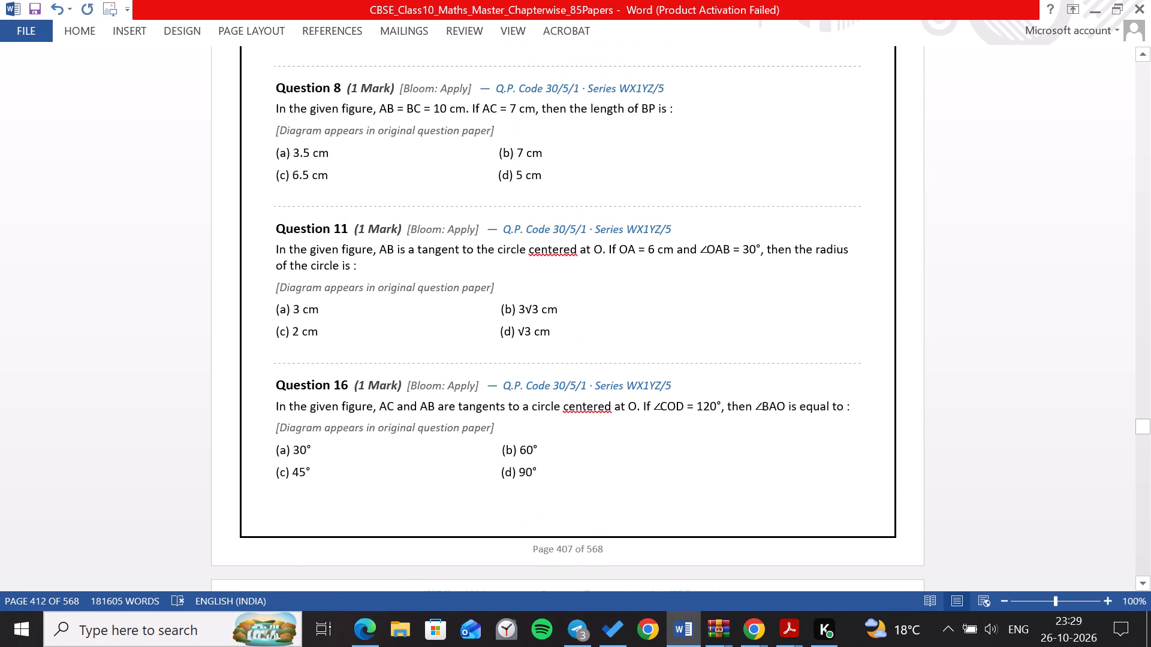
{"action": "scroll", "coordinate": [580, 251], "scroll_direction": "up", "scroll_amount": 6}
{"action": "scroll", "coordinate": [580, 251], "scroll_direction": "up", "scroll_amount": 20}
{"action": "scroll", "coordinate": [580, 251], "scroll_direction": "up", "scroll_amount": 15}
{"action": "scroll", "coordinate": [580, 251], "scroll_direction": "up", "scroll_amount": 12}
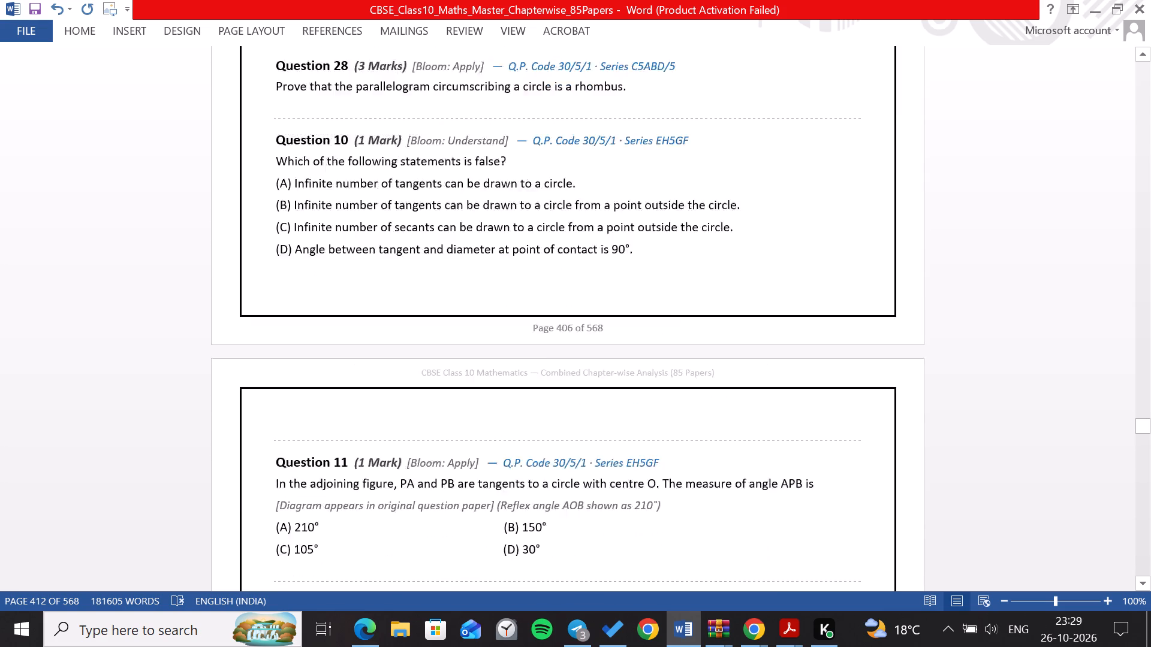
{"action": "scroll", "coordinate": [580, 251], "scroll_direction": "up", "scroll_amount": 11}
{"action": "scroll", "coordinate": [580, 251], "scroll_direction": "up", "scroll_amount": 20}
{"action": "scroll", "coordinate": [580, 251], "scroll_direction": "up", "scroll_amount": 20}
{"action": "scroll", "coordinate": [580, 251], "scroll_direction": "up", "scroll_amount": 3}
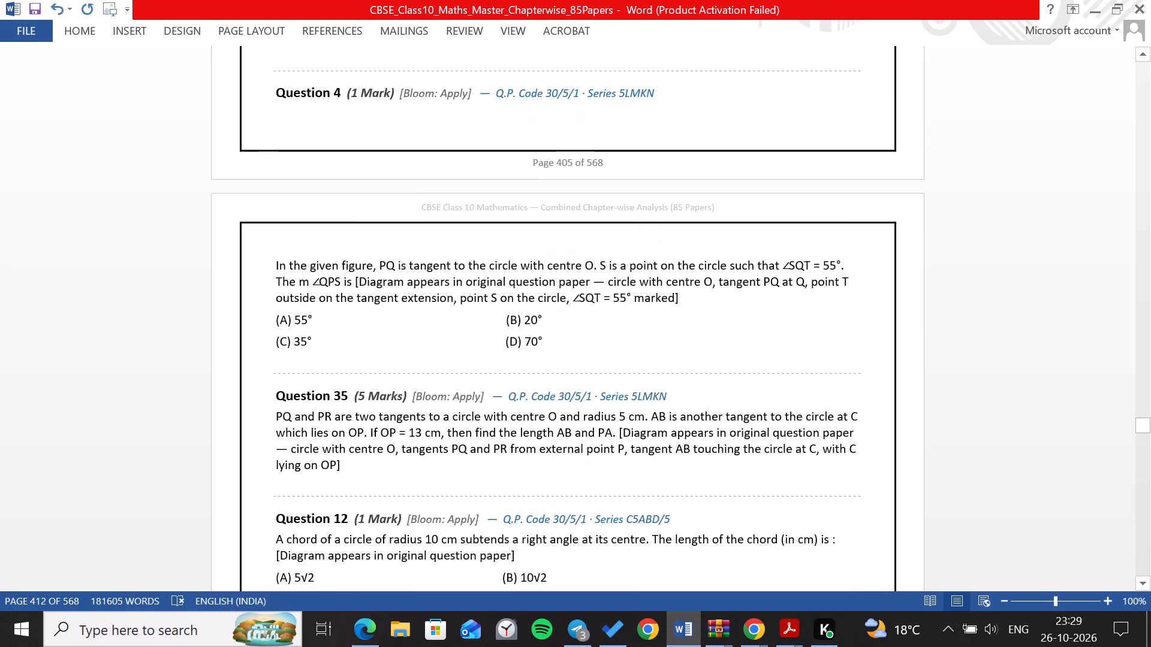
{"action": "scroll", "coordinate": [580, 251], "scroll_direction": "up", "scroll_amount": 20}
{"action": "scroll", "coordinate": [580, 251], "scroll_direction": "up", "scroll_amount": 20}
{"action": "scroll", "coordinate": [580, 251], "scroll_direction": "up", "scroll_amount": 20}
{"action": "middle_click", "coordinate": [580, 251]}
{"action": "middle_click", "coordinate": [580, 251]}
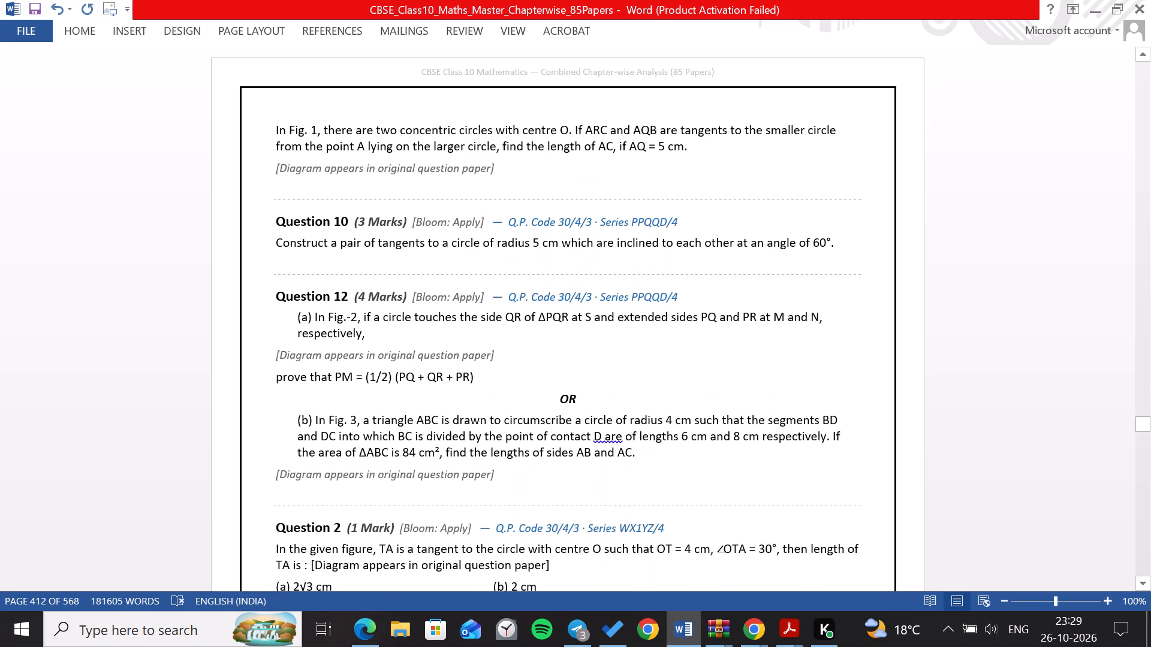
{"action": "scroll", "coordinate": [580, 251], "scroll_direction": "up", "scroll_amount": 20}
{"action": "scroll", "coordinate": [580, 251], "scroll_direction": "up", "scroll_amount": 20}
{"action": "scroll", "coordinate": [580, 251], "scroll_direction": "up", "scroll_amount": 20}
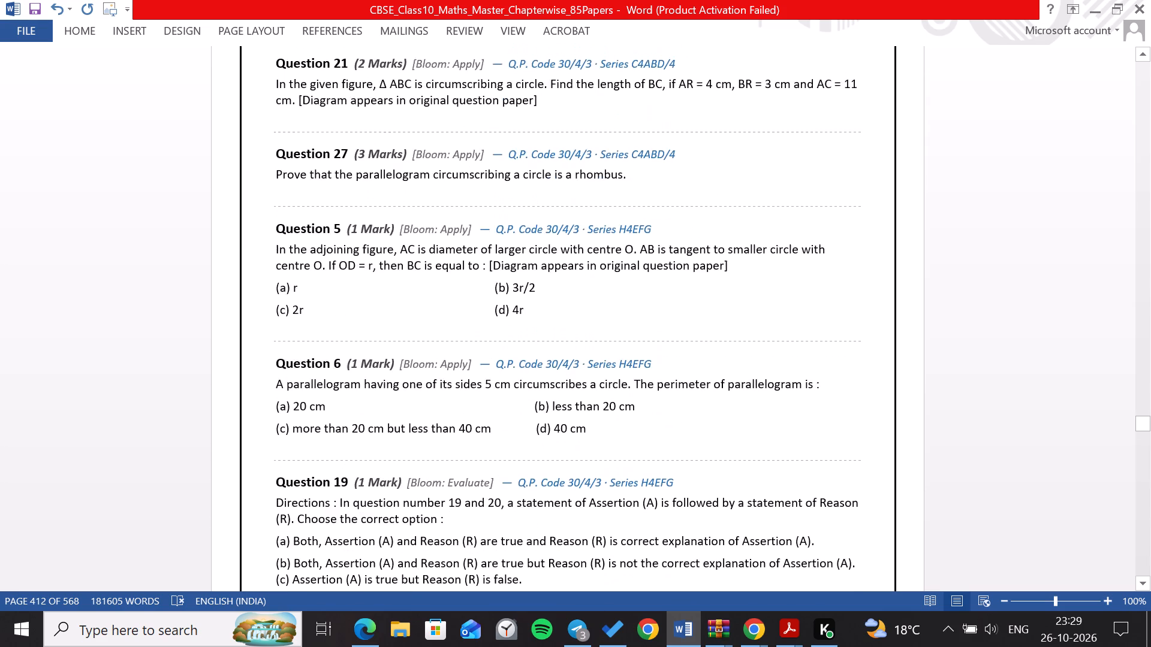
{"action": "scroll", "coordinate": [580, 251], "scroll_direction": "up", "scroll_amount": 20}
{"action": "scroll", "coordinate": [580, 251], "scroll_direction": "up", "scroll_amount": 20}
{"action": "scroll", "coordinate": [580, 251], "scroll_direction": "up", "scroll_amount": 10}
{"action": "scroll", "coordinate": [580, 251], "scroll_direction": "up", "scroll_amount": 12}
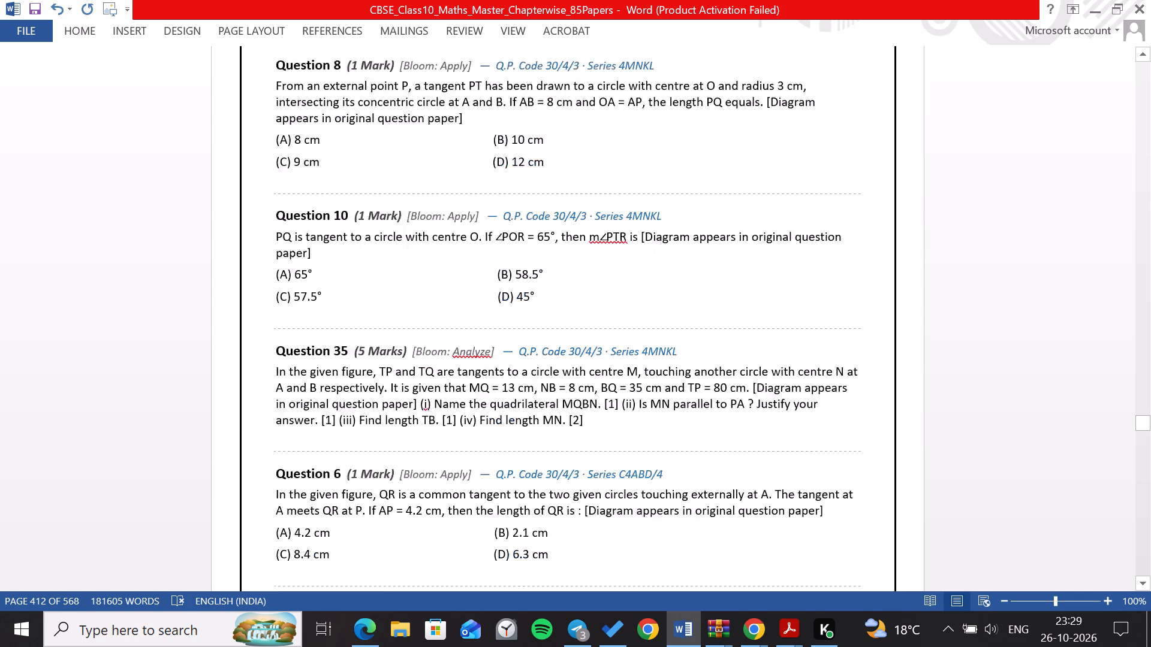
{"action": "scroll", "coordinate": [580, 251], "scroll_direction": "up", "scroll_amount": 11}
{"action": "scroll", "coordinate": [580, 251], "scroll_direction": "up", "scroll_amount": 12}
{"action": "scroll", "coordinate": [580, 251], "scroll_direction": "up", "scroll_amount": 20}
{"action": "scroll", "coordinate": [580, 251], "scroll_direction": "up", "scroll_amount": 2}
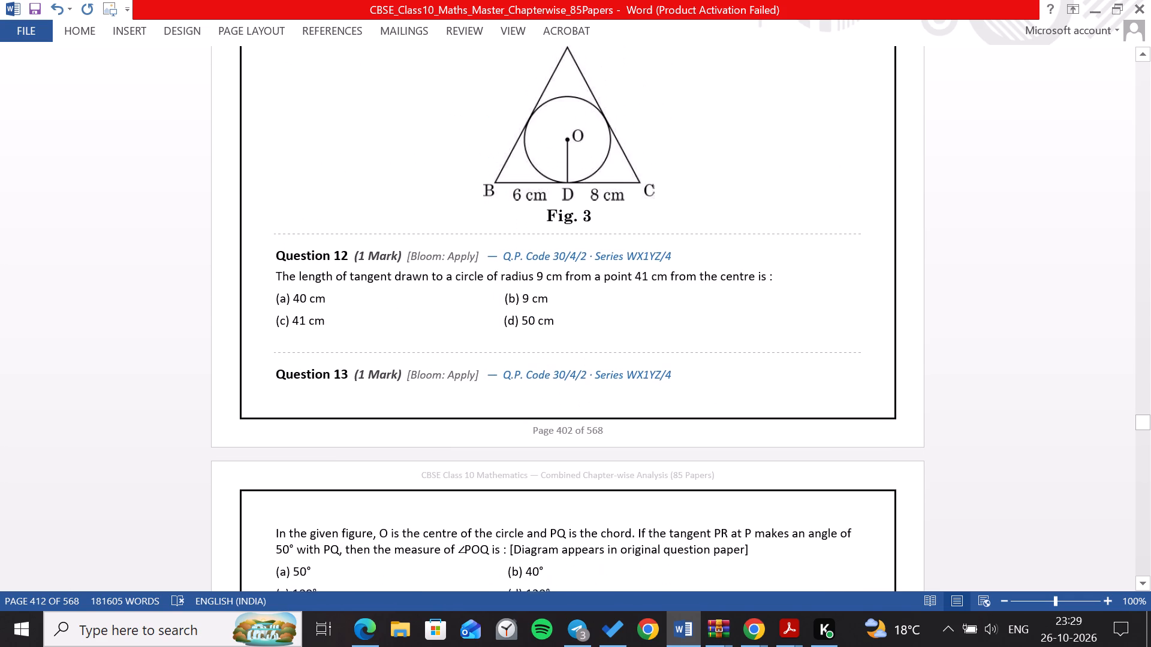
{"action": "scroll", "coordinate": [581, 252], "scroll_direction": "down", "scroll_amount": 8}
{"action": "scroll", "coordinate": [546, 391], "scroll_direction": "down", "scroll_amount": 6}
{"action": "scroll", "coordinate": [524, 456], "scroll_direction": "down", "scroll_amount": 8}
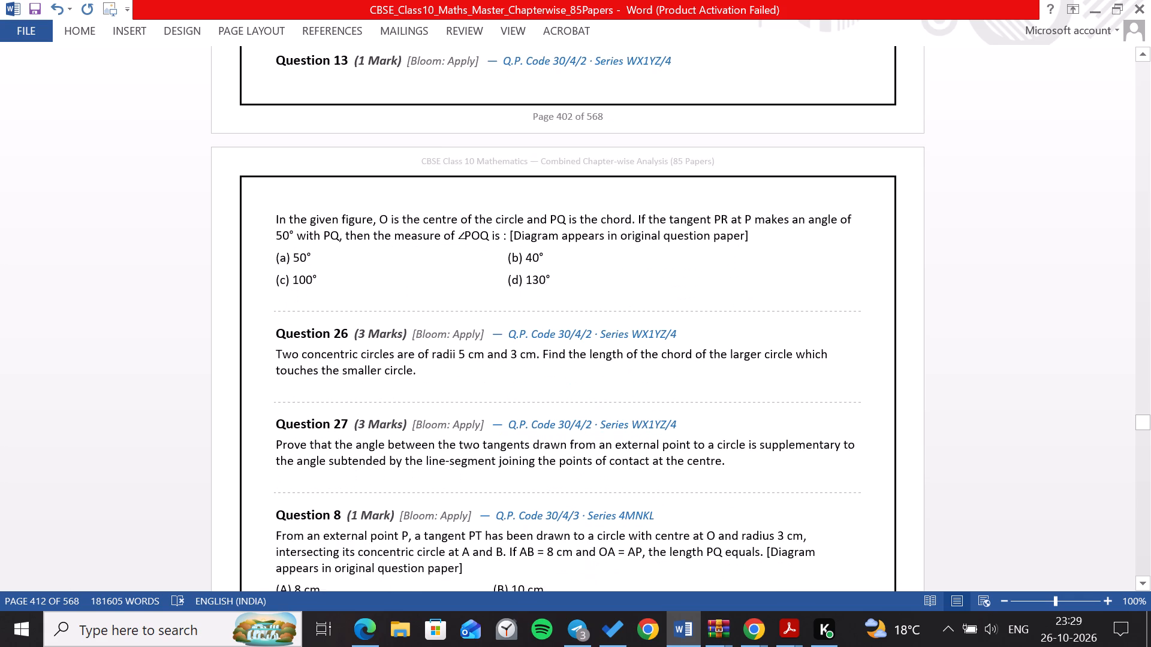
{"action": "scroll", "coordinate": [528, 444], "scroll_direction": "down", "scroll_amount": 7}
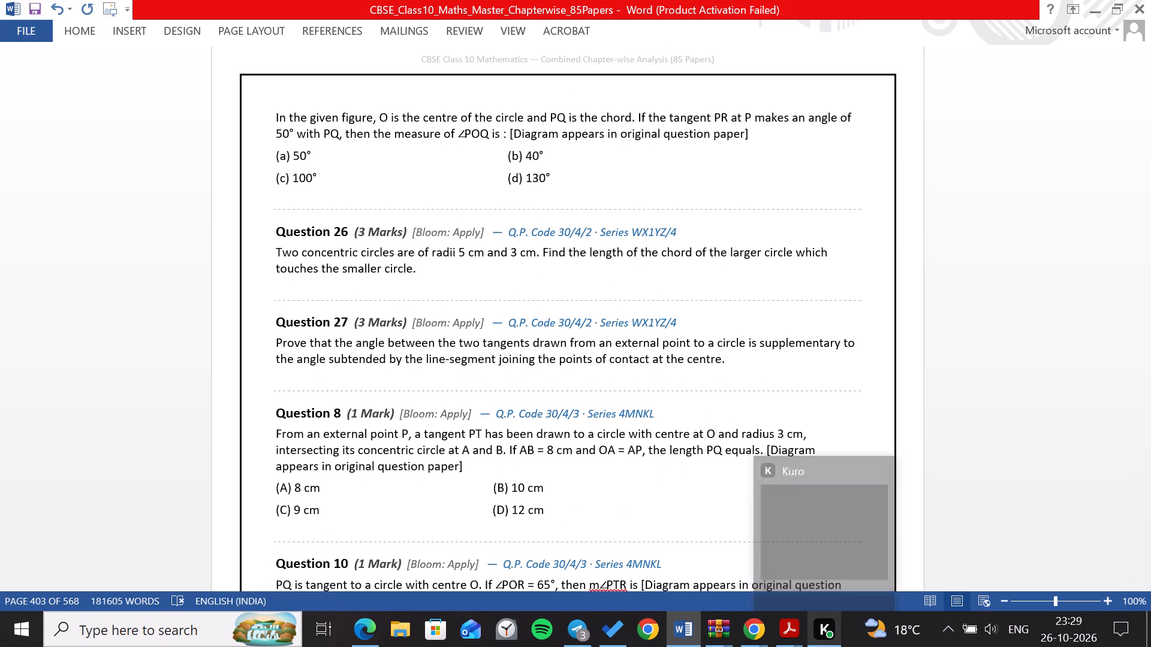